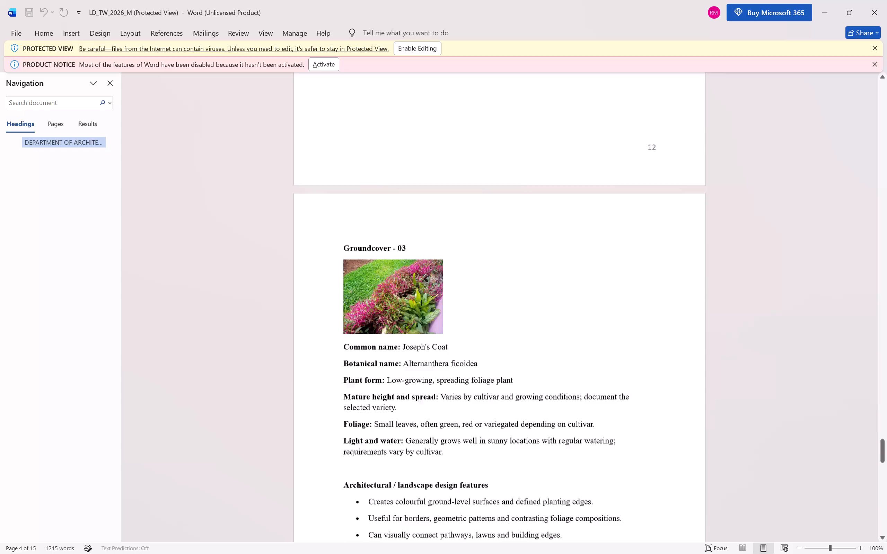
Review the landscape design document from the Groundcover plant entries back through the assignment sections to the cover page.
scroll(710, 287, down, 16)
scroll(709, 286, down, 16)
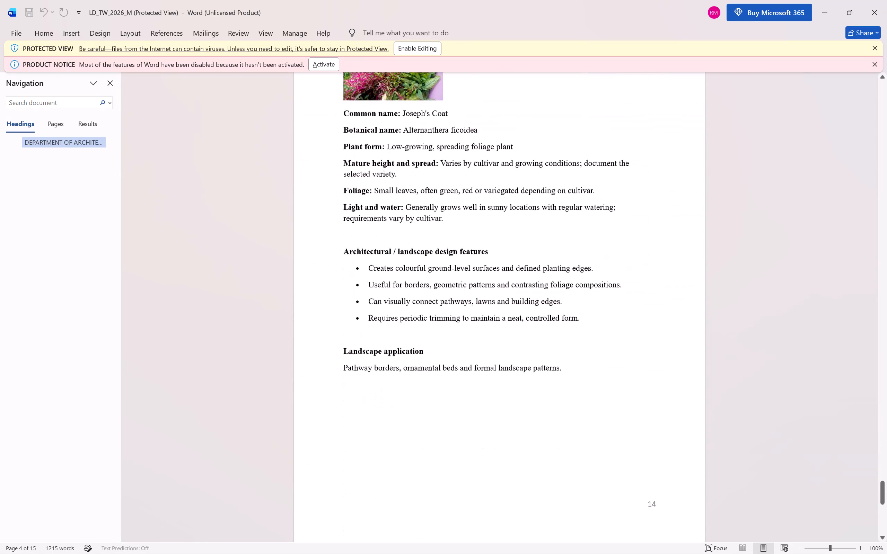
scroll(709, 285, down, 18)
scroll(709, 285, down, 17)
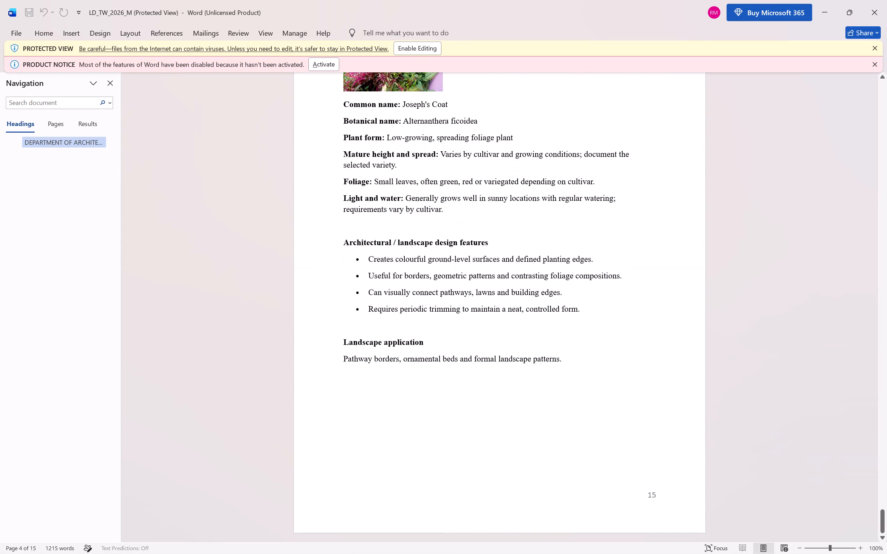
scroll(706, 284, down, 7)
scroll(705, 284, up, 20)
scroll(705, 284, up, 14)
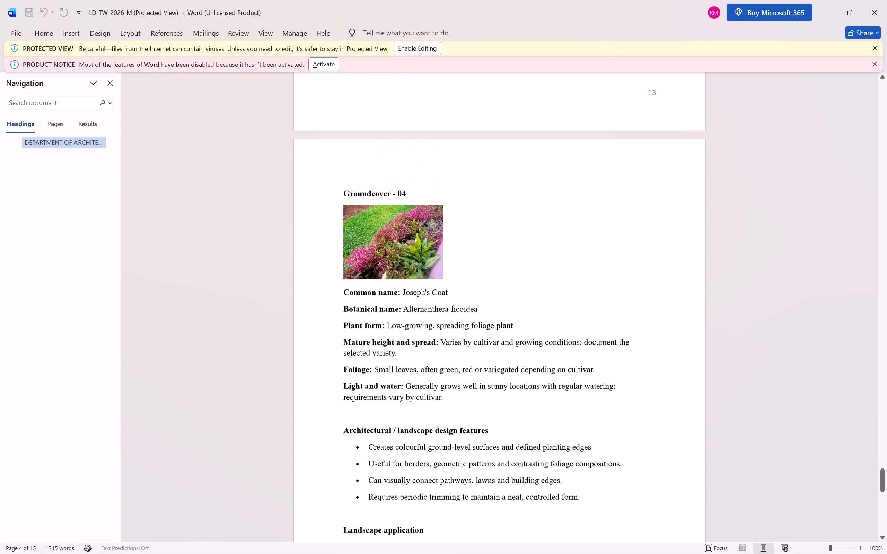
scroll(705, 284, up, 20)
scroll(705, 284, up, 20)
scroll(705, 284, up, 1)
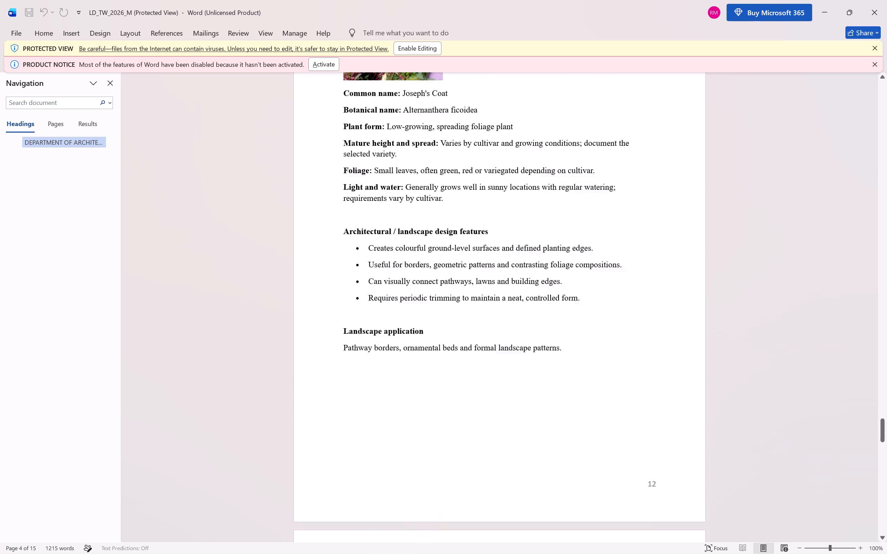
scroll(703, 283, up, 20)
scroll(703, 283, up, 20)
scroll(703, 283, up, 1)
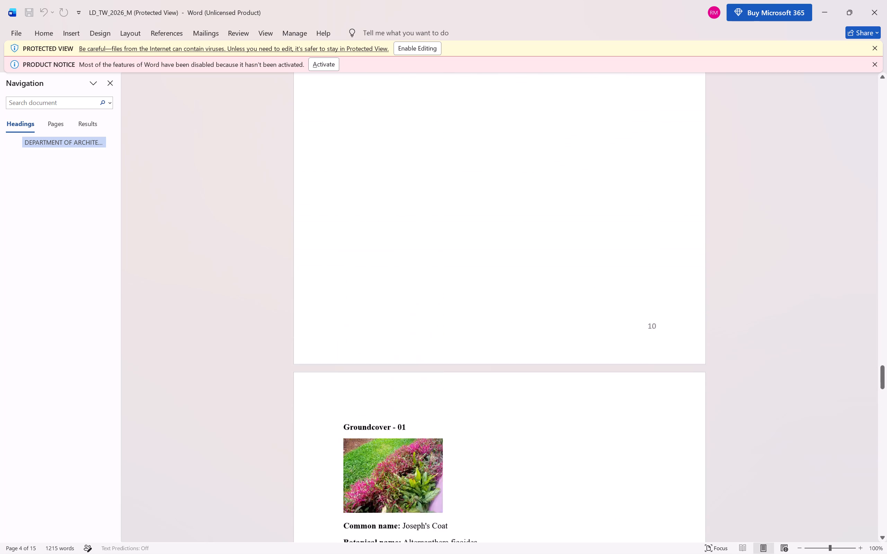
scroll(702, 284, up, 20)
scroll(702, 284, up, 20)
scroll(702, 284, up, 1)
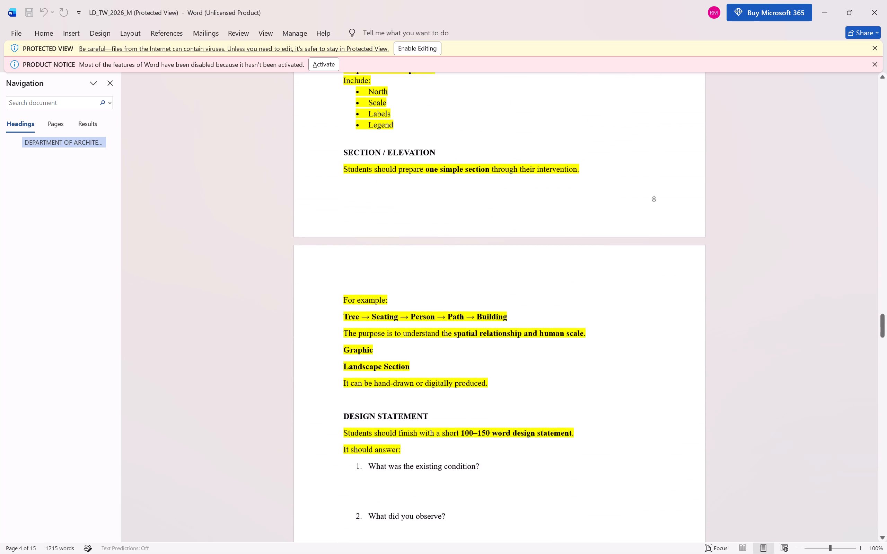
scroll(698, 276, up, 20)
scroll(698, 276, up, 20)
scroll(698, 276, up, 1)
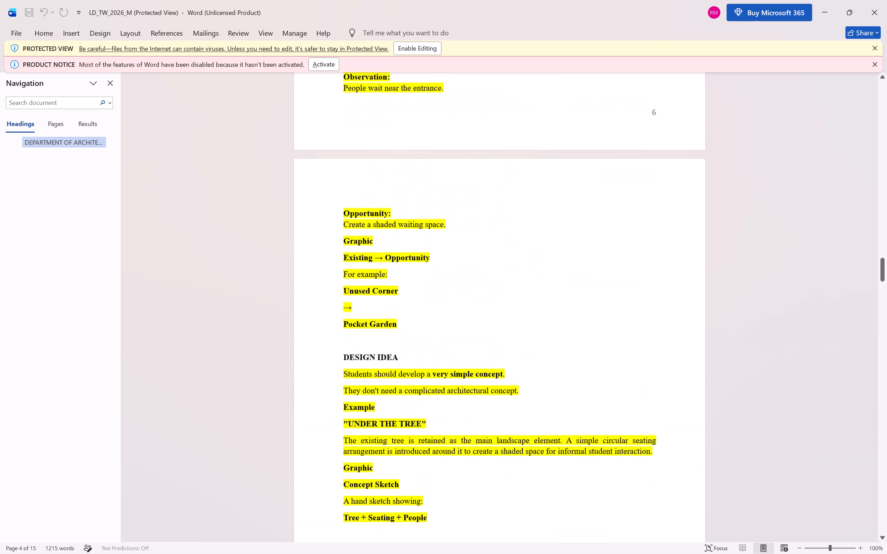
scroll(697, 276, up, 14)
scroll(697, 276, up, 16)
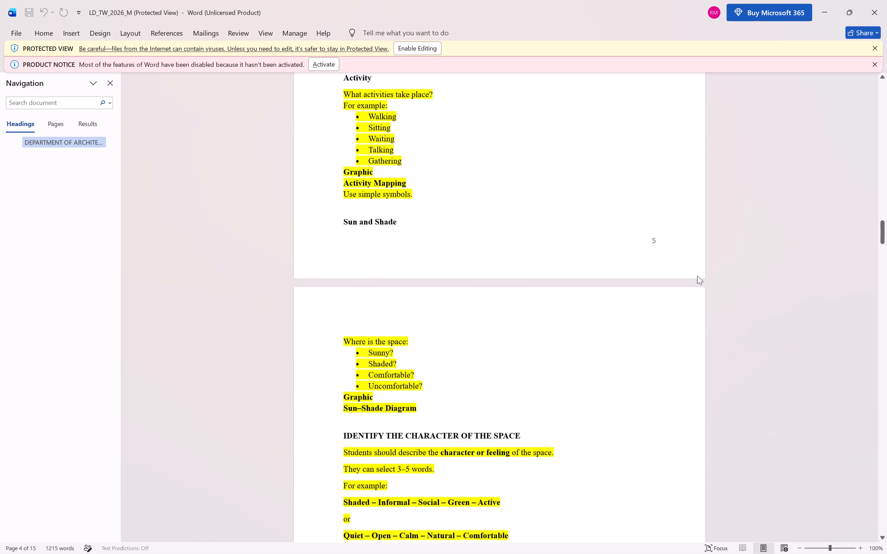
scroll(697, 276, up, 13)
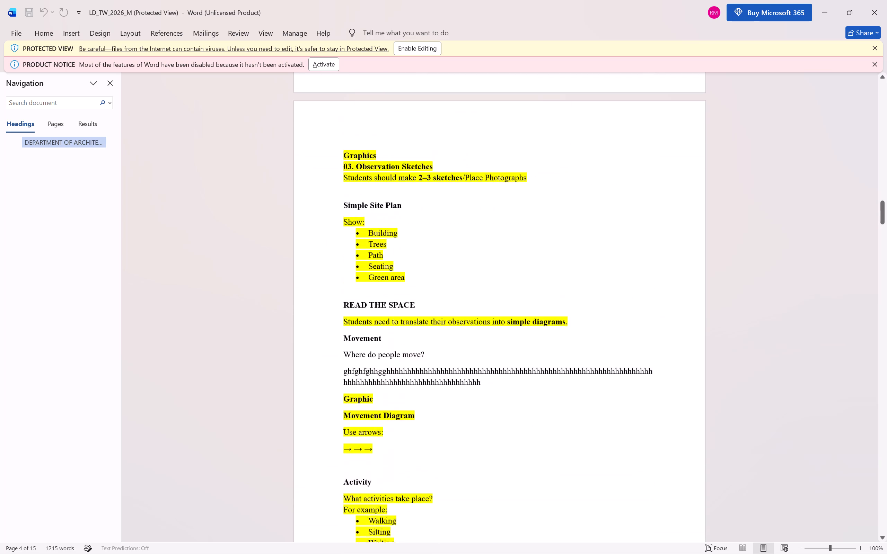
scroll(697, 274, up, 20)
scroll(697, 274, up, 20)
scroll(697, 274, up, 2)
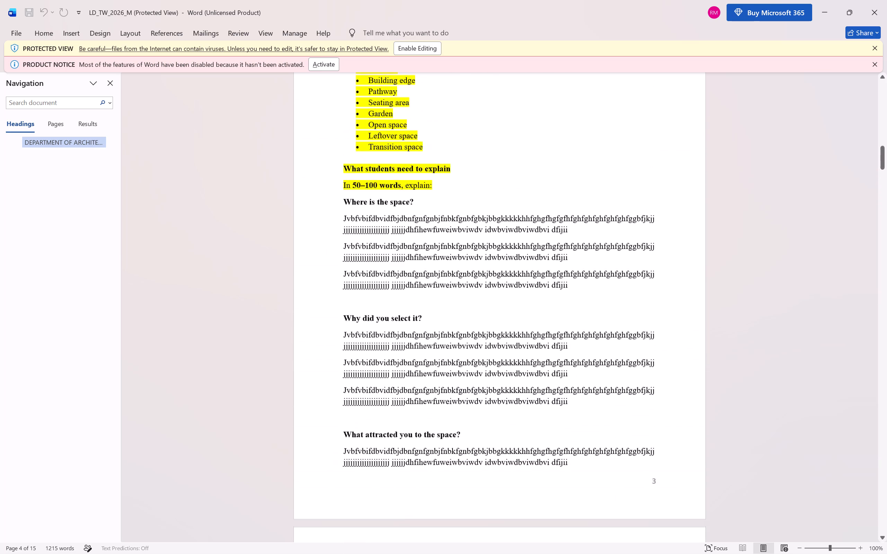
scroll(696, 274, up, 20)
scroll(696, 274, up, 20)
scroll(696, 274, up, 2)
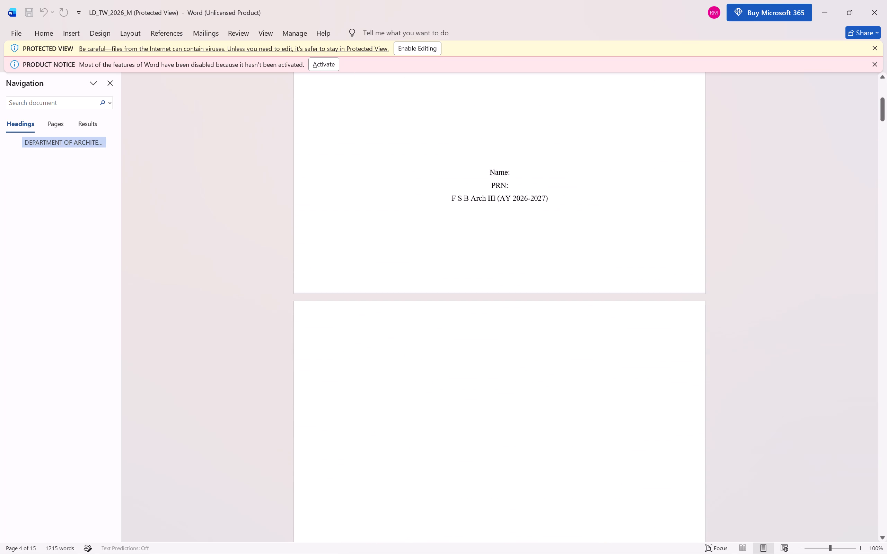
scroll(696, 274, up, 4)
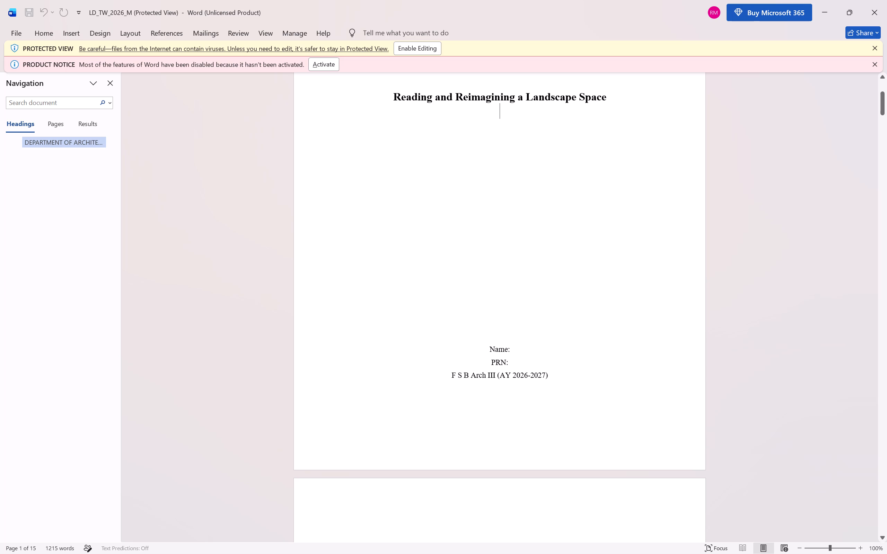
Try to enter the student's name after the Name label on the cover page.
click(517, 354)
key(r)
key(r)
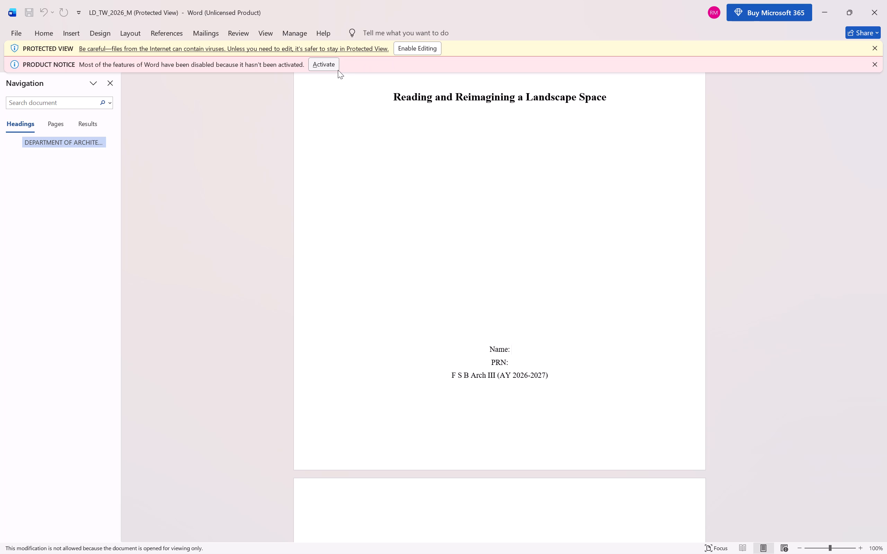
Enable editing for the protected document LD_TW_2026_M.
click(408, 50)
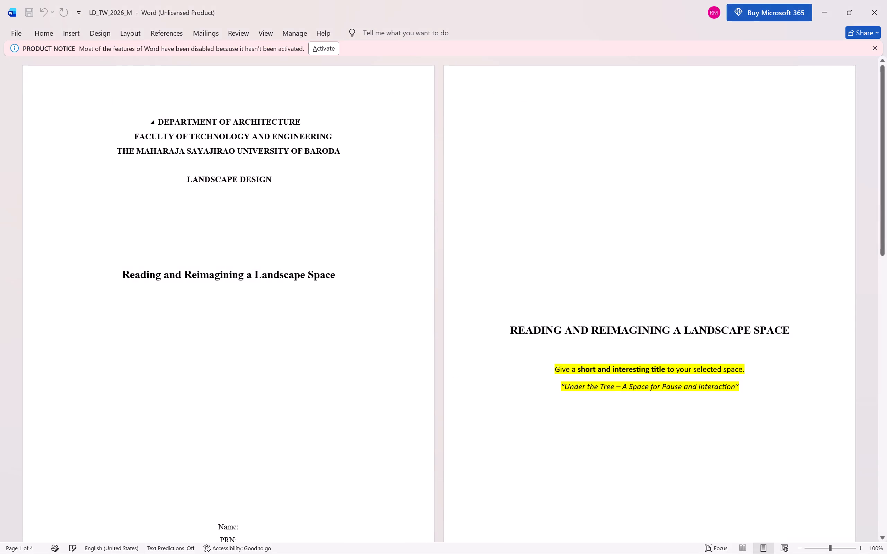
Place the text cursor after the Name label on the cover page.
scroll(302, 309, down, 3)
click(253, 452)
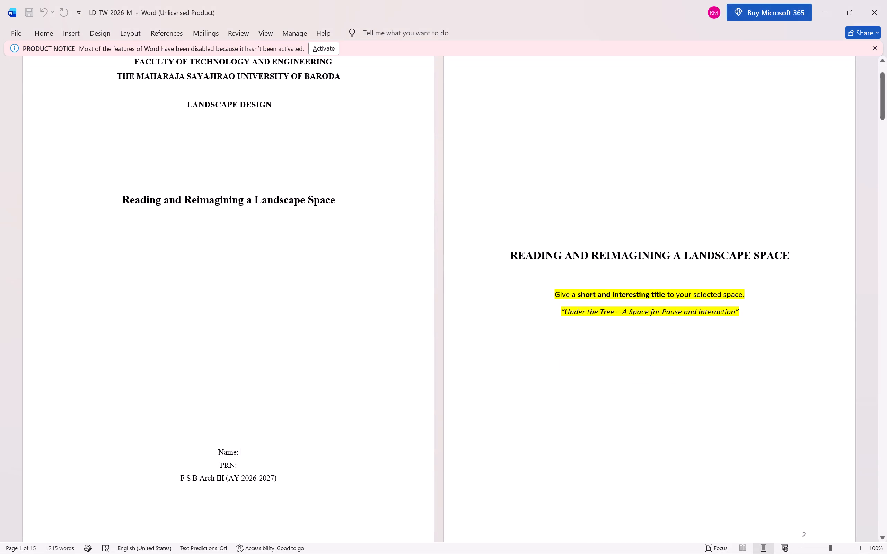
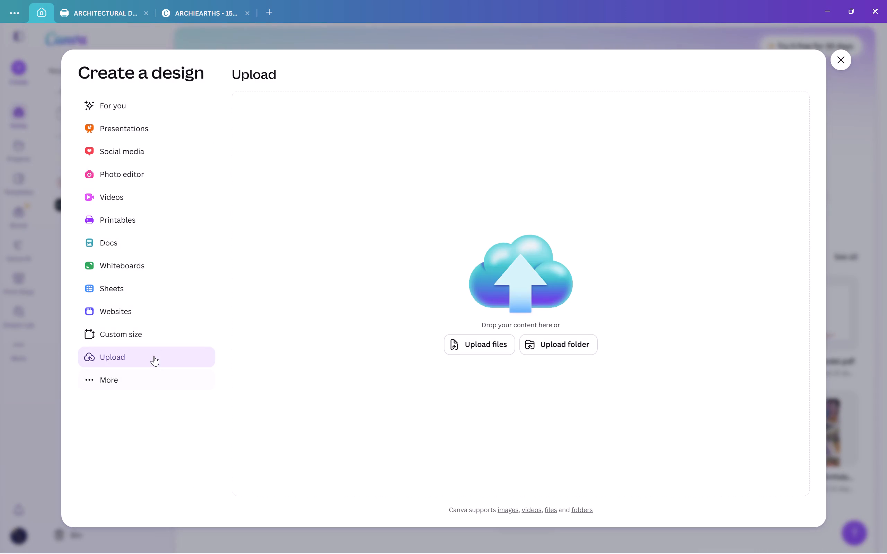
Upload the Word document LD_TW_2026_M from the recent files in the Home location.
click(496, 339)
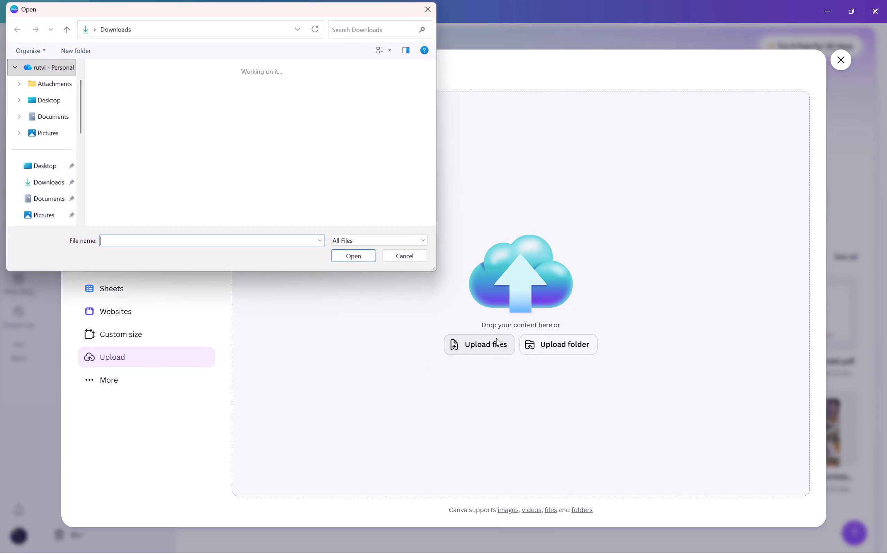
scroll(39, 86, up, 2)
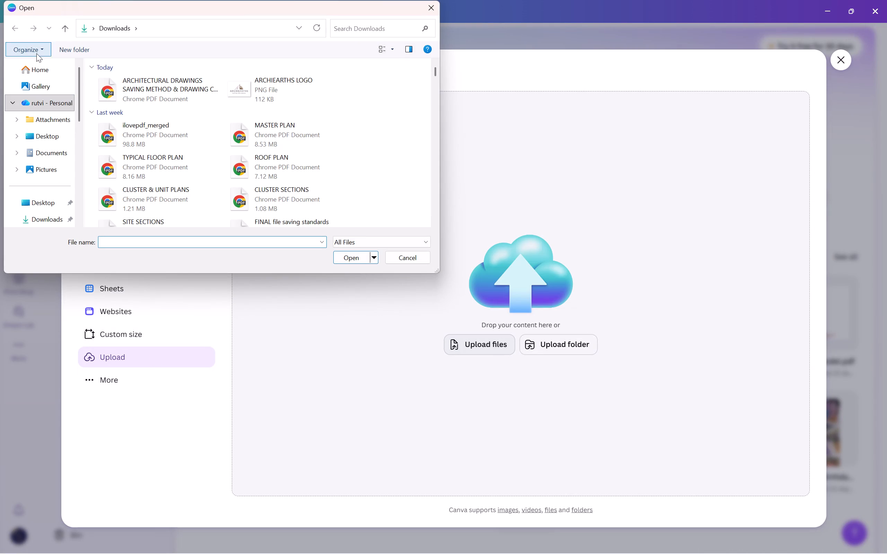
click(30, 72)
scroll(112, 132, down, 3)
click(144, 158)
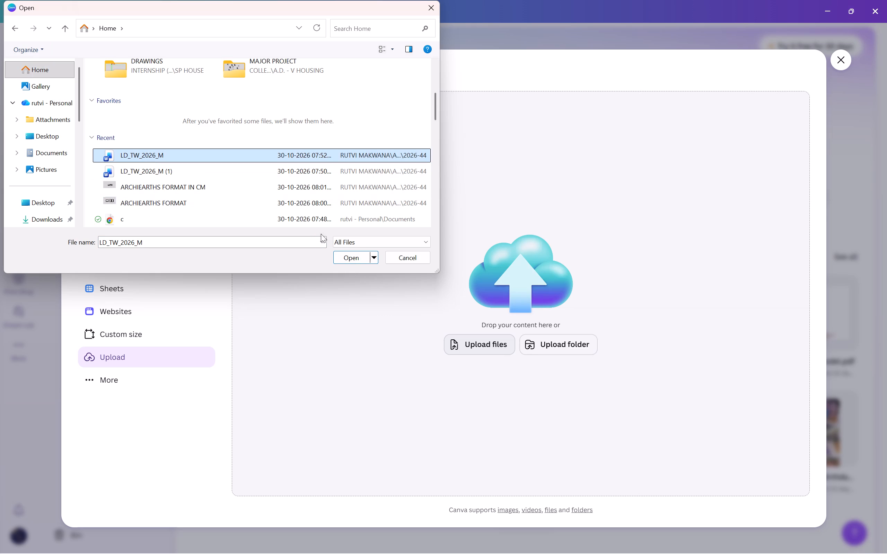
Finish uploading the selected LD_TW_2026_M Word file and open the uploaded document for editing.
click(343, 259)
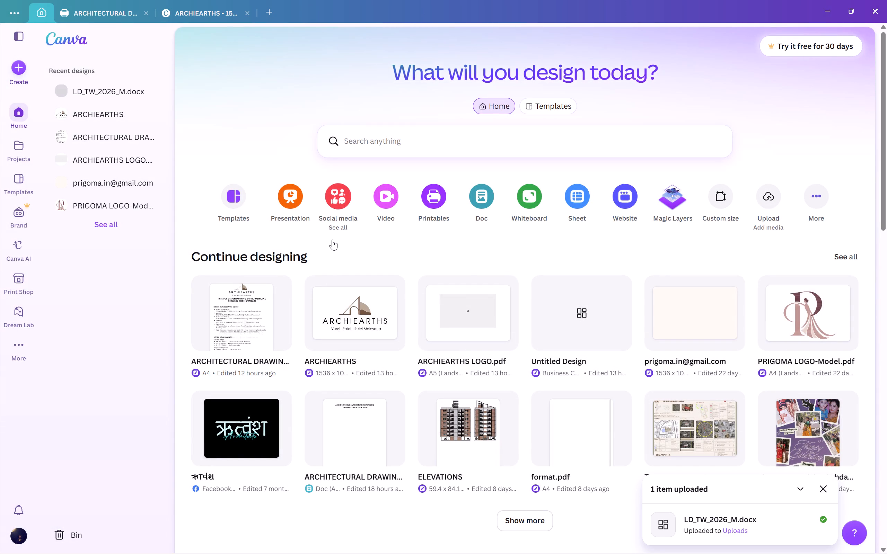
click(725, 524)
click(822, 524)
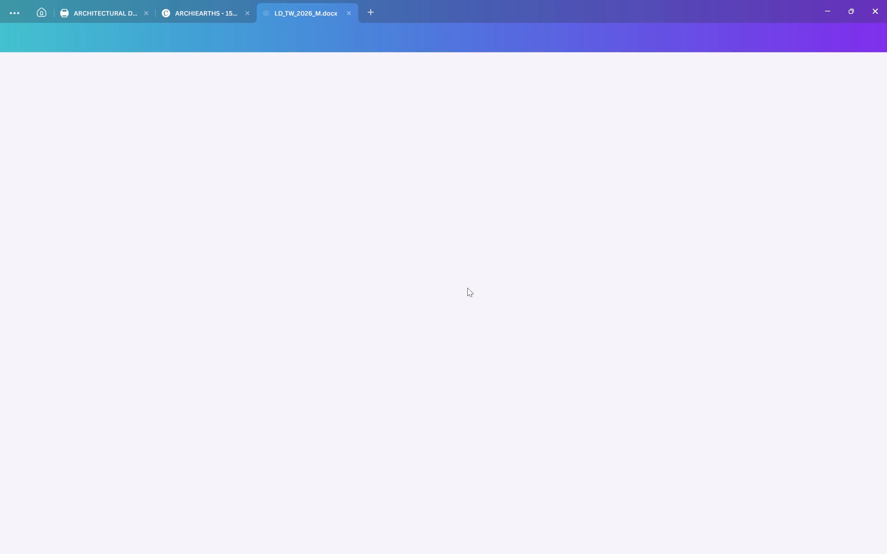
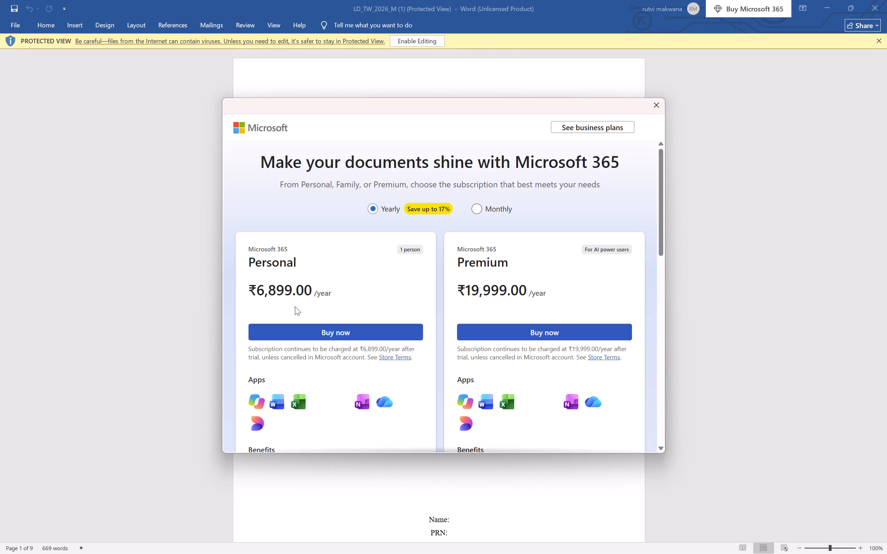
Examine the prices, included apps and benefits of the Microsoft 365 Personal, Premium and Family offers.
scroll(295, 305, down, 6)
scroll(295, 305, up, 2)
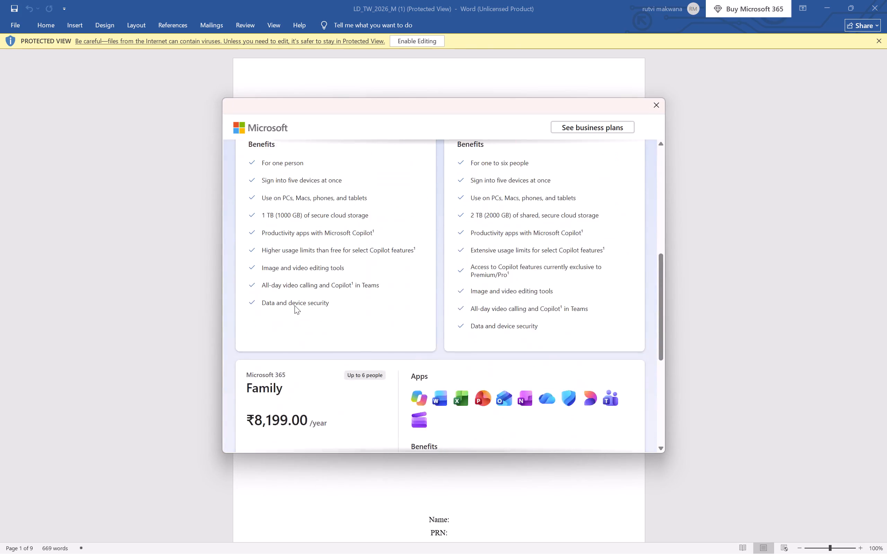
scroll(295, 305, up, 7)
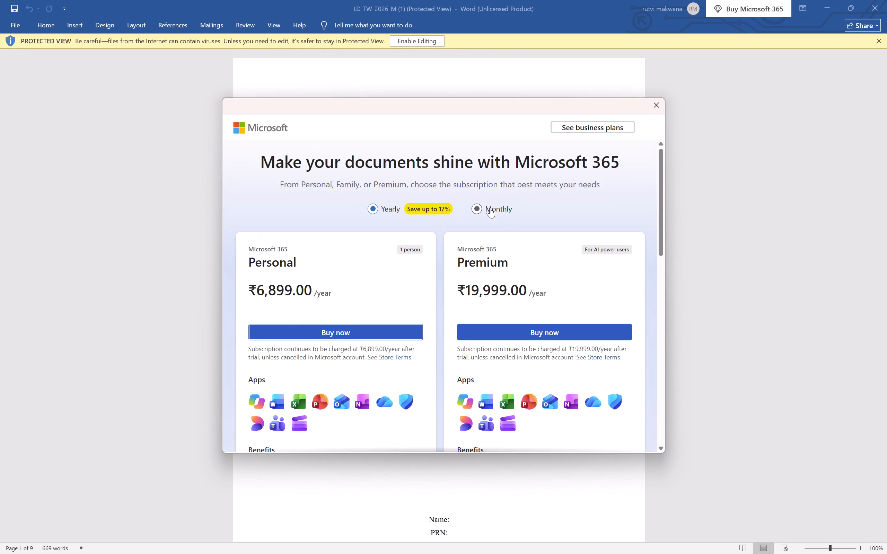
scroll(490, 207, down, 3)
scroll(373, 247, down, 9)
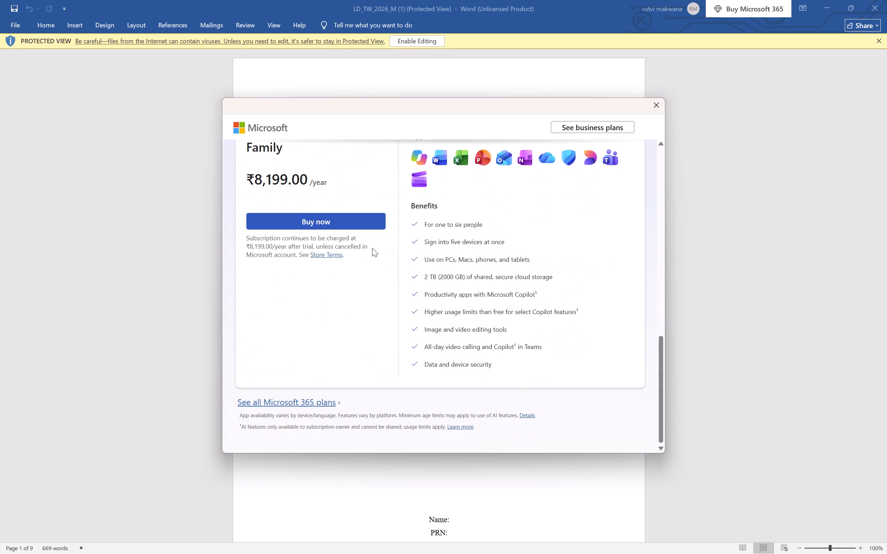
scroll(372, 248, down, 3)
scroll(372, 248, up, 2)
scroll(372, 248, down, 3)
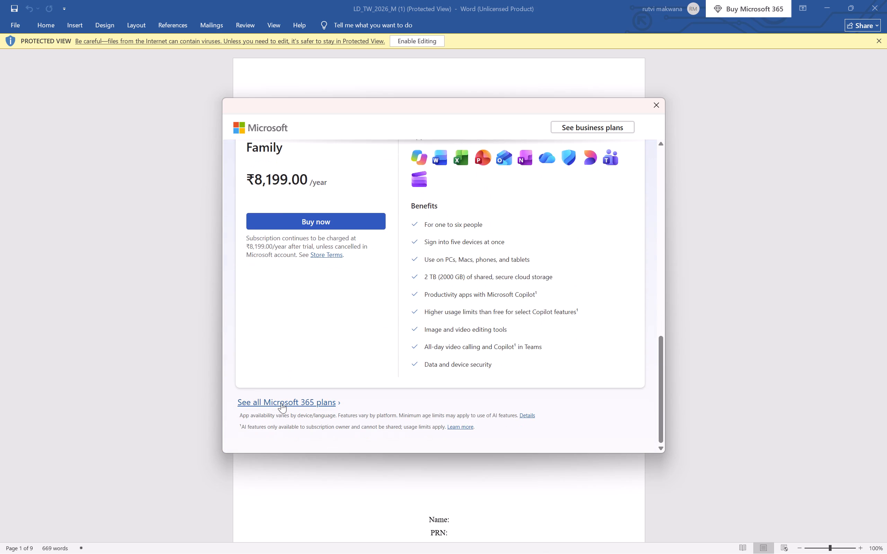
Open the web page that compares all Microsoft 365 plans.
click(281, 403)
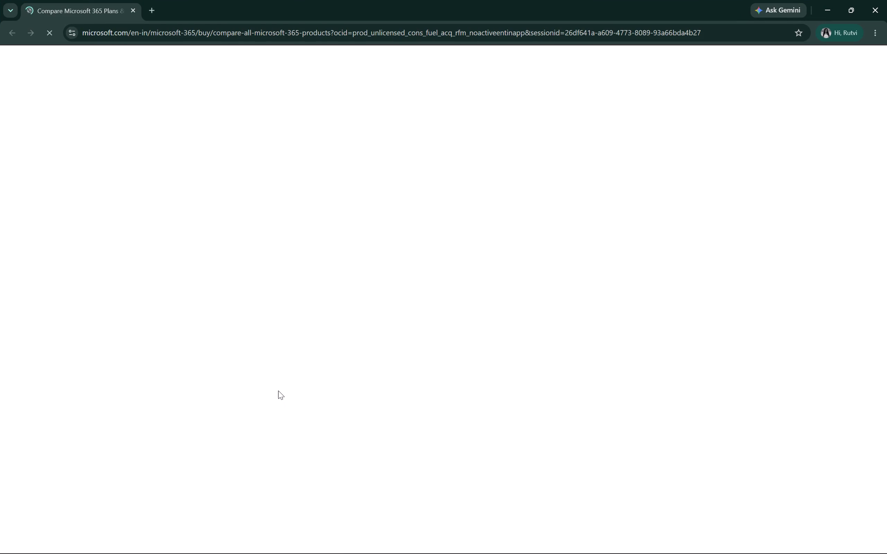
scroll(278, 387, down, 1)
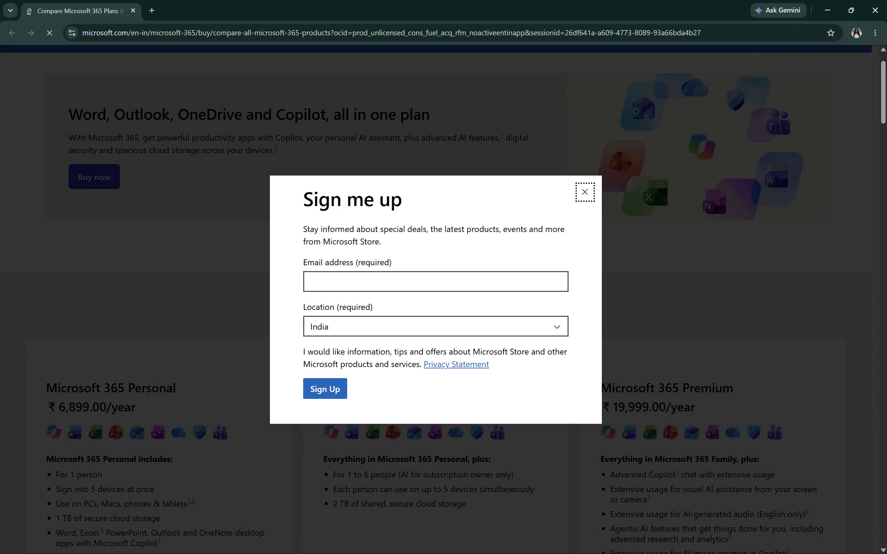
Sign up for Microsoft Store emails with the saved email address and dismiss the sign-up pop-up.
click(427, 283)
click(404, 307)
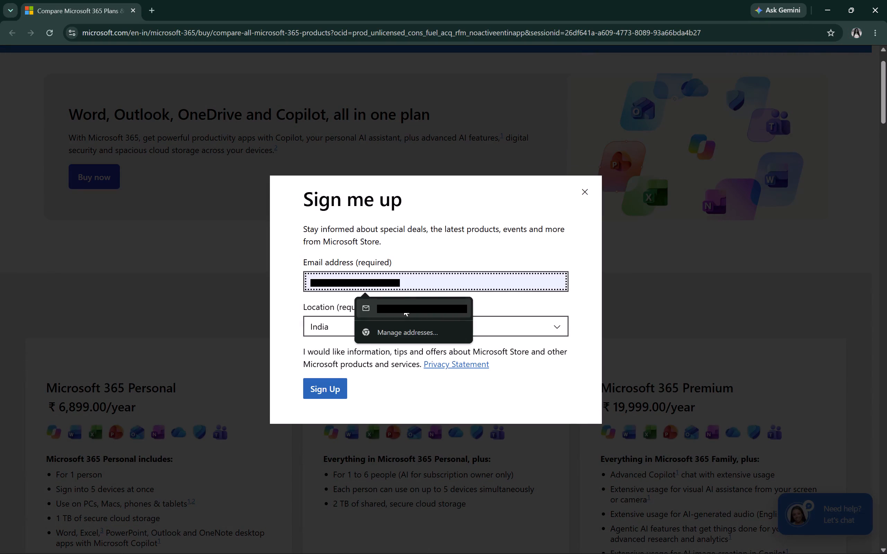
click(320, 391)
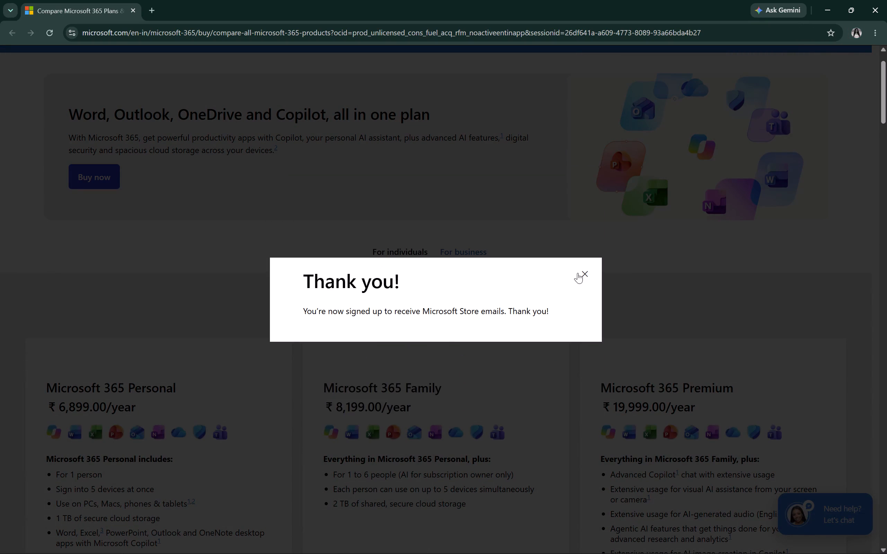
click(584, 276)
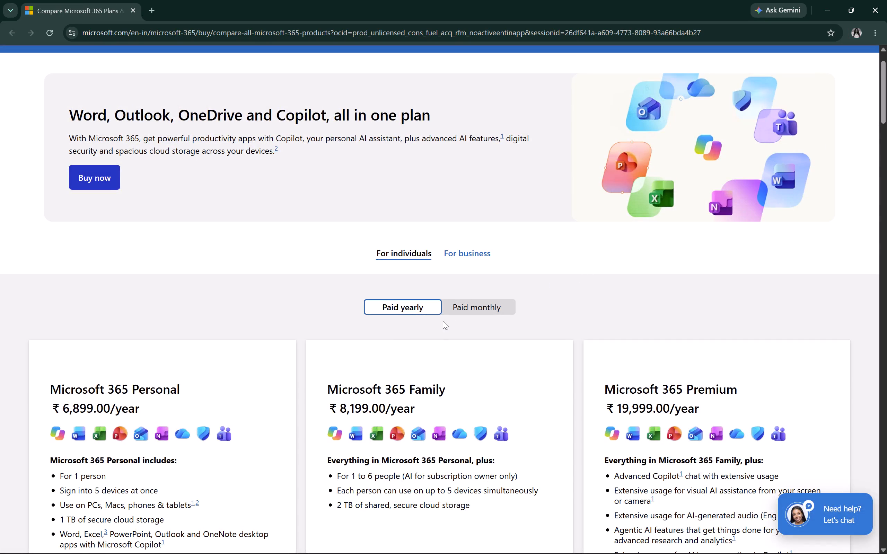
Examine the Microsoft 365 plan cards and the comparison table of Microsoft 365 with Office.
scroll(452, 305, down, 4)
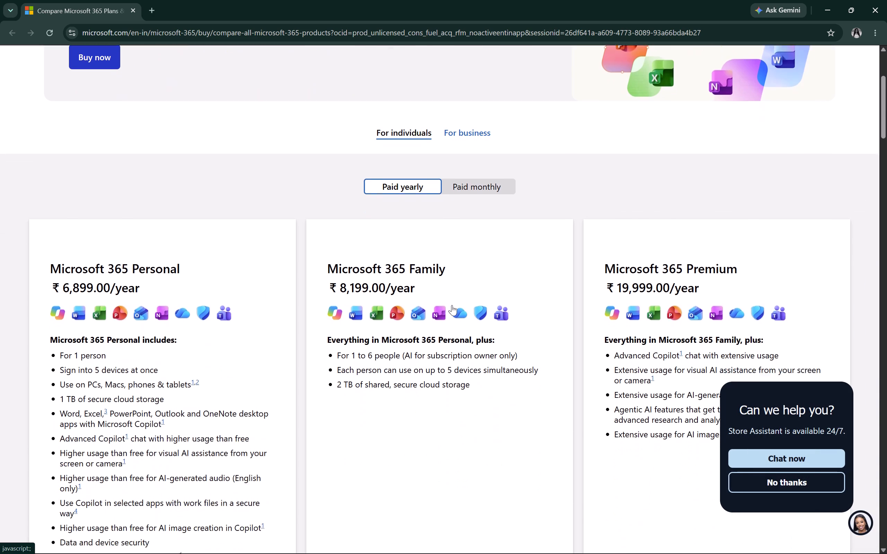
scroll(452, 305, down, 11)
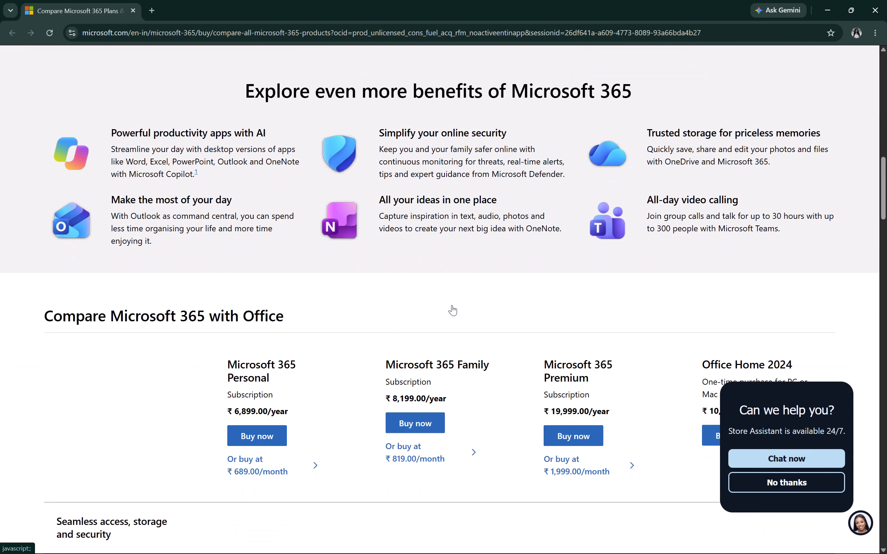
scroll(452, 305, down, 5)
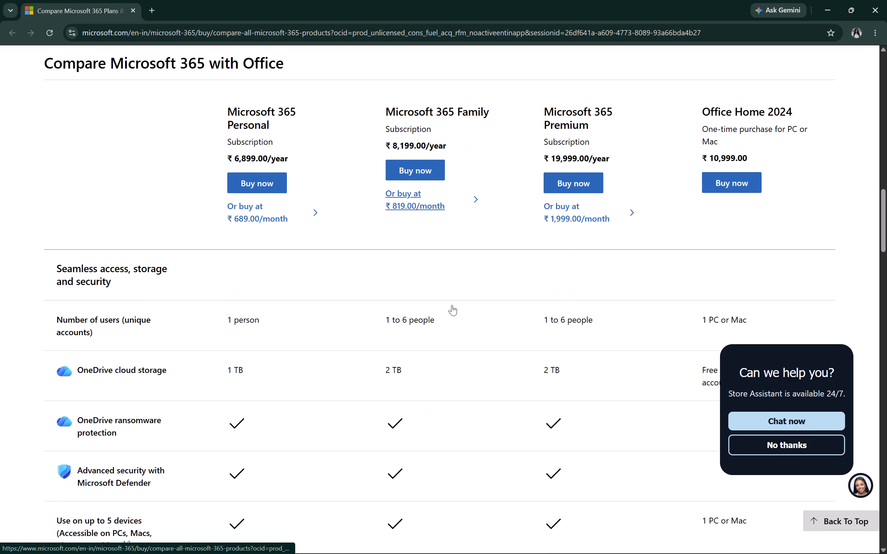
scroll(452, 305, down, 4)
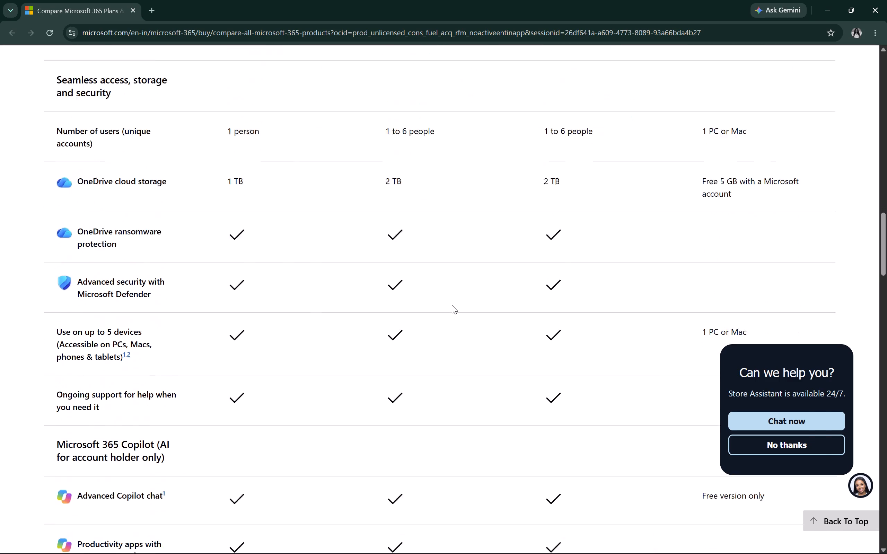
scroll(452, 305, up, 19)
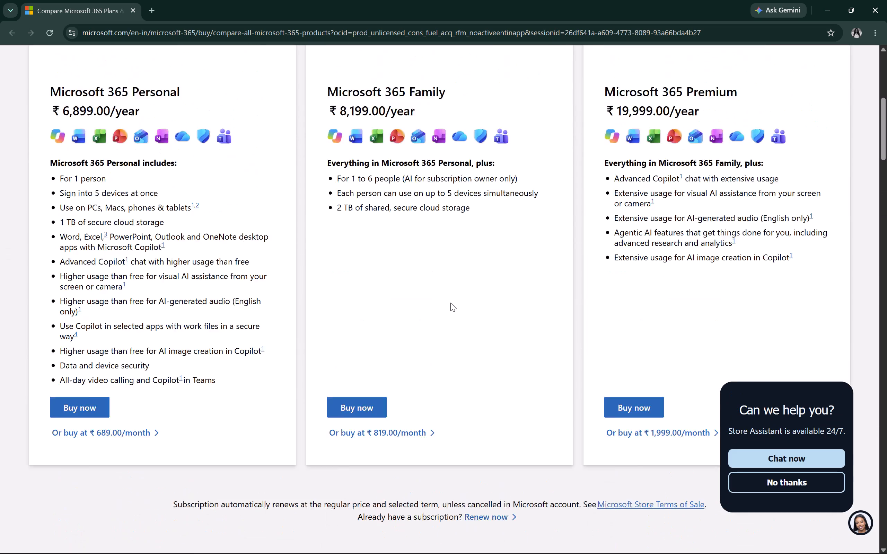
scroll(450, 303, up, 13)
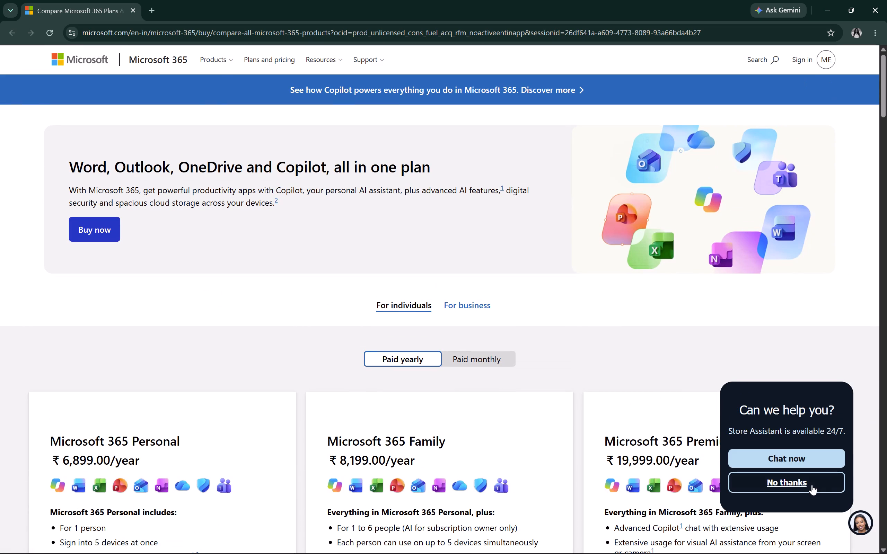
Start a chat with the Store Assistant and ask "im a student any plans for that?".
click(820, 459)
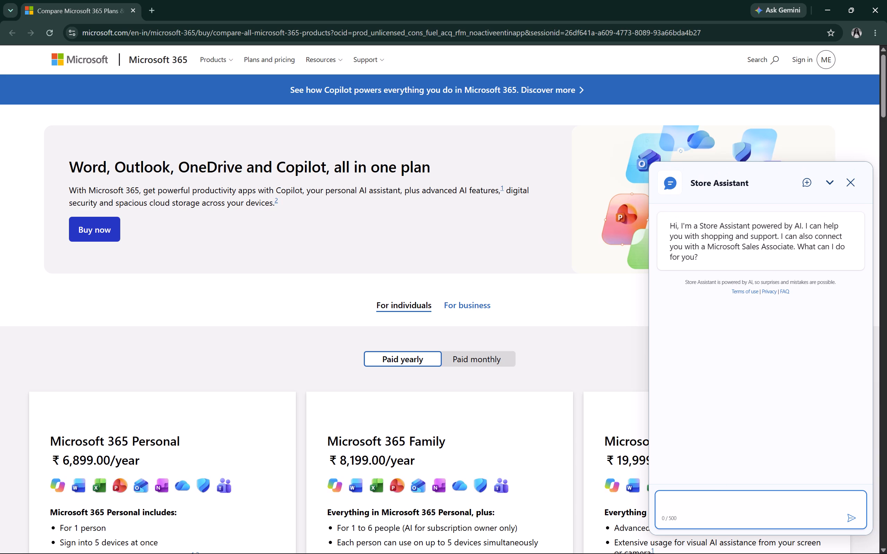
text(im a stude)
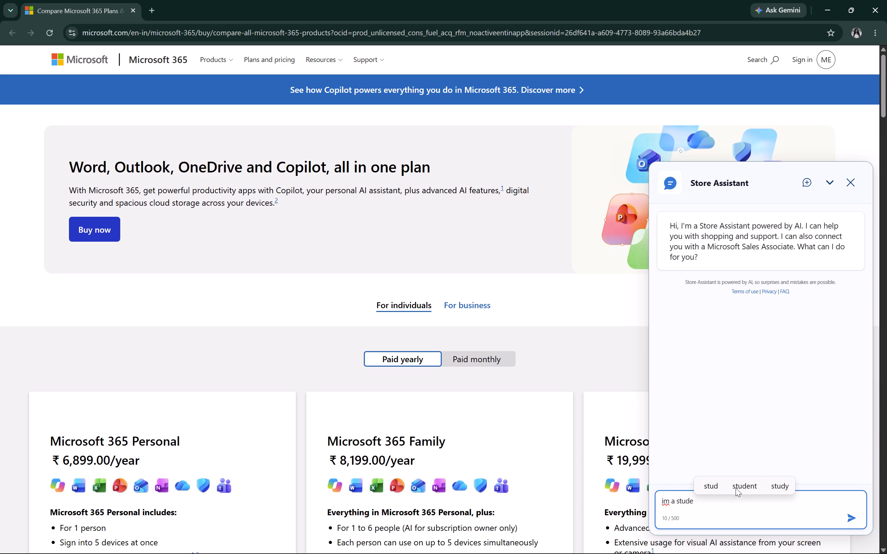
key(n)
key(t)
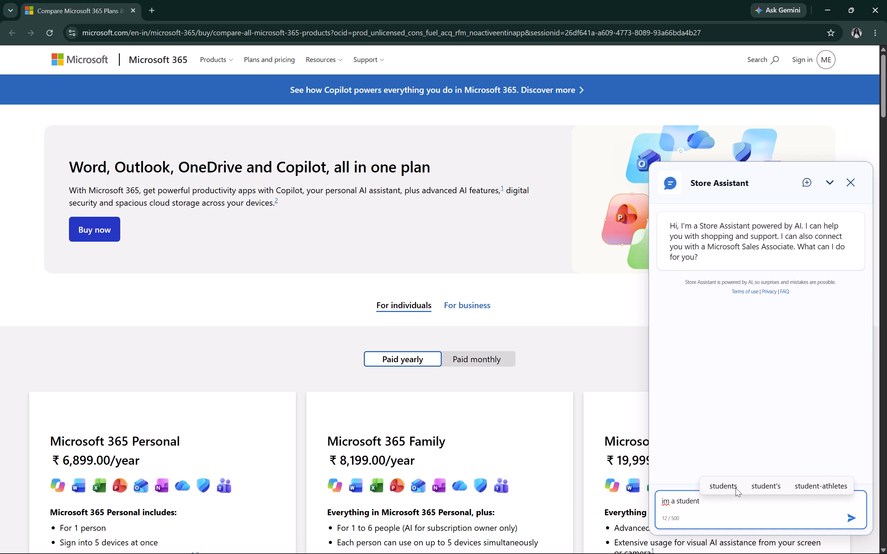
key(space)
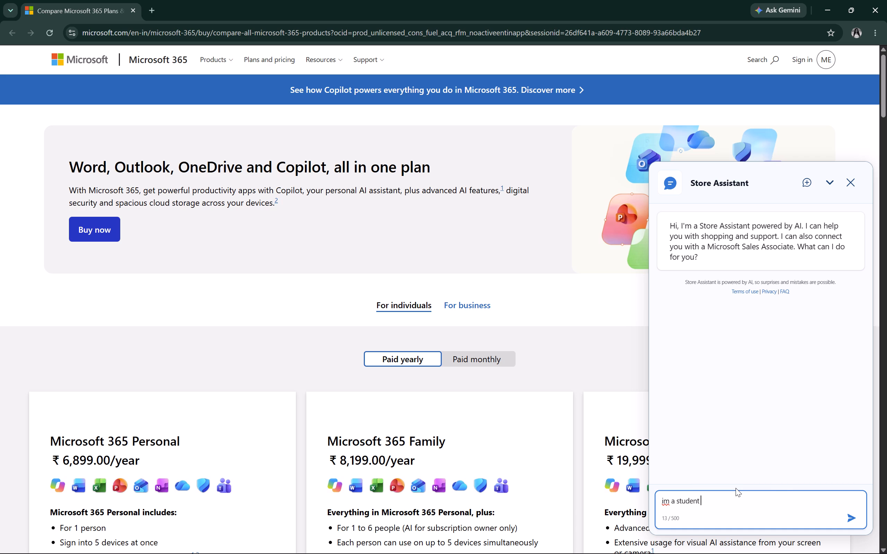
text(any f)
key(BackSpace)
text(plans for that)
key(shift+question)
key(Return)
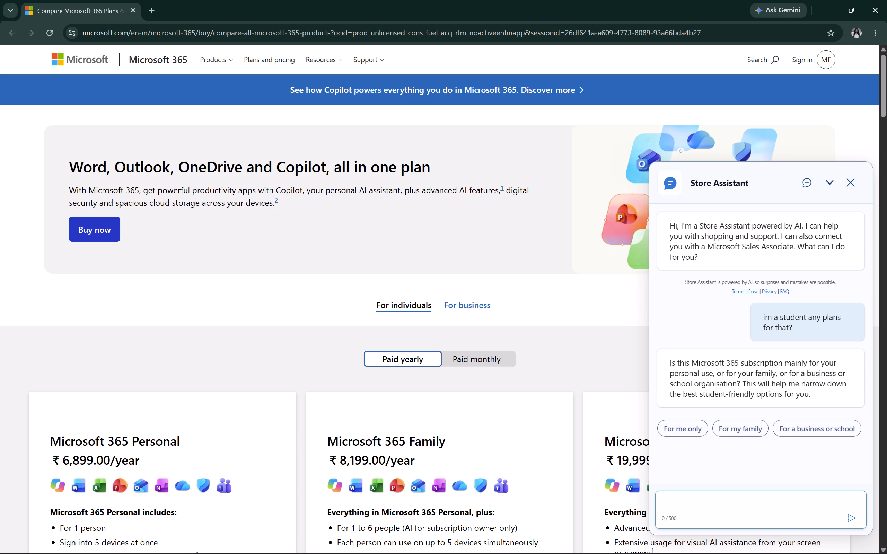
Answer the Store Assistant's question about the intended use with "for me only for studies".
text(personal)
key(space)
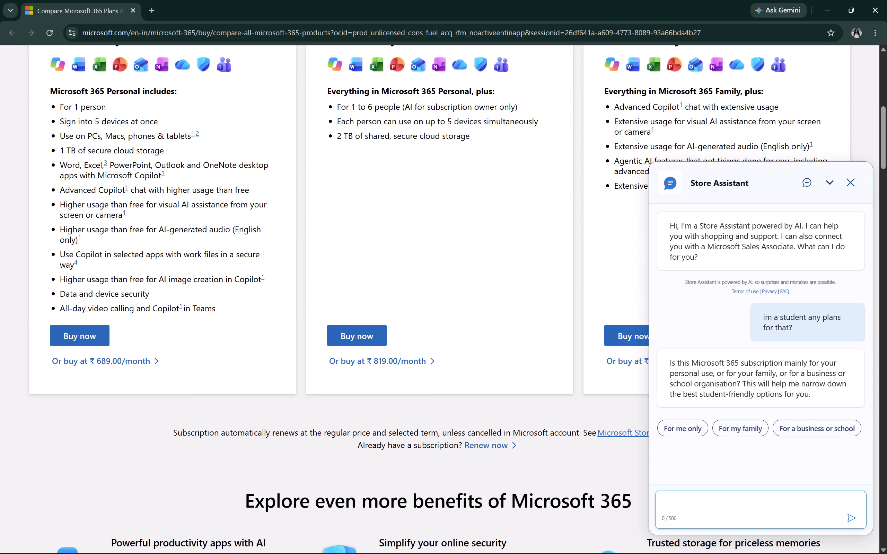
text(use)
click(703, 509)
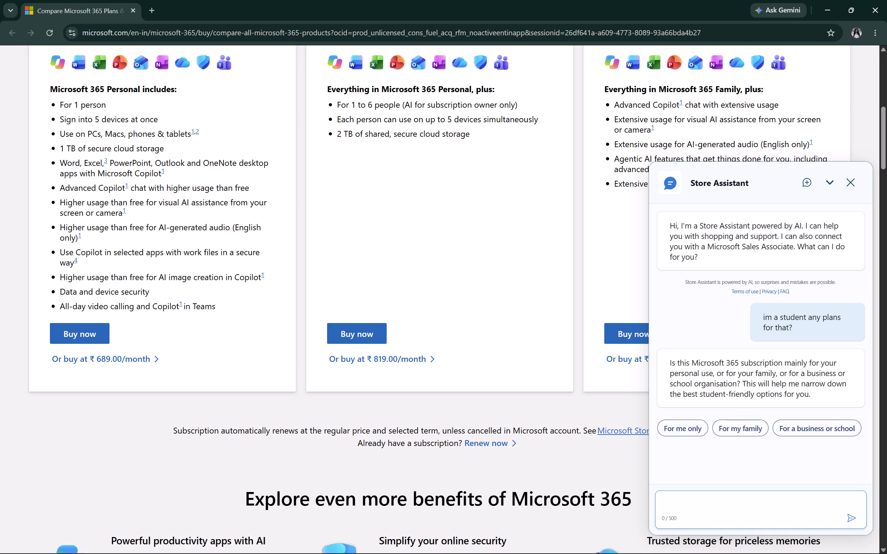
click(703, 501)
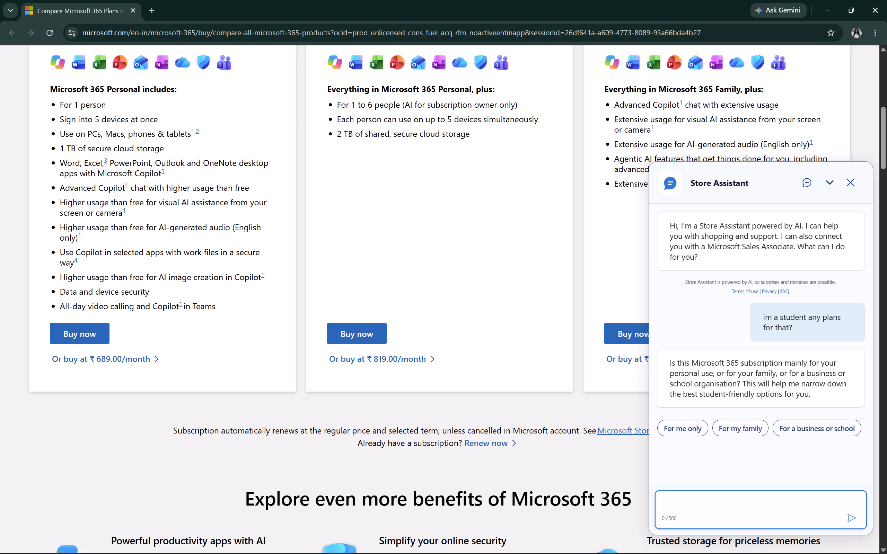
text(for me onlu)
key(BackSpace)
text(y for studies)
key(Return)
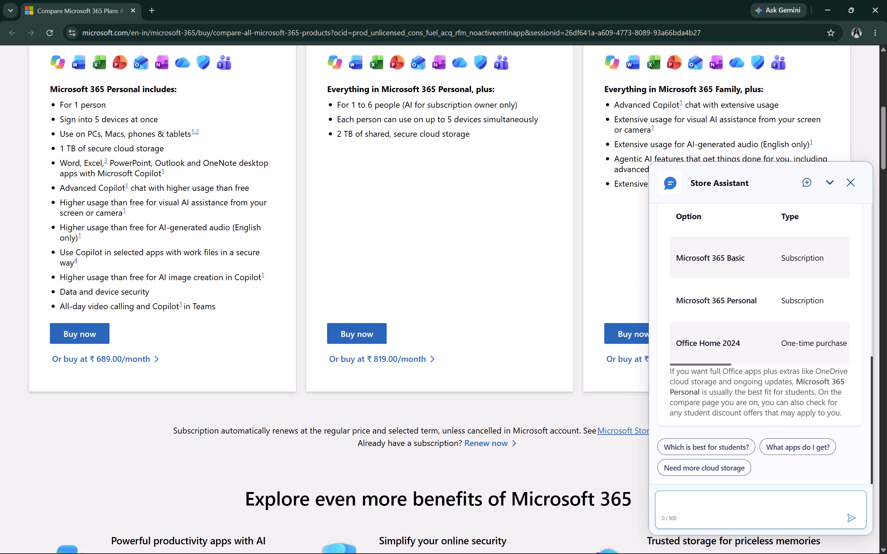
Review the types, starting prices and links in the assistant's table of options, and return to Word.
drag(724, 364, 839, 368)
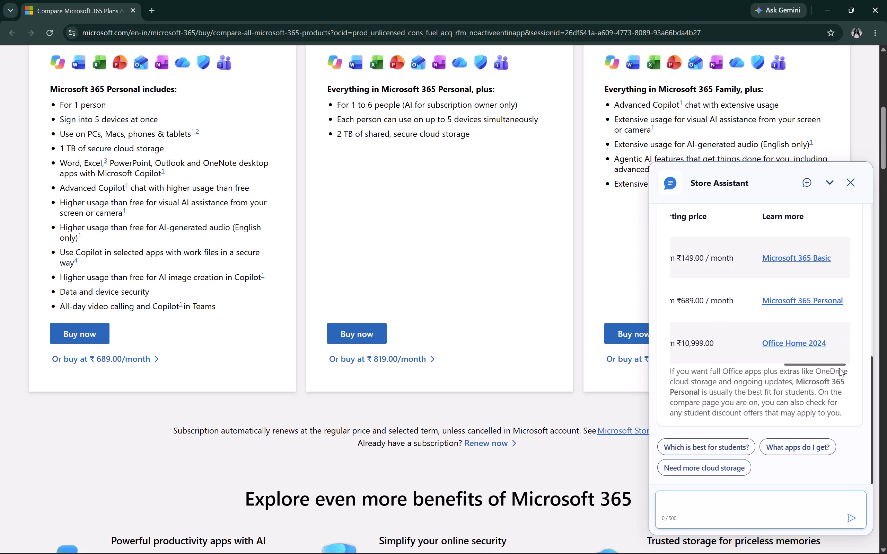
drag(839, 368, 717, 368)
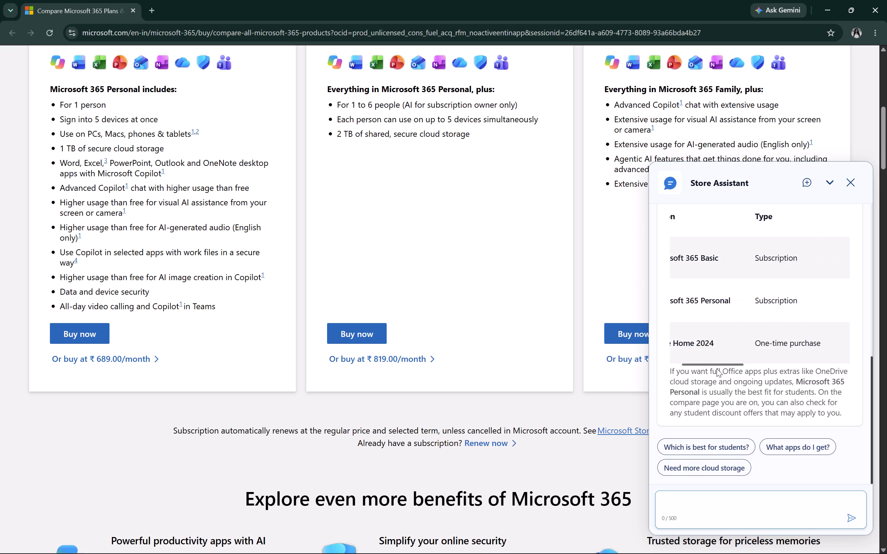
drag(717, 368, 692, 368)
click(856, 186)
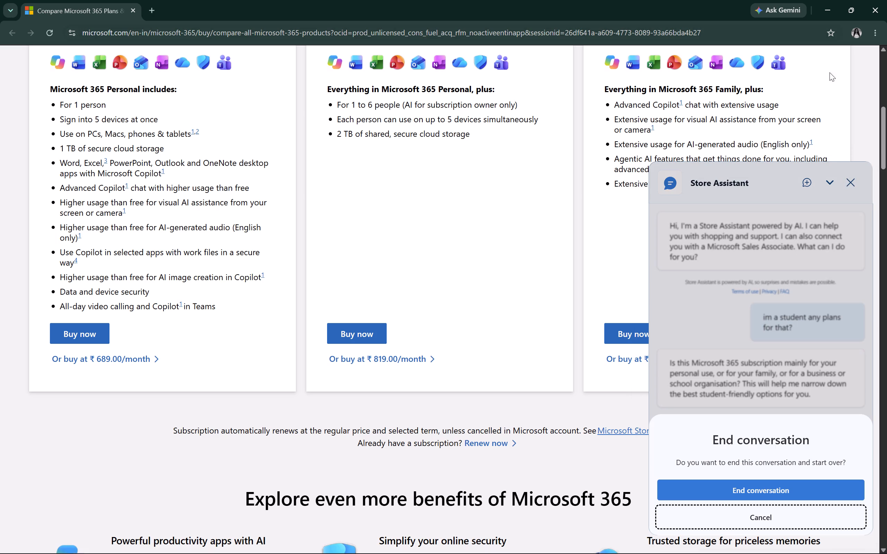
click(850, 183)
click(850, 183)
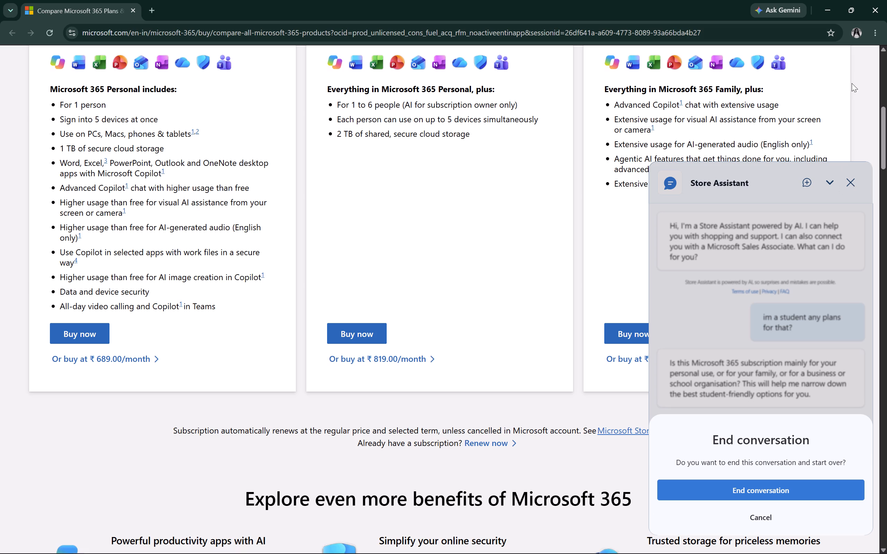
click(820, 15)
Look into the one-month free trial of Microsoft 365 and the plans it offers.
click(652, 108)
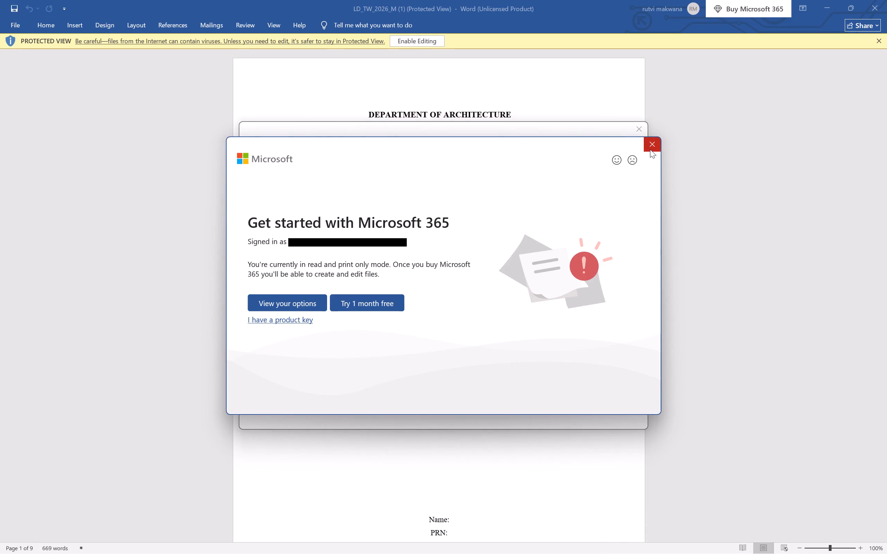
click(375, 303)
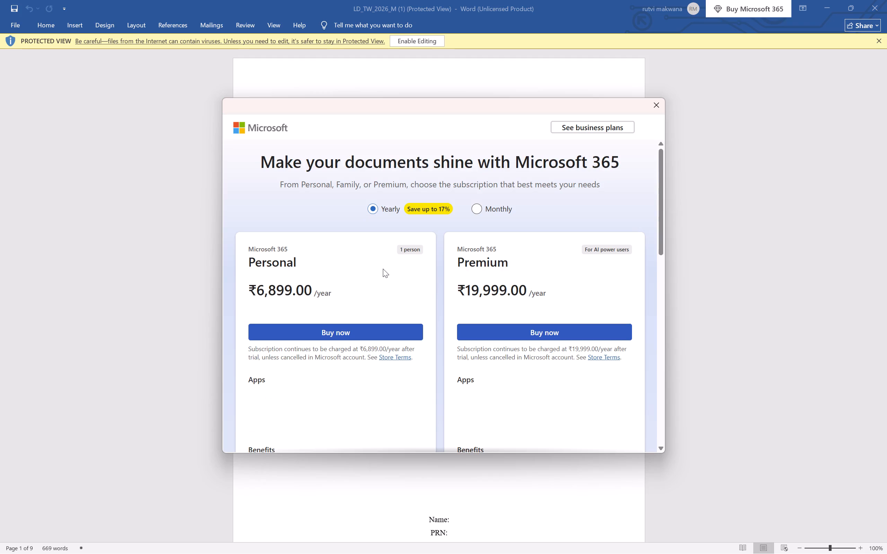
scroll(383, 269, down, 14)
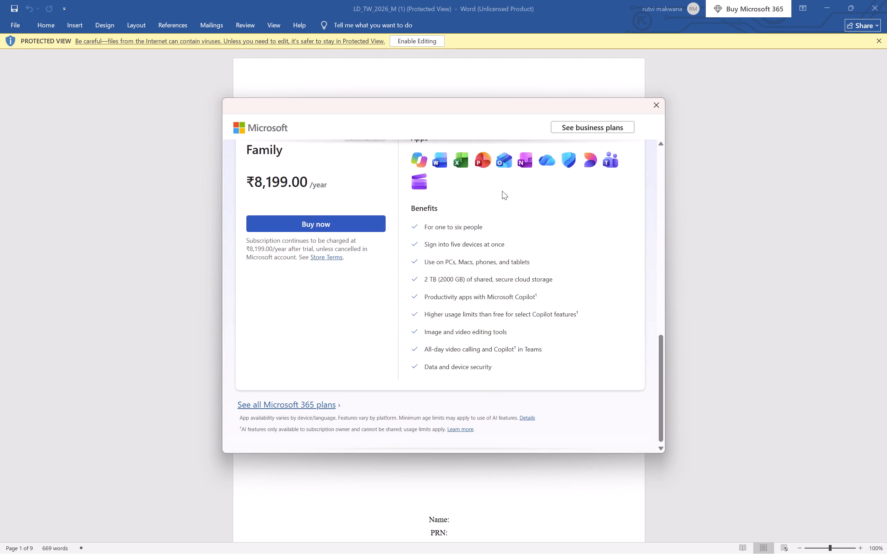
click(653, 105)
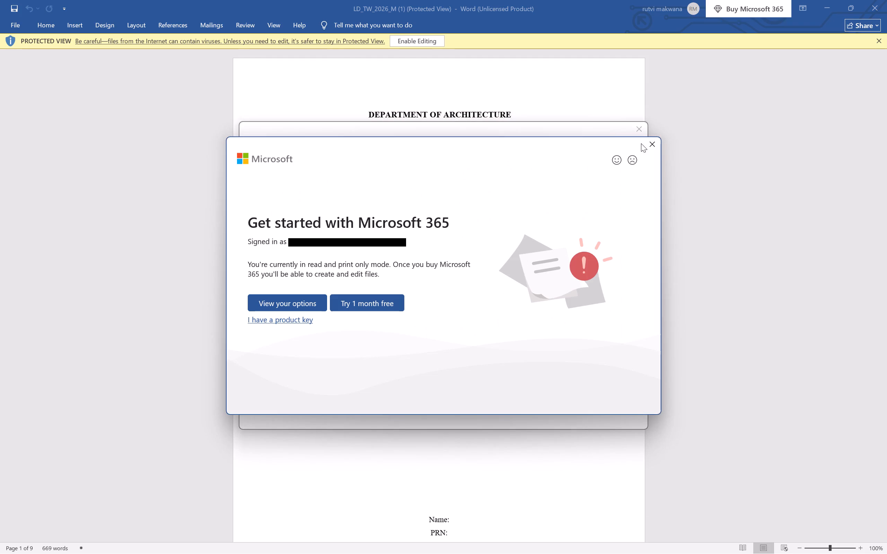
Dismiss the Microsoft 365 get-started and free-trial offers and choose to use Word on the web instead.
click(651, 147)
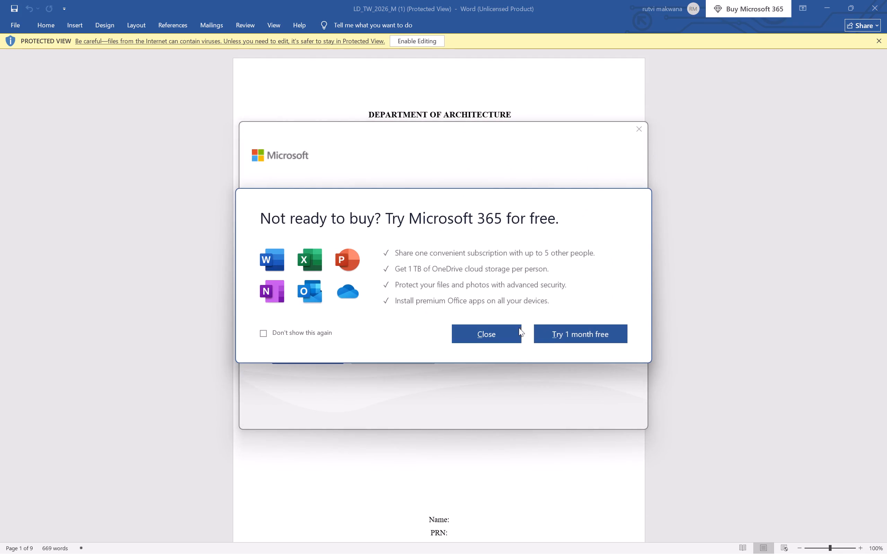
click(490, 332)
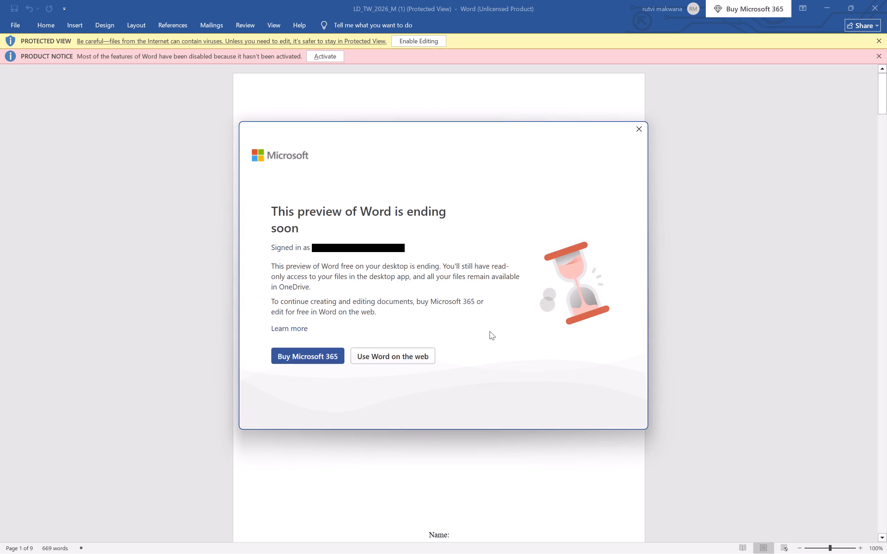
click(400, 361)
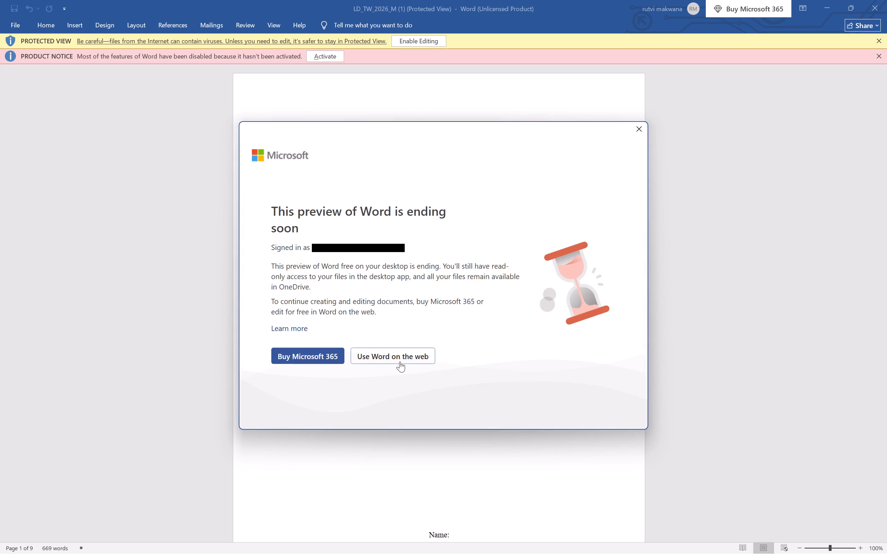
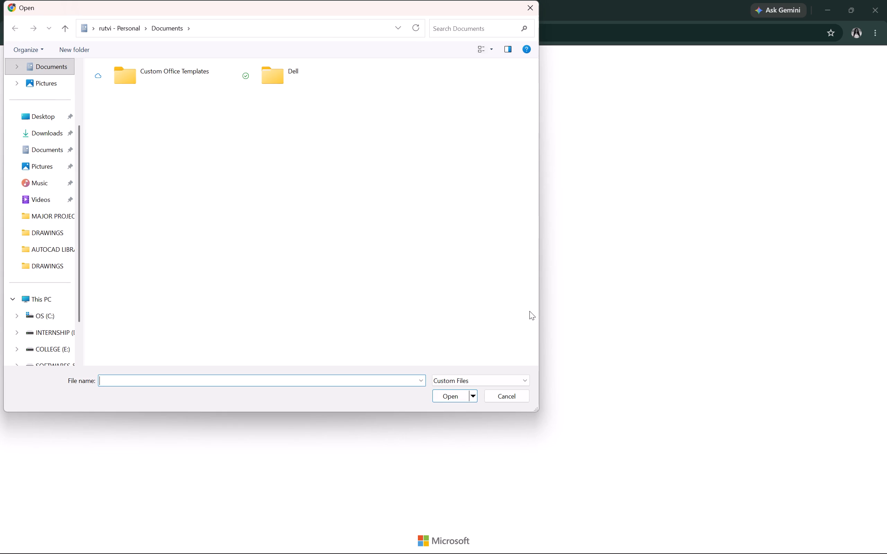
Open the LD_TW_2026_M document from the computer's recent files in Word on the web.
scroll(55, 102, up, 3)
click(54, 72)
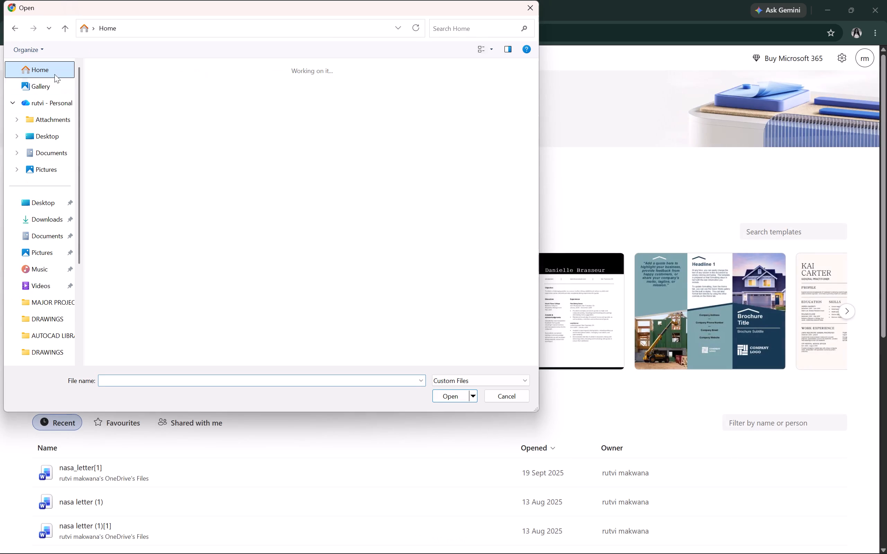
click(200, 303)
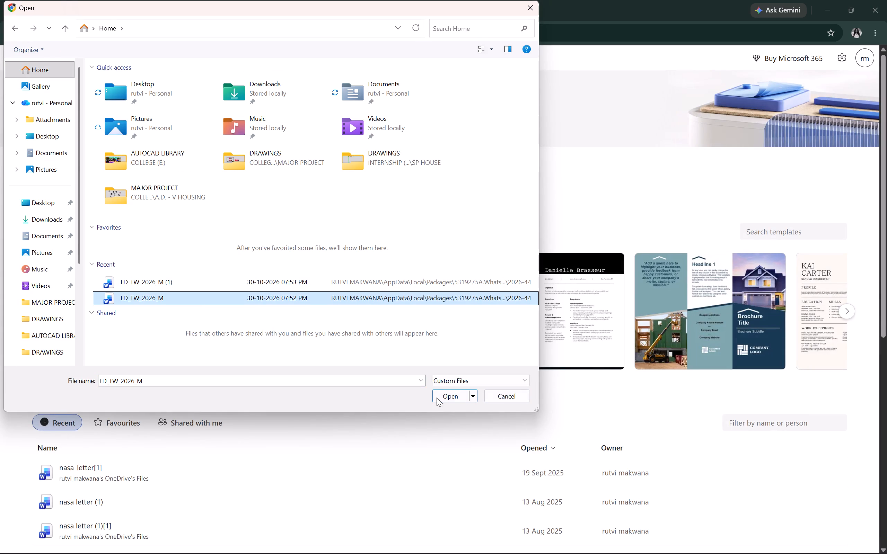
click(459, 393)
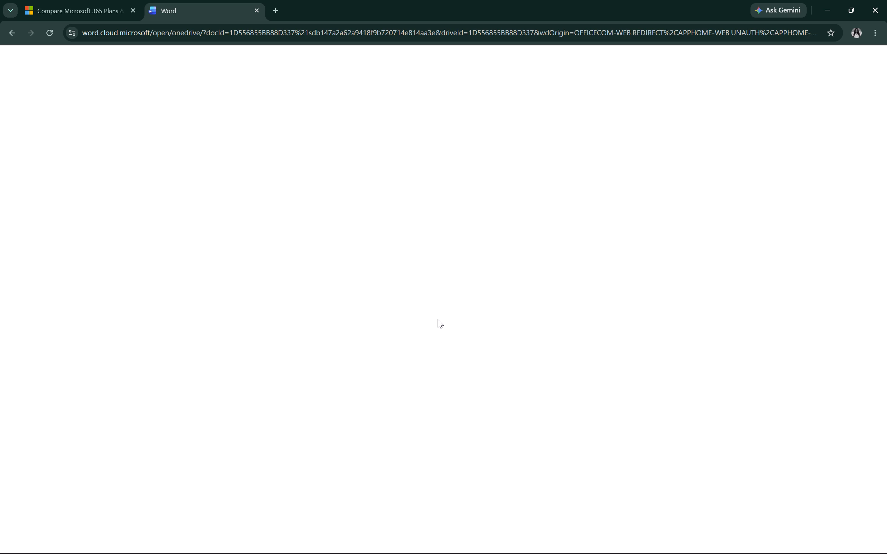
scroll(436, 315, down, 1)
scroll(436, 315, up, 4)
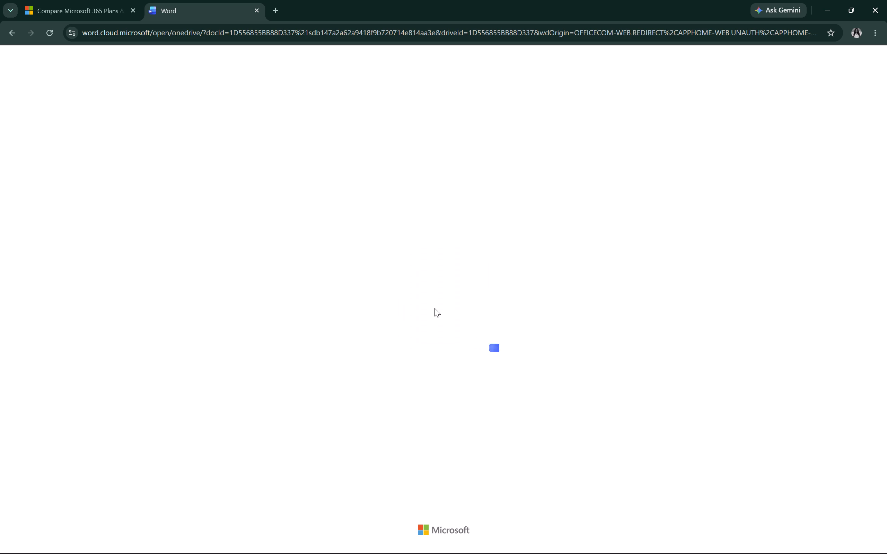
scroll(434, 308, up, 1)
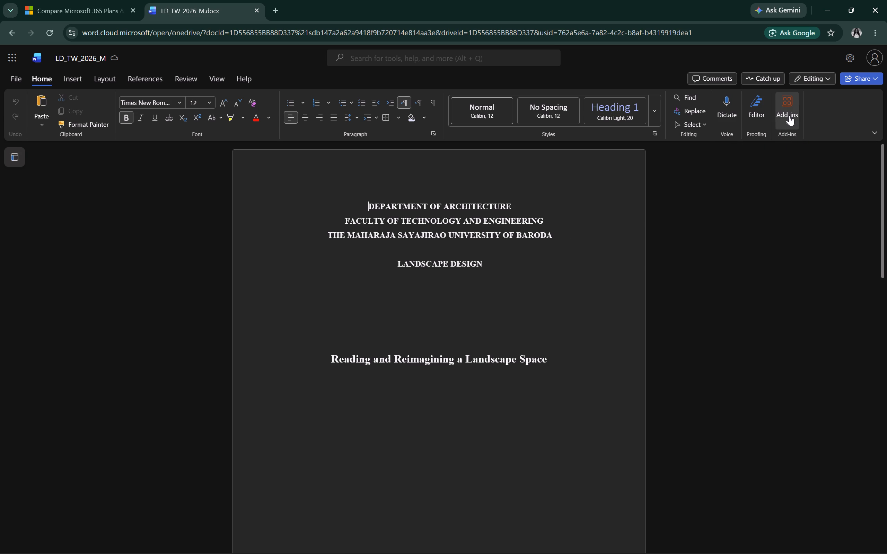
Check the document's available editing modes.
click(817, 79)
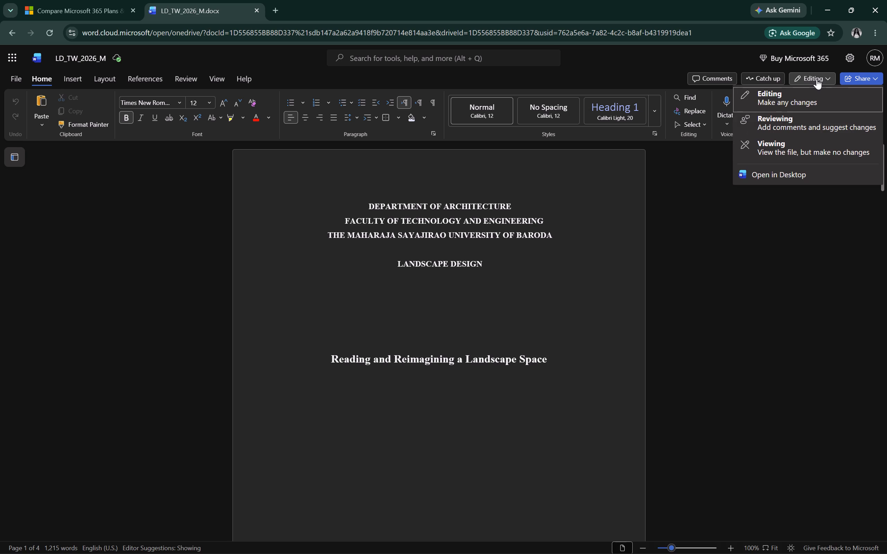
click(817, 79)
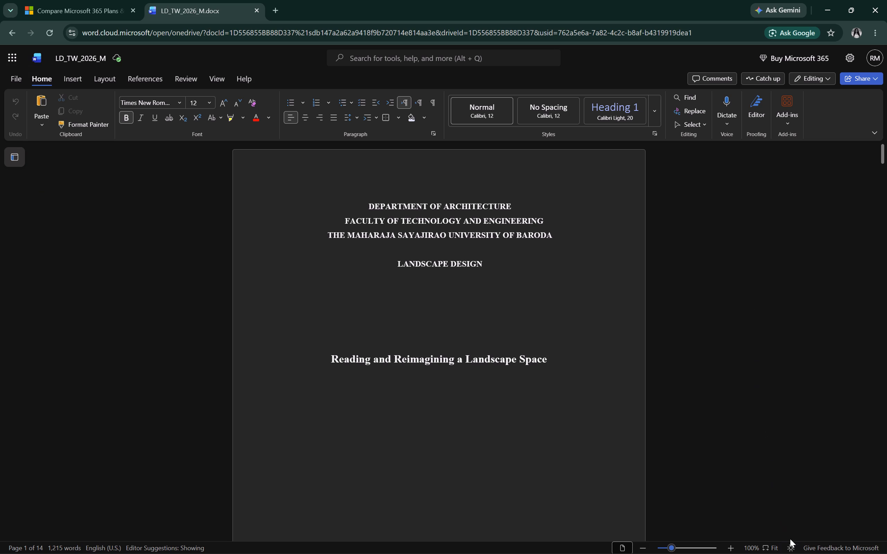
Switch the document's page background to light.
click(788, 548)
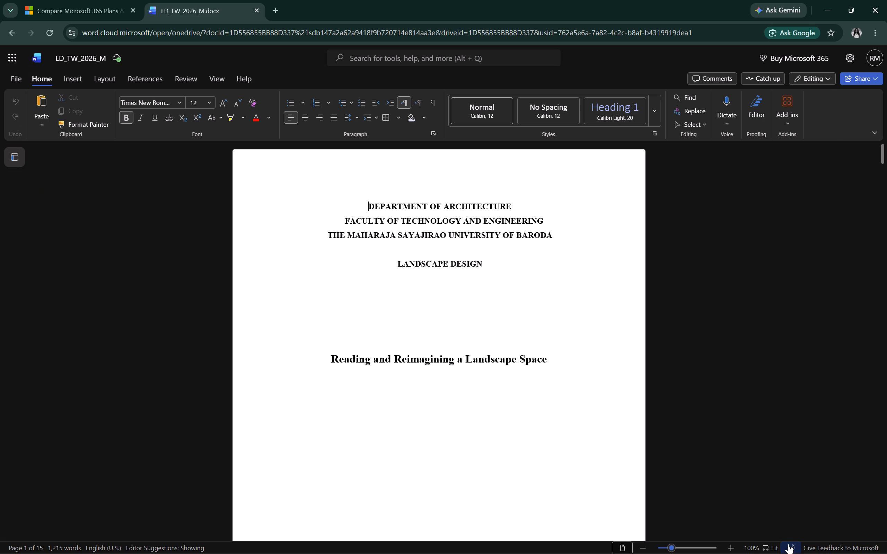
Enter the student's name after the Name label at the bottom of the cover page.
scroll(693, 428, down, 2)
scroll(693, 428, up, 4)
scroll(642, 434, down, 4)
click(452, 408)
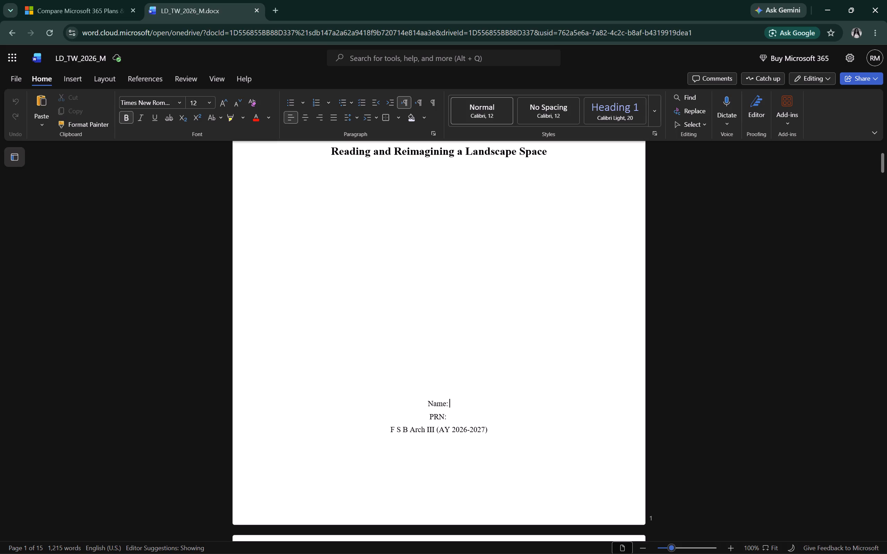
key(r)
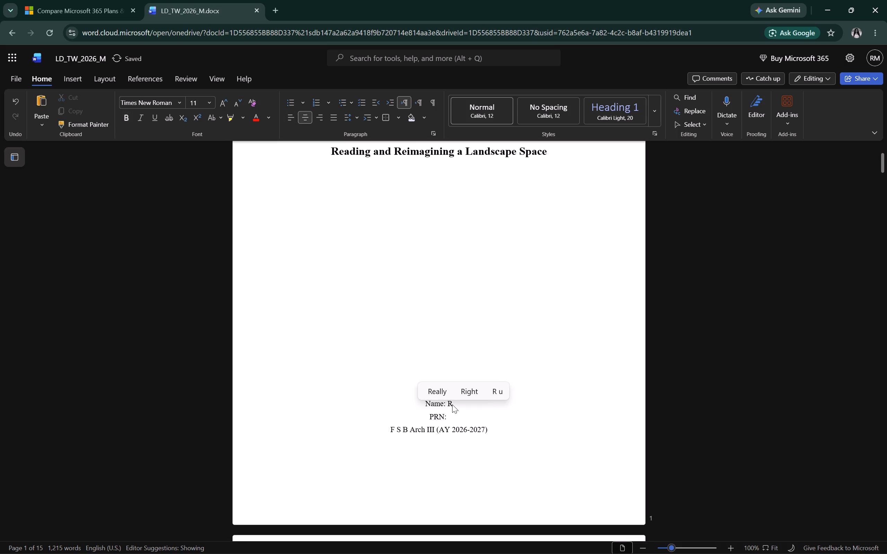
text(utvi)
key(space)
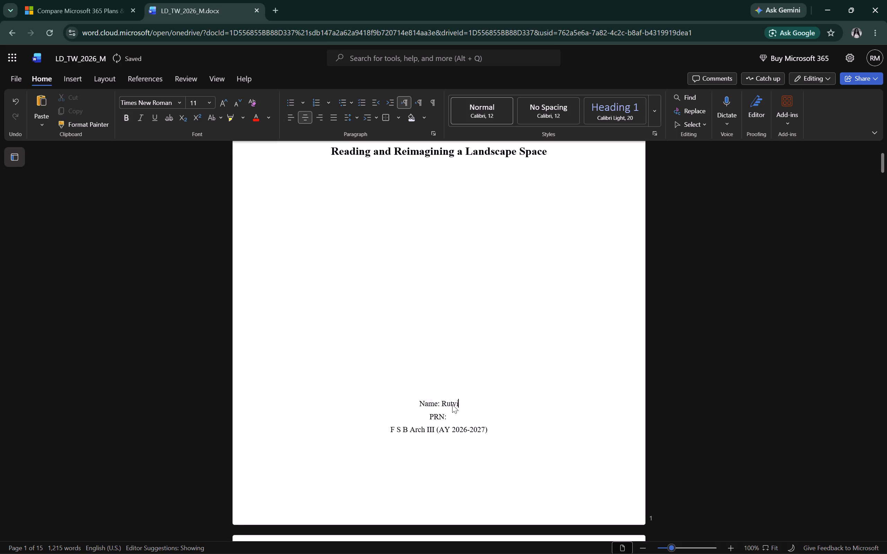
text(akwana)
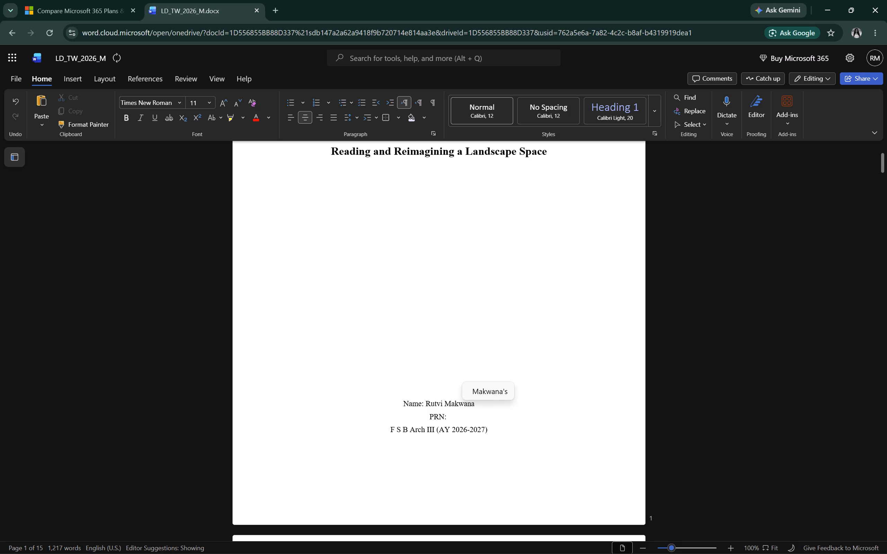
Enter the student's PRN after the PRN label on the cover page.
click(457, 420)
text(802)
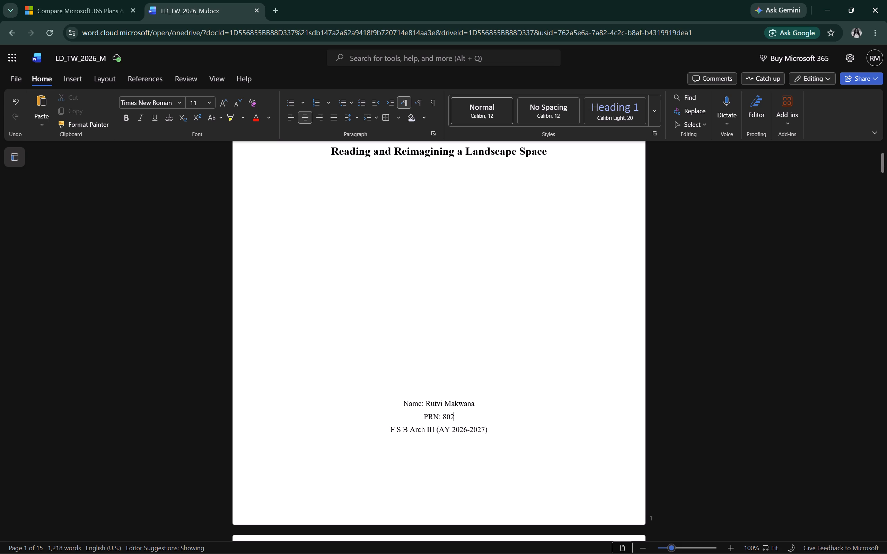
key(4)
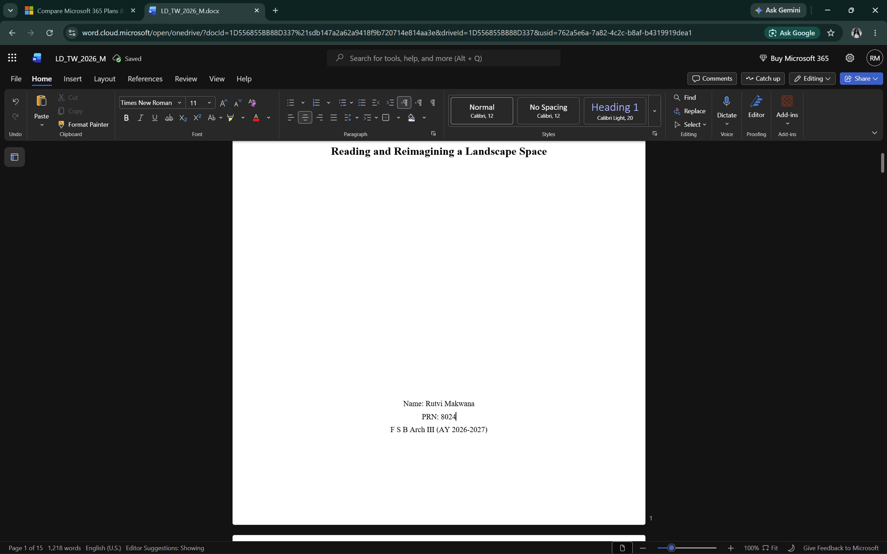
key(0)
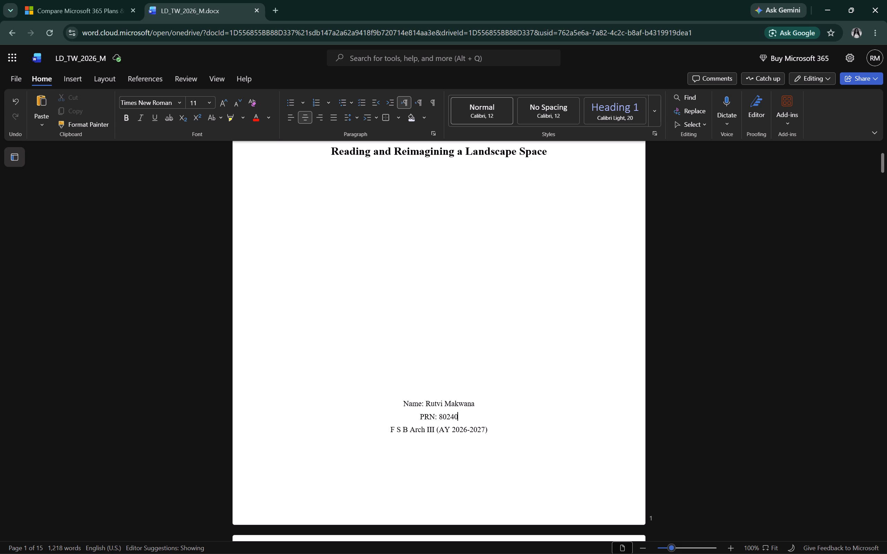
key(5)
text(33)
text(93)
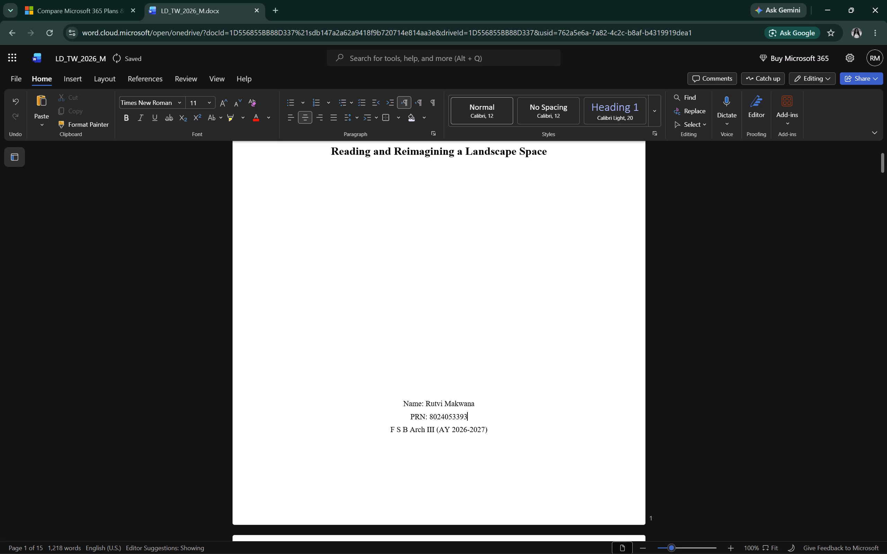
Review the filled-in cover page and the title instructions under "READING AND REIMAGINING A LANDSCAPE SPACE" on the following page.
scroll(544, 350, down, 4)
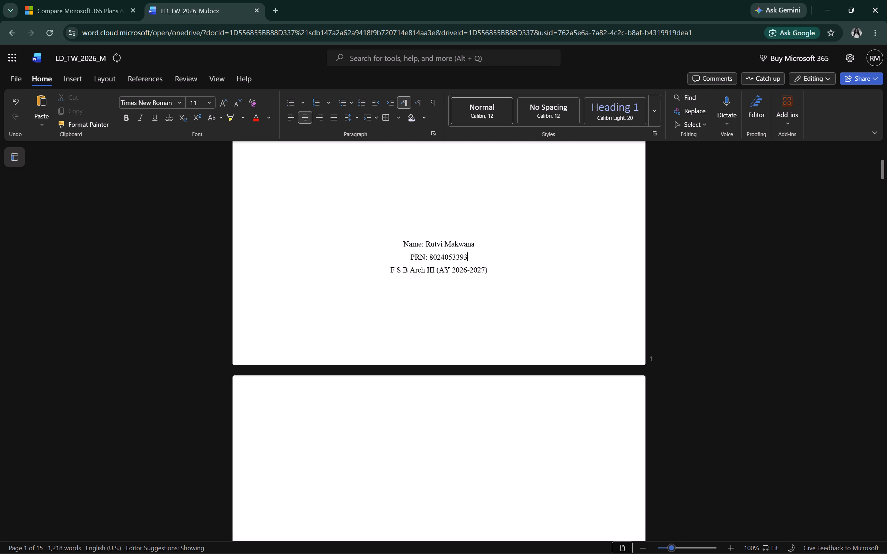
scroll(543, 339, up, 2)
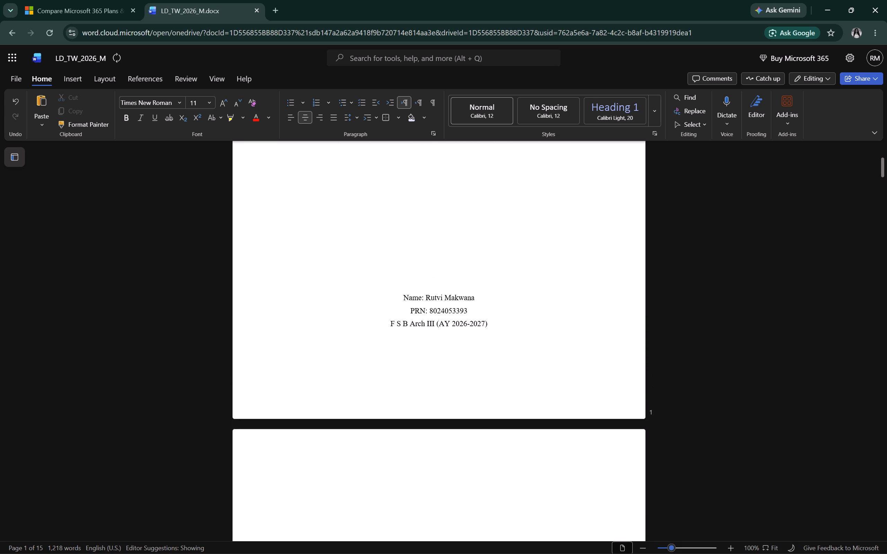
scroll(543, 339, up, 9)
scroll(543, 334, down, 10)
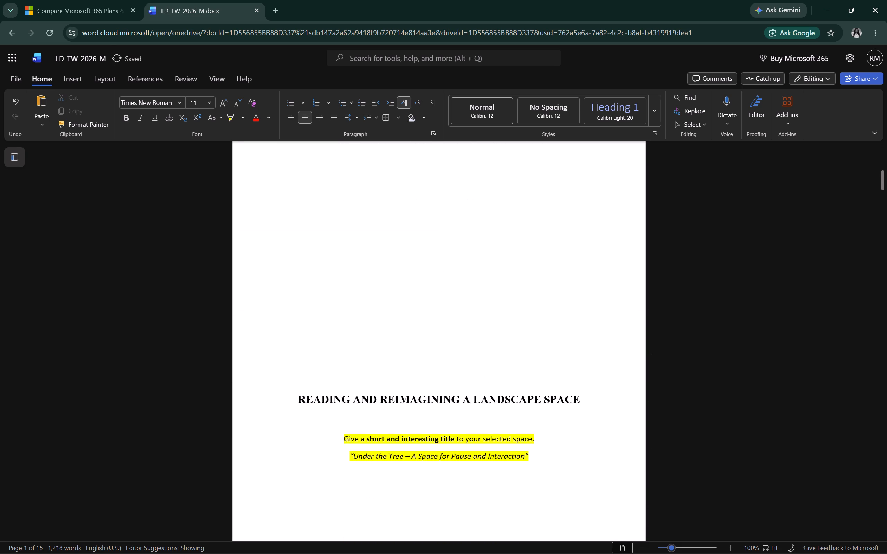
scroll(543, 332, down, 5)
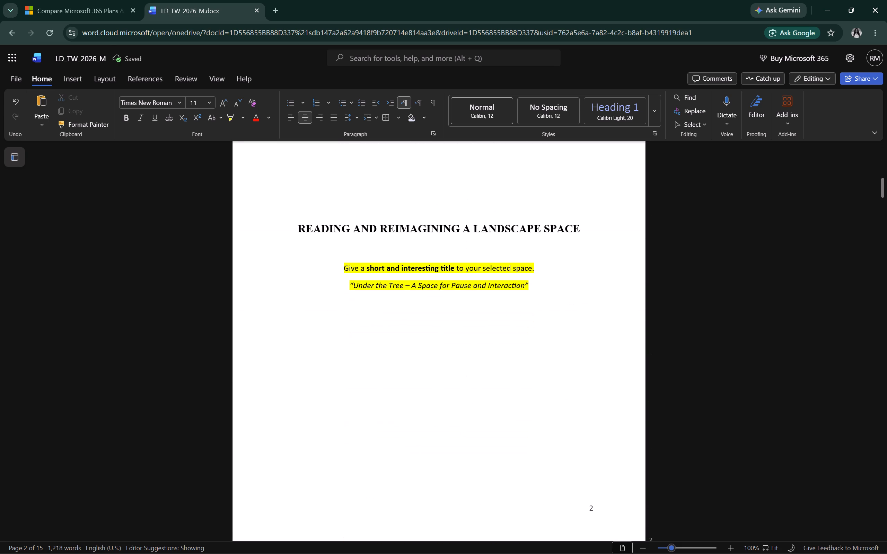
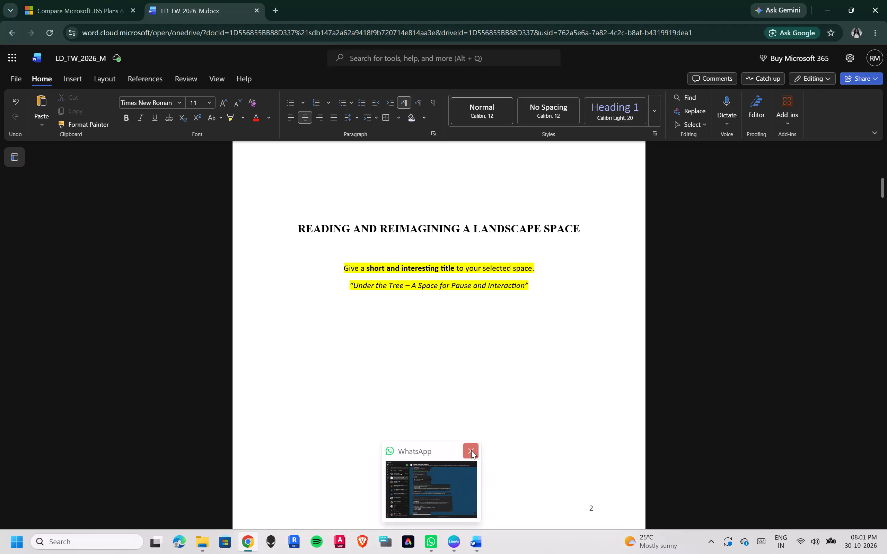
Close the WhatsApp window.
click(471, 450)
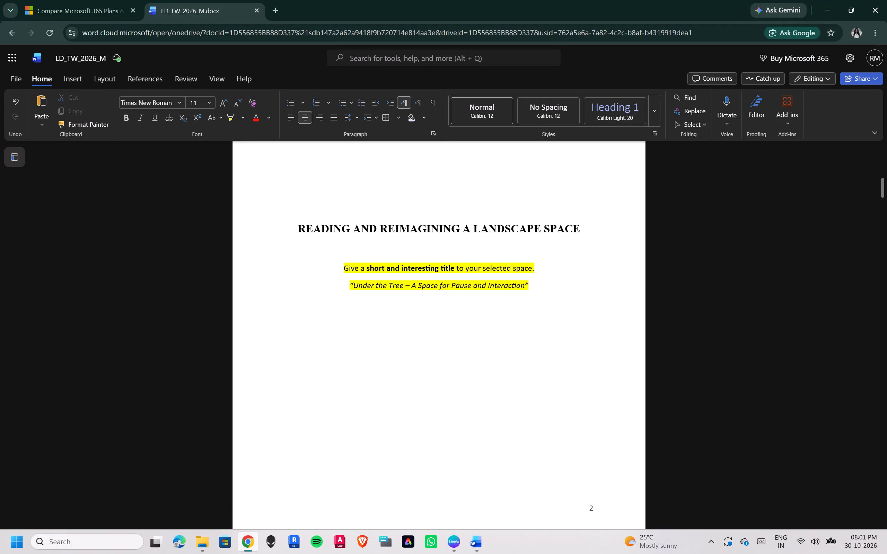
Switch to the desktop Word copy LD_TW_2026_M (1) and dismiss the notice about the Word preview ending.
click(244, 542)
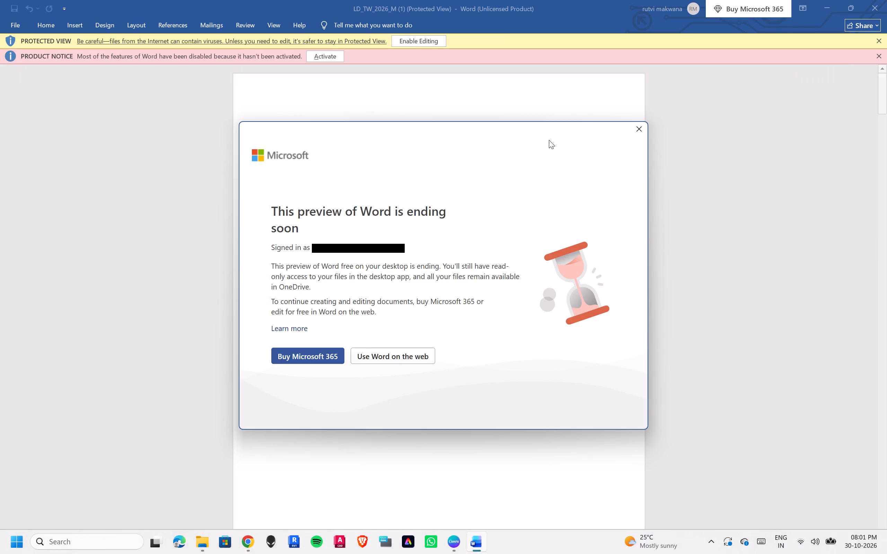
click(641, 129)
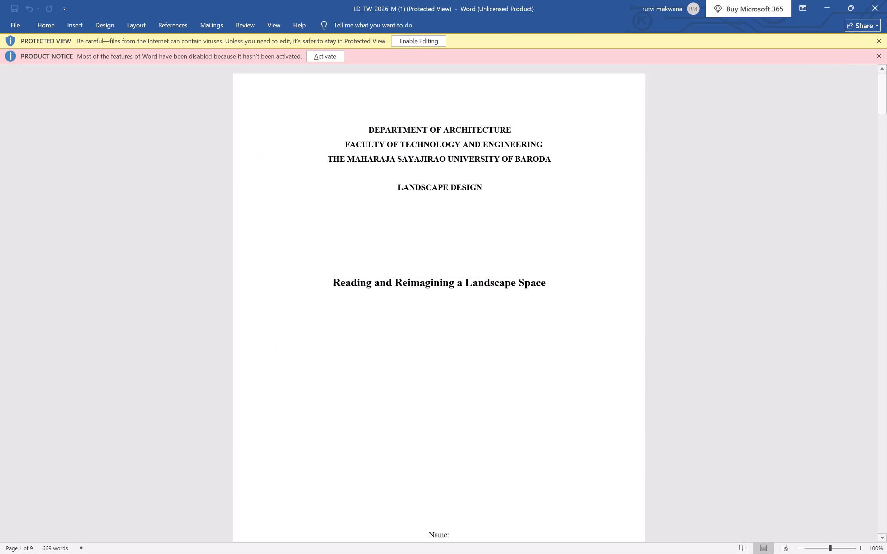
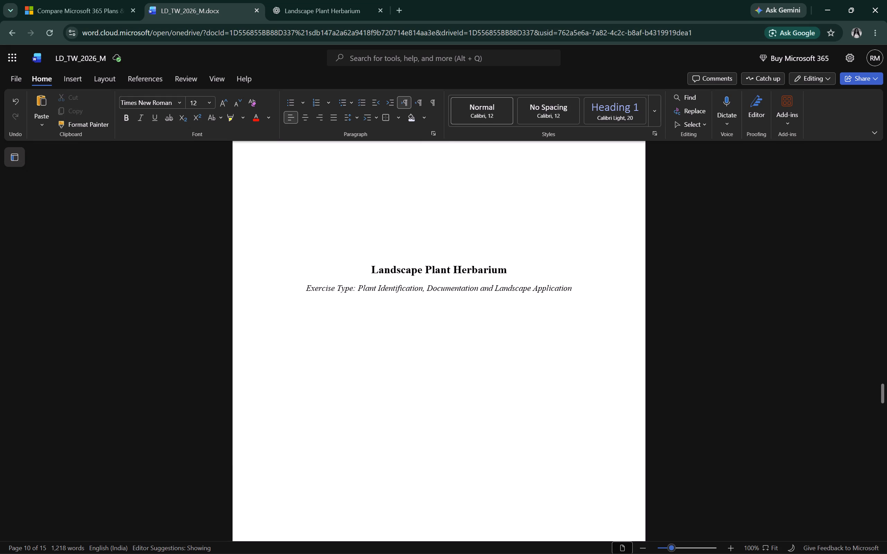
scroll(248, 242, up, 1)
scroll(247, 241, down, 6)
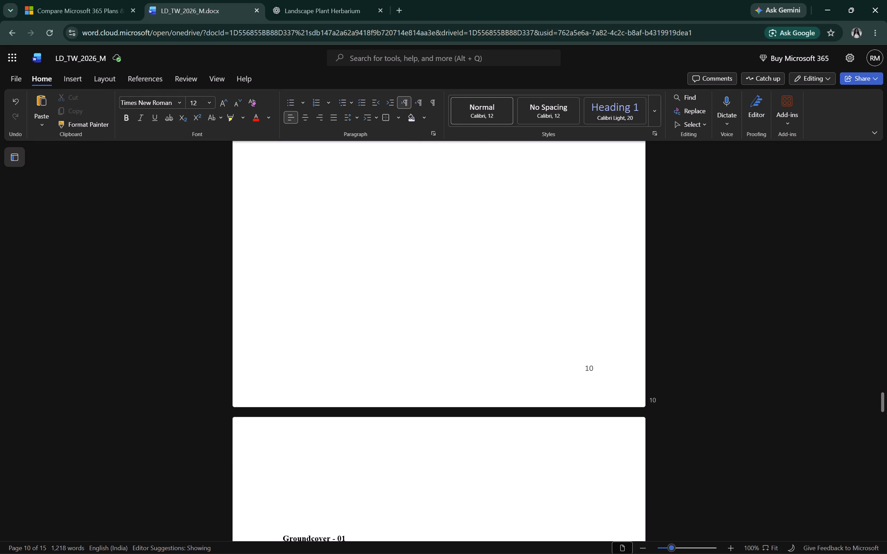
scroll(246, 241, down, 7)
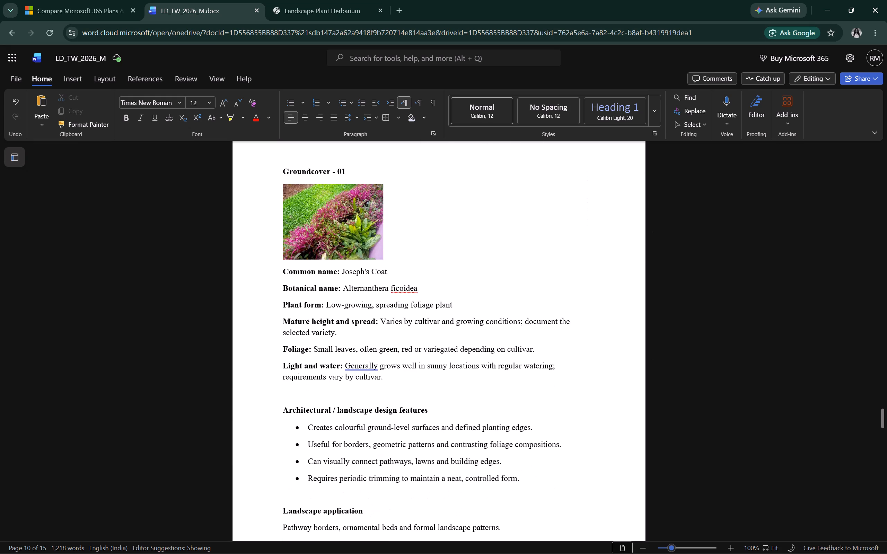
Examine the layout of the groundcover entries from Groundcover - 02 through Groundcover - 05 at the document's end.
scroll(244, 238, down, 9)
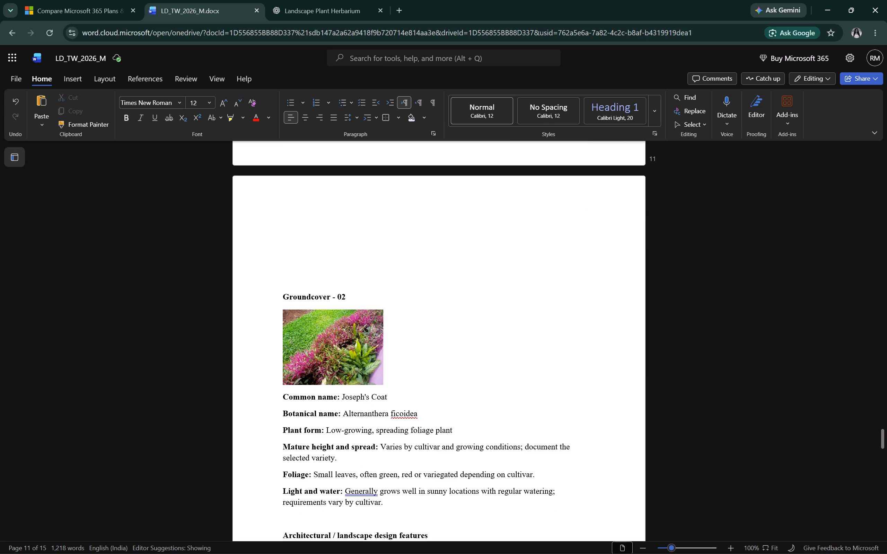
scroll(244, 238, down, 3)
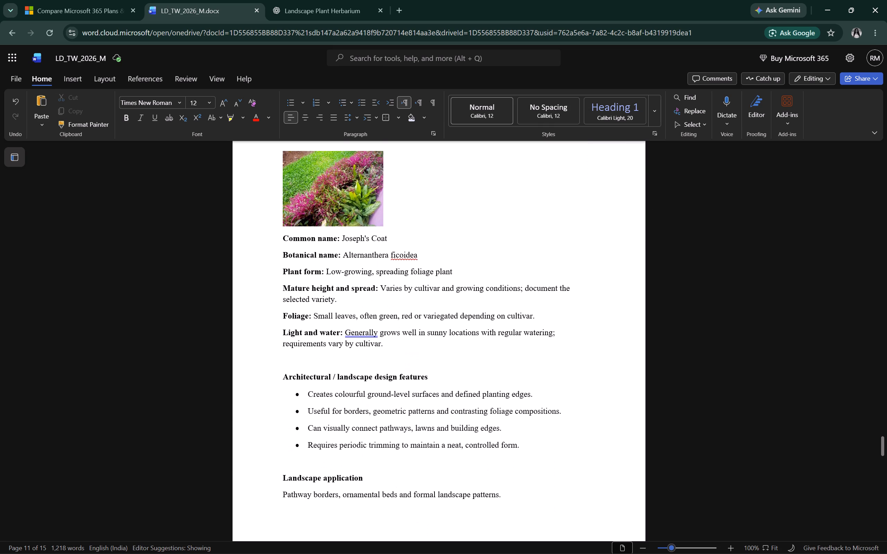
scroll(244, 238, down, 17)
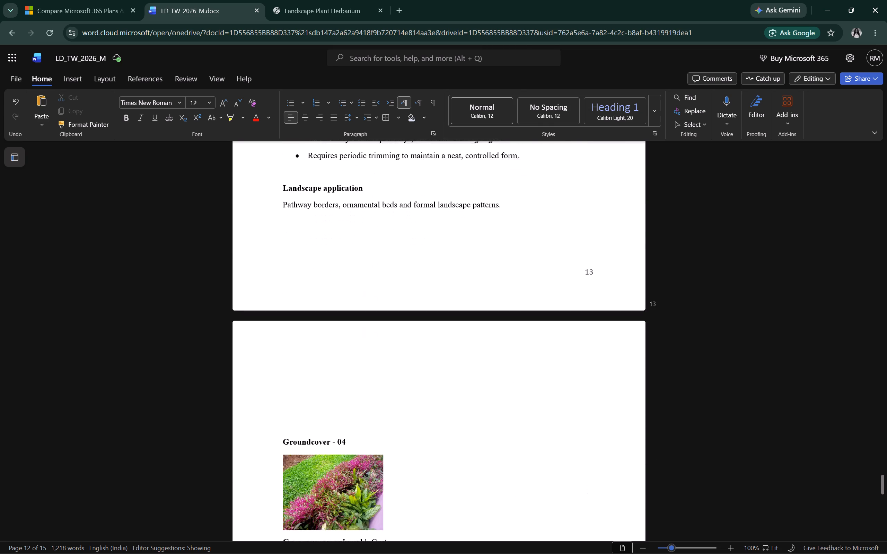
scroll(244, 238, down, 15)
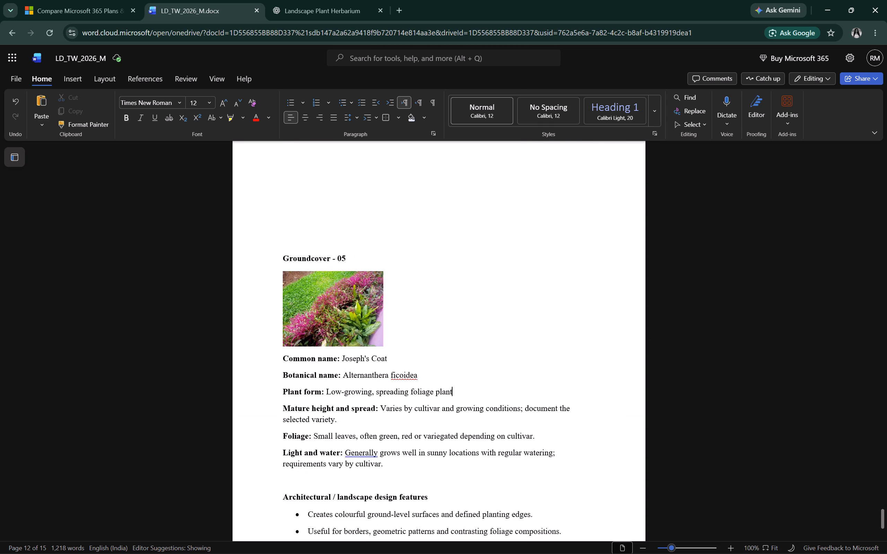
scroll(265, 271, down, 13)
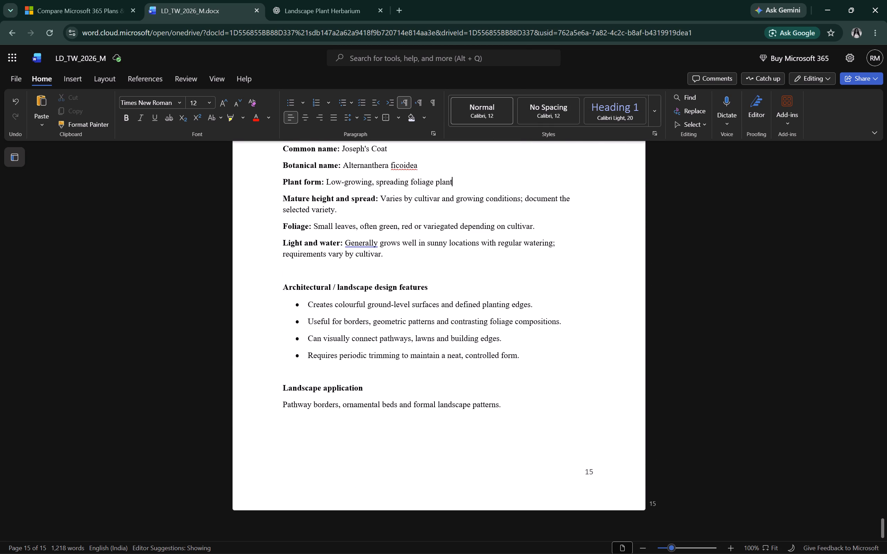
Compare the Groundcover - 04 page with the final Groundcover - 05 page.
scroll(261, 263, up, 14)
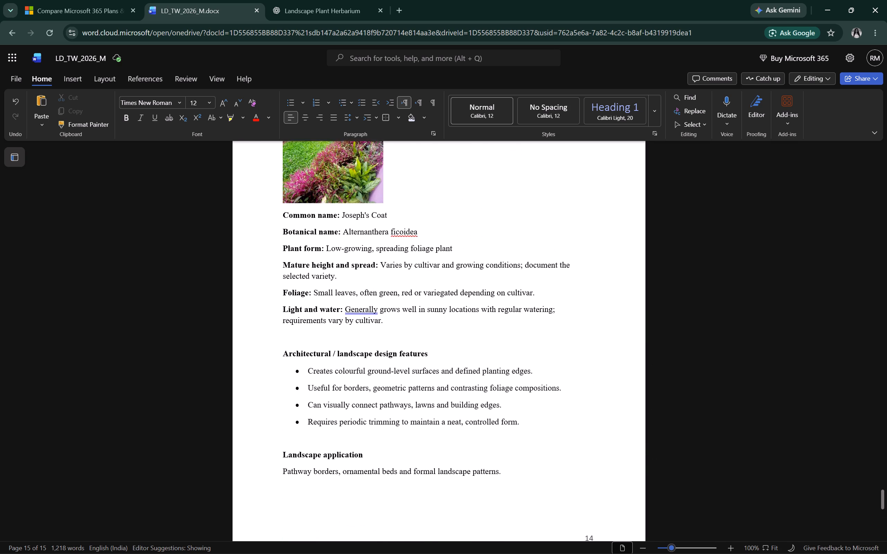
scroll(258, 258, down, 2)
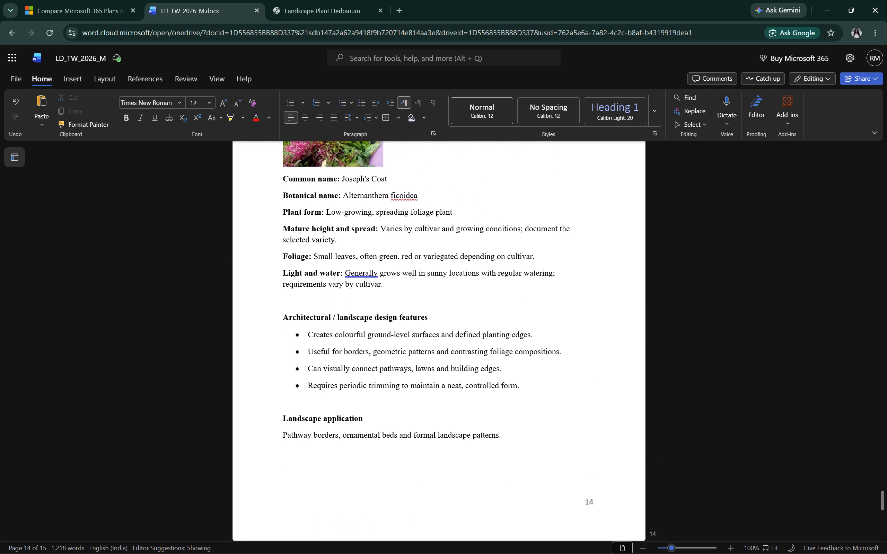
scroll(258, 258, down, 10)
scroll(395, 375, down, 3)
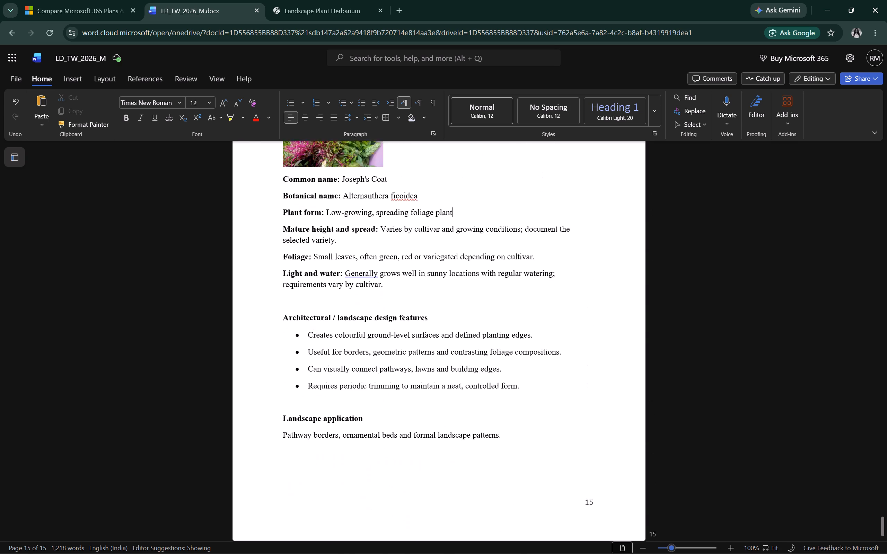
scroll(395, 375, down, 10)
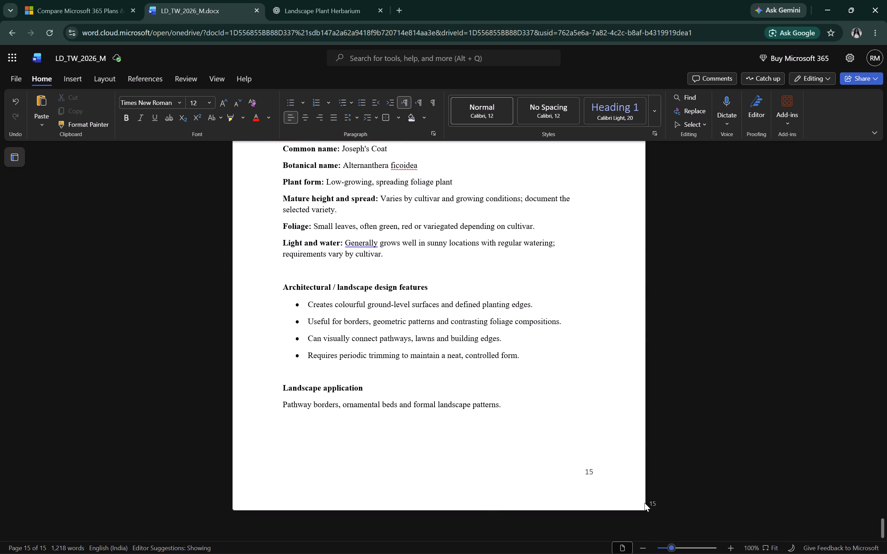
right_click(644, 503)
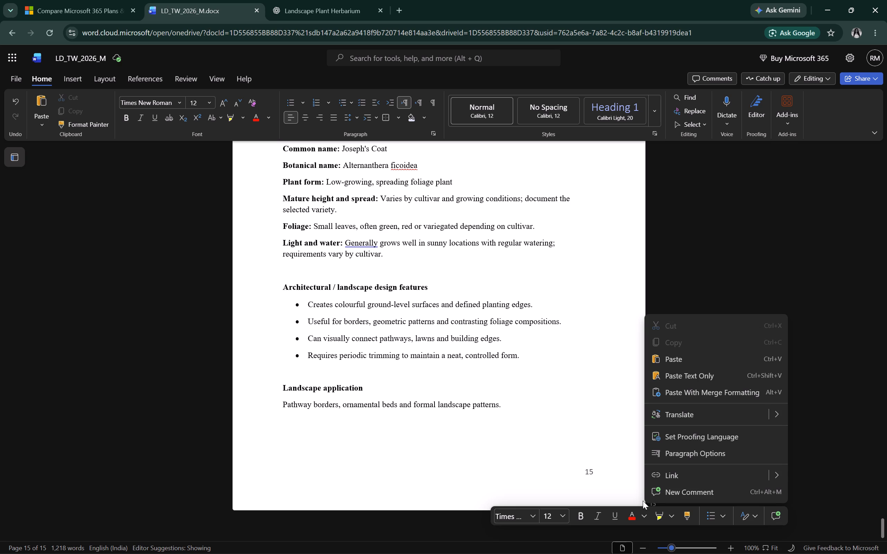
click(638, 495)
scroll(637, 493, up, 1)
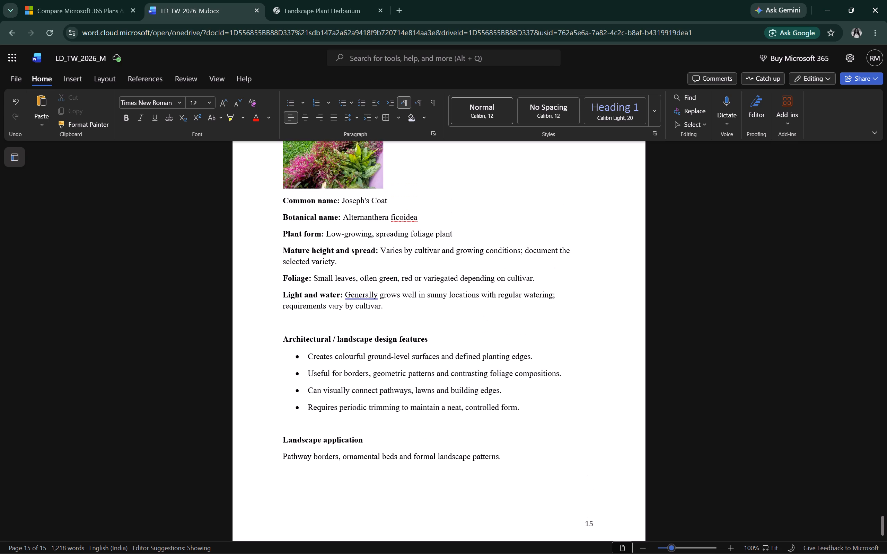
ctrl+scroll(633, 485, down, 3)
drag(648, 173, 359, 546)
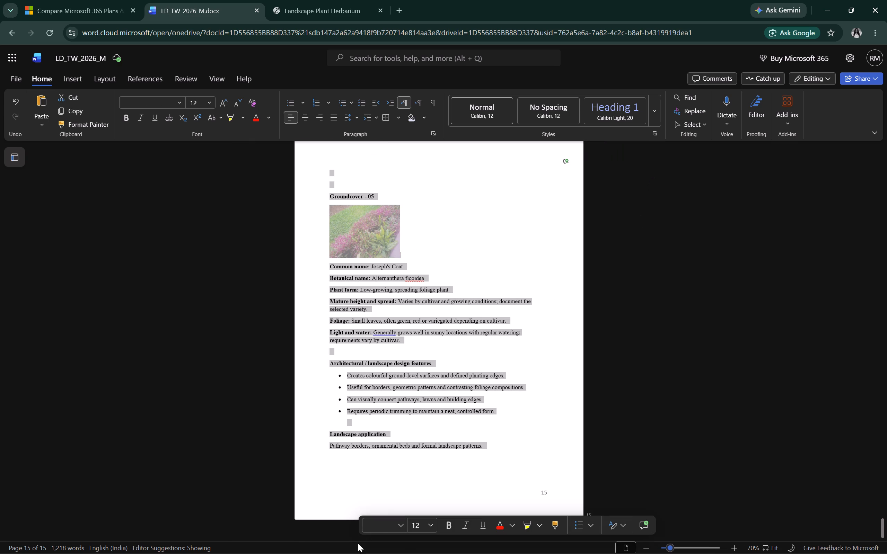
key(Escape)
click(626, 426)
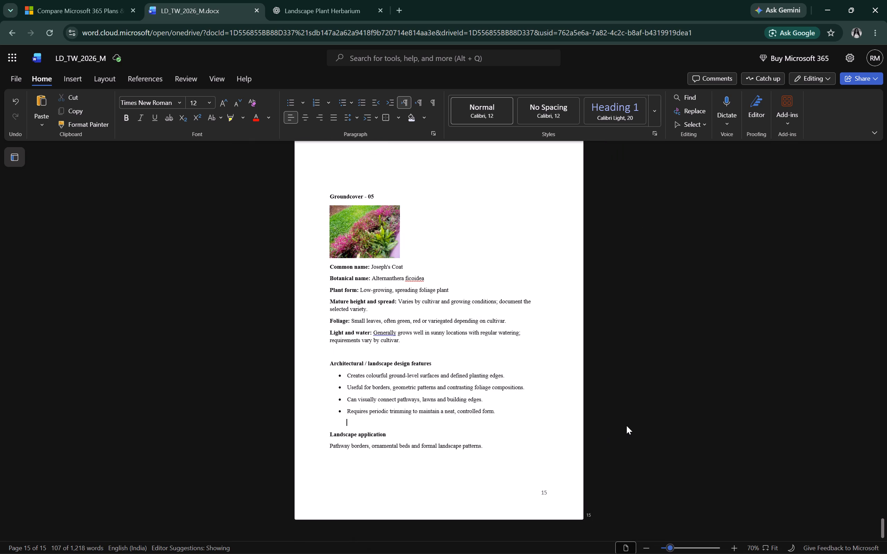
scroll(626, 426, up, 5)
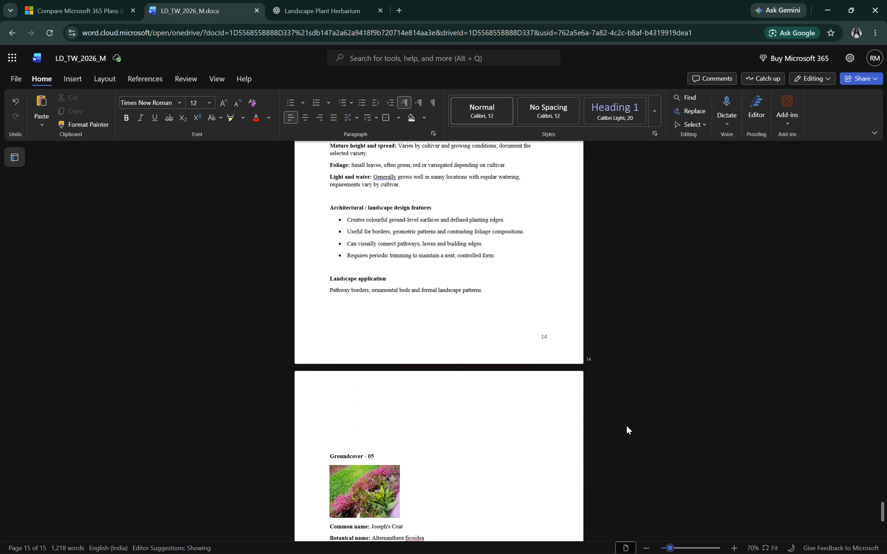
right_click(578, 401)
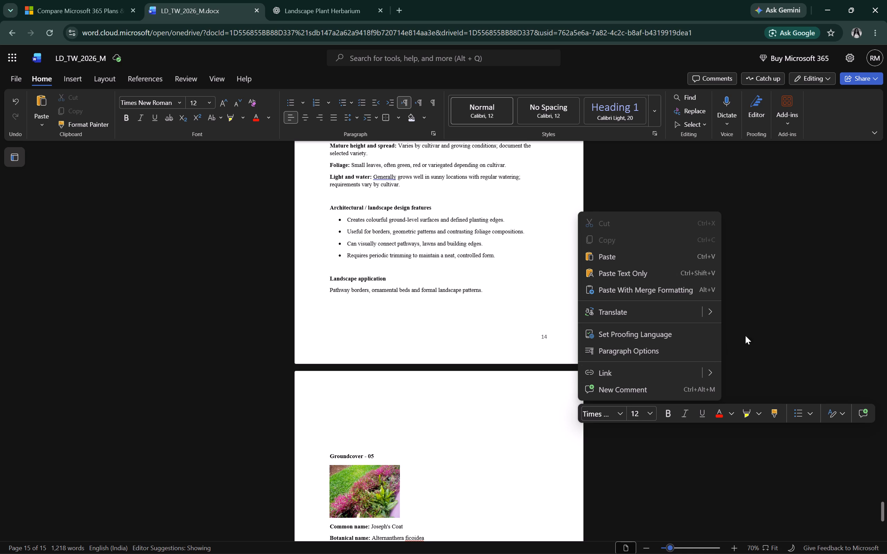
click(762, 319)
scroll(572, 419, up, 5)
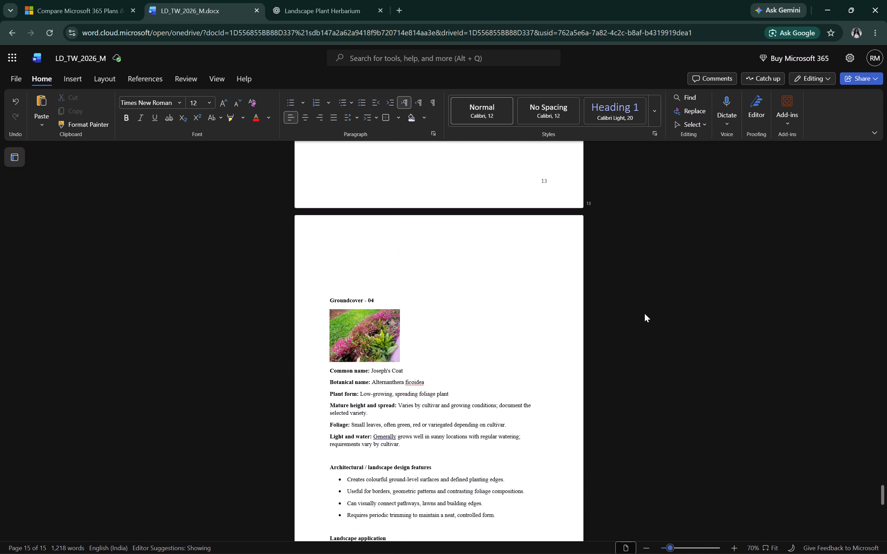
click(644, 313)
Look back through the groundcover entries from Groundcover - 04 to Groundcover - 01.
scroll(644, 313, up, 13)
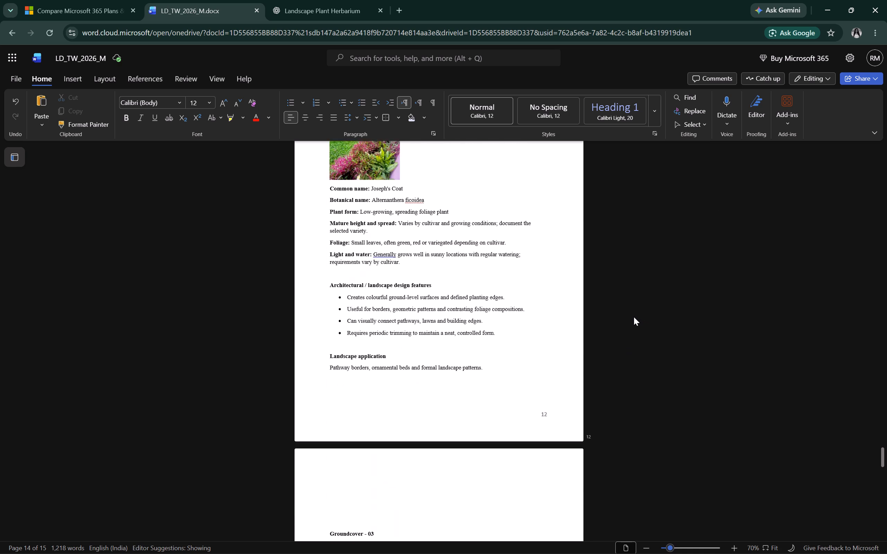
scroll(634, 317, up, 16)
scroll(634, 317, down, 6)
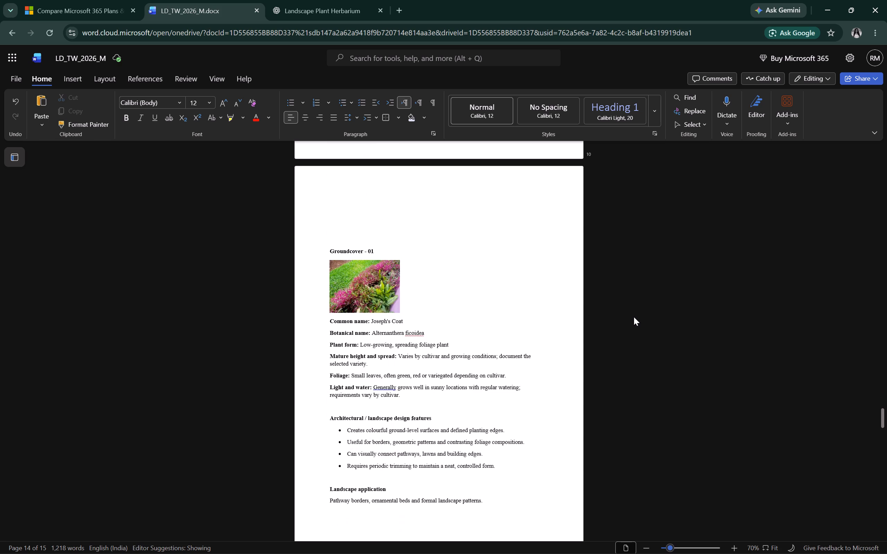
Review the template pages from Groundcover - 01 through the start of Groundcover - 03.
scroll(634, 317, down, 1)
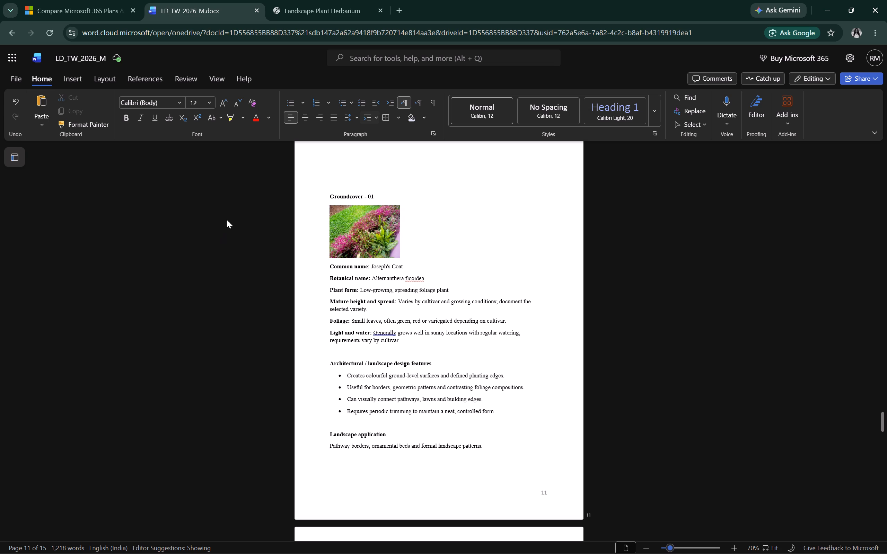
scroll(234, 211, down, 9)
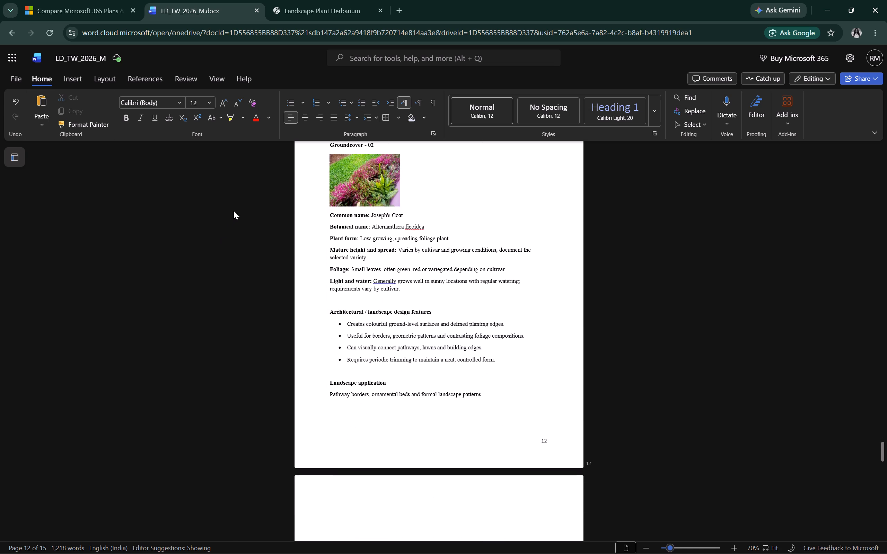
scroll(234, 211, down, 1)
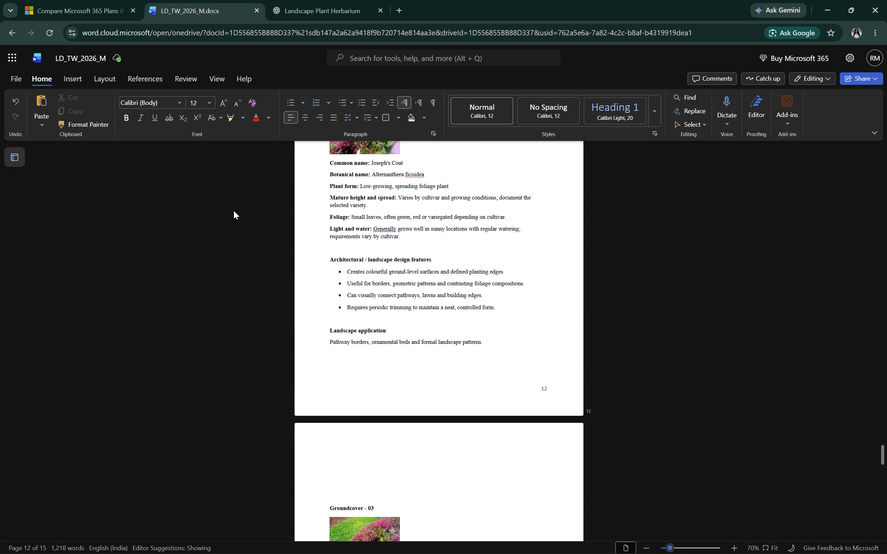
scroll(233, 211, down, 1)
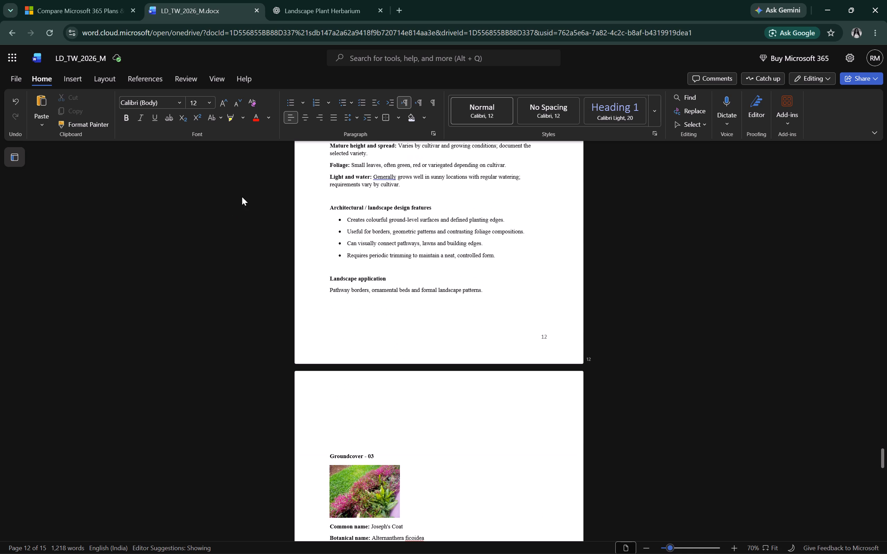
Select the Groundcover - 02 page's content, from the blank lines above its heading to those below its landscape application text.
scroll(292, 253, up, 3)
scroll(292, 217, up, 1)
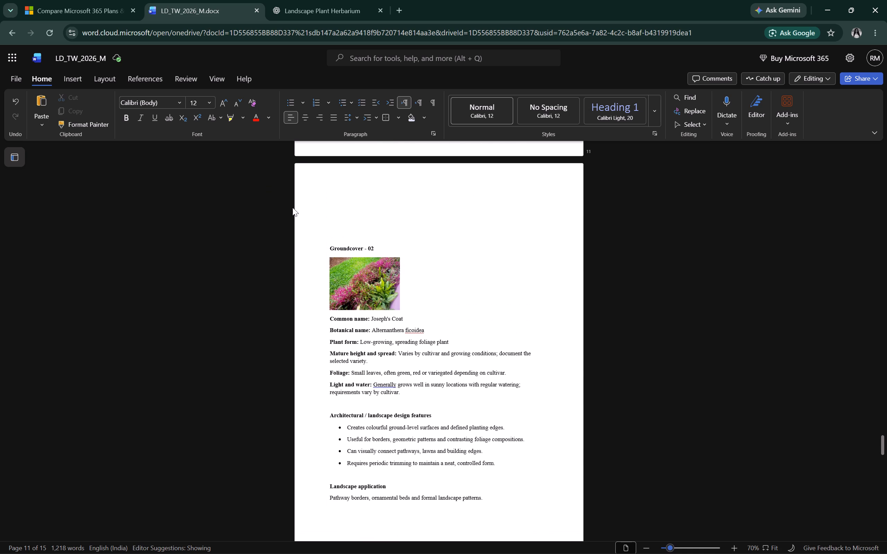
shift+drag(294, 163, 341, 243)
shift+click(286, 199)
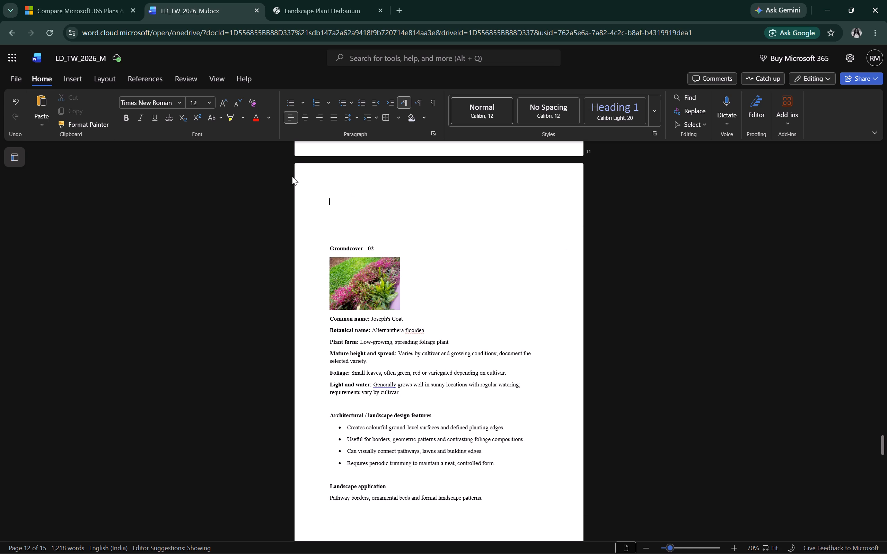
shift+drag(294, 164, 573, 538)
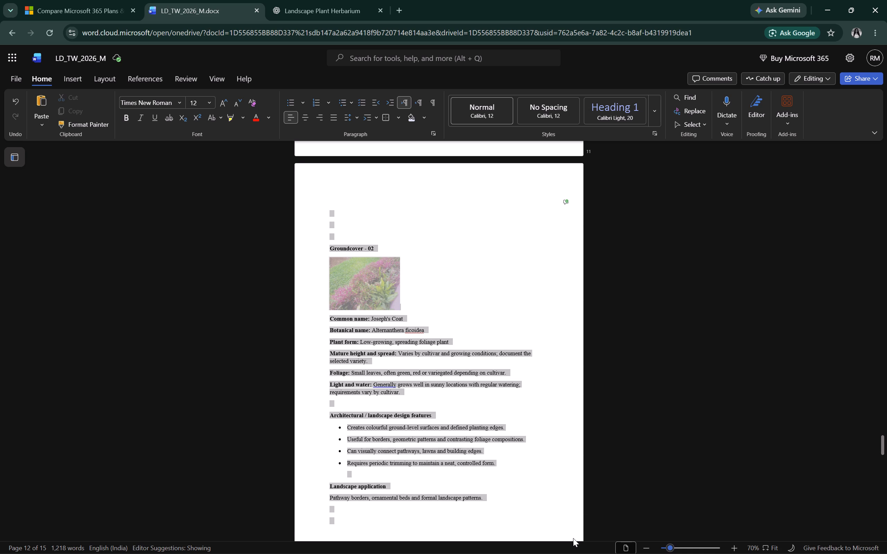
shift+drag(573, 538, 565, 359)
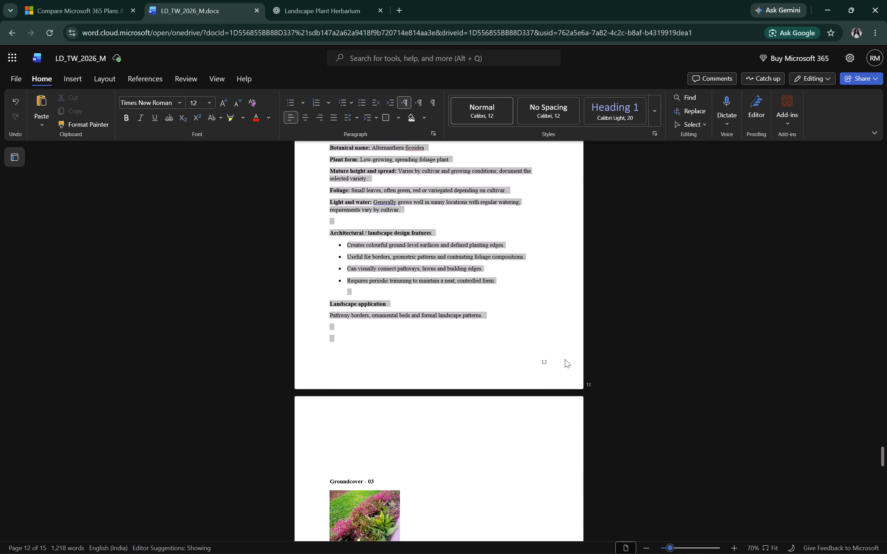
shift+drag(565, 359, 585, 383)
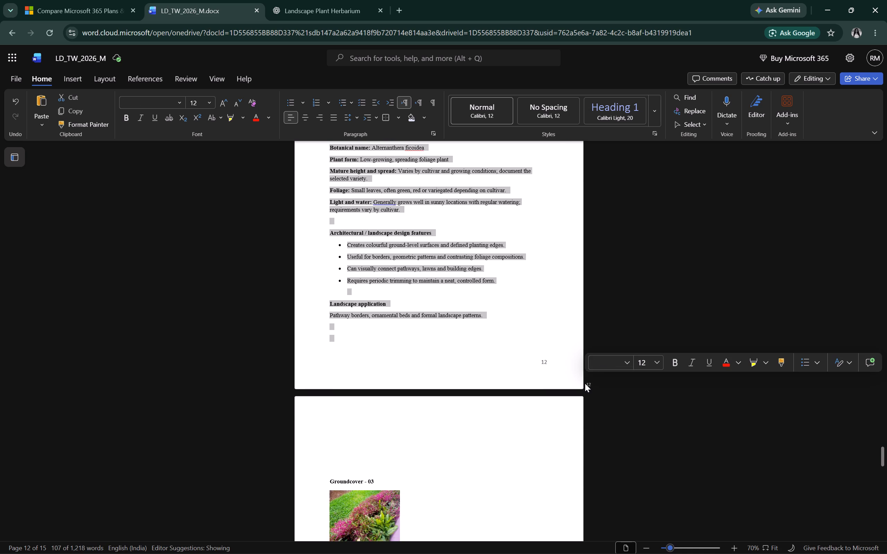
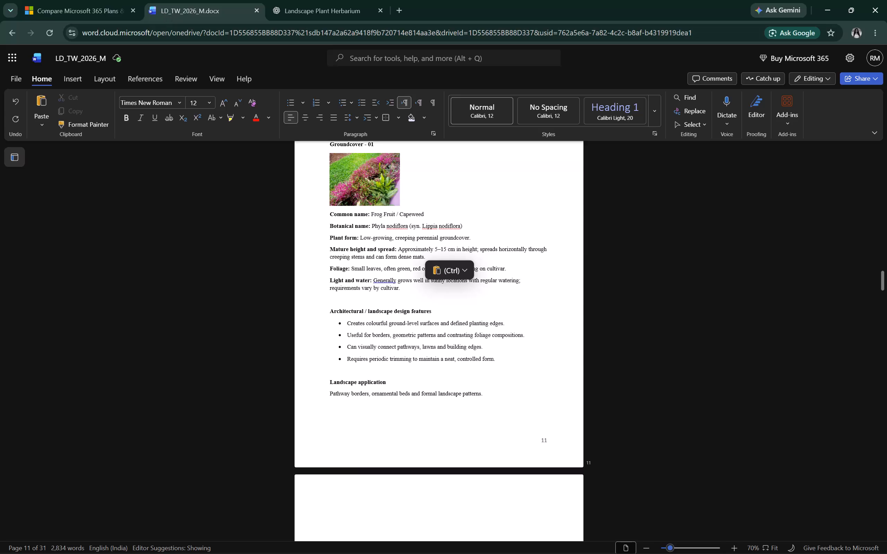
Replace Groundcover - 01's foliage description with the copied ChatGPT text about small, green, oval-shaped leaves with slightly toothed margins.
ctrl+drag(352, 269, 510, 278)
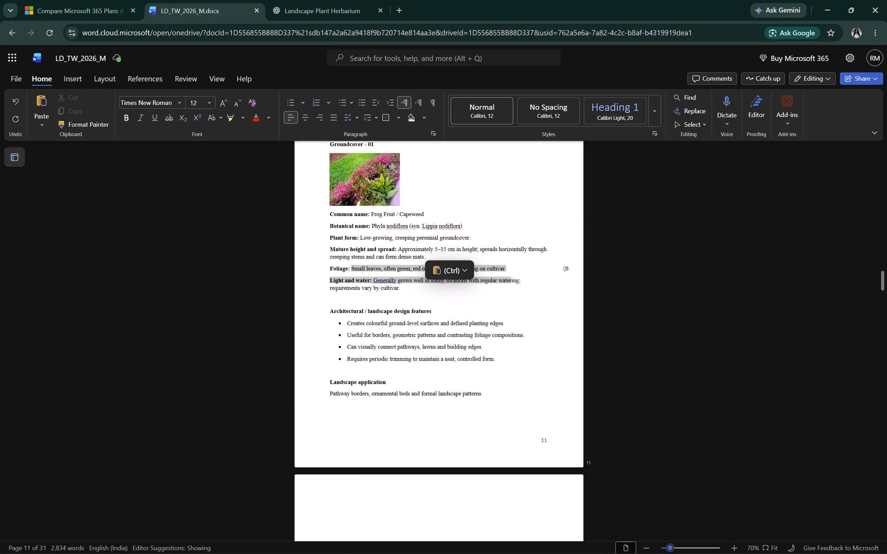
ctrl+drag(510, 278, 511, 270)
key(BackSpace)
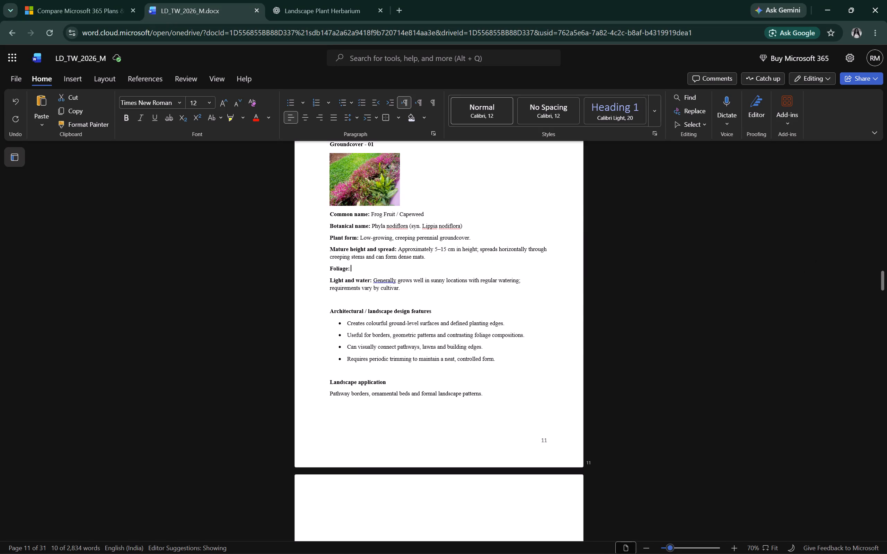
key(ctrl+v)
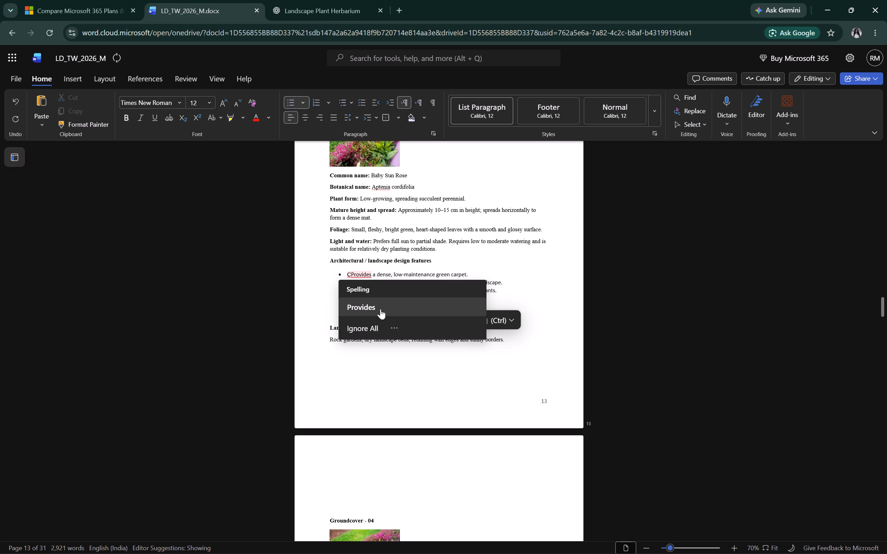
click(380, 309)
click(347, 318)
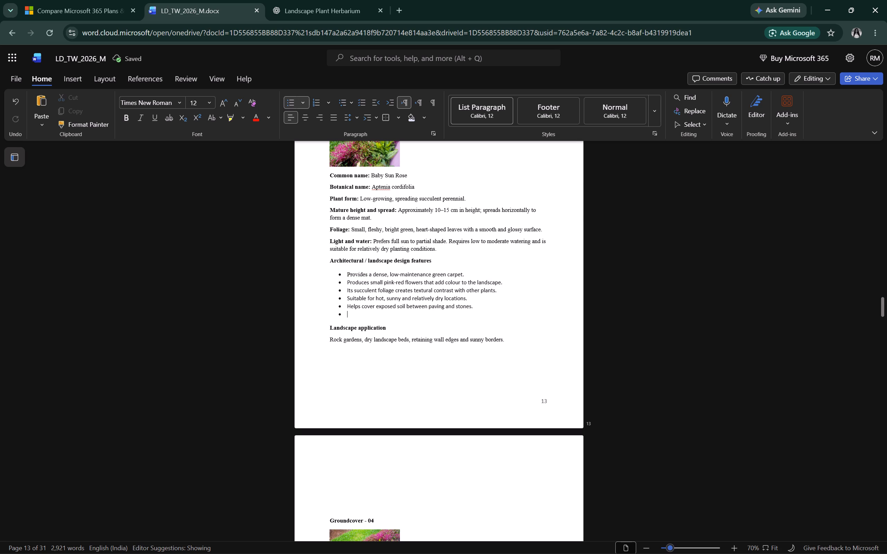
key(BackSpace)
key(BackSpace)
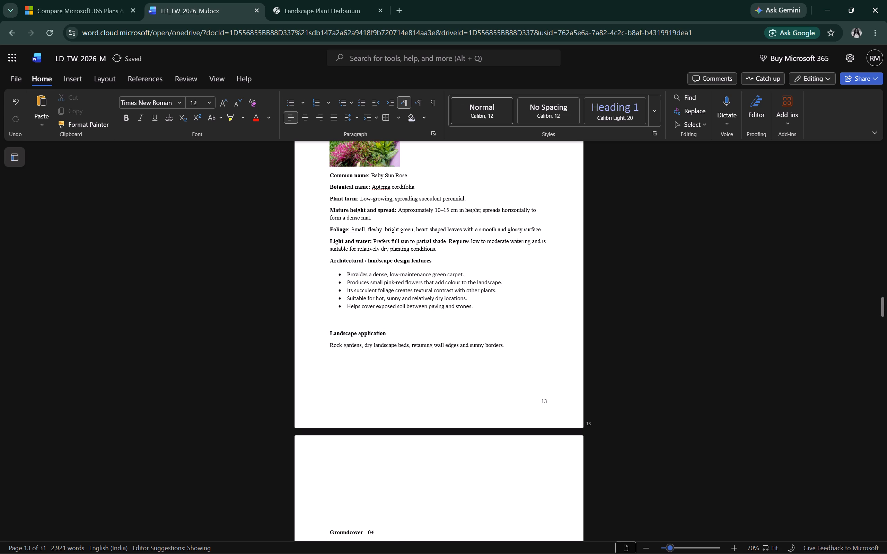
key(BackSpace)
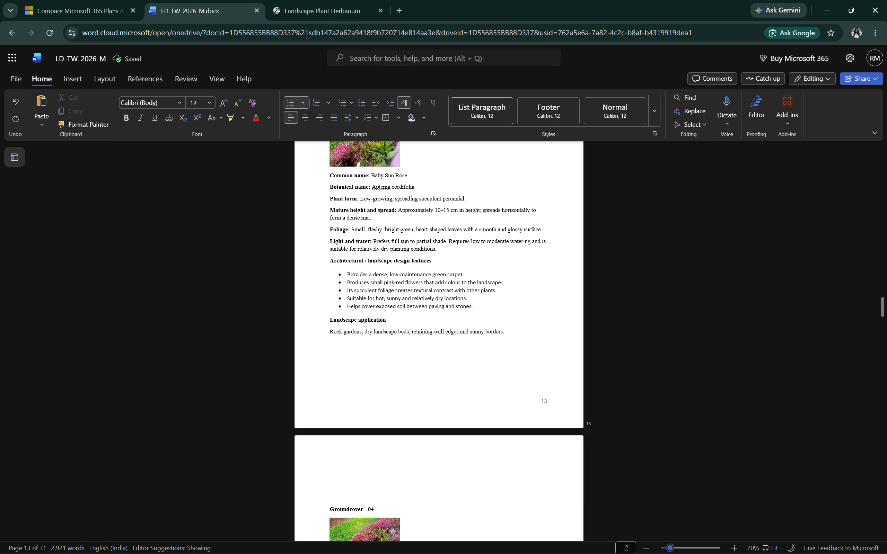
Set the Groundcover - 03 bullet text after "Provides", through the end of the last bullet, to the Calibri font.
drag(369, 275, 481, 304)
click(481, 305)
click(361, 275)
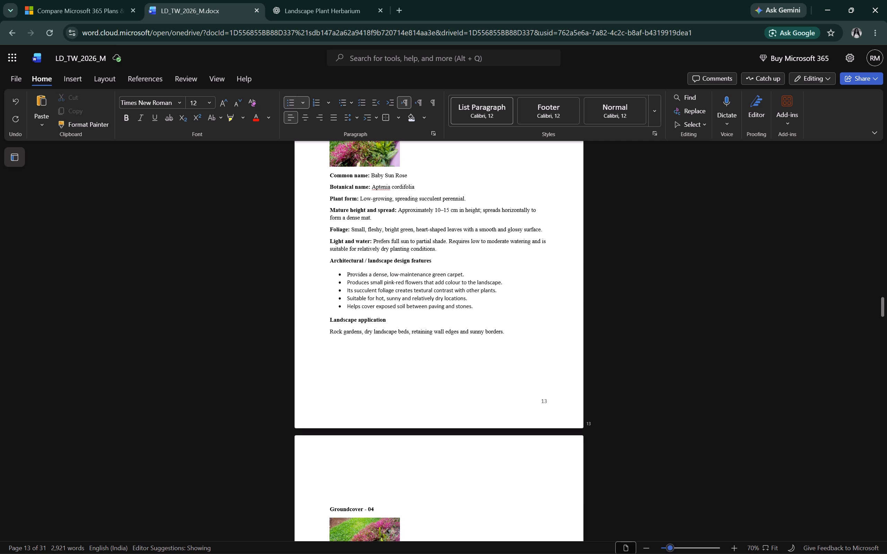
click(370, 276)
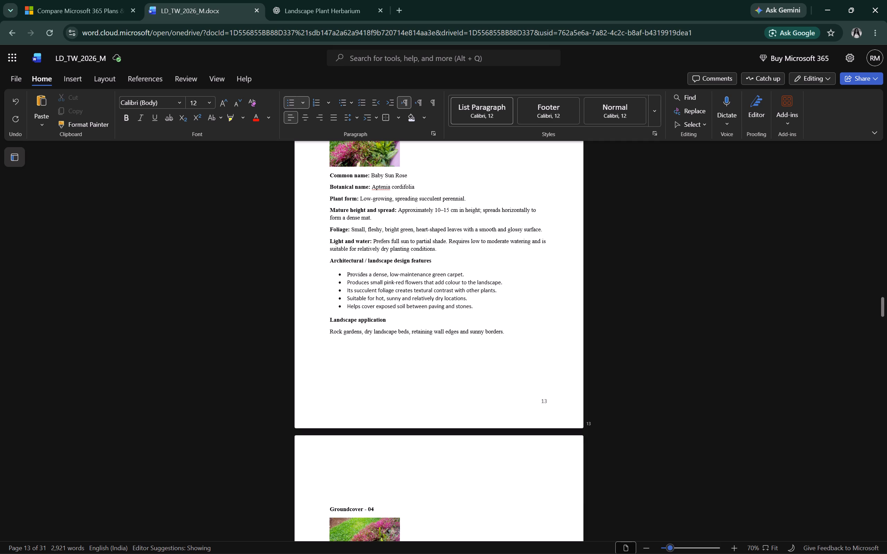
click(384, 275)
drag(368, 274, 462, 310)
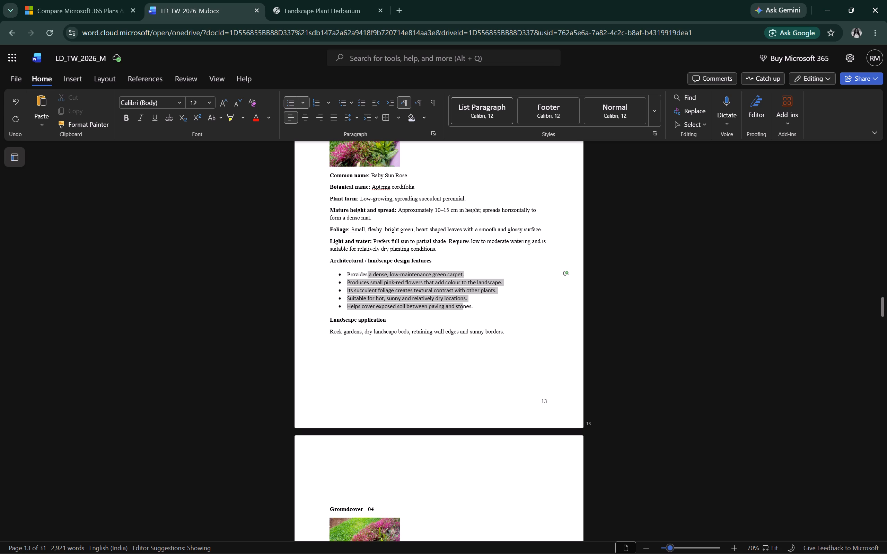
drag(462, 310, 474, 311)
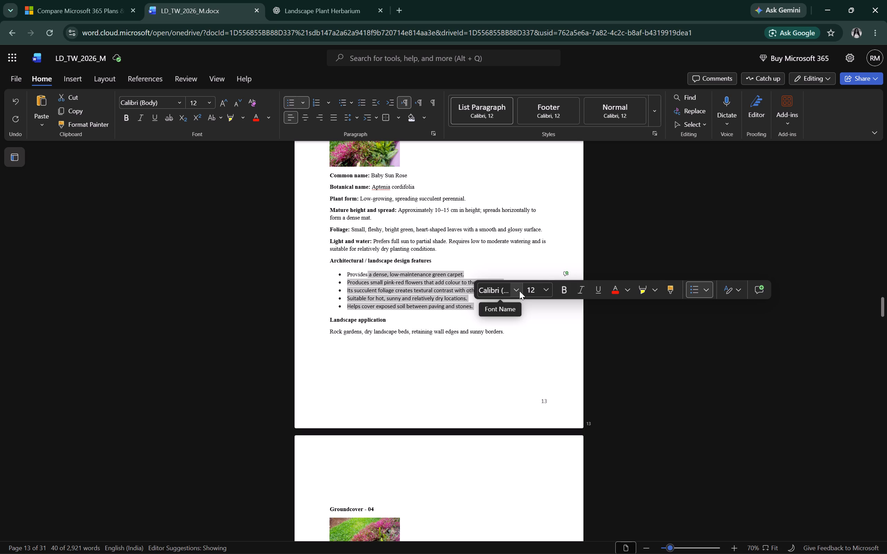
click(519, 291)
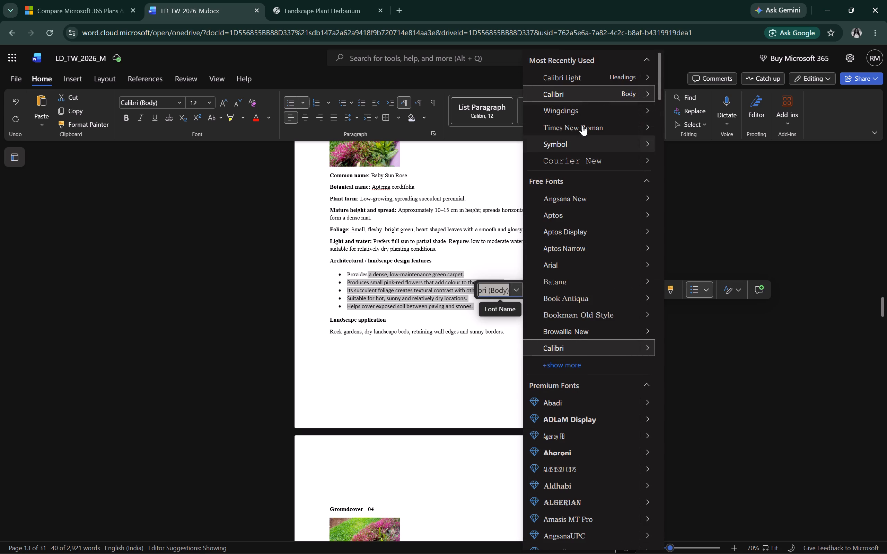
click(584, 94)
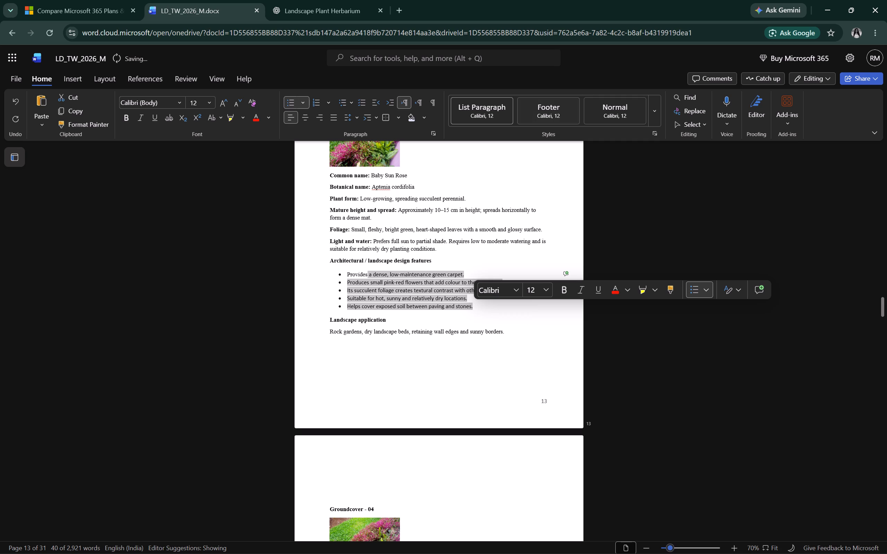
click(527, 322)
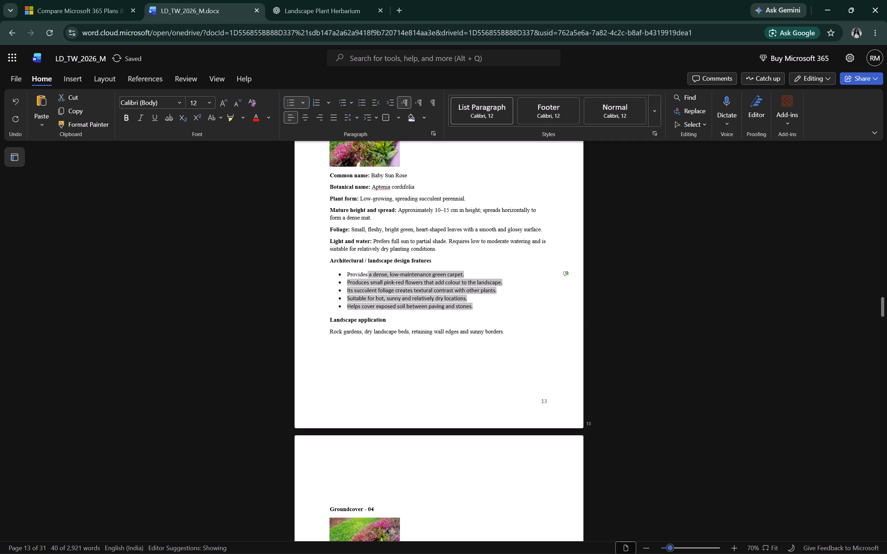
key(Escape)
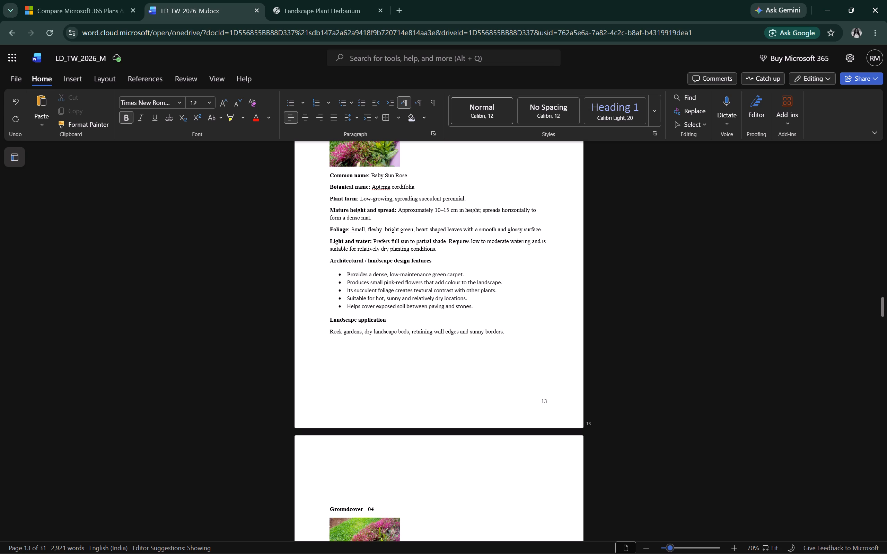
Delete all Groundcover - 03 bullet text on page 13 after the word "Provides", including the four bullets below it.
click(370, 276)
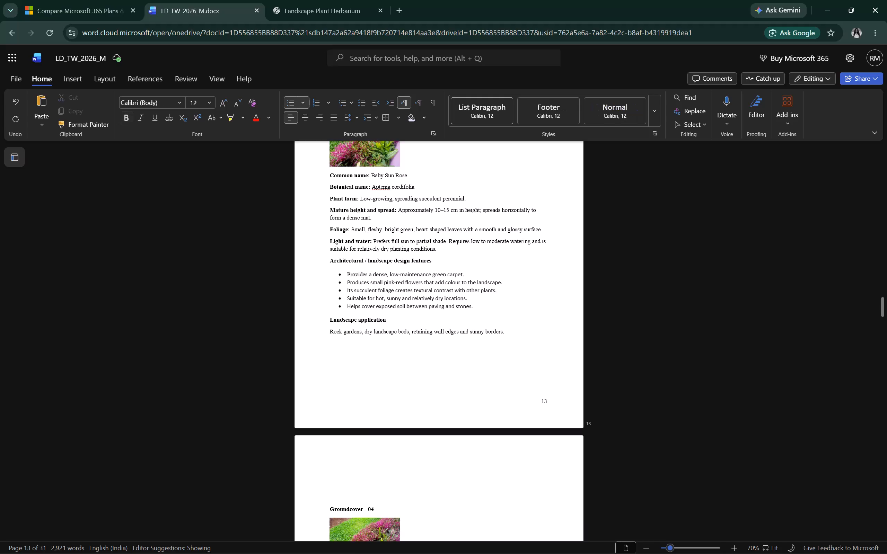
key(BackSpace)
key(a)
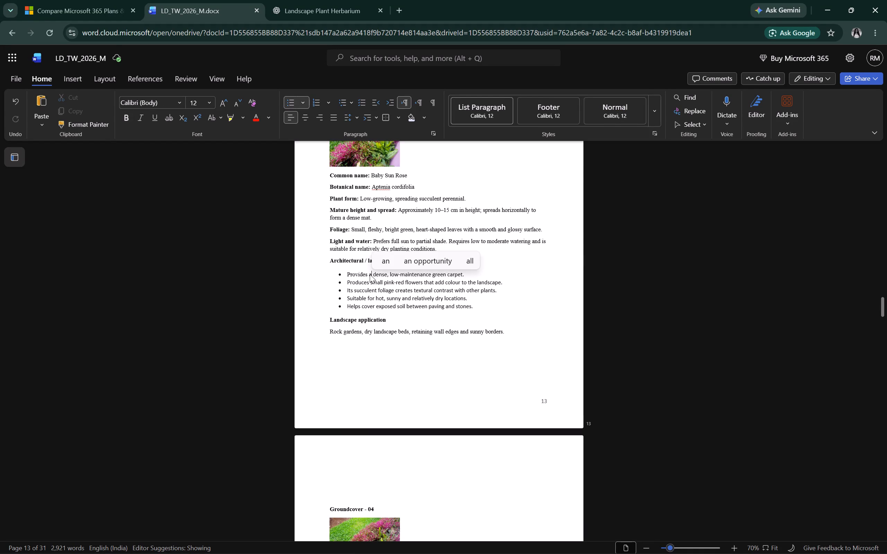
key(BackSpace)
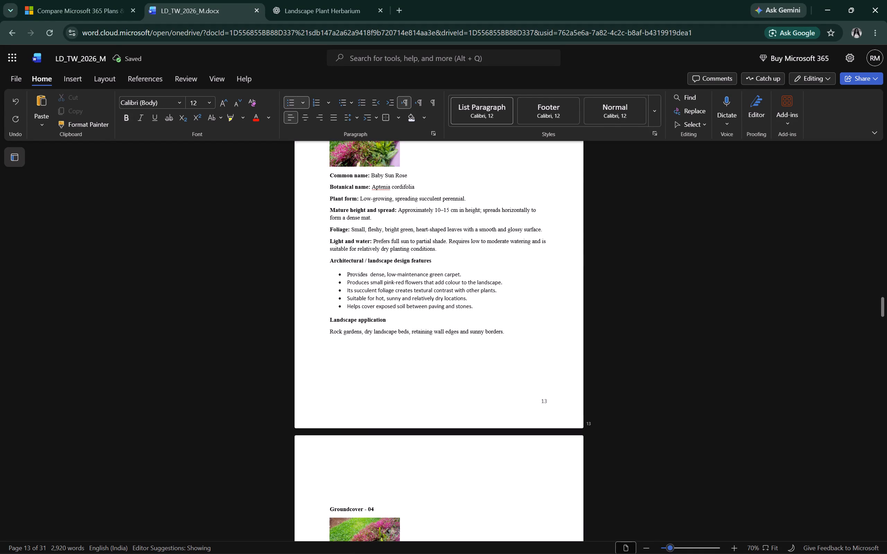
drag(372, 276, 478, 307)
key(BackSpace)
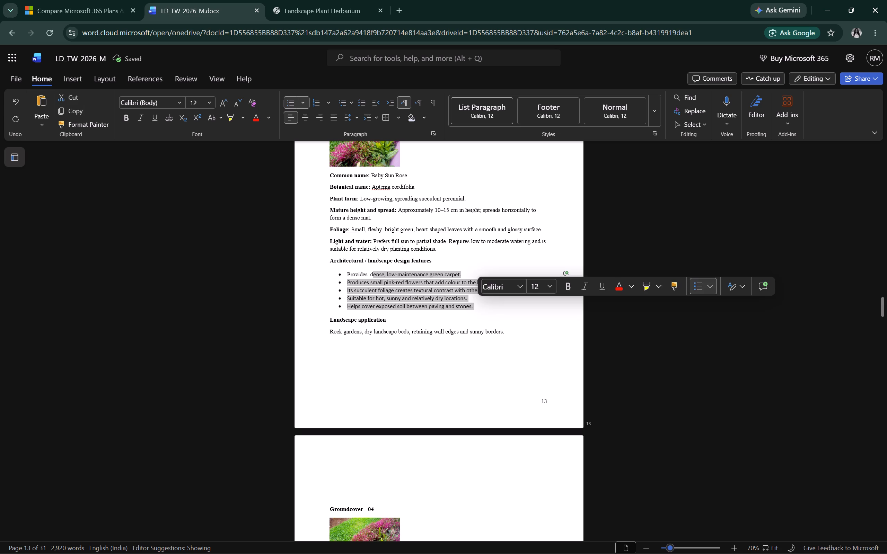
key(BackSpace)
key(a)
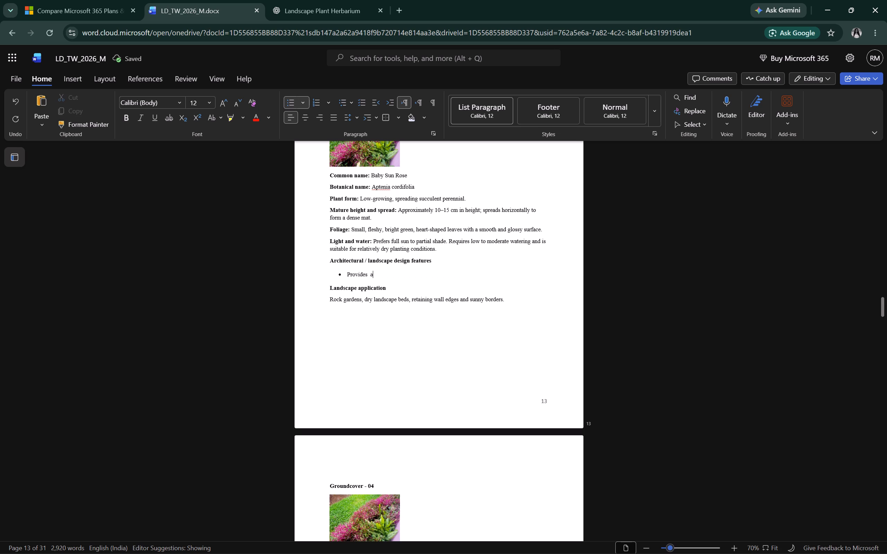
key(space)
key(BackSpace)
key(BackSpace)
key(BackSpace)
key(BackSpace)
Continue the first Groundcover - 03 bullet with "a dense" and paste ChatGPT's five copied bullets after it.
key(space)
text(a)
key(space)
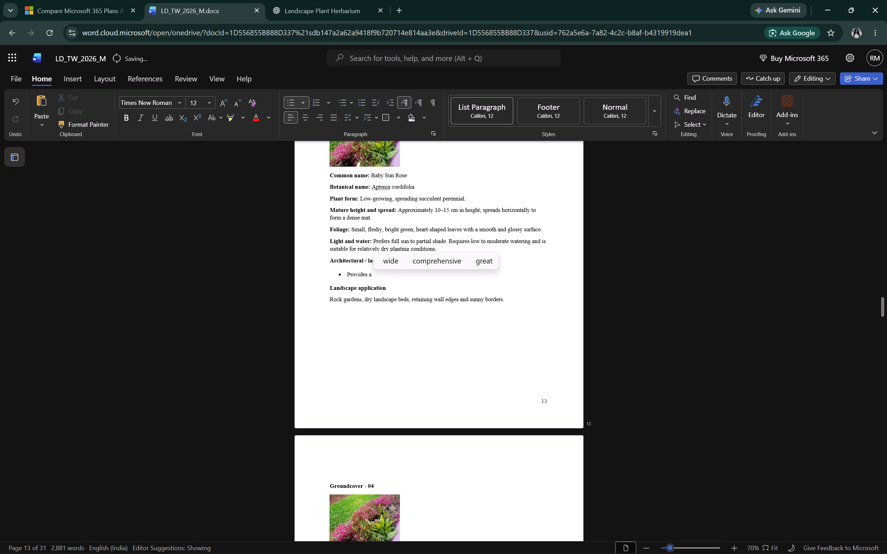
text(densw)
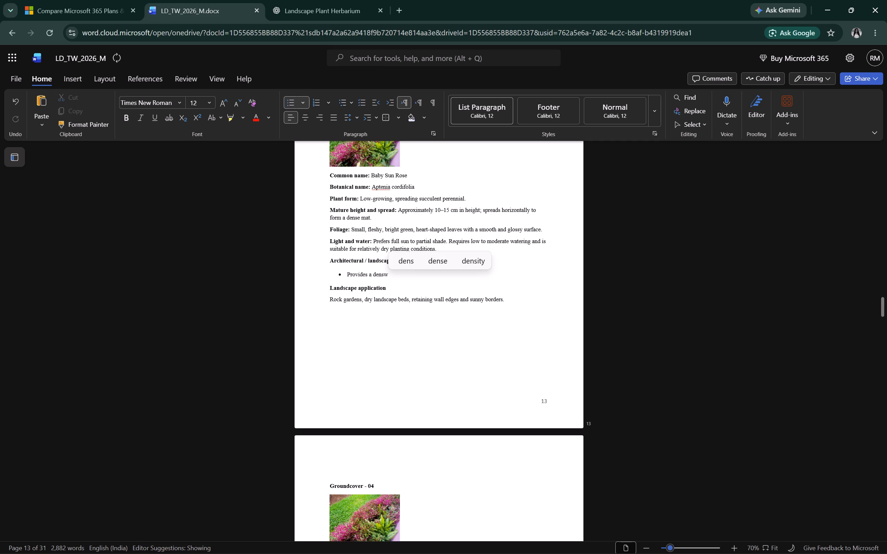
key(BackSpace)
text(e)
key(space)
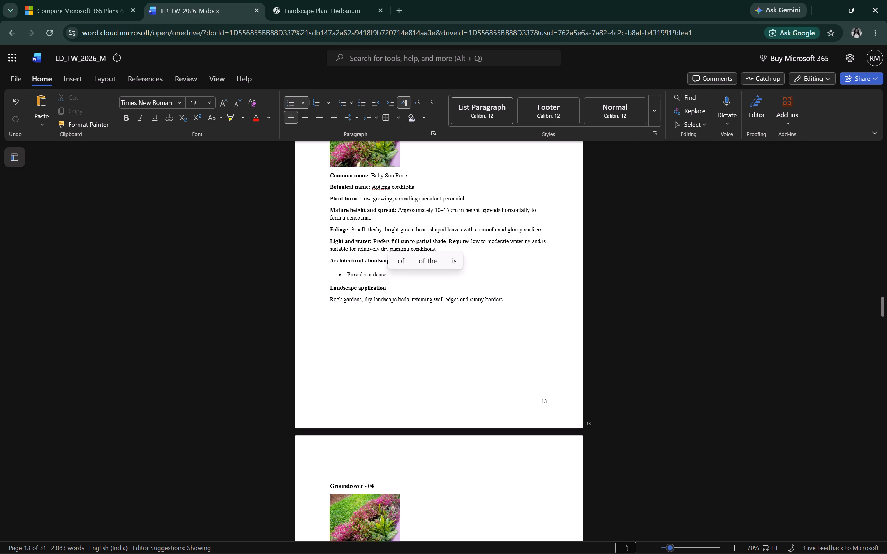
key(ctrl+v)
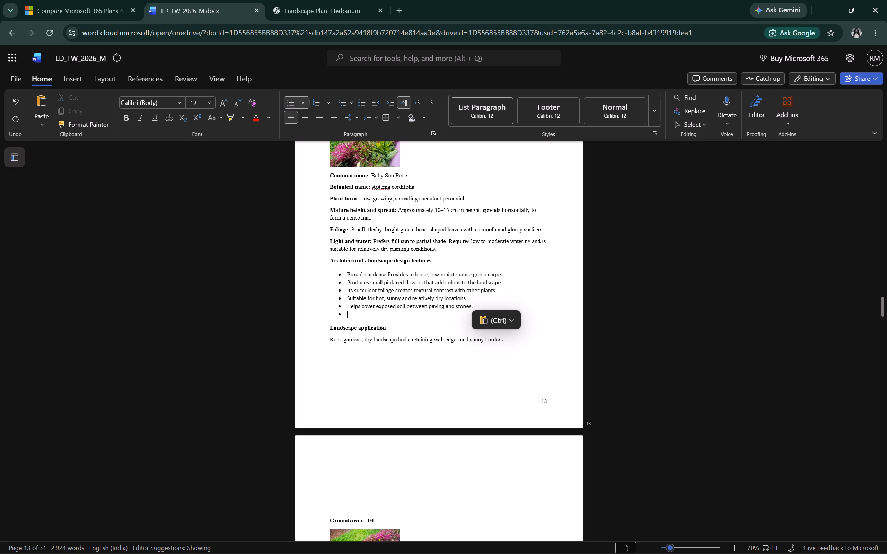
Replace the repeated "Provides a dense," in the first bullet with a comma and remove the empty bullet line beneath the list.
drag(429, 277, 386, 272)
key(BackSpace)
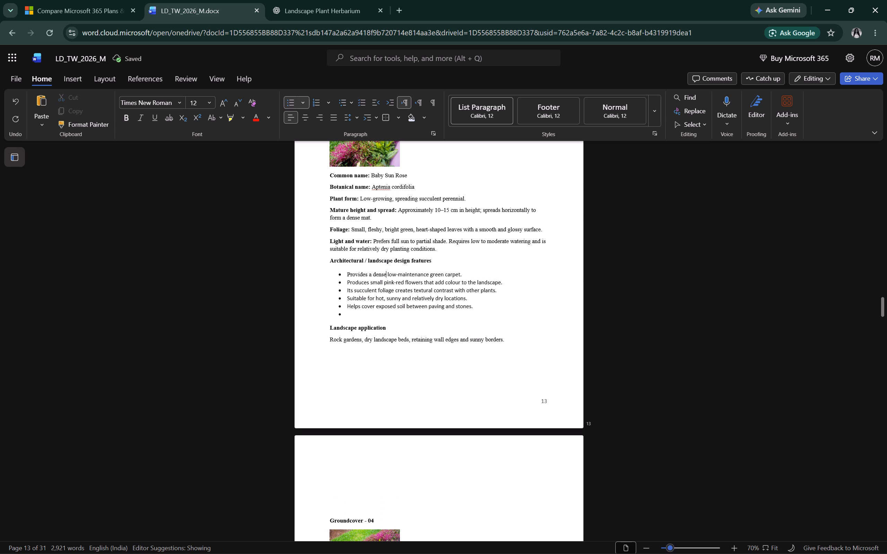
key(comma)
click(350, 316)
key(BackSpace)
key(BackSpace)
key(BackSpace)
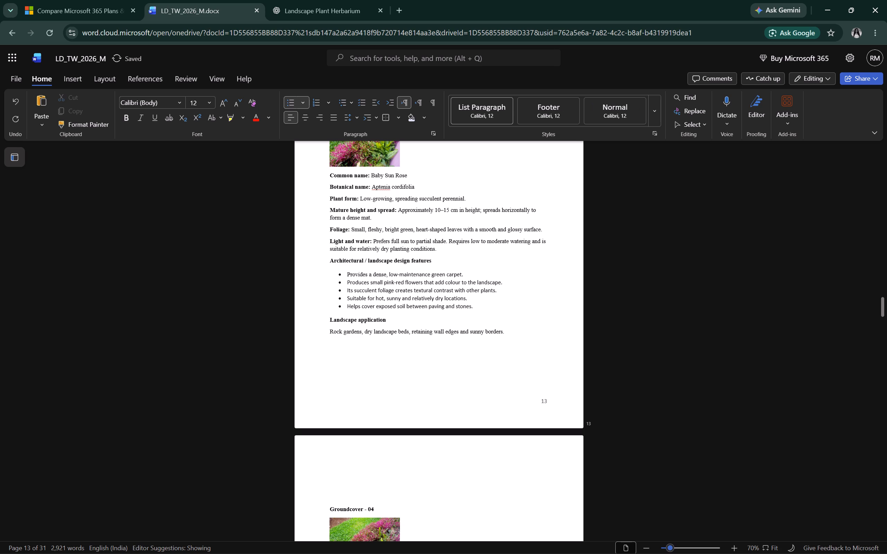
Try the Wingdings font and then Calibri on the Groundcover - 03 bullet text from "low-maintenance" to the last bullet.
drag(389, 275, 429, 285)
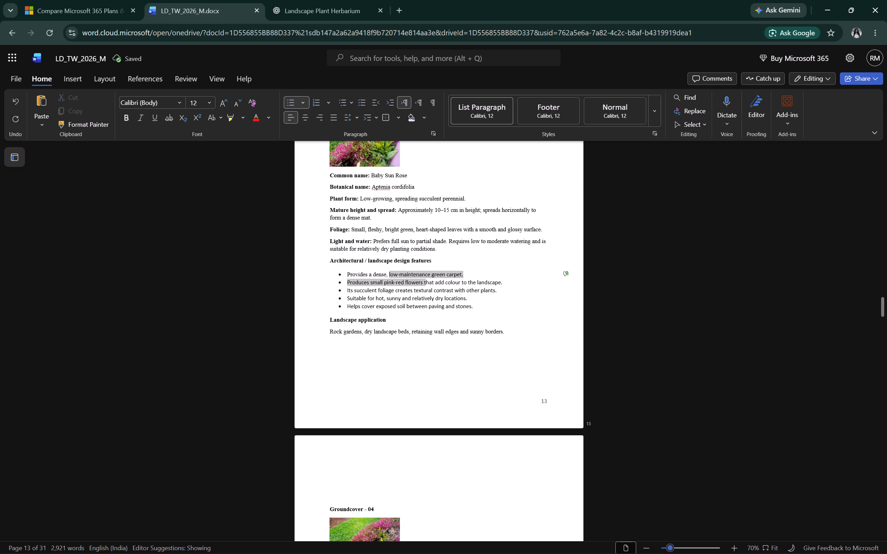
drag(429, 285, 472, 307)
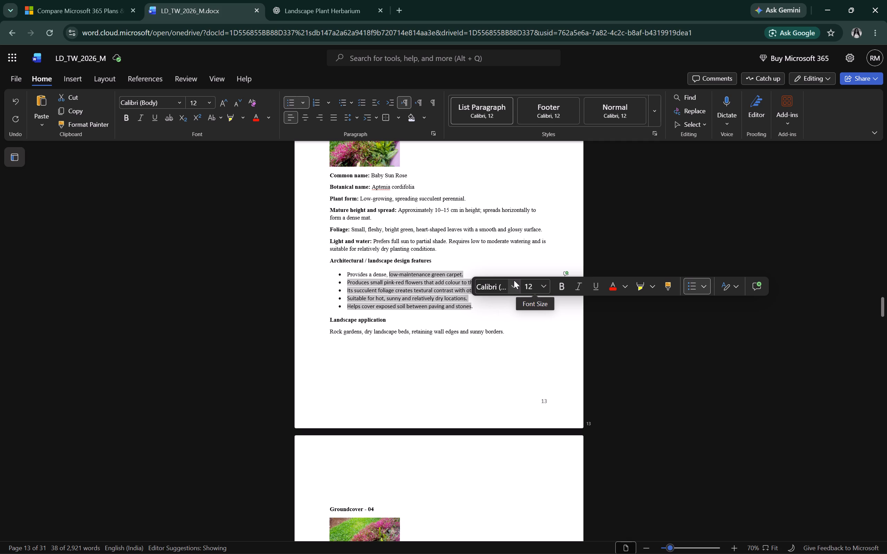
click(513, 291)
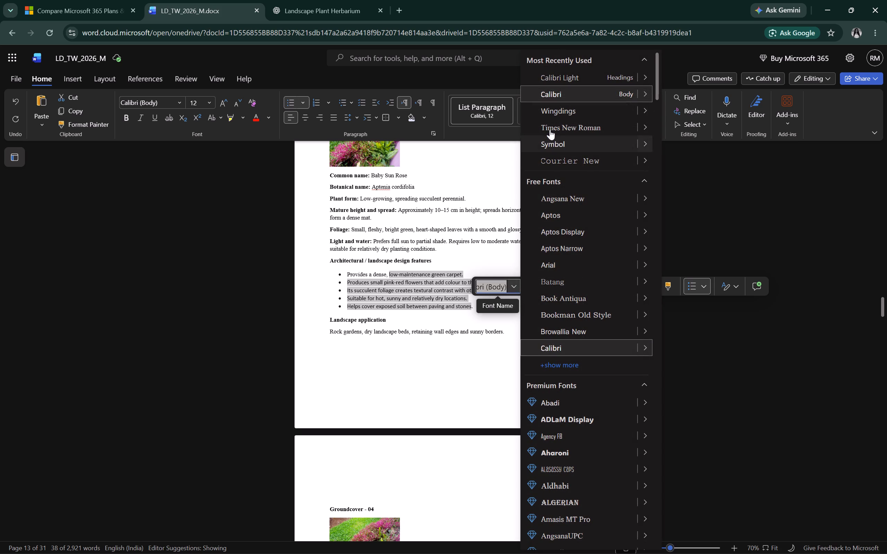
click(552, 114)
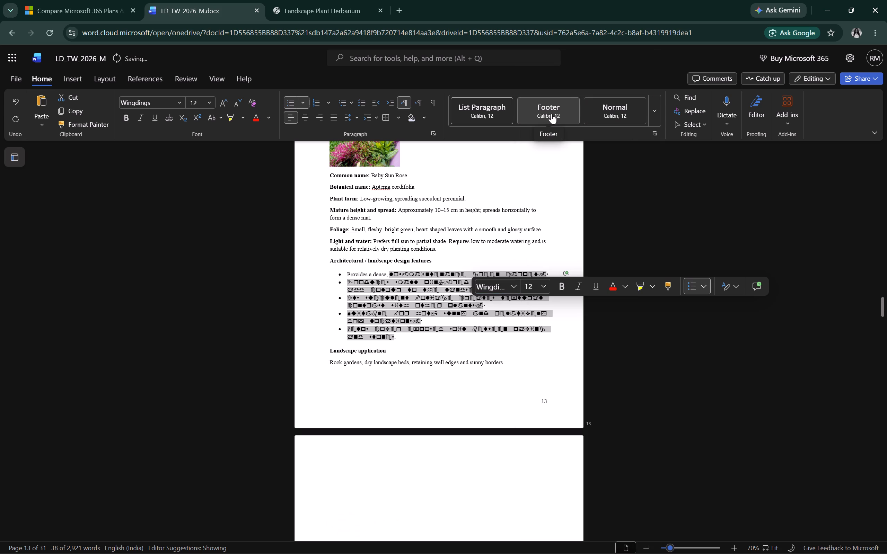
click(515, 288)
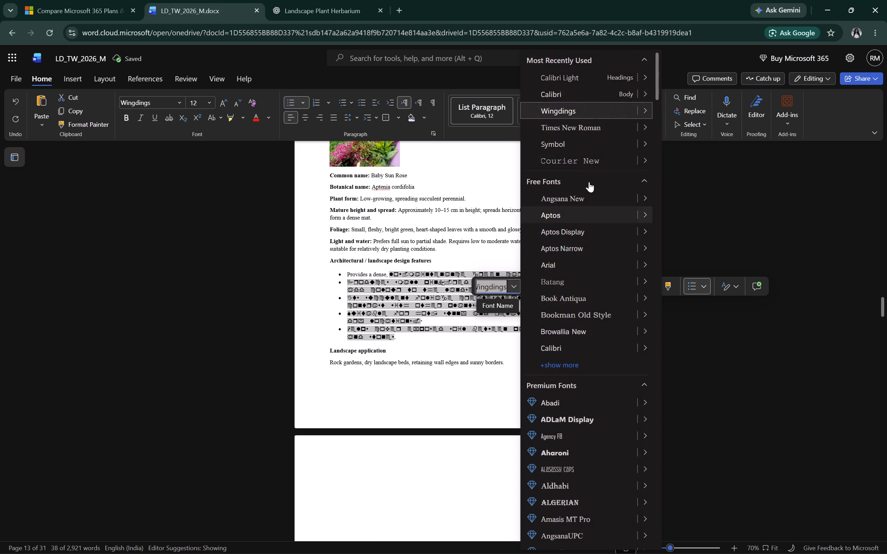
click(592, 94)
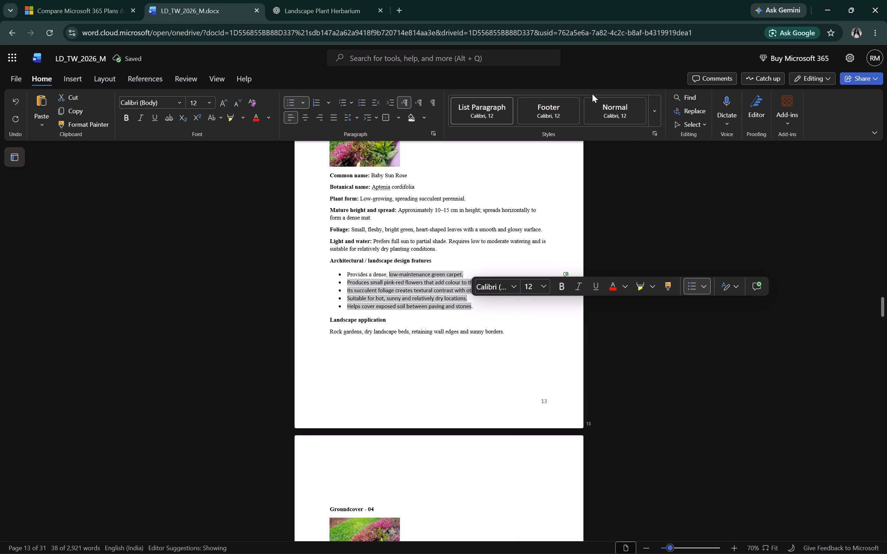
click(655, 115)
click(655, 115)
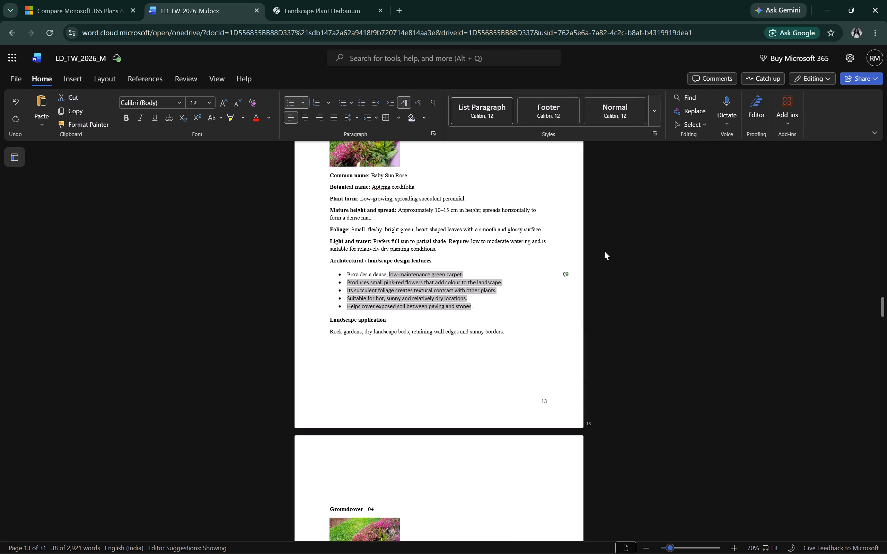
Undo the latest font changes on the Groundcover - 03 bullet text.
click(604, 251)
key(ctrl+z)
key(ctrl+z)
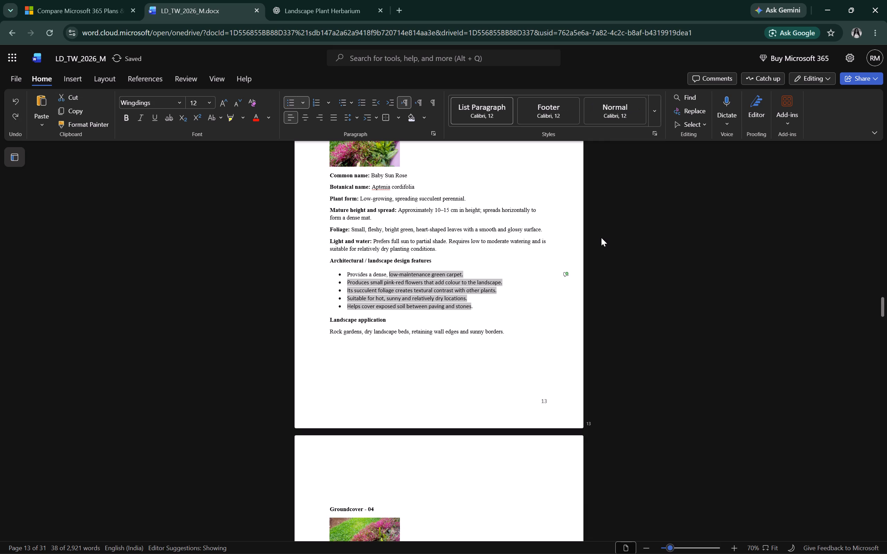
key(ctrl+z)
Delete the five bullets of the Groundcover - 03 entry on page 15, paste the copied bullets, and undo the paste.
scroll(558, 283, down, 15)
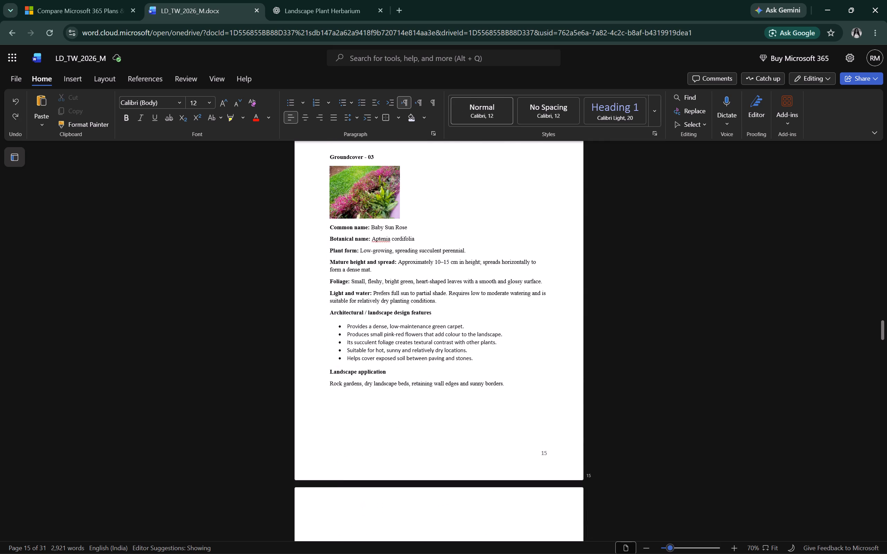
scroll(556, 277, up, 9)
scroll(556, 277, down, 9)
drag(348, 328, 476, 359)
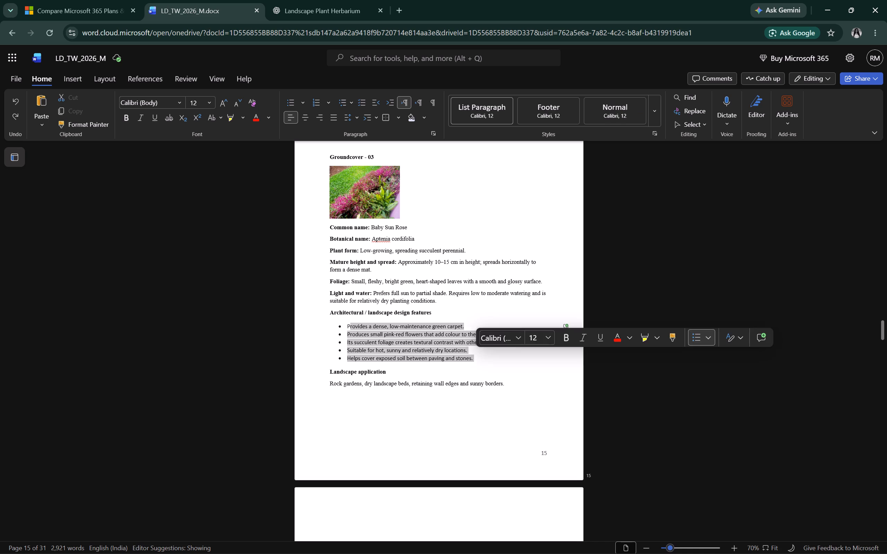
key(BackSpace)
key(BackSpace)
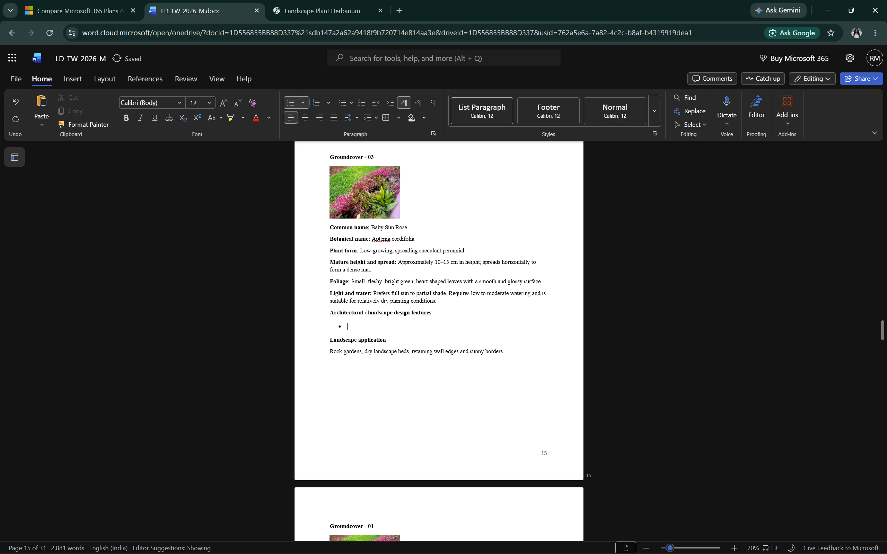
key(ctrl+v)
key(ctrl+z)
scroll(460, 355, up, 5)
scroll(460, 355, down, 3)
scroll(460, 355, up, 2)
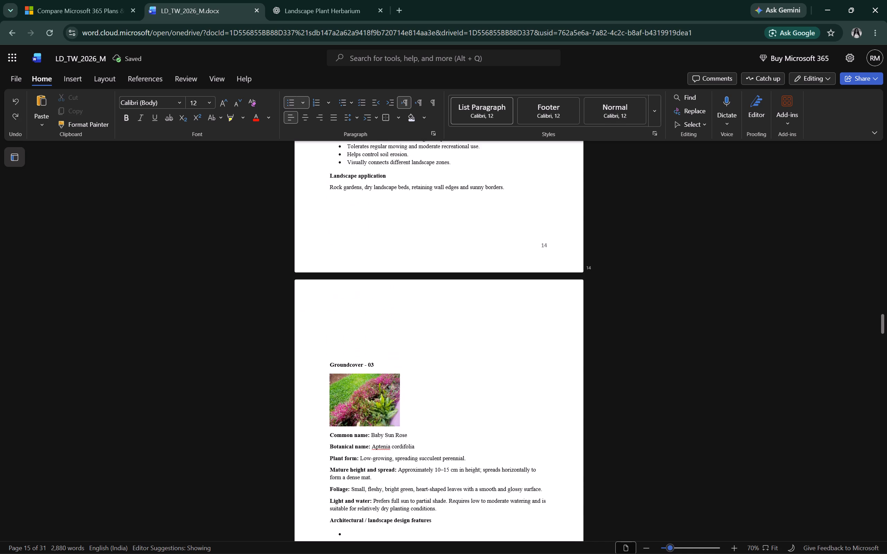
scroll(396, 334, up, 4)
drag(328, 168, 344, 181)
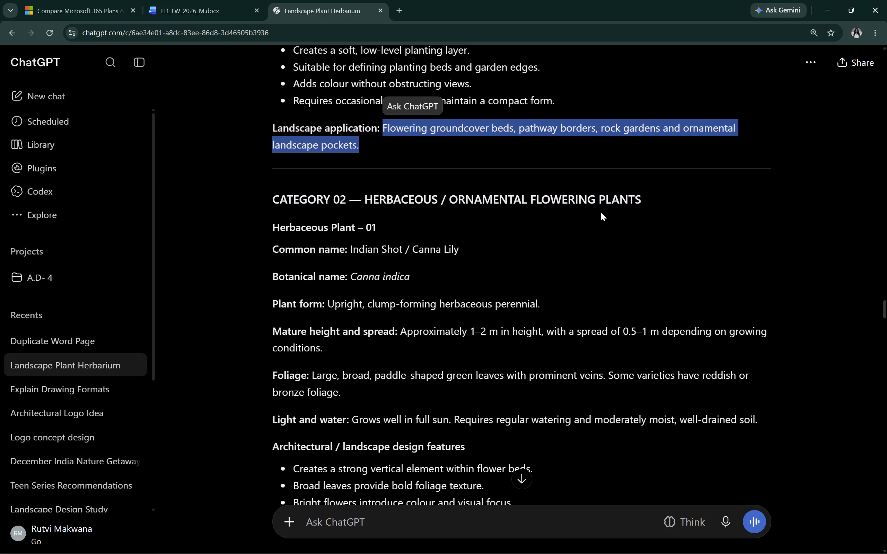
drag(450, 202, 645, 205)
key(ctrl+c)
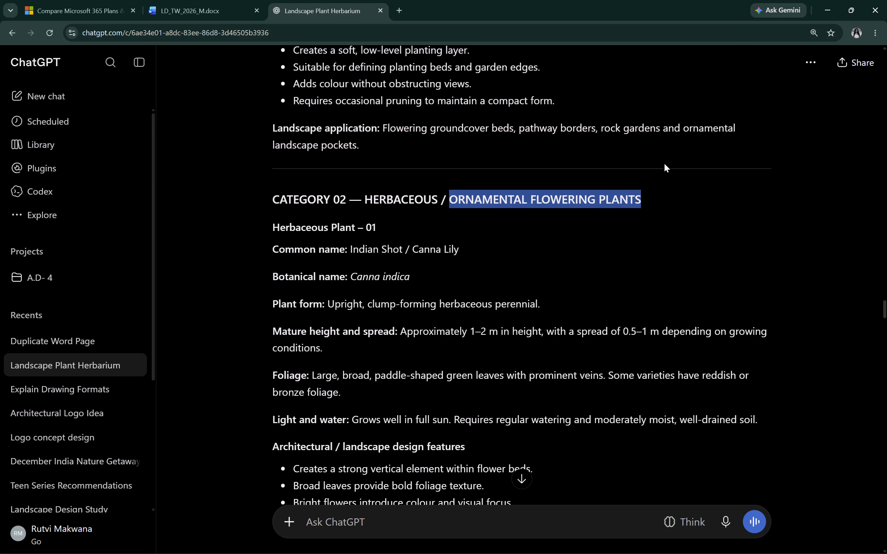
click(818, 6)
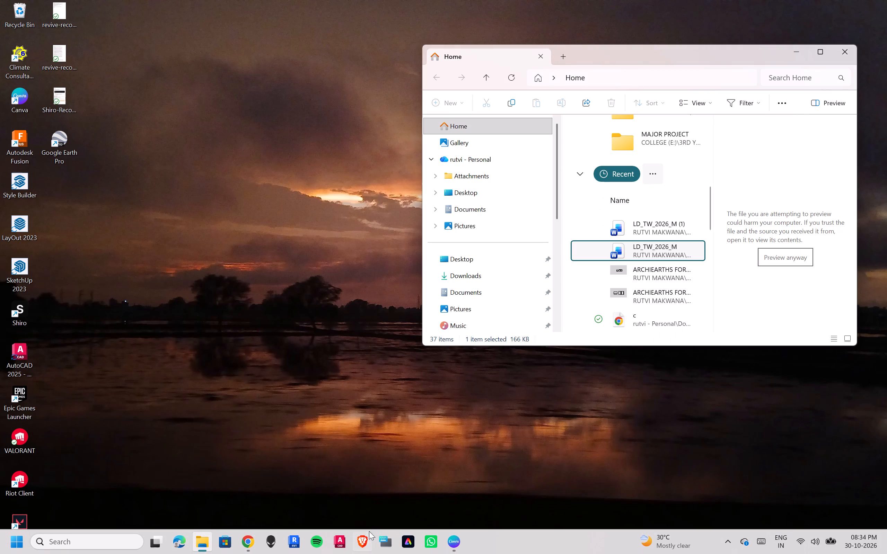
click(256, 547)
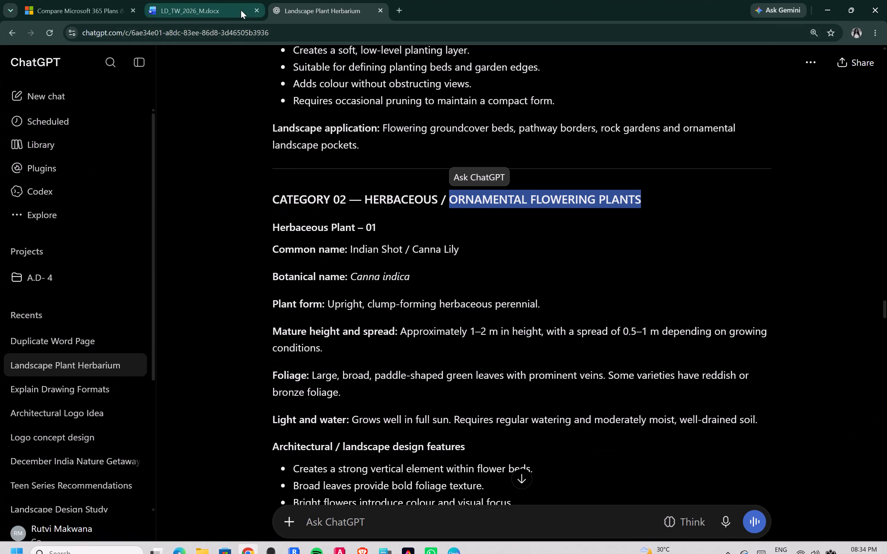
click(241, 10)
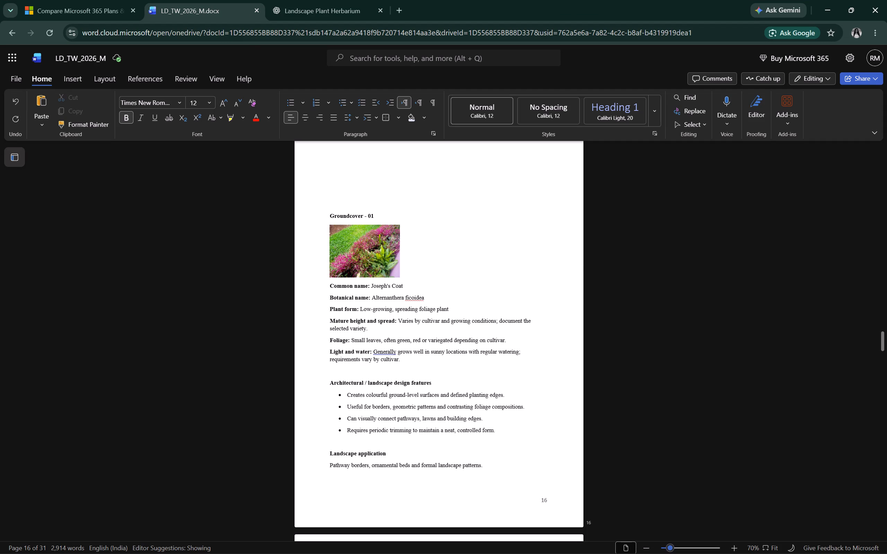
drag(362, 216, 317, 216)
key(BackSpace)
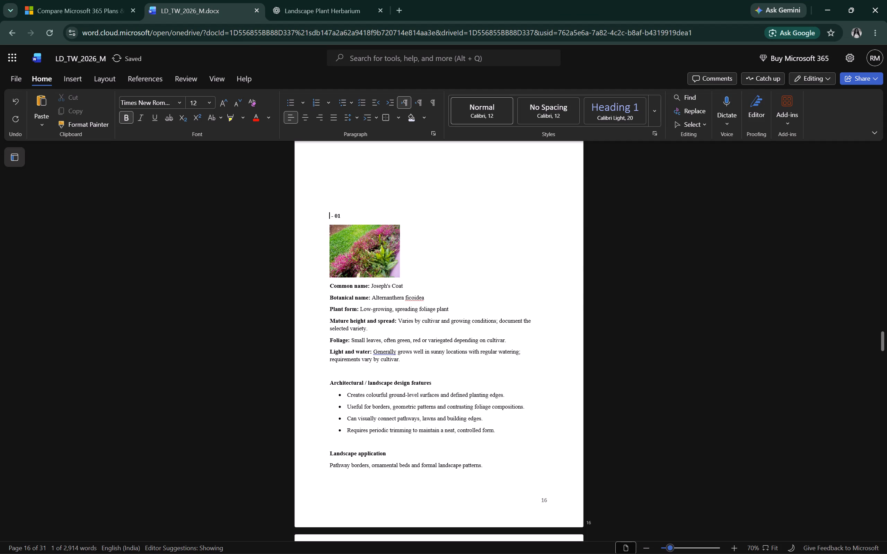
key(ctrl+v)
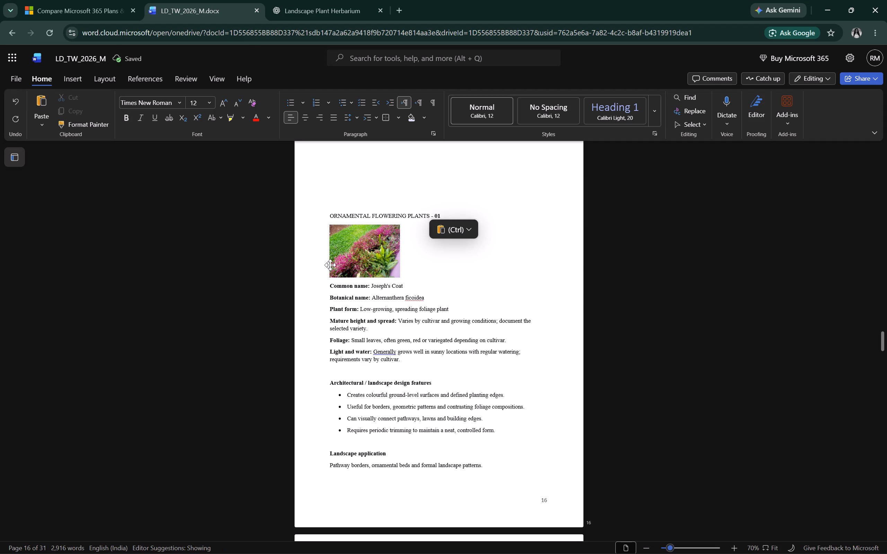
key(ctrl+z)
key(ctrl+z)
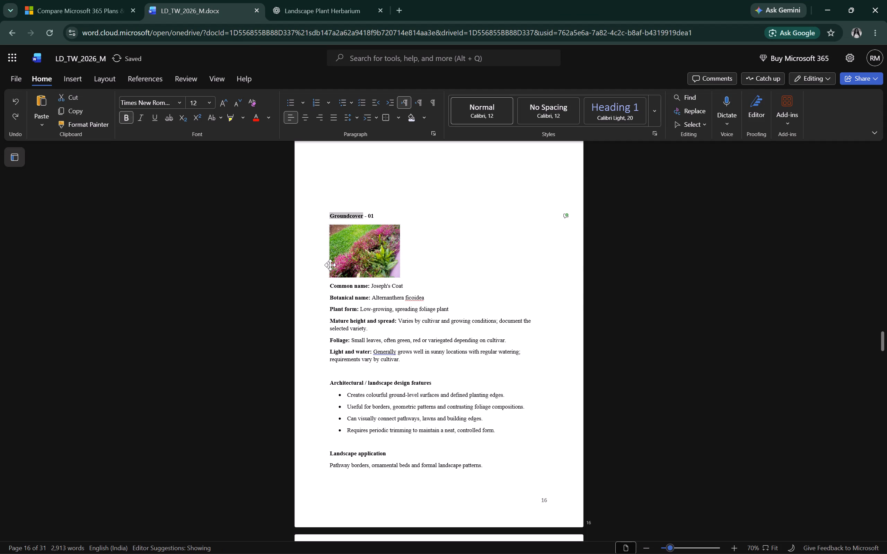
key(BackSpace)
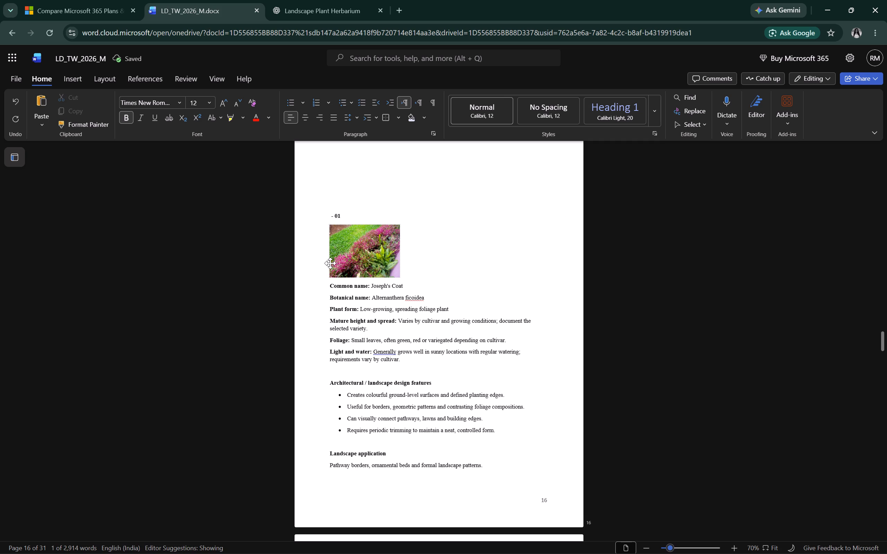
key(ctrl+v)
Retype the pasted capitals in the page 16 heading as "Ornamental Flowering Plant", keeping the "- 01" number.
drag(428, 216, 335, 216)
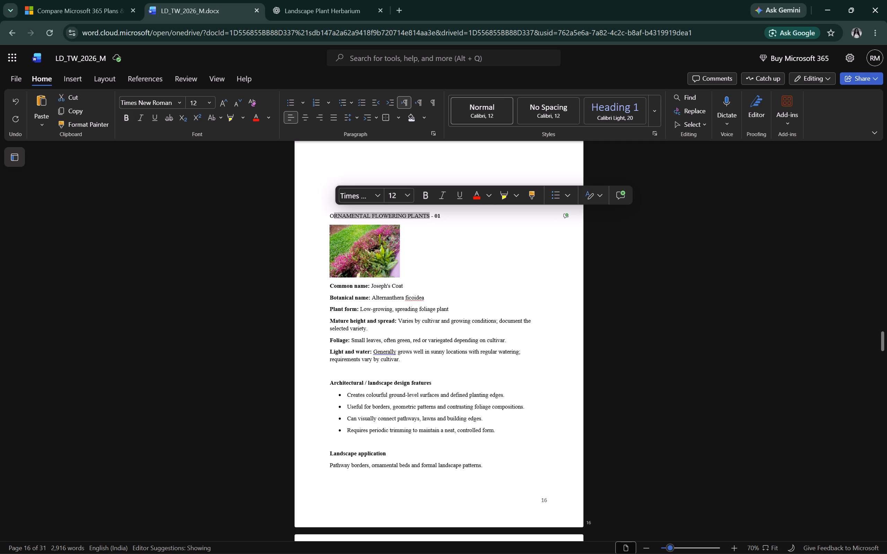
key(BackSpace)
text(rnamental)
key(space)
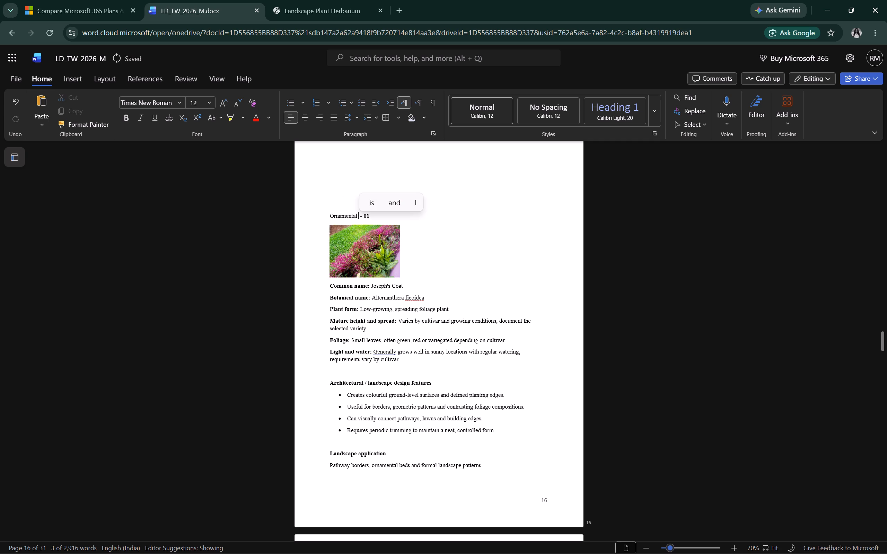
text(lowering)
key(space)
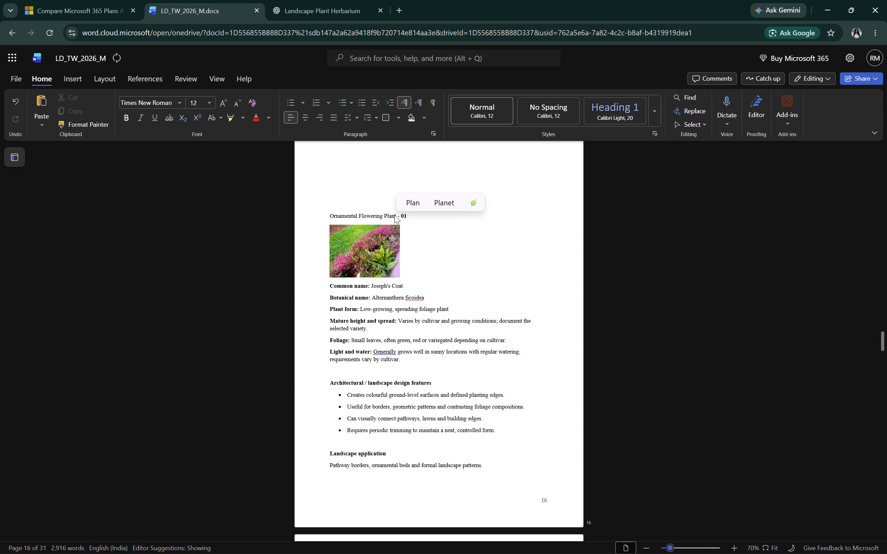
click(410, 224)
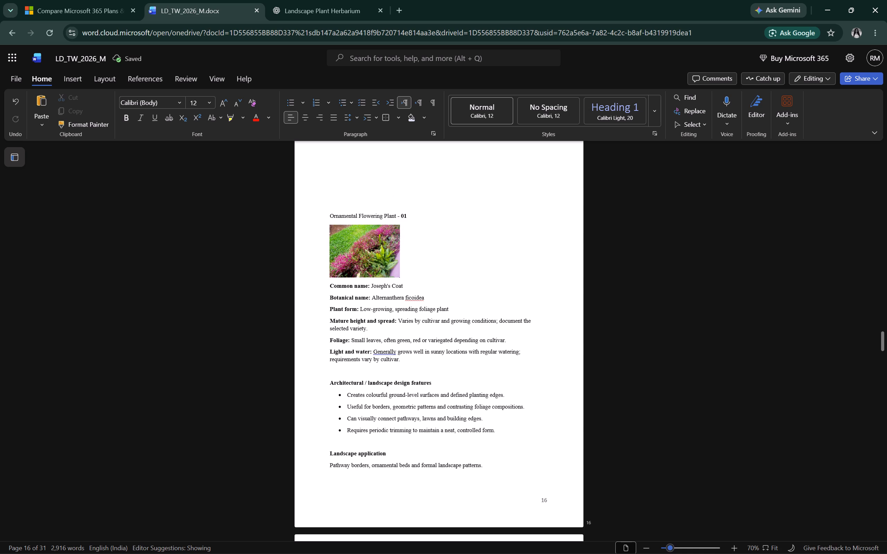
Make the words "Ornamental Flowering Plant" in the page 16 heading bold.
drag(396, 216, 330, 220)
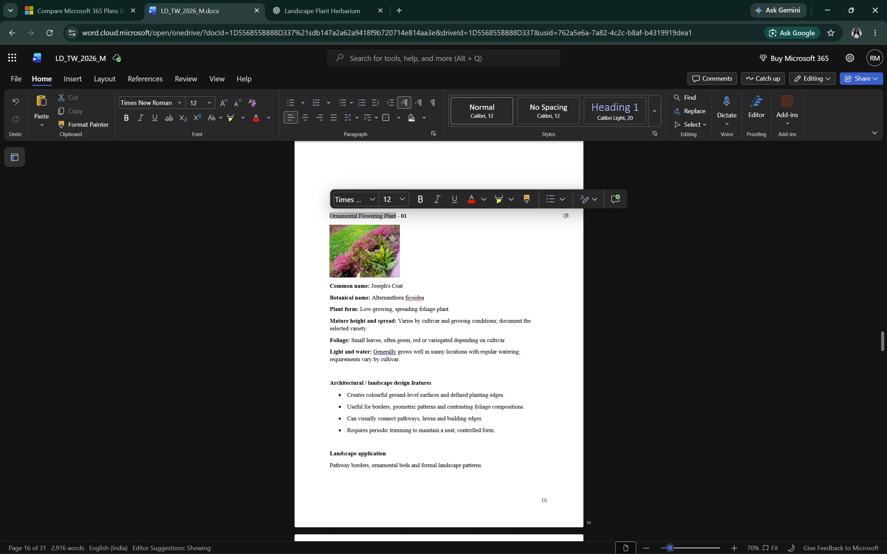
click(126, 116)
click(161, 202)
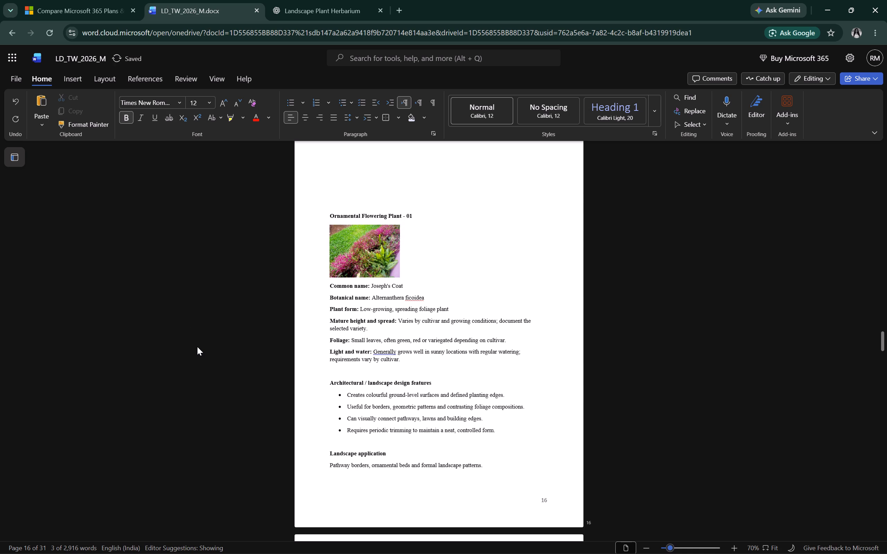
click(199, 344)
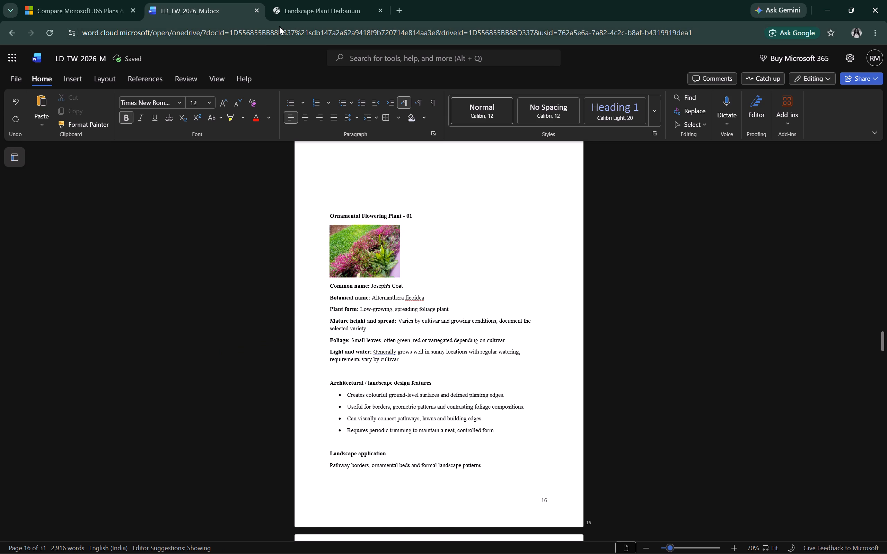
click(299, 12)
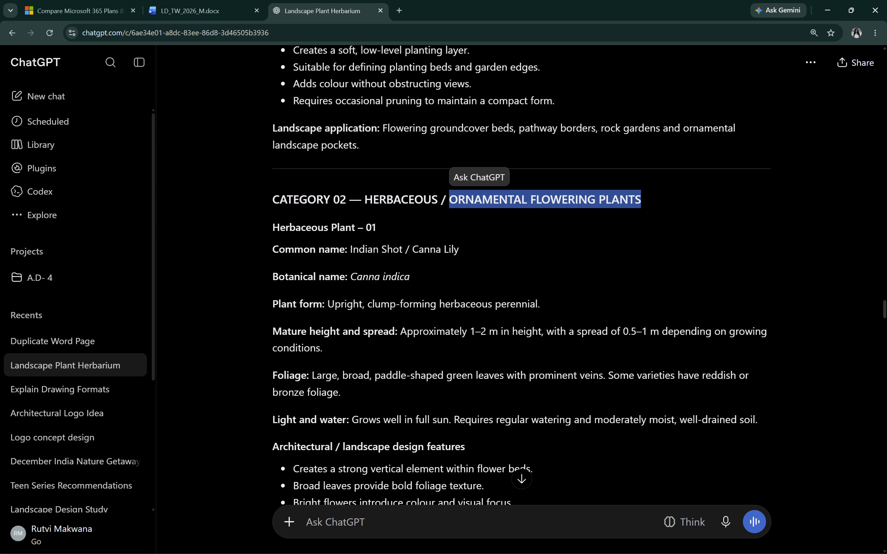
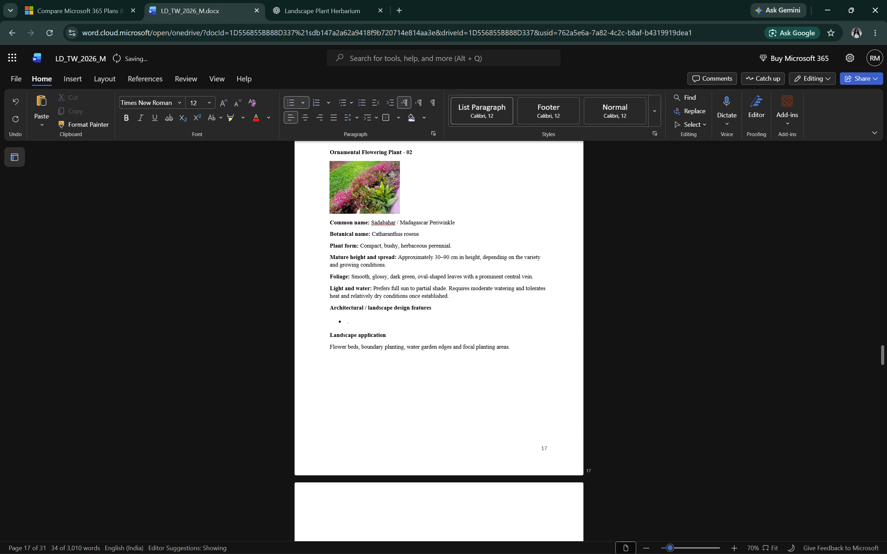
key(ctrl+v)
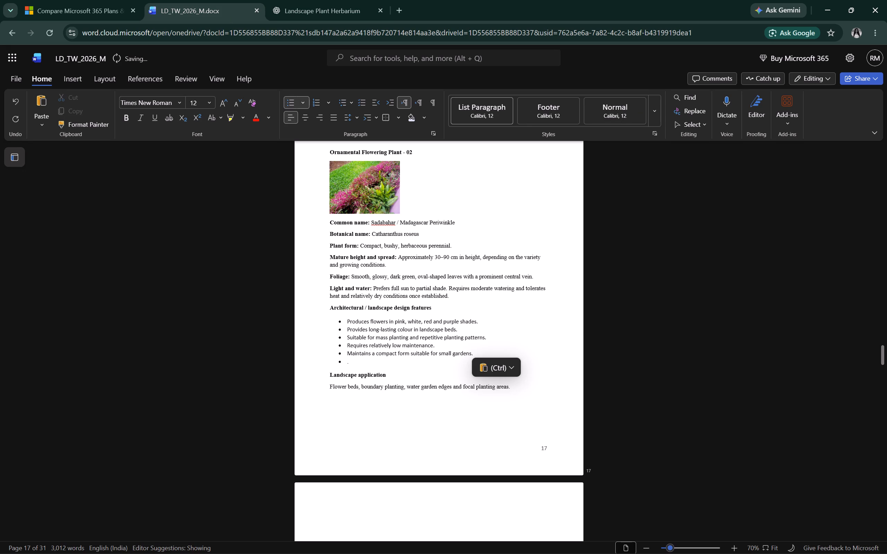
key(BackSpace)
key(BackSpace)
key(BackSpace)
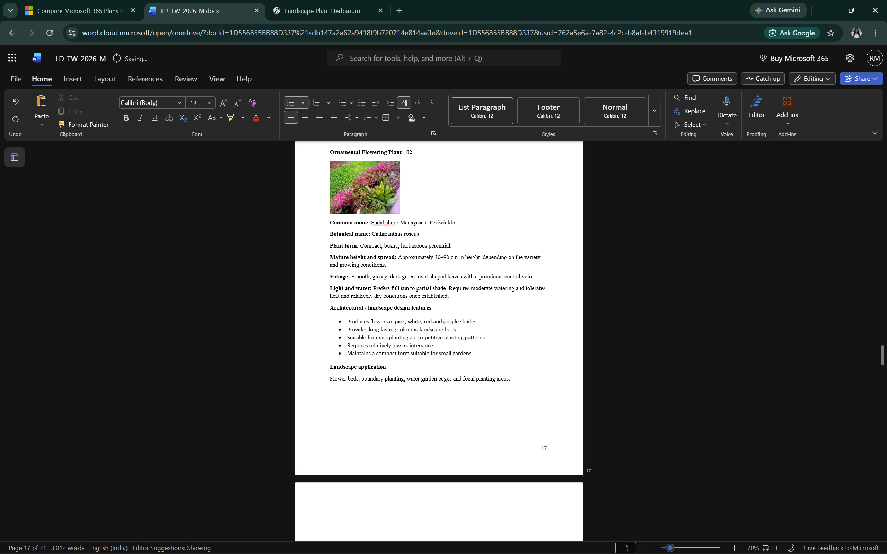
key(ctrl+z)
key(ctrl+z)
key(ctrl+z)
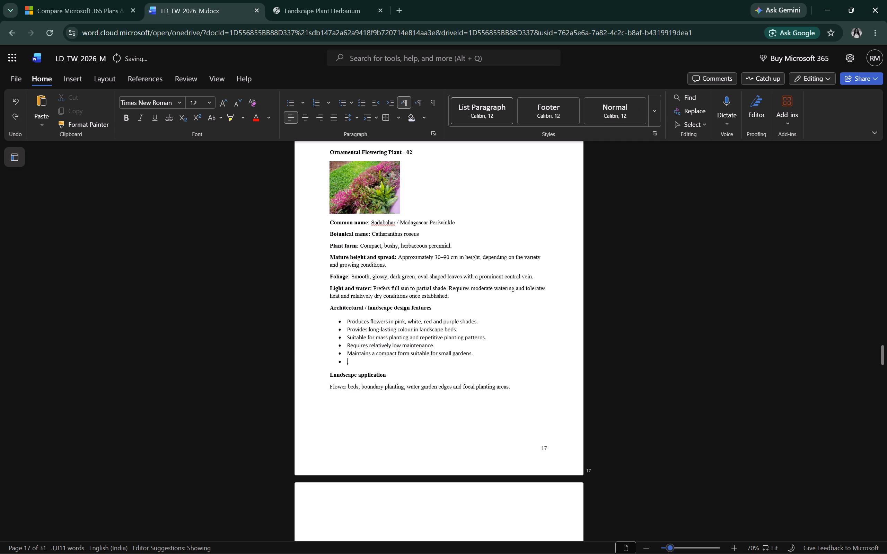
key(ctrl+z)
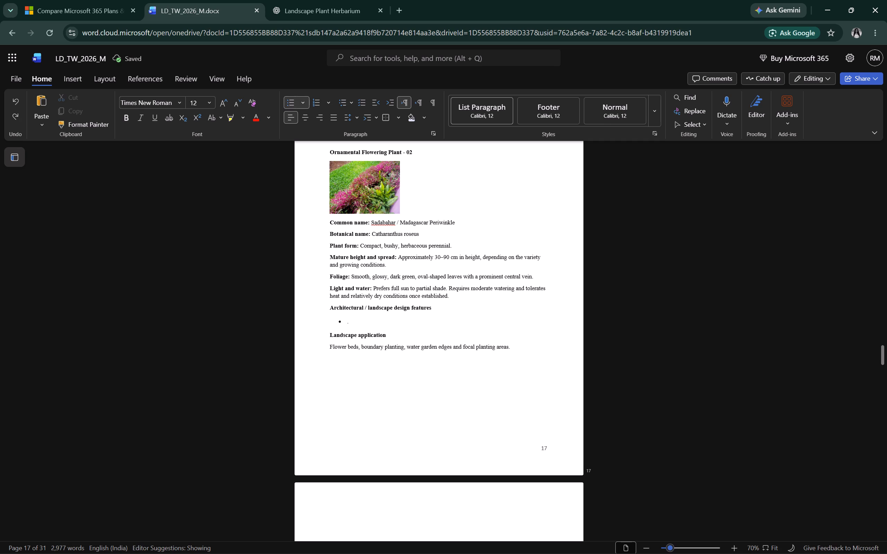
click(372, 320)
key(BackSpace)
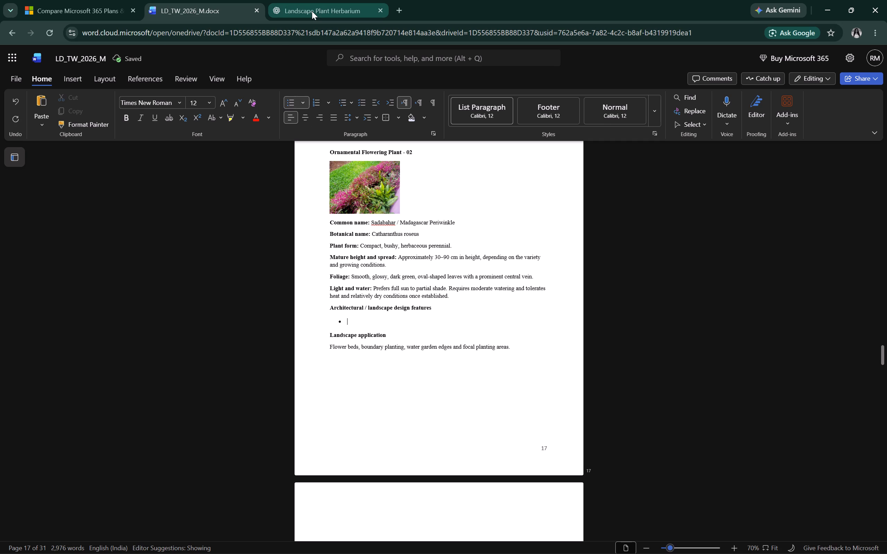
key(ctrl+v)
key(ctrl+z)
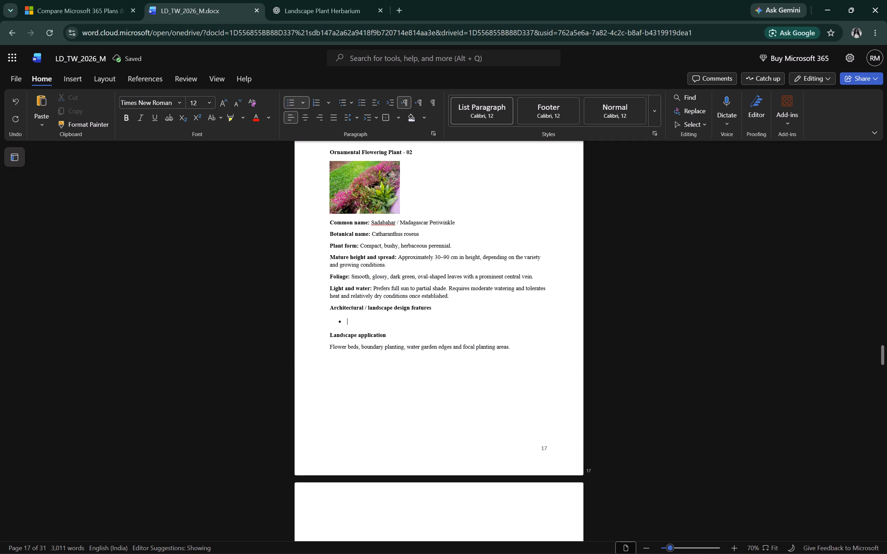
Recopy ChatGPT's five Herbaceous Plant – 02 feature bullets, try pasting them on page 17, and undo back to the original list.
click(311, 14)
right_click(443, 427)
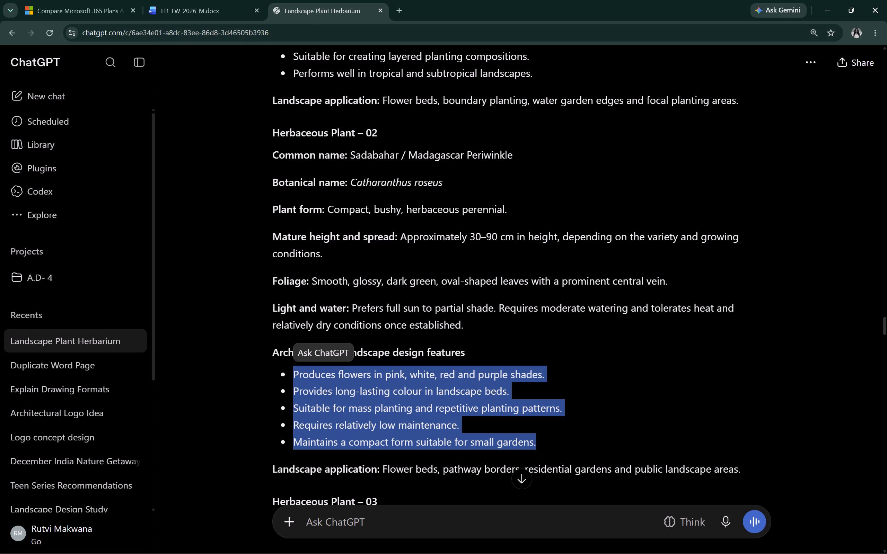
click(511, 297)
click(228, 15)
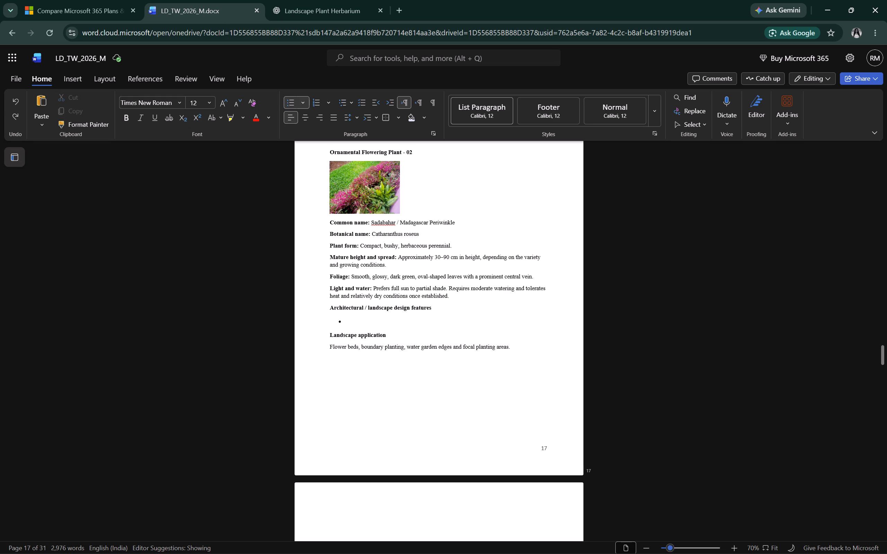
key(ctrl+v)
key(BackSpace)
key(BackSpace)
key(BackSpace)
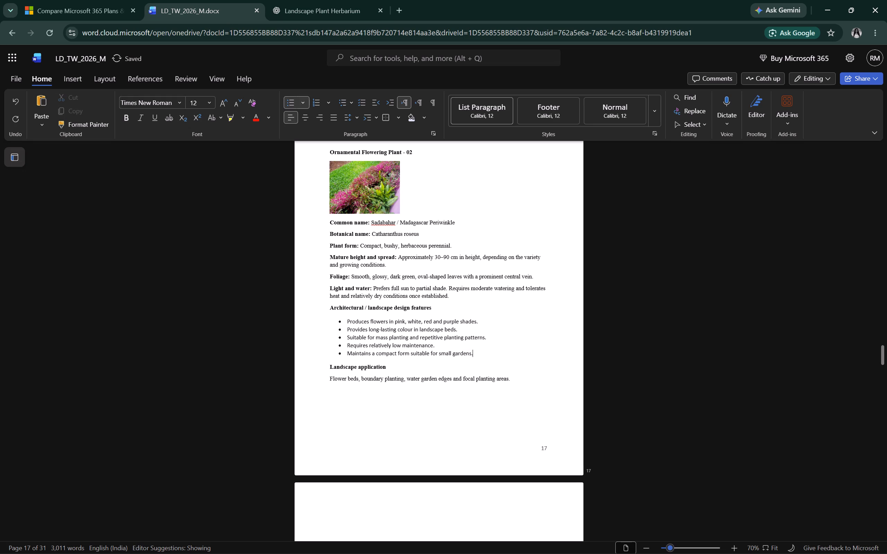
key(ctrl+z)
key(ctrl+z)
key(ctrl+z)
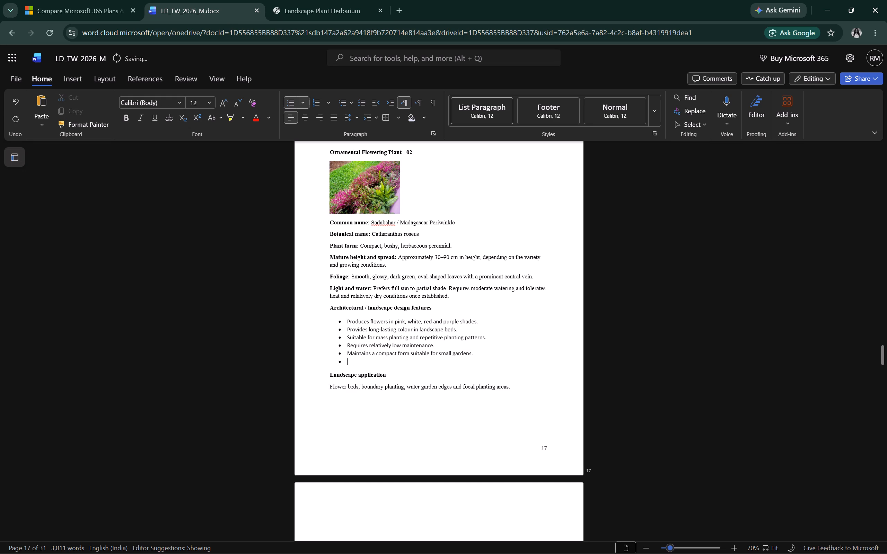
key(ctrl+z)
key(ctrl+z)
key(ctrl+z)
Replace page 17's entire design feature list with ChatGPT's bullets, from "Produces flowers in pink" through "suitable for small gardens.".
click(449, 351)
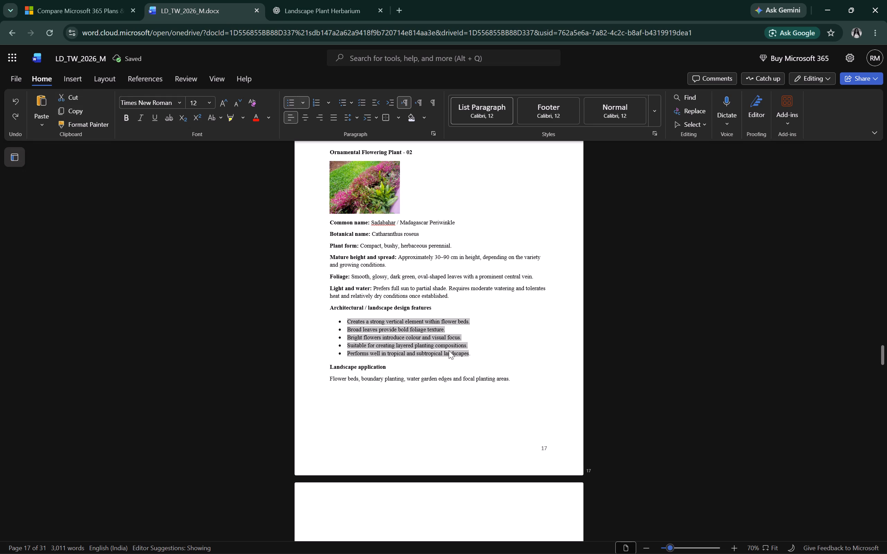
drag(345, 322, 462, 362)
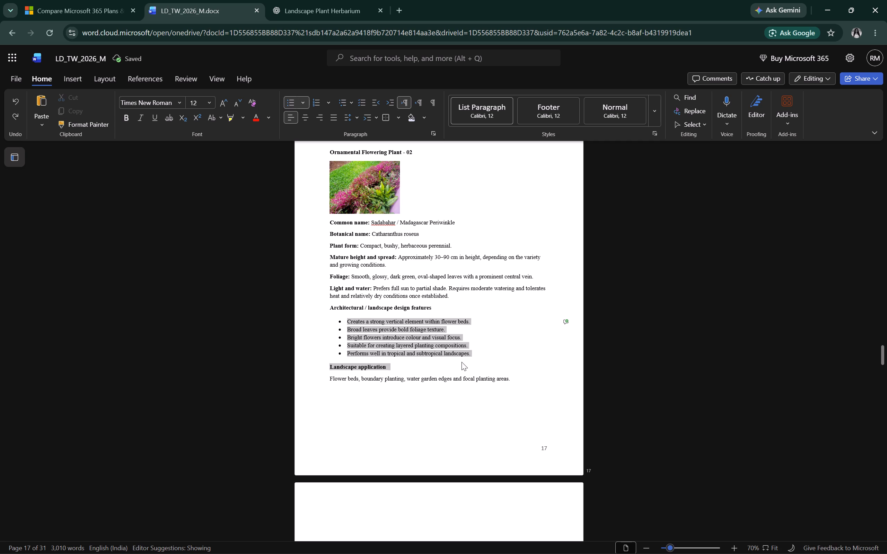
drag(462, 362, 470, 357)
key(BackSpace)
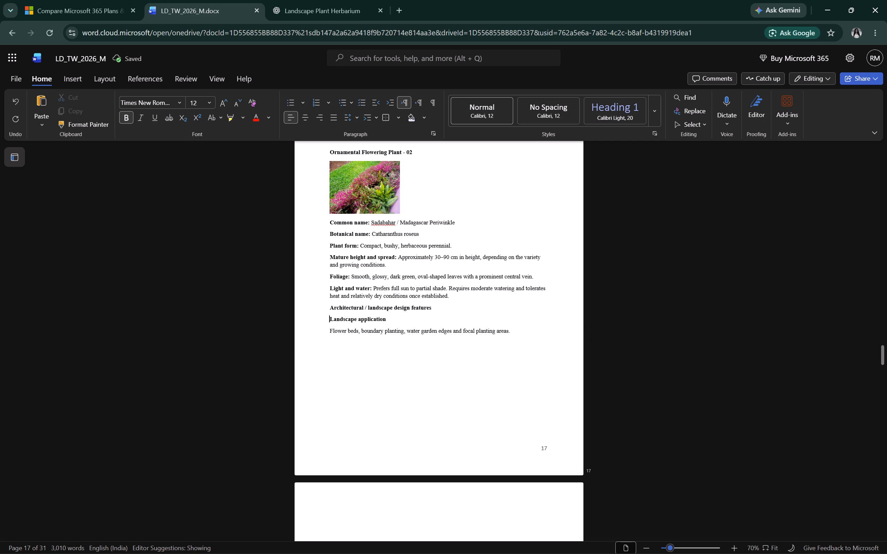
key(ctrl+v)
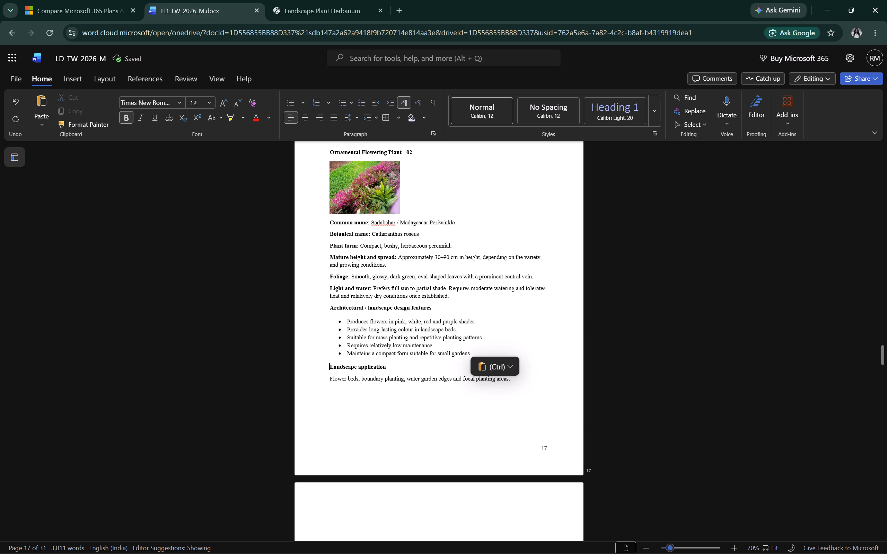
Replace the page 17 landscape application text with ChatGPT's "Flower beds, pathway borders, residential gardens and public landscape areas.".
click(330, 0)
scroll(340, 404, down, 1)
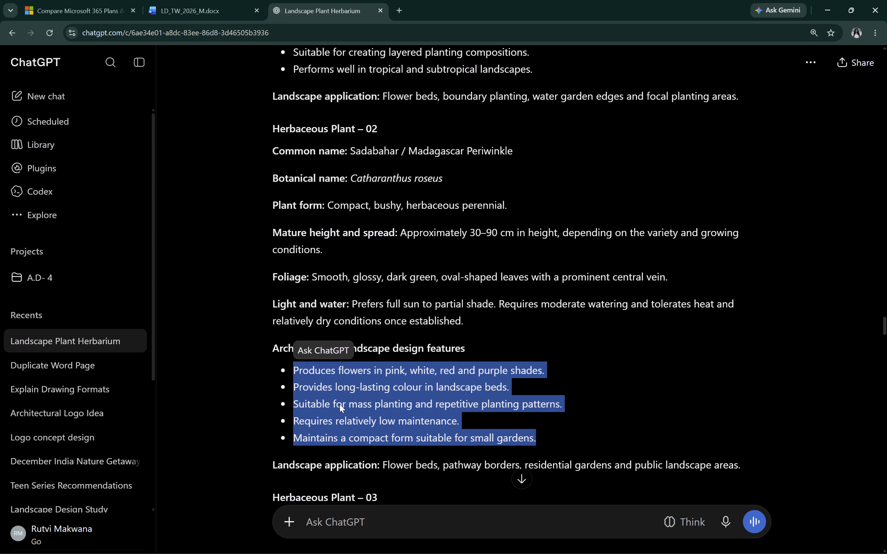
scroll(340, 404, down, 2)
drag(383, 312, 712, 334)
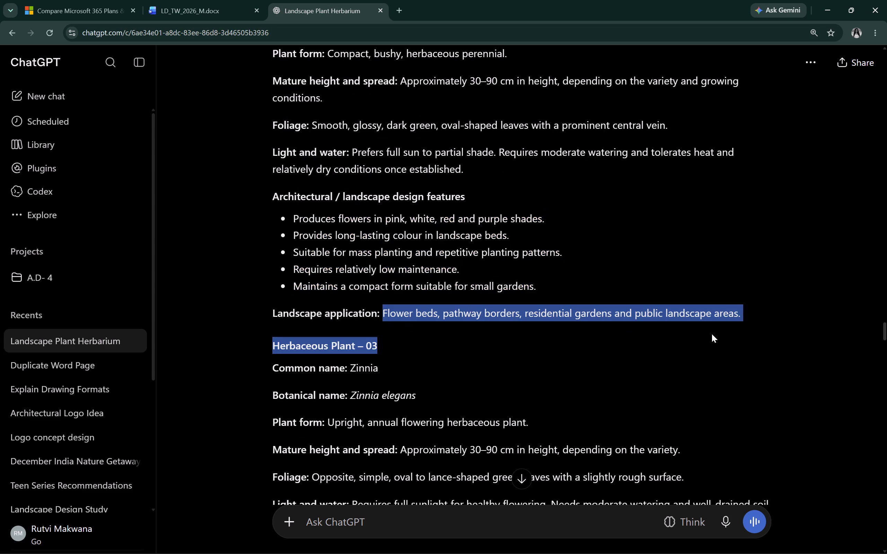
drag(712, 334, 739, 315)
key(ctrl+c)
click(225, 16)
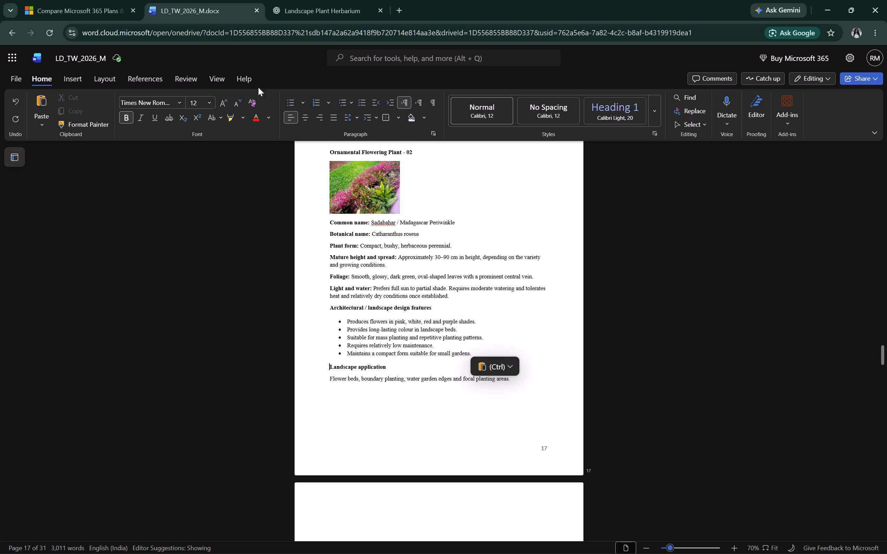
drag(329, 379, 490, 385)
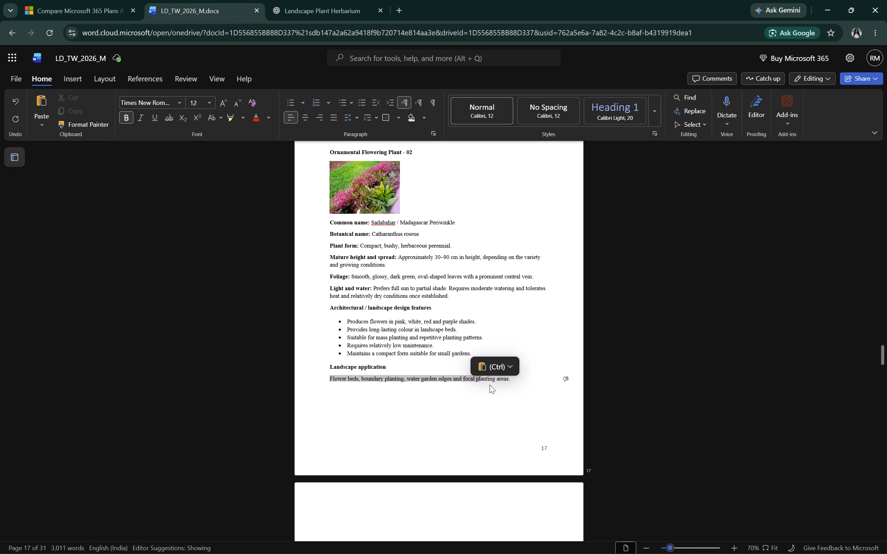
drag(490, 385, 509, 380)
key(BackSpace)
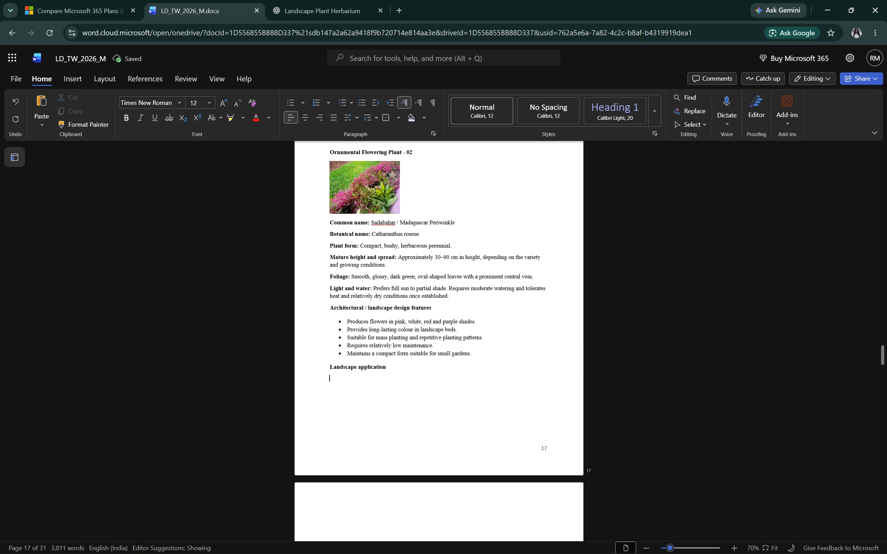
key(ctrl+v)
scroll(429, 440, up, 3)
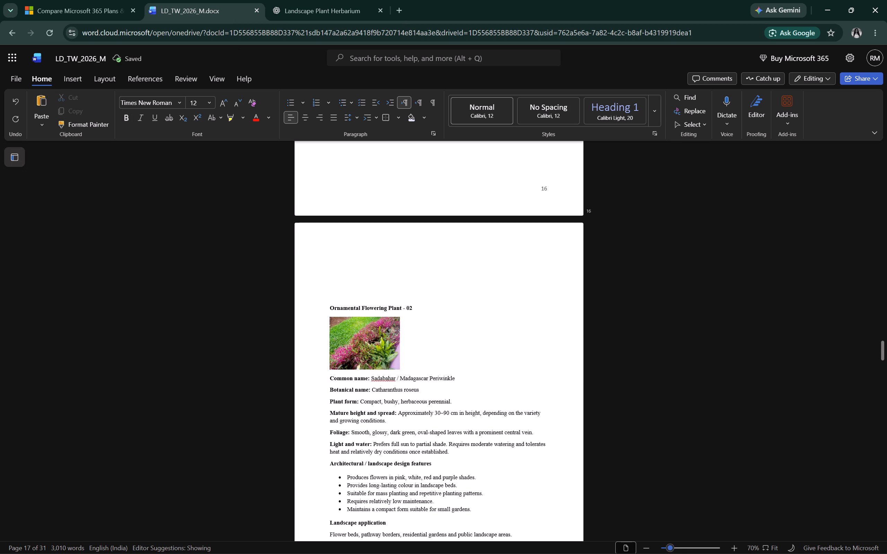
scroll(429, 439, down, 3)
scroll(368, 331, up, 1)
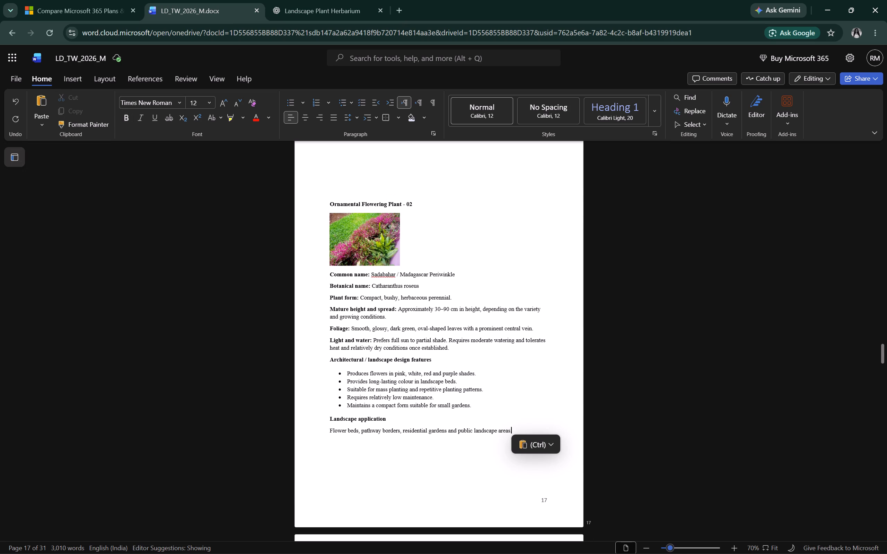
Remove the empty line above the "Ornamental Flowering Plant - 02" heading on page 17.
click(329, 205)
key(BackSpace)
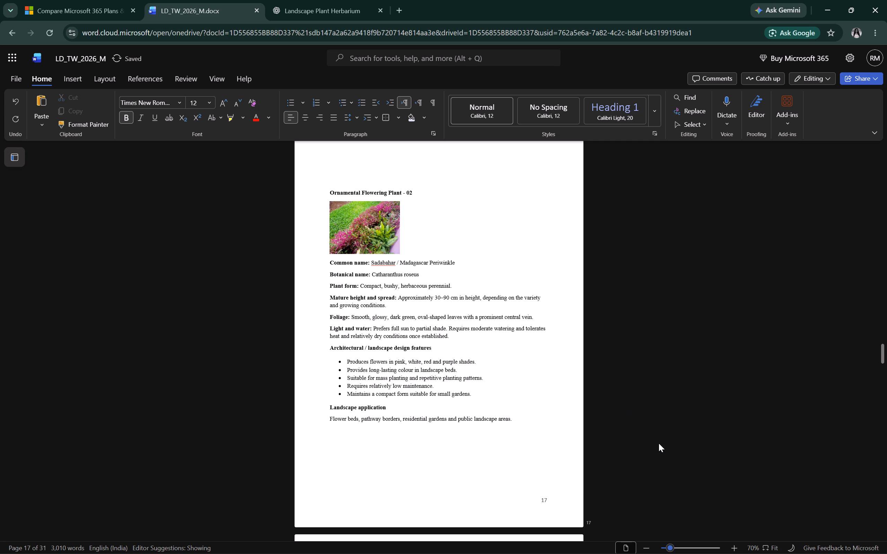
Renumber the page 18 heading as "Ornamental Flowering Plant - 03".
scroll(659, 443, up, 2)
scroll(657, 431, down, 6)
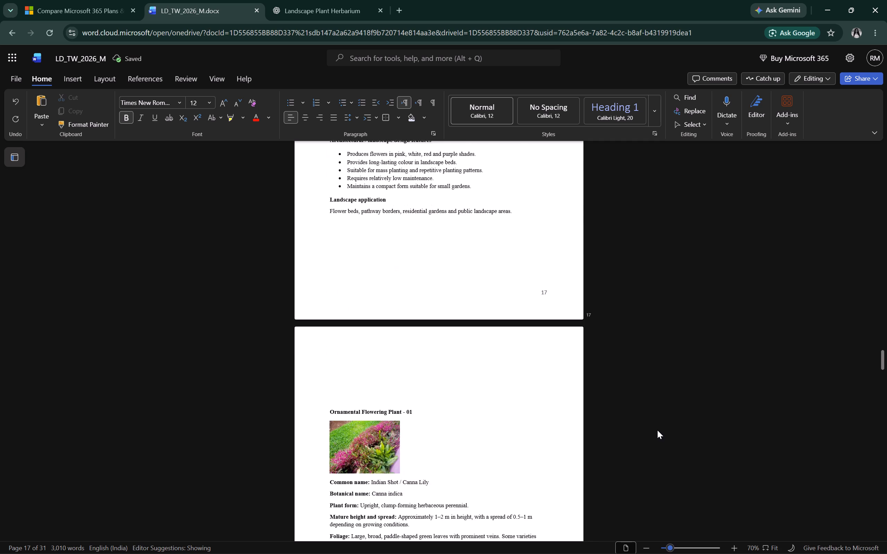
scroll(657, 430, down, 2)
scroll(658, 430, up, 7)
scroll(658, 430, down, 6)
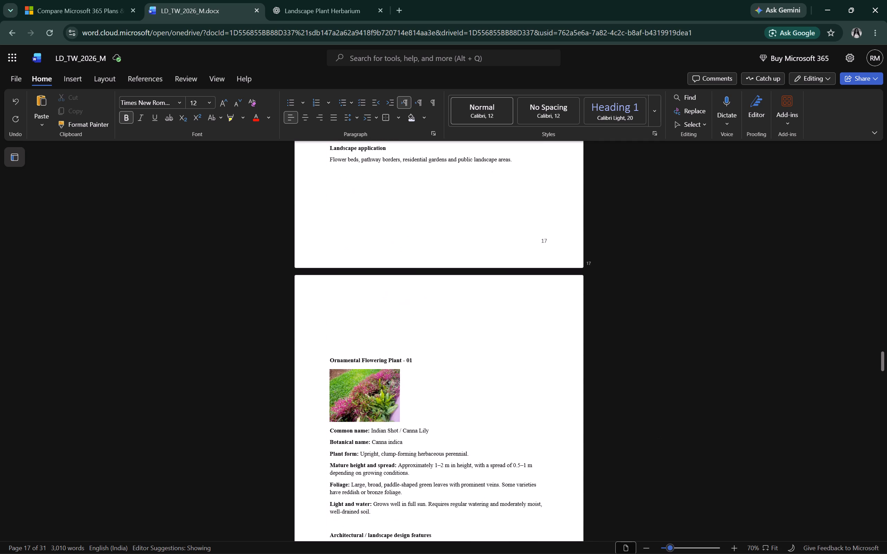
click(413, 360)
key(BackSpace)
key(3)
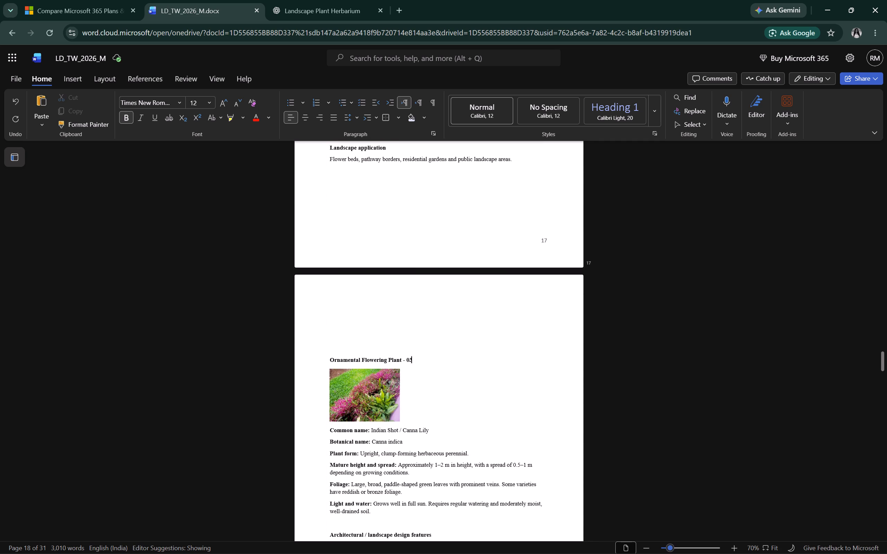
Replace the common name on page 18 with "Zinnia" copied from ChatGPT's Herbaceous Plant – 03 entry.
scroll(438, 387, down, 3)
click(304, 14)
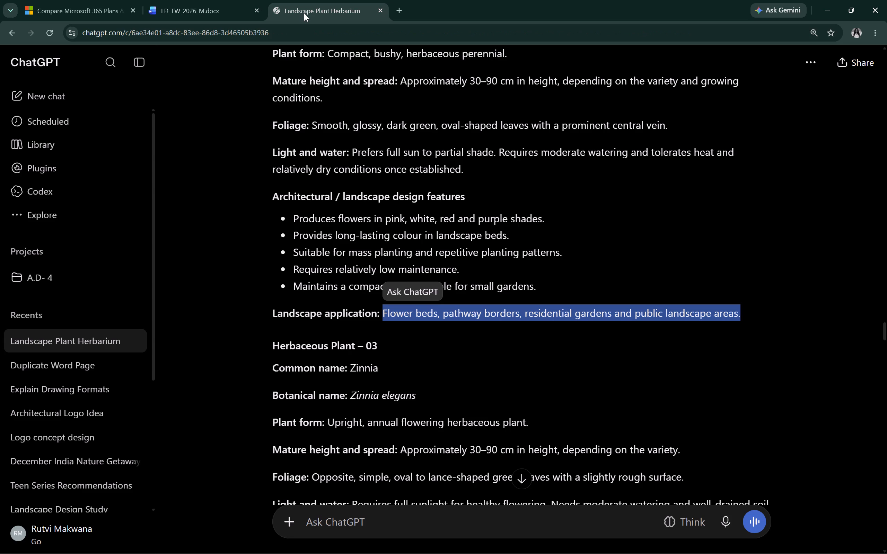
drag(350, 366, 379, 367)
key(ctrl+c)
click(215, 0)
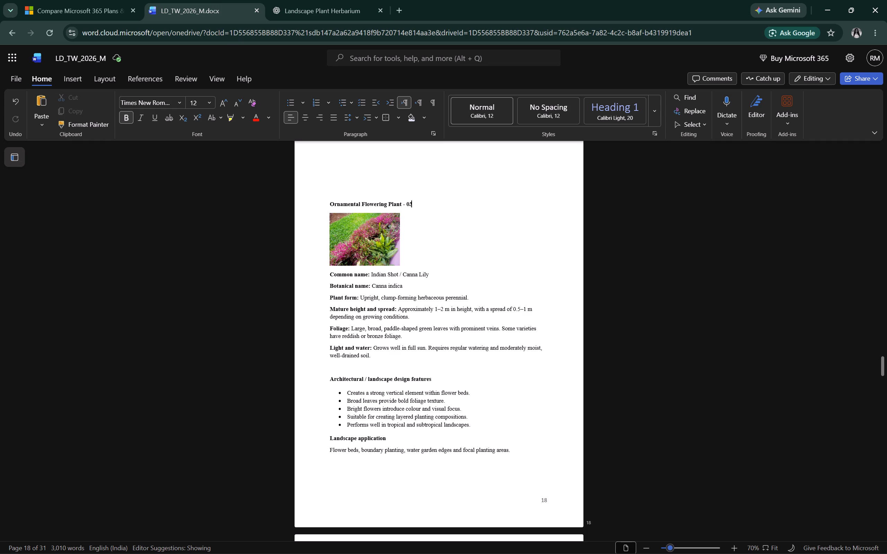
drag(371, 272, 435, 277)
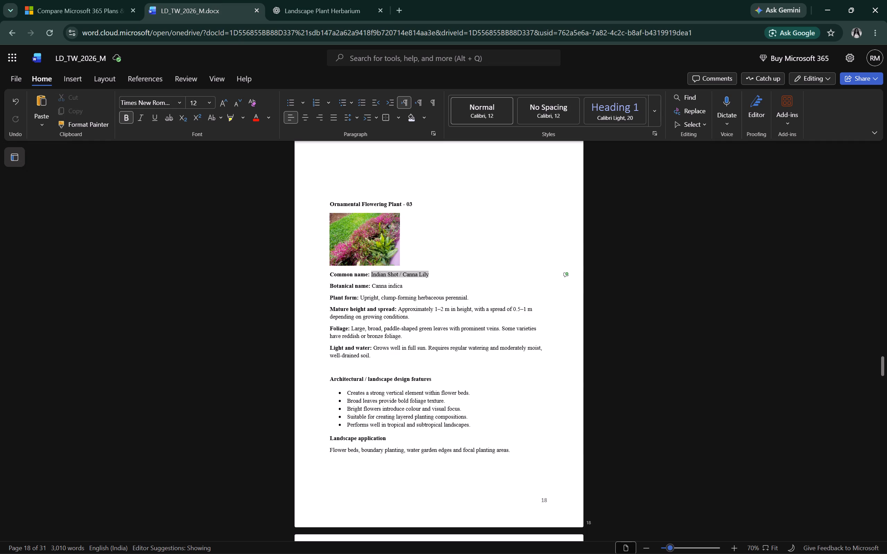
drag(435, 277, 439, 276)
key(BackSpace)
key(ctrl+v)
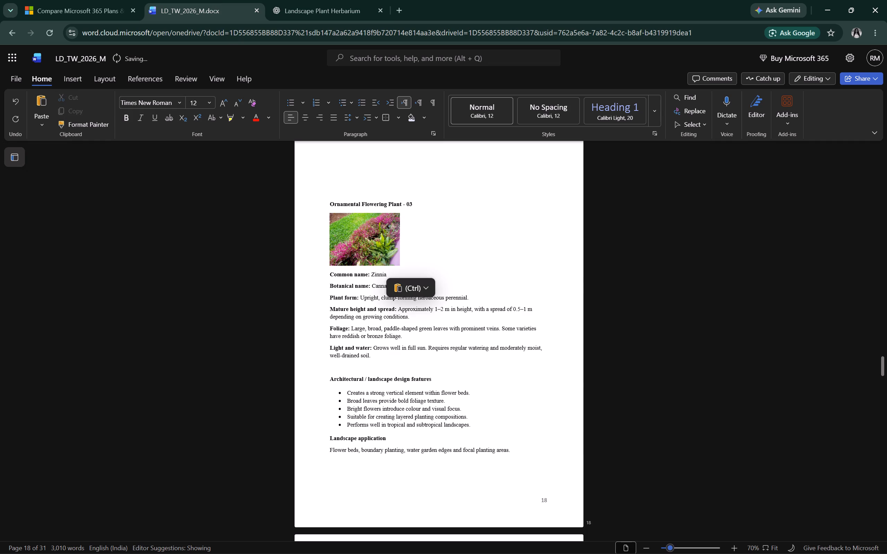
drag(372, 288, 404, 285)
drag(404, 285, 460, 282)
key(BackSpace)
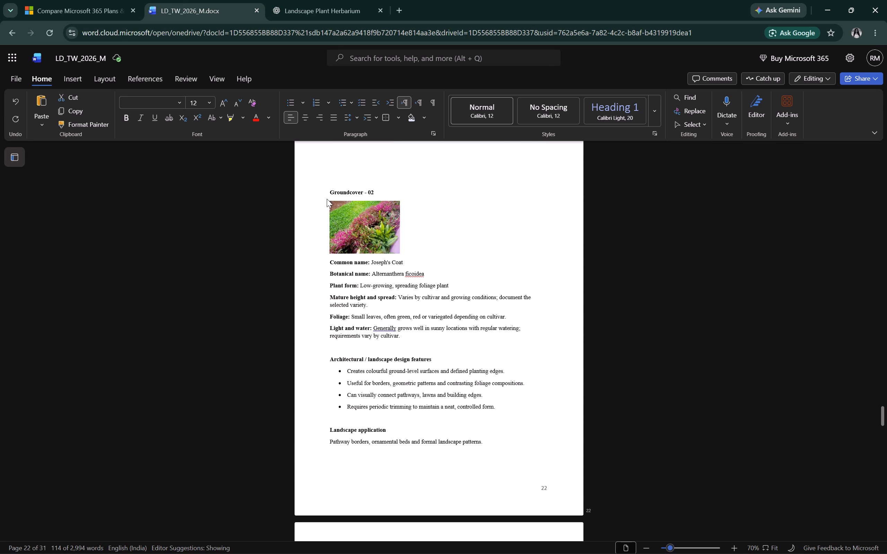
drag(330, 188, 529, 462)
key(BackSpace)
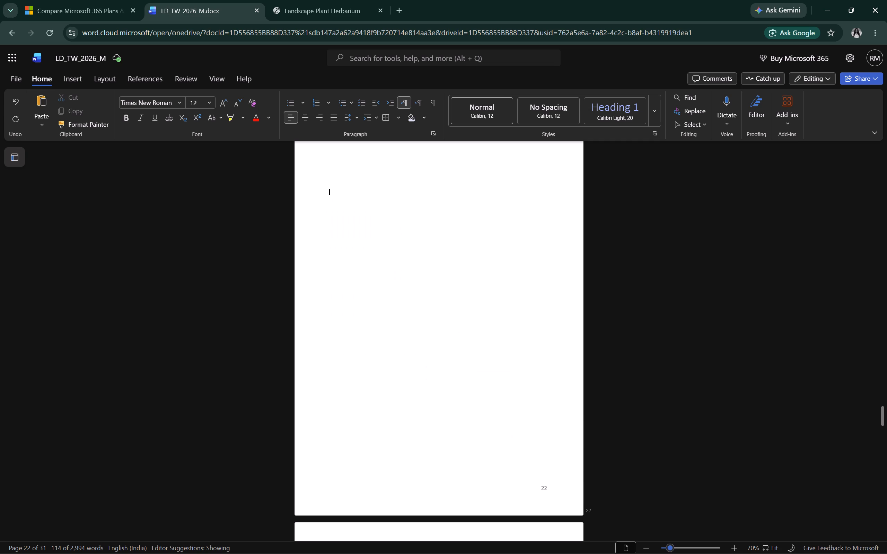
key(ctrl+v)
Replace the Groundcover - 02 entry on page 23 with the copied Shrubs - 01 entry and picture.
scroll(519, 444, down, 5)
scroll(327, 346, down, 3)
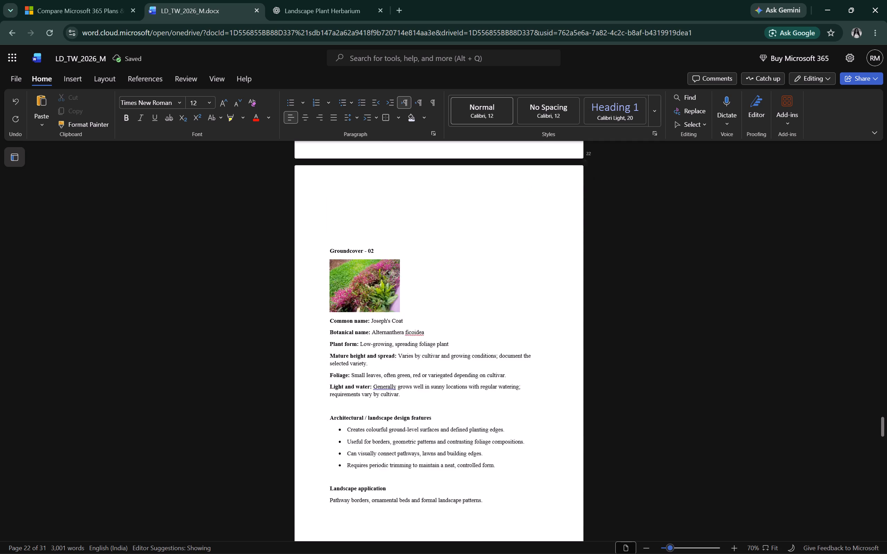
drag(330, 190, 485, 447)
key(BackSpace)
key(ctrl+v)
Replace the Groundcover - 02 entry on page 24 with the copied Shrubs - 01 entry and picture.
scroll(466, 426, down, 5)
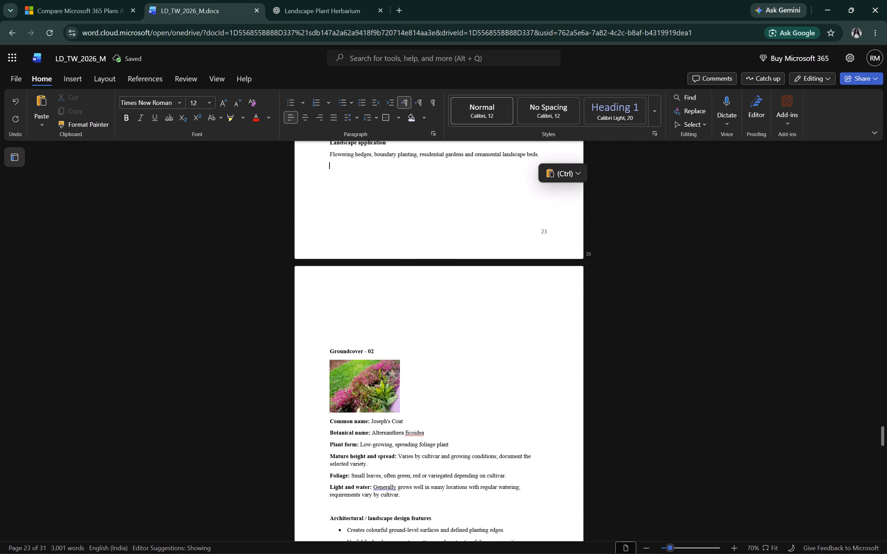
drag(329, 347, 474, 452)
scroll(455, 404, down, 3)
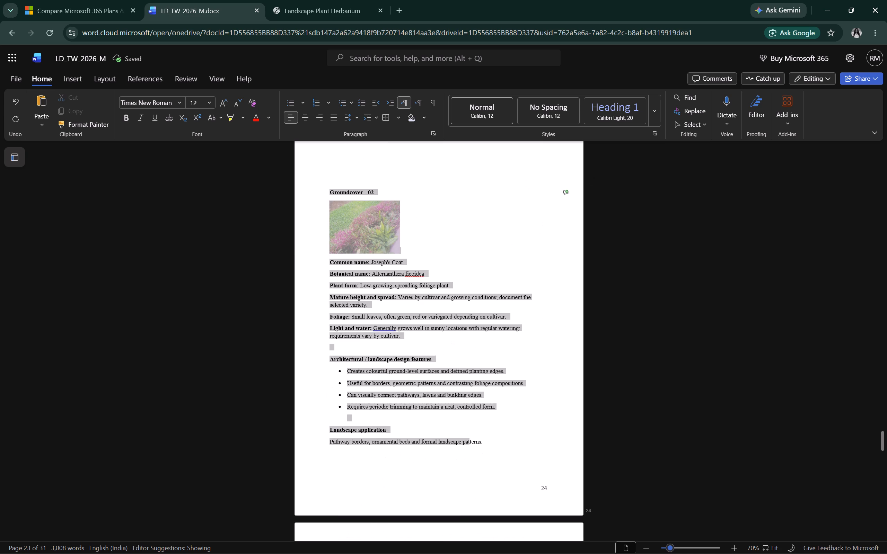
drag(474, 452, 485, 446)
key(BackSpace)
key(ctrl+v)
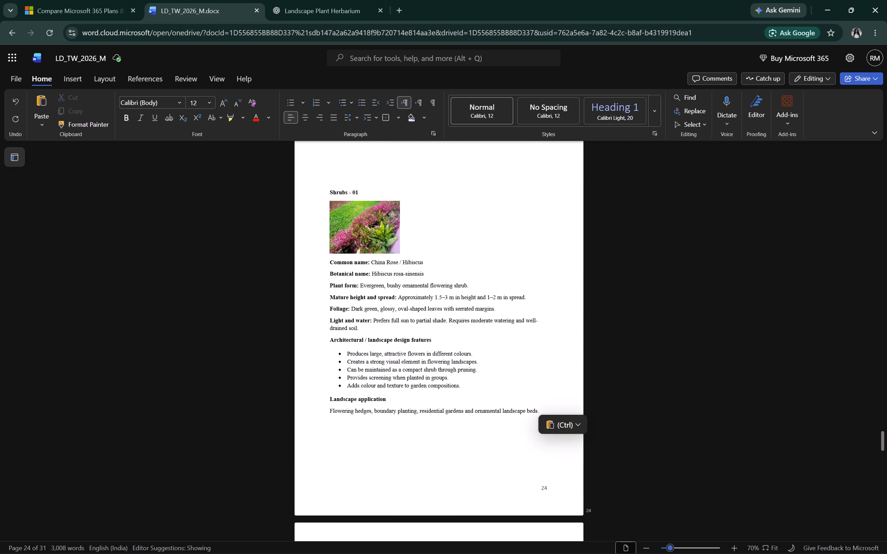
scroll(475, 443, down, 9)
scroll(360, 263, up, 2)
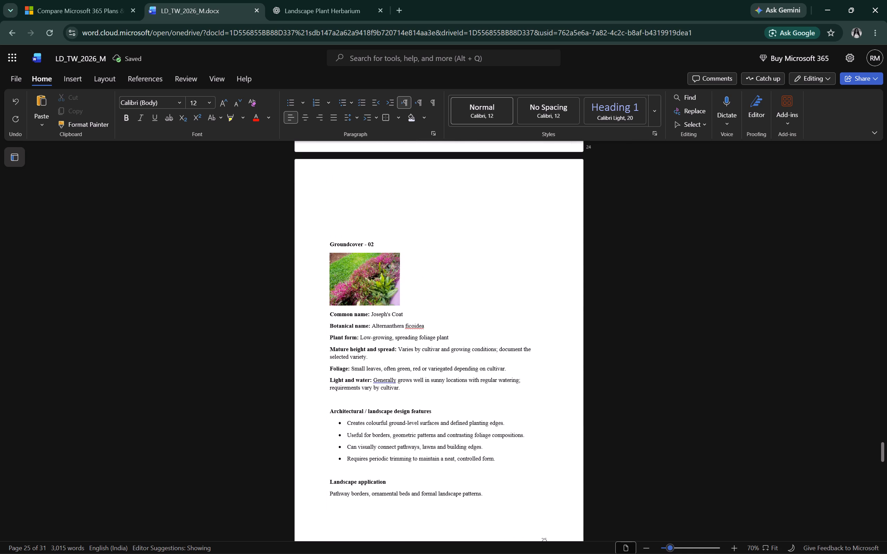
Replace the Groundcover - 02 entry on page 25 with the copied Shrubs - 01 entry and picture.
drag(329, 243, 499, 498)
key(BackSpace)
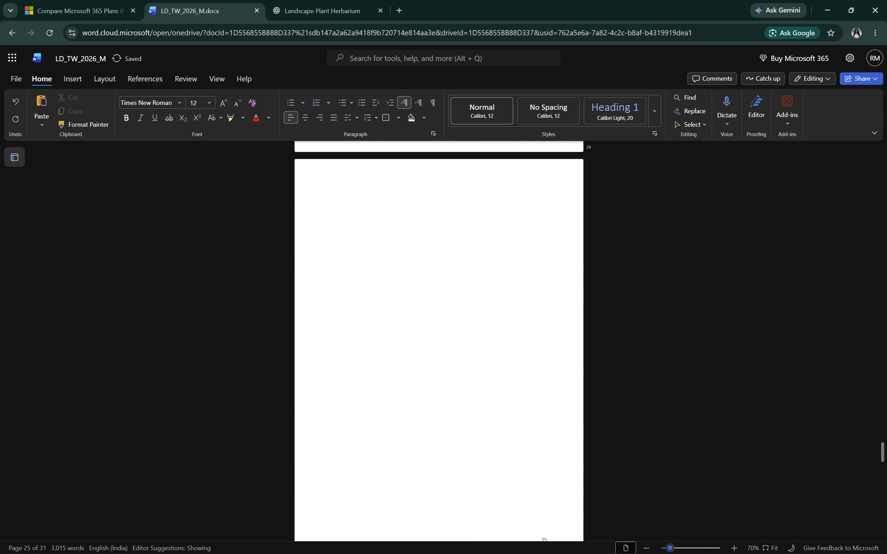
key(ctrl+v)
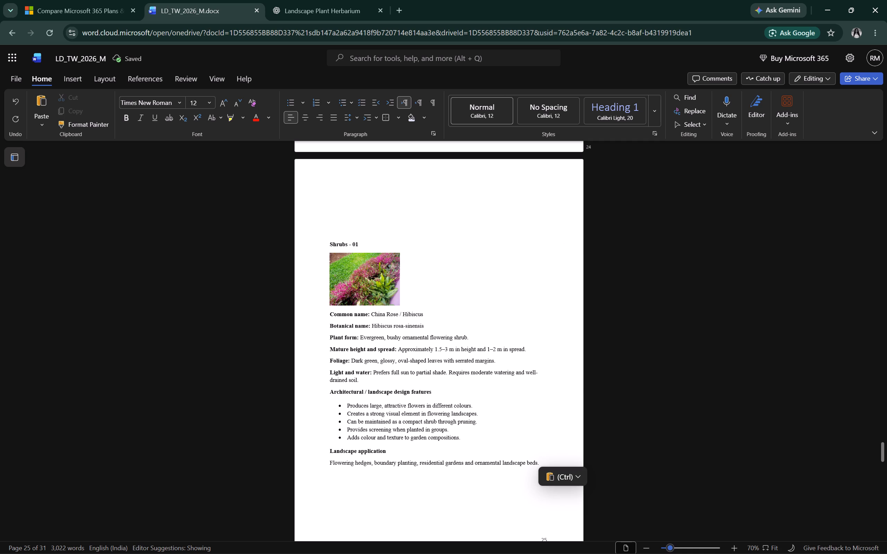
Renumber the page 22 heading as Shrubs - 02.
scroll(448, 439, up, 20)
scroll(448, 439, up, 3)
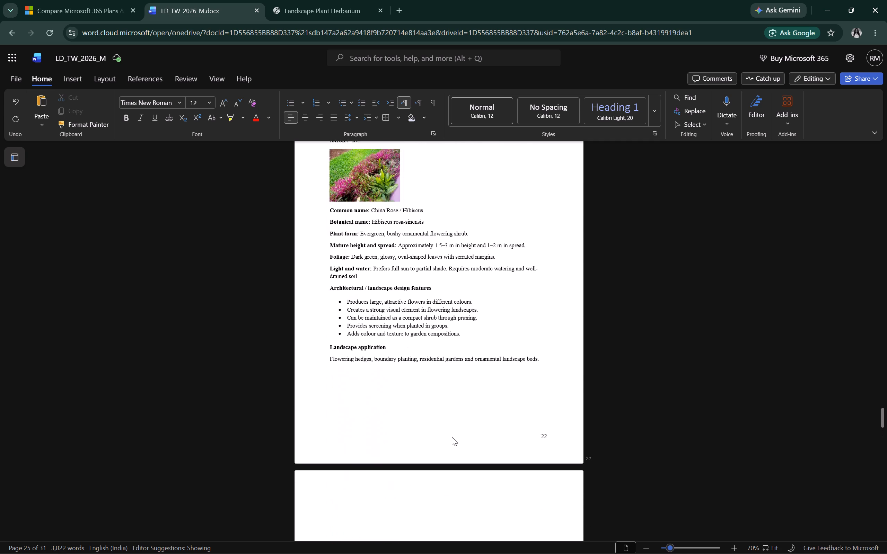
scroll(452, 437, up, 18)
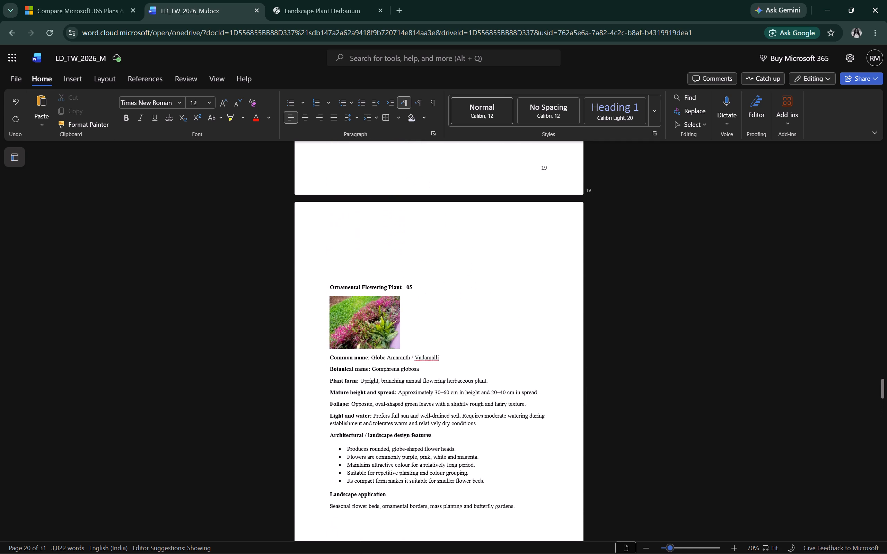
scroll(452, 437, down, 17)
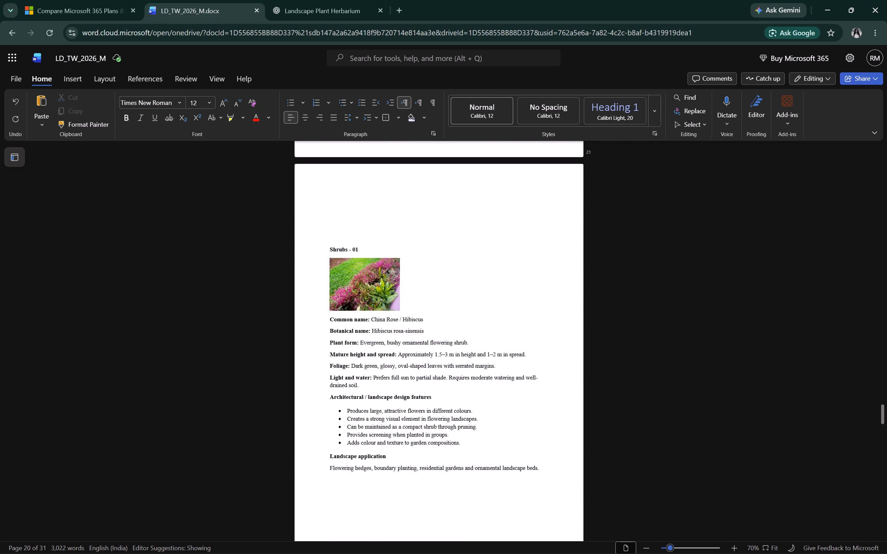
click(366, 244)
key(BackSpace)
key(2)
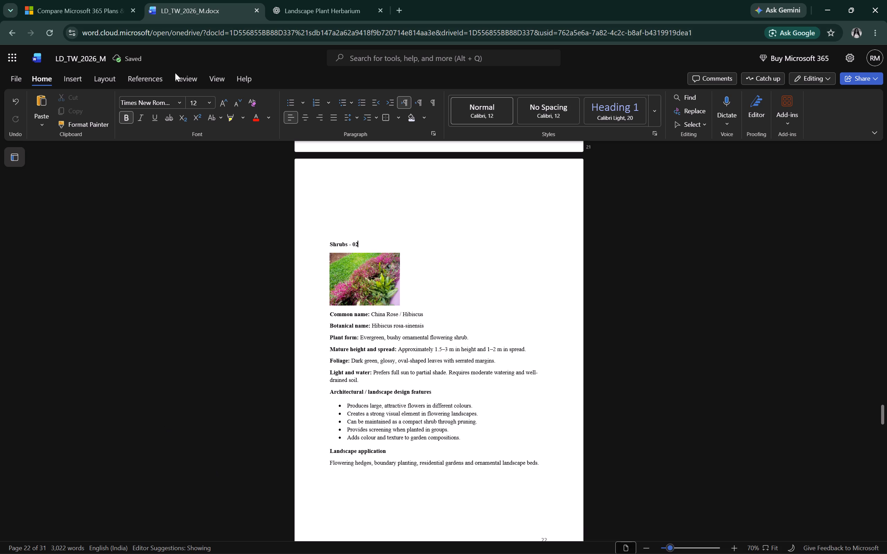
Replace the page 22 common name with "Bougainvillea / Kagadi" from ChatGPT's Shrub – 02 text.
click(287, 2)
scroll(318, 420, down, 3)
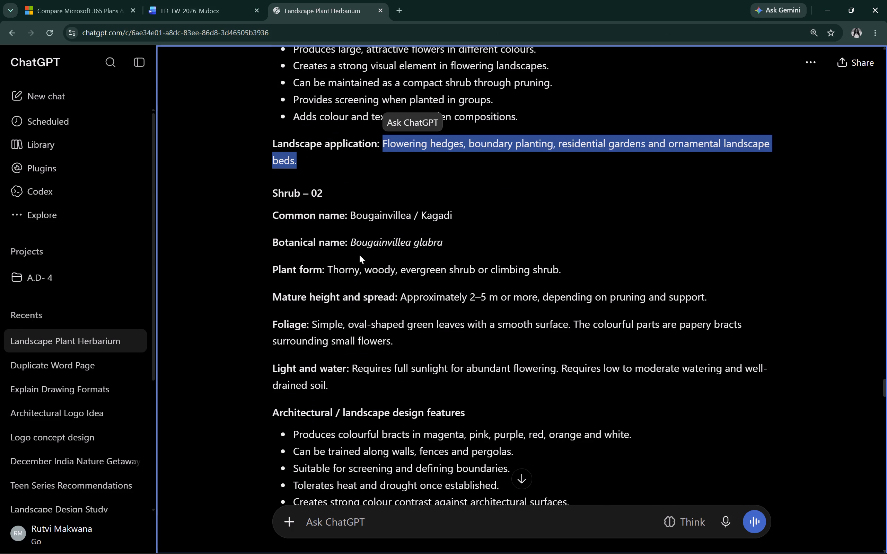
drag(352, 215, 454, 214)
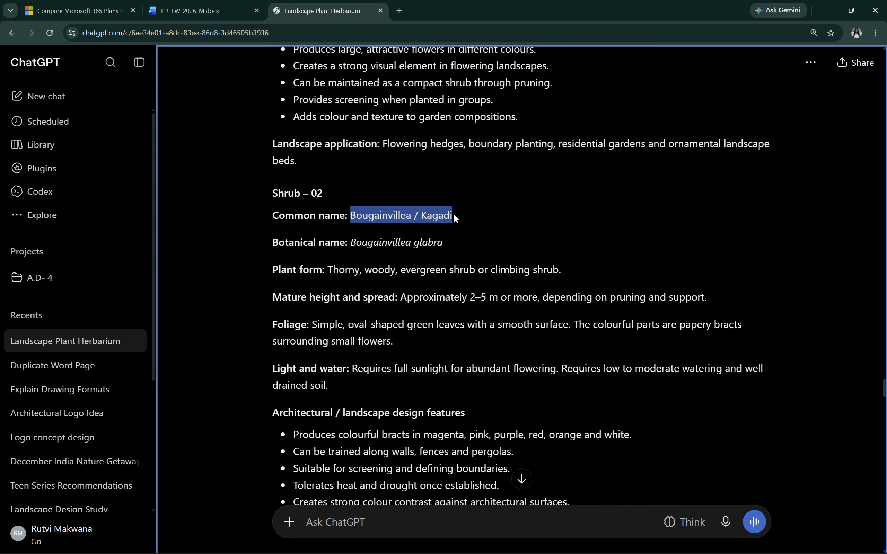
key(ctrl+c)
click(193, 13)
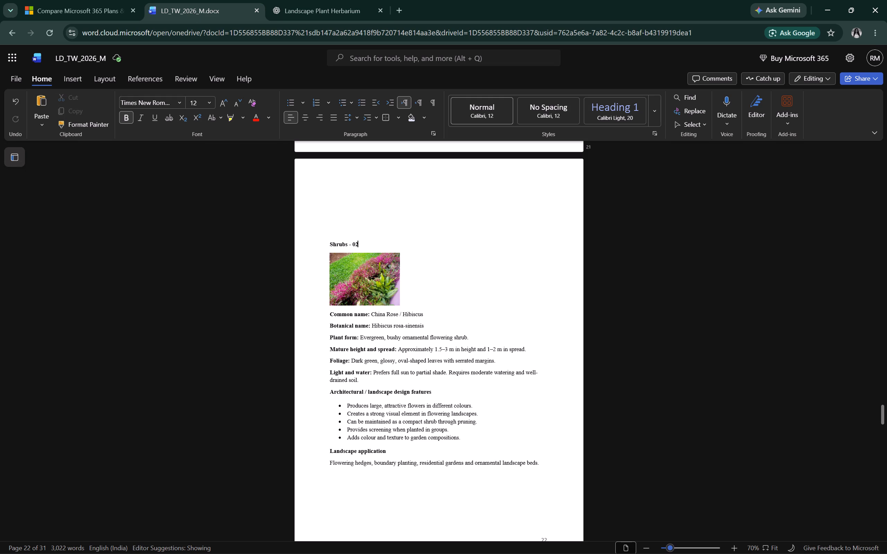
drag(428, 316, 372, 315)
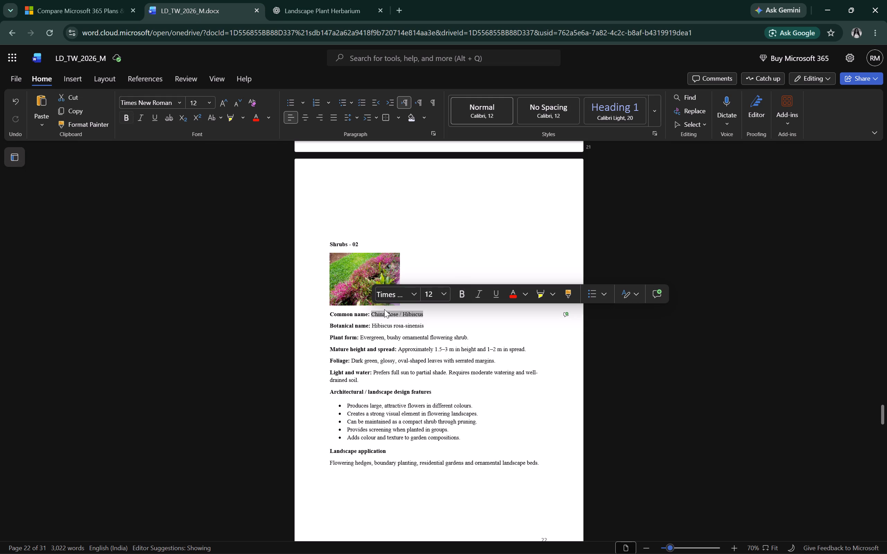
key(BackSpace)
key(ctrl+v)
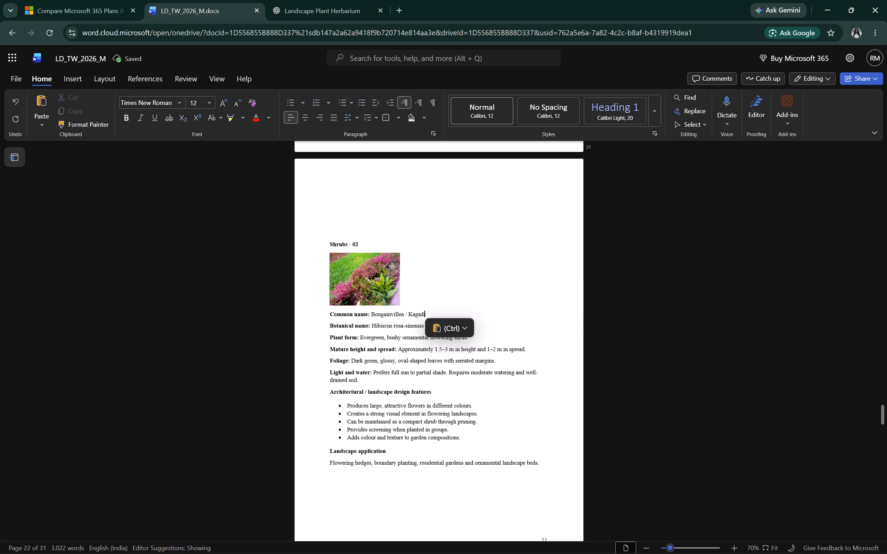
Replace the page 22 botanical name with ChatGPT's "Bougainvillea glabra".
drag(372, 326, 489, 326)
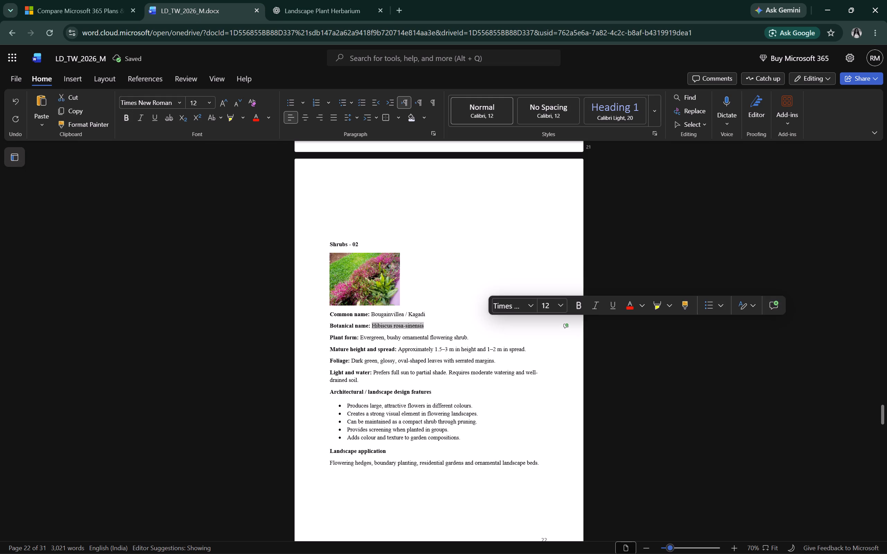
key(BackSpace)
click(326, 3)
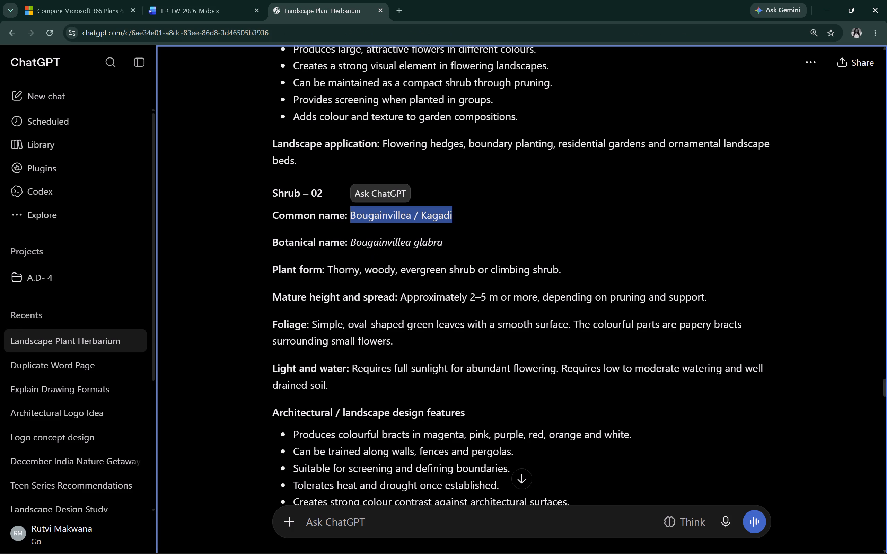
drag(349, 243, 452, 244)
key(ctrl+c)
click(226, 10)
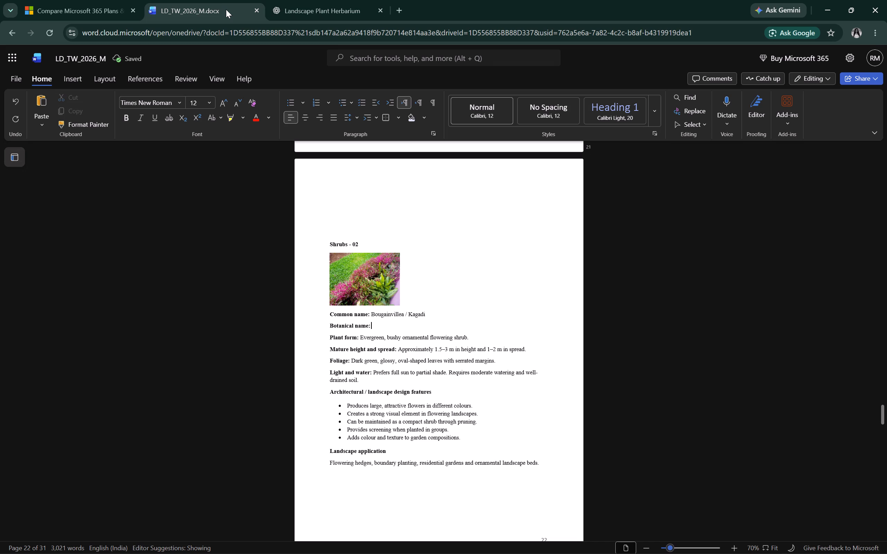
key(ctrl+v)
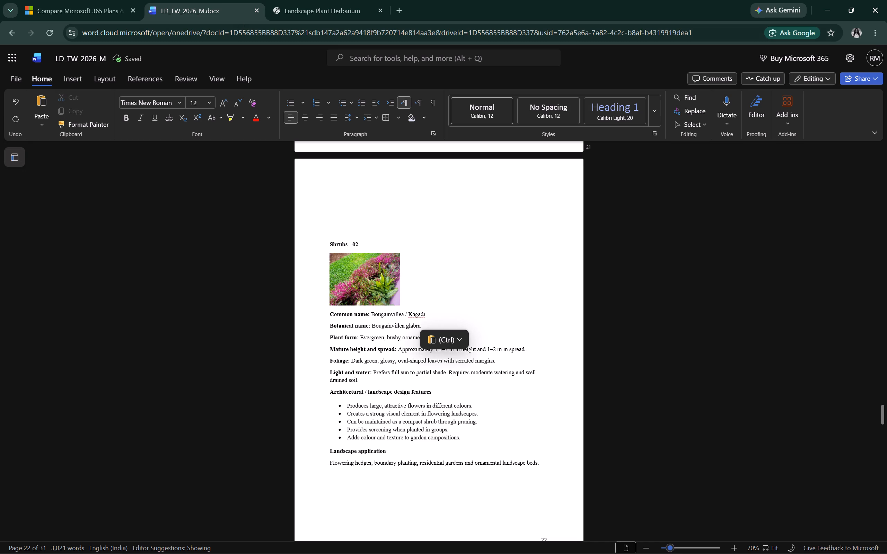
Replace the page 22 plant form with ChatGPT's "Thorny, woody, evergreen shrub or climbing shrub.".
drag(360, 337, 498, 335)
key(BackSpace)
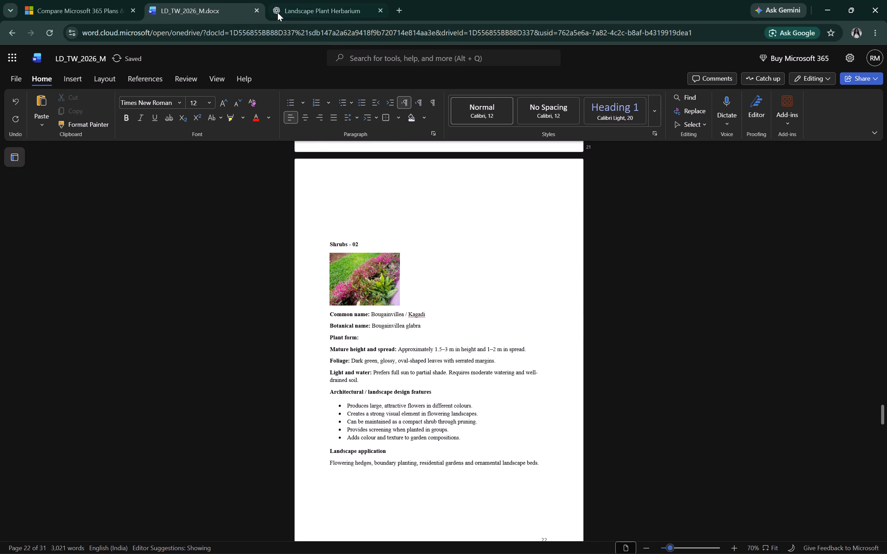
click(290, 6)
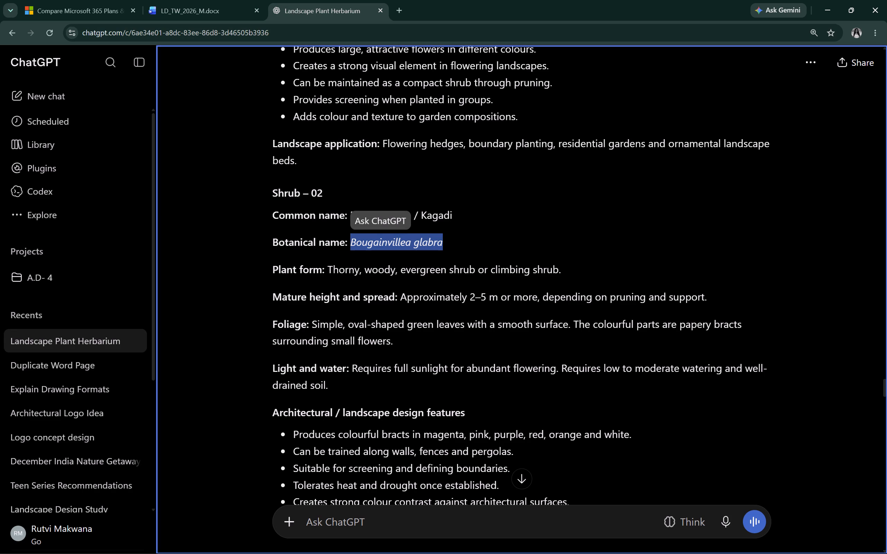
drag(326, 271, 566, 275)
key(ctrl+c)
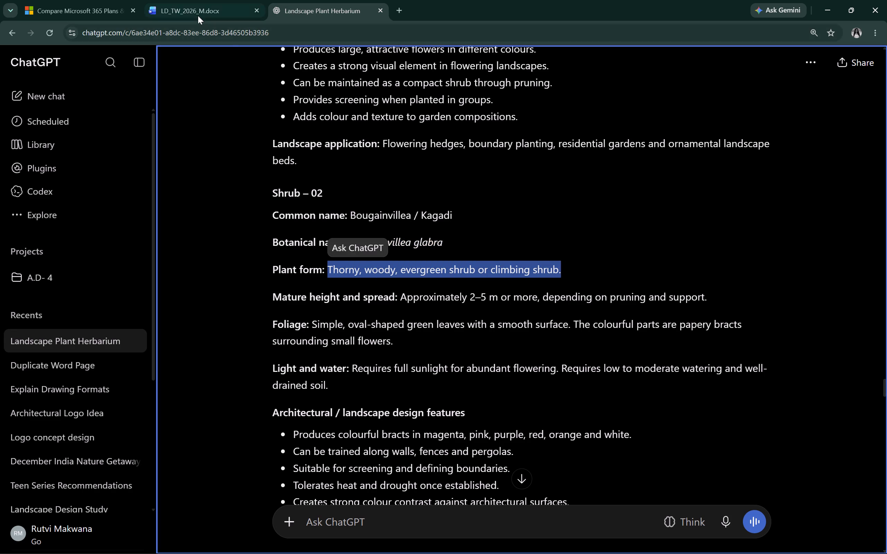
click(198, 14)
key(ctrl+v)
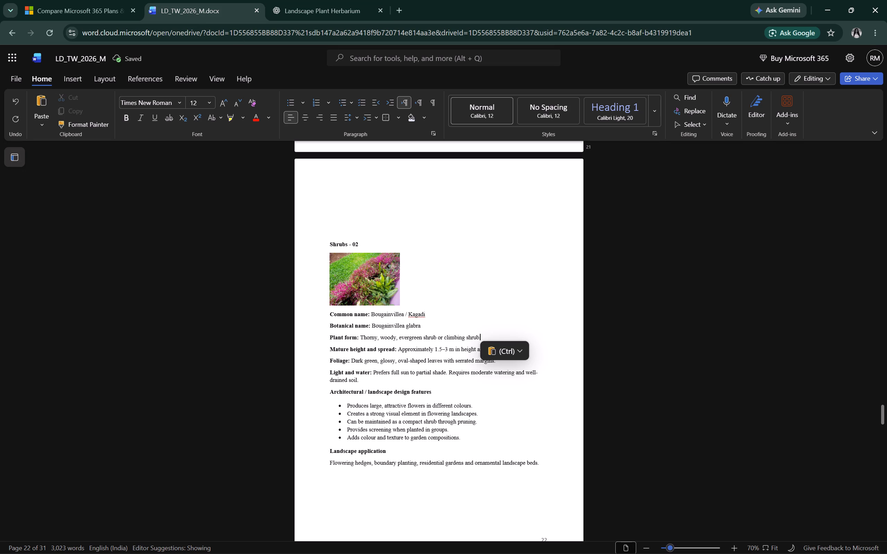
Replace the page 22 mature height and spread with ChatGPT's "Approximately 2–5 m or more, depending on pruning and support.".
drag(398, 352, 537, 346)
key(BackSpace)
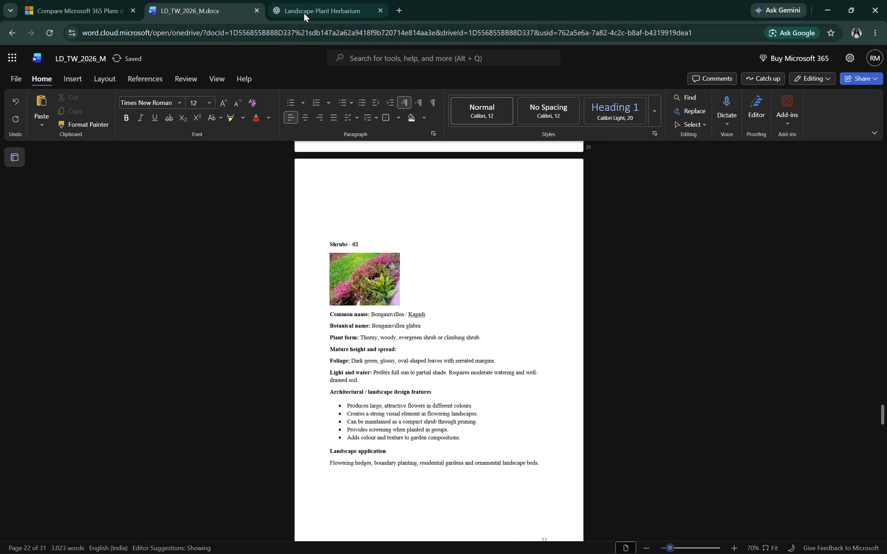
click(304, 12)
drag(402, 298, 696, 304)
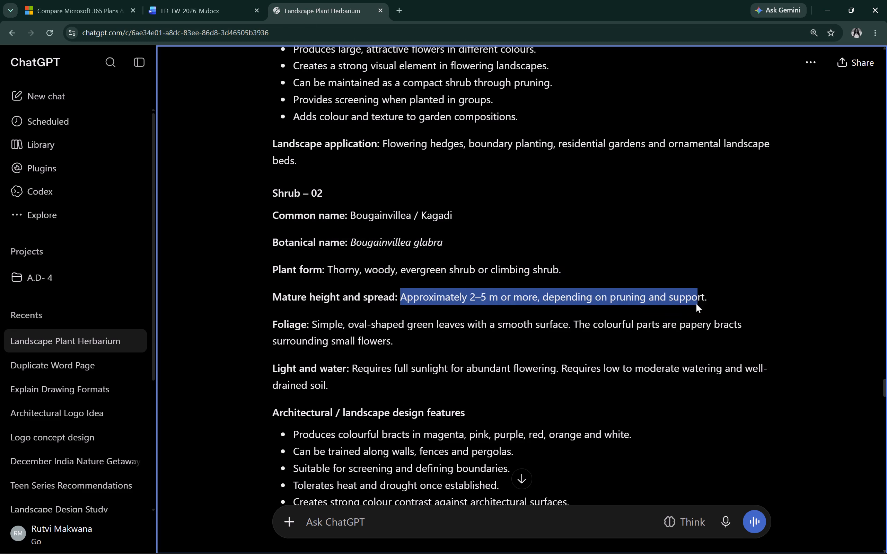
drag(696, 304, 708, 298)
key(ctrl+c)
click(231, 11)
key(ctrl+v)
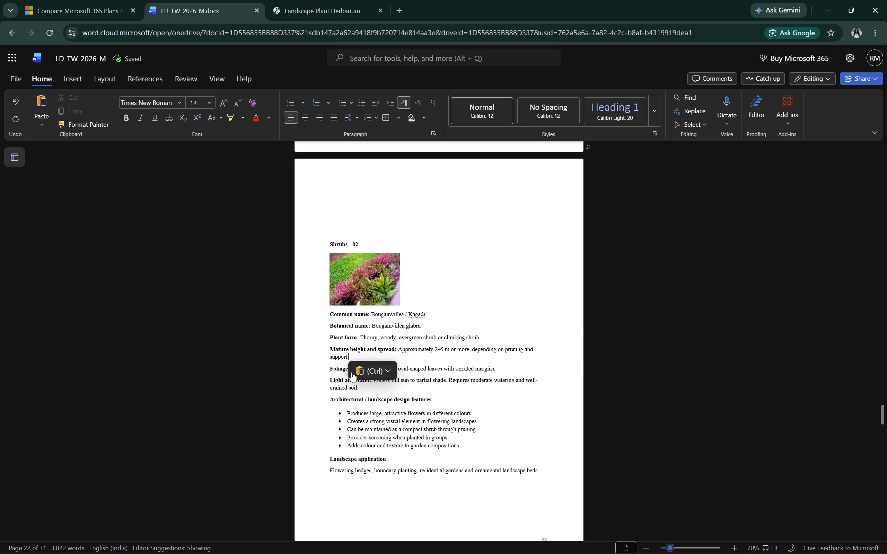
click(499, 368)
click(462, 385)
drag(495, 370, 396, 363)
click(483, 405)
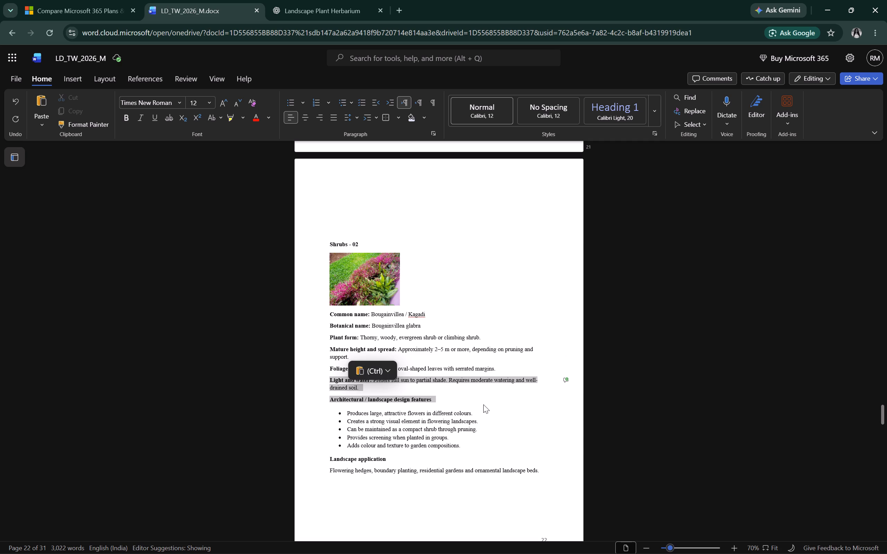
drag(352, 370, 480, 372)
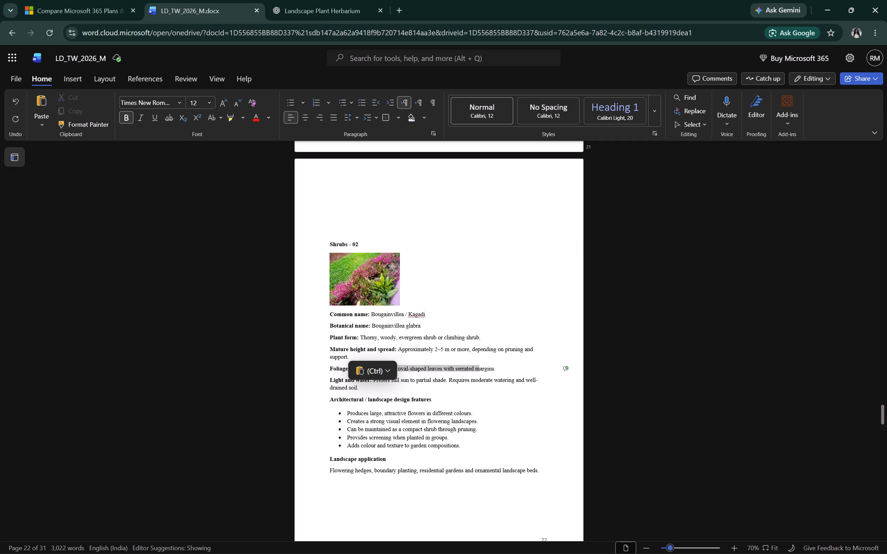
drag(480, 372, 497, 371)
key(BackSpace)
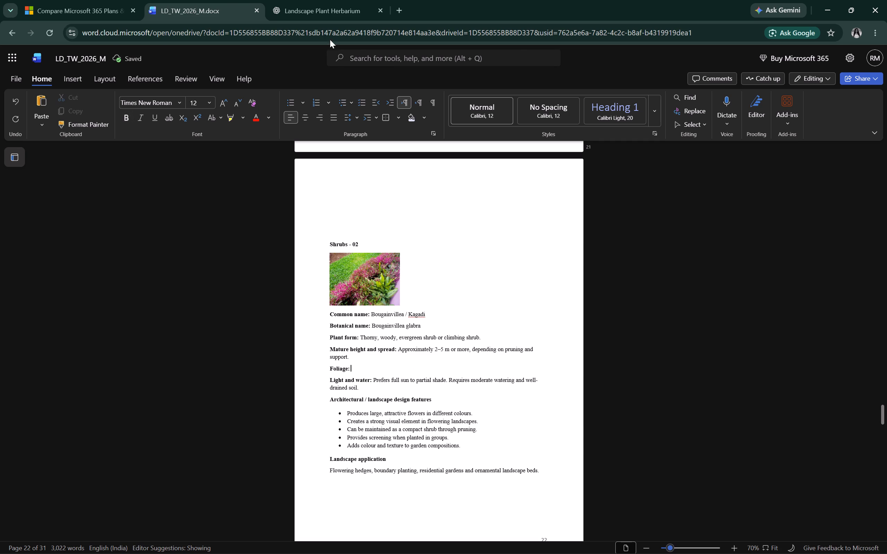
drag(316, 1, 315, 5)
scroll(346, 373, down, 2)
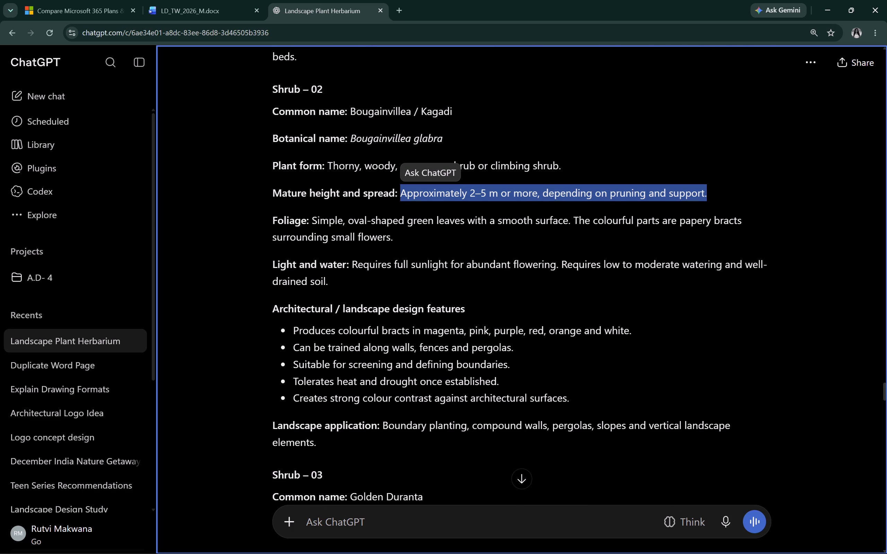
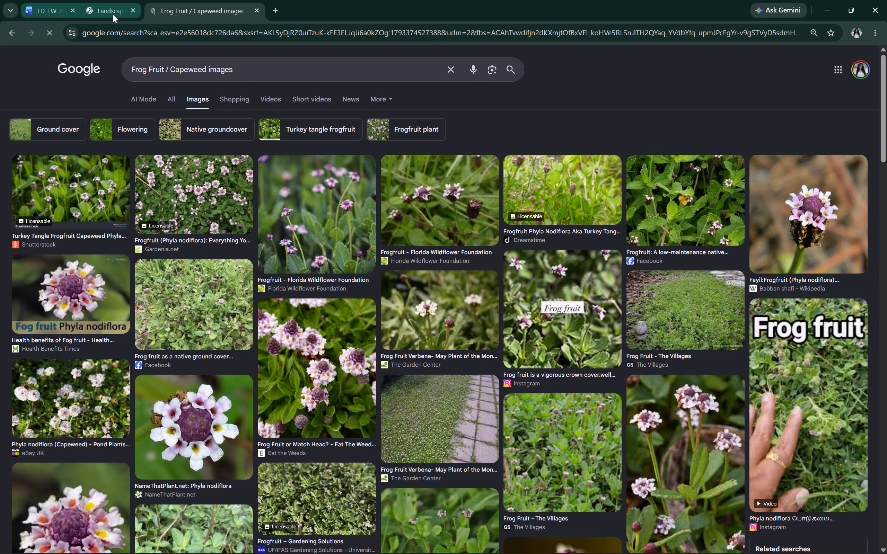
Separate the Word and ChatGPT split view and place the Word document beside the Frog Fruit / Capeweed image results instead.
click(113, 14)
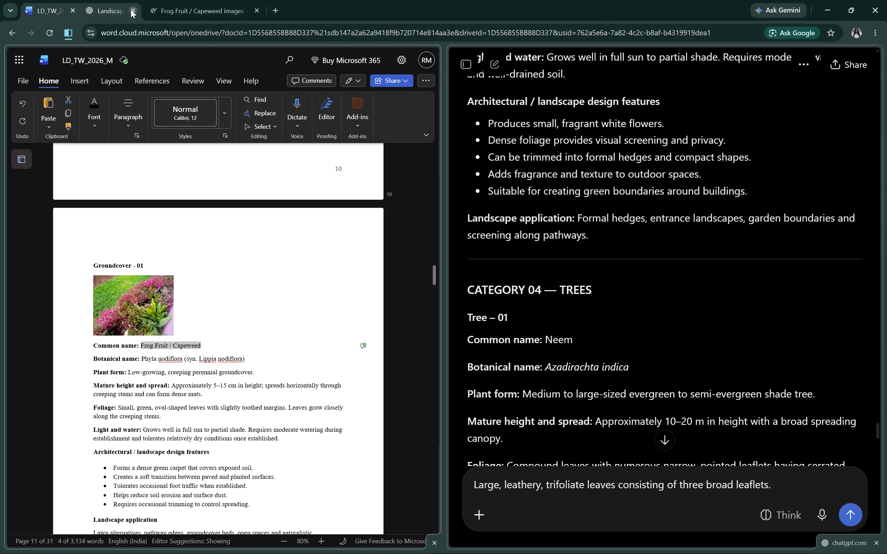
right_click(109, 10)
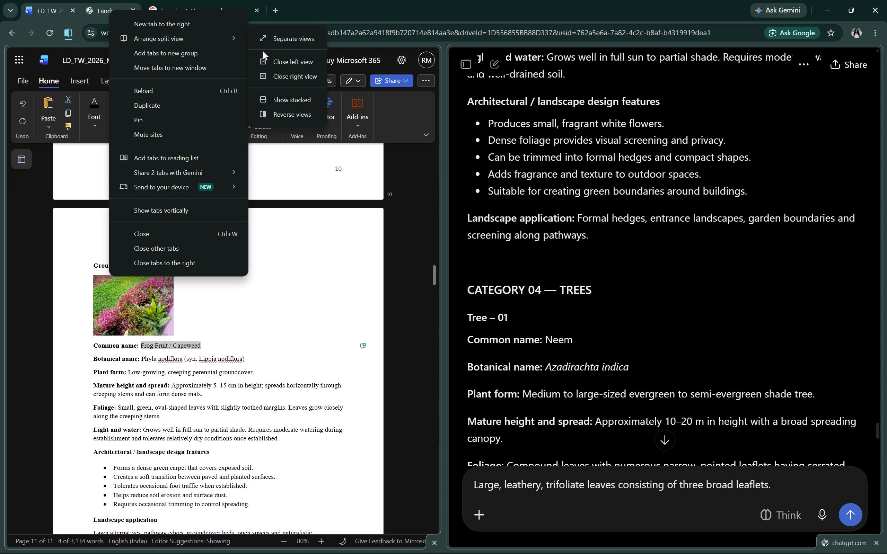
click(275, 45)
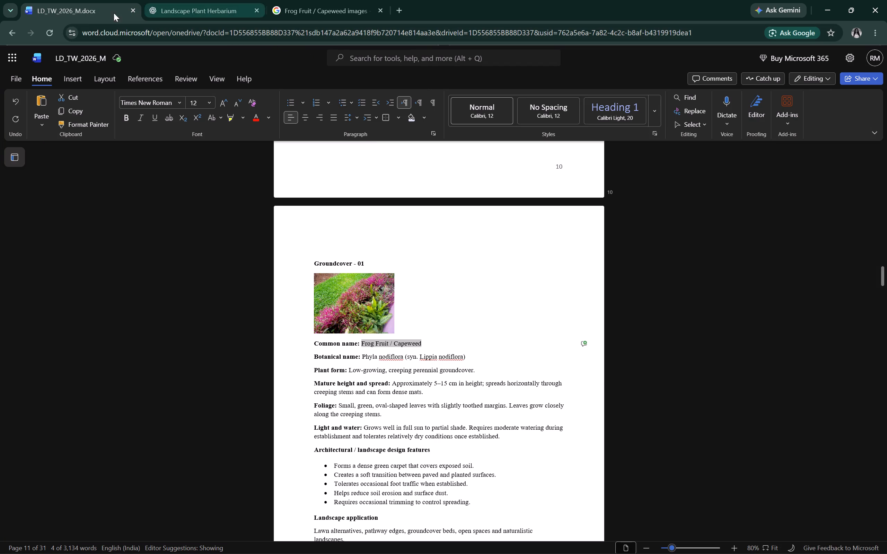
right_click(89, 11)
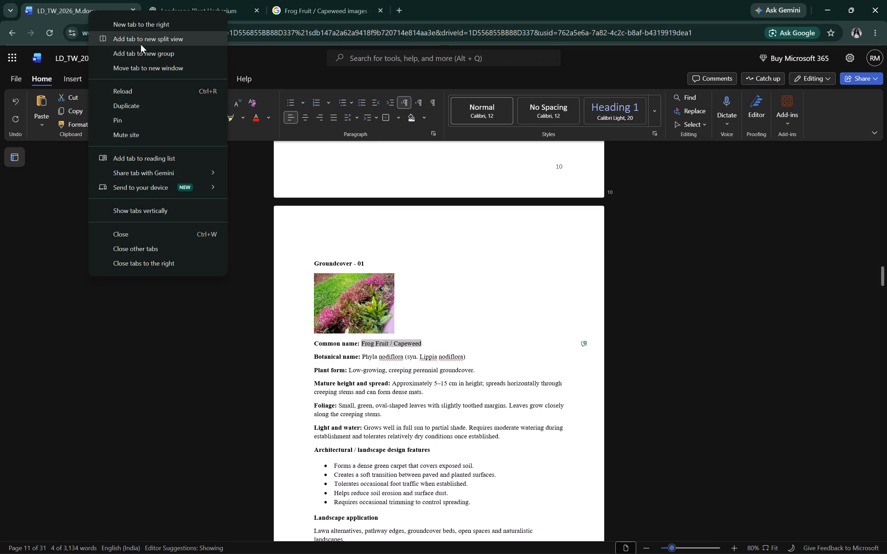
click(141, 43)
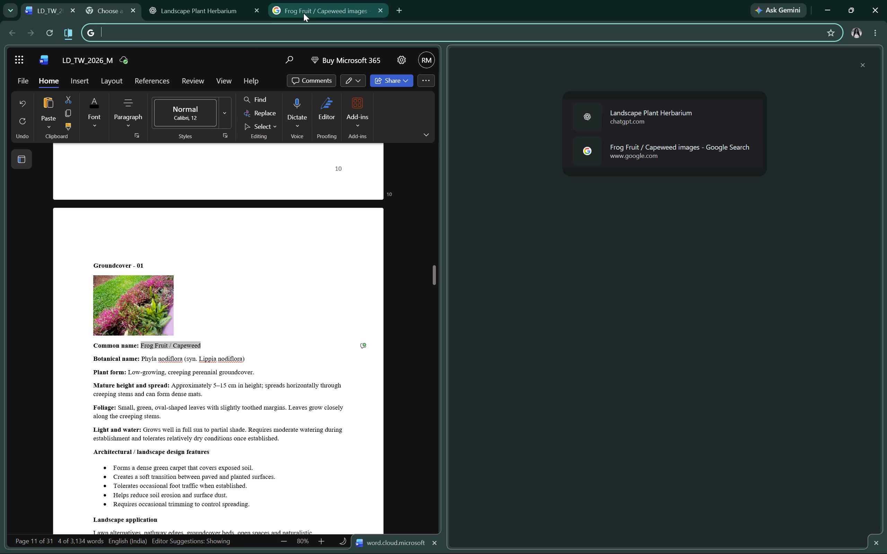
click(649, 163)
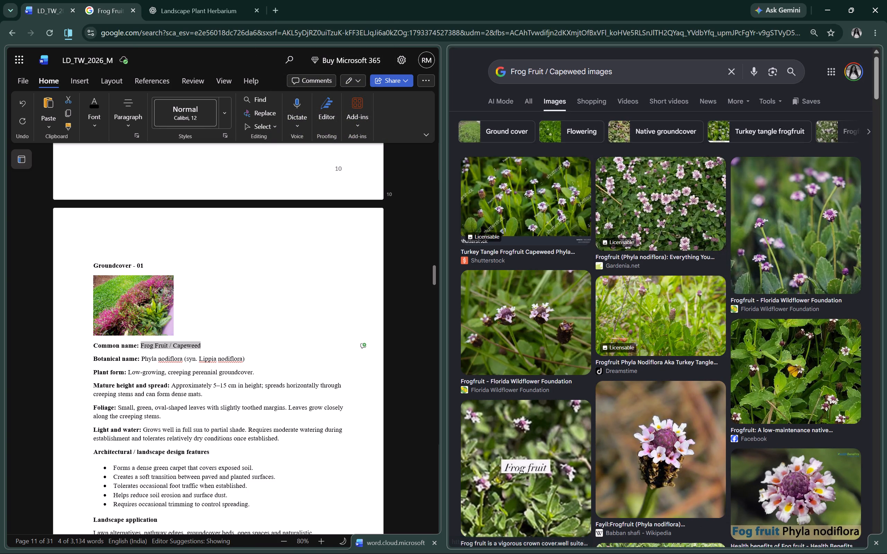
scroll(251, 249, down, 1)
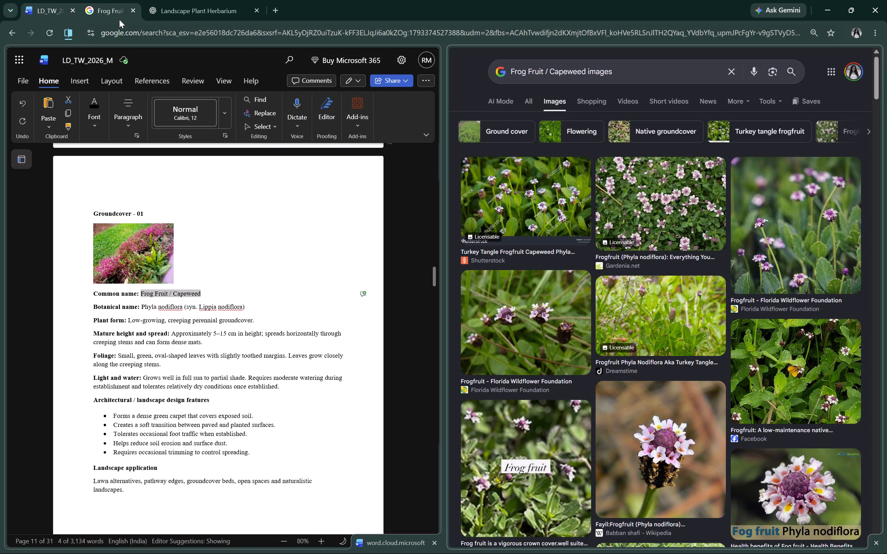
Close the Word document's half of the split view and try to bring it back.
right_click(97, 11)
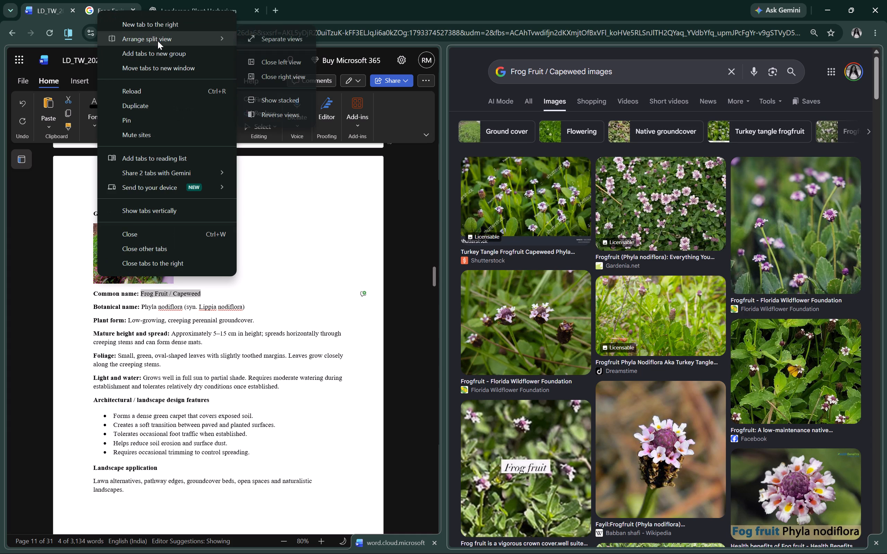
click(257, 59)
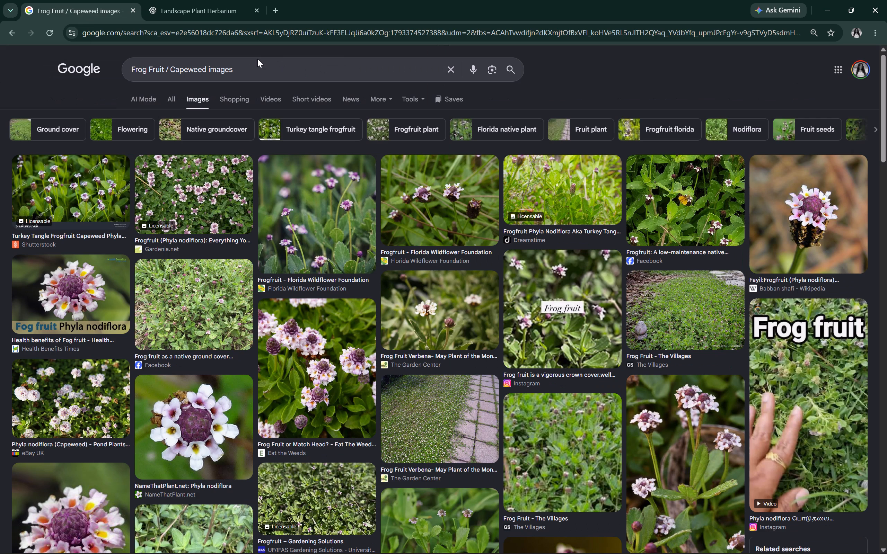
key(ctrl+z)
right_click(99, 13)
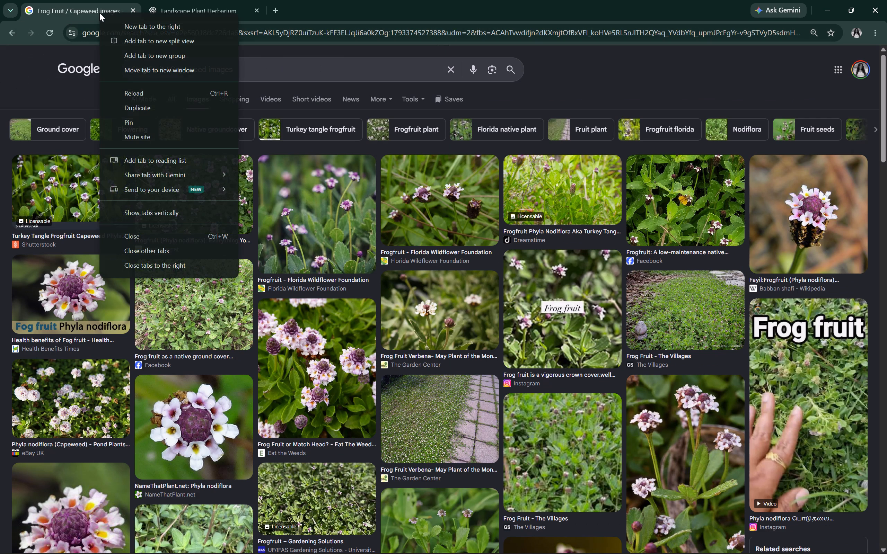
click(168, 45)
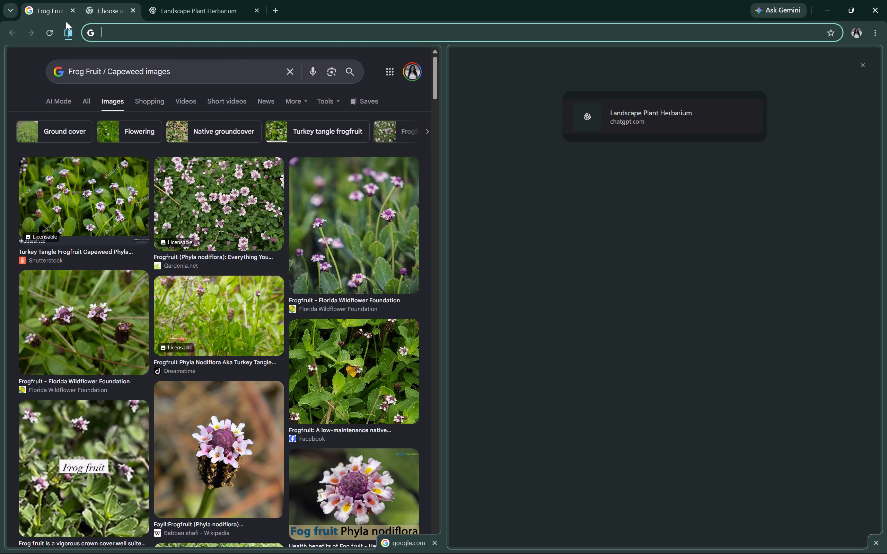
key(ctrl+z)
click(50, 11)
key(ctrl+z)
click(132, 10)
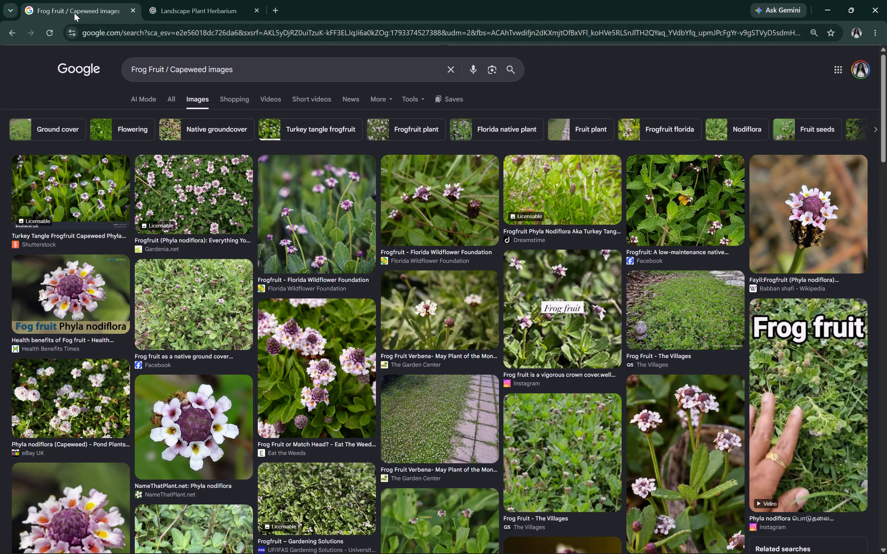
Reopen the LD_TW_2026_M Word document from the browsing history and close the leftover blank tab.
click(278, 8)
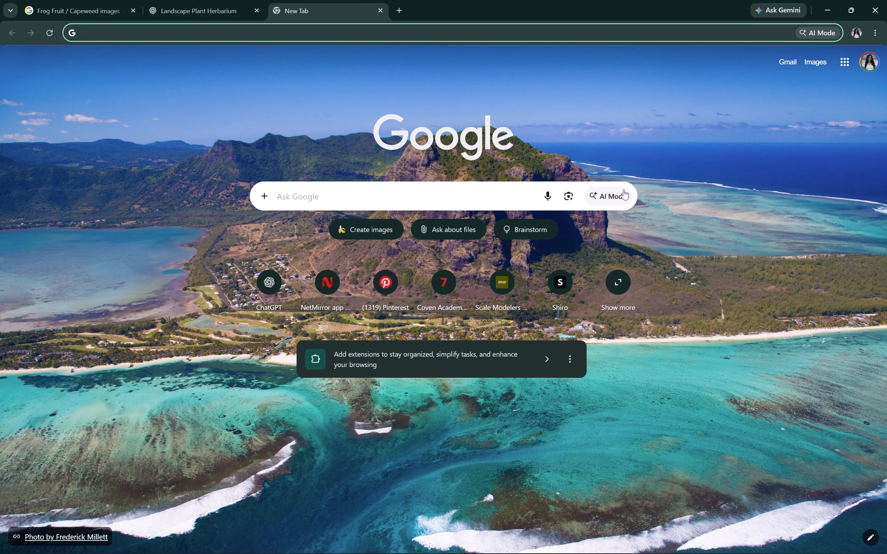
click(869, 37)
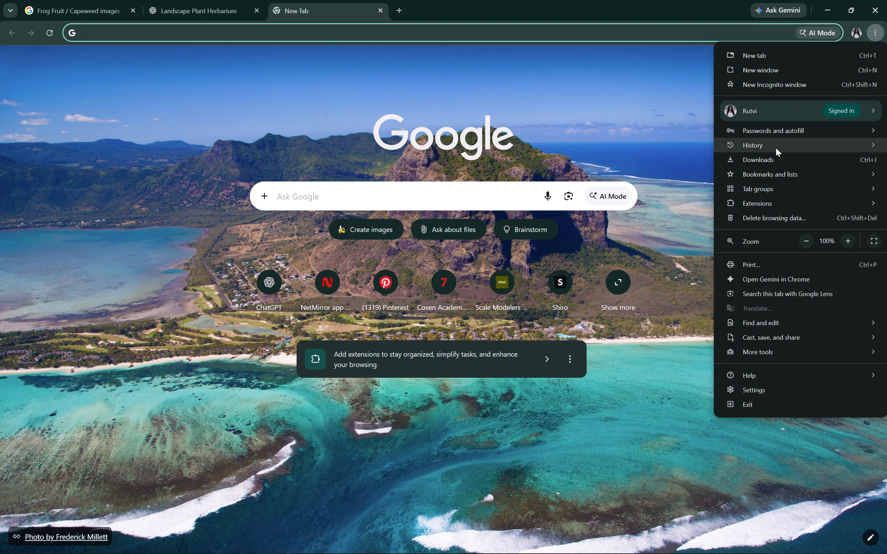
click(776, 148)
click(549, 216)
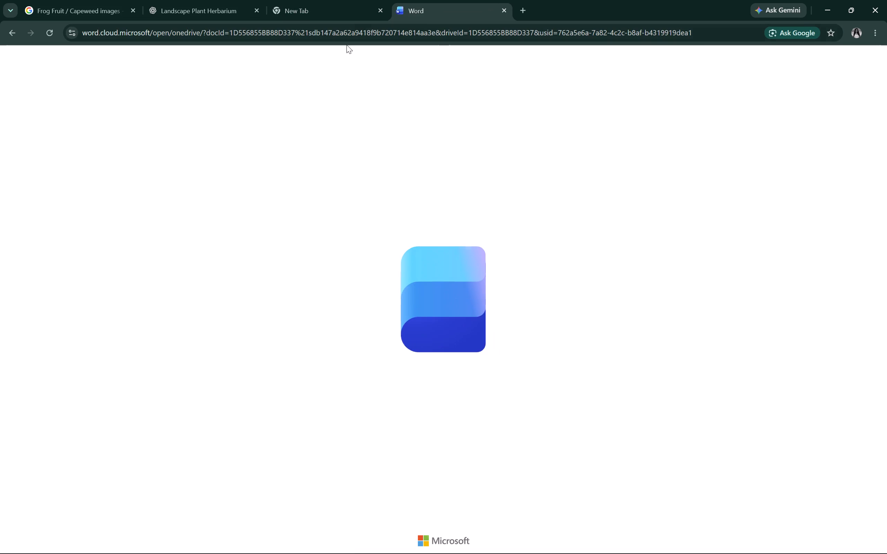
click(379, 11)
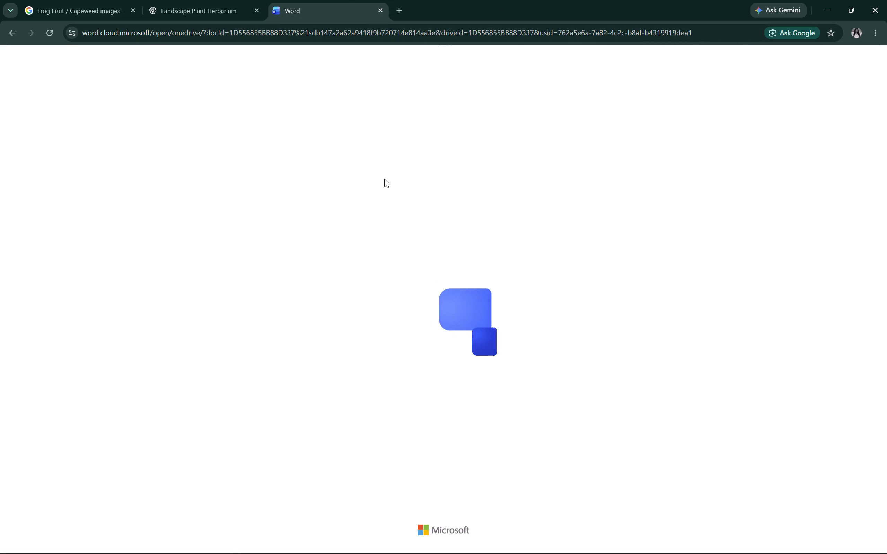
Locate the Groundcover - 01 entry in the reopened Word document.
scroll(513, 354, down, 9)
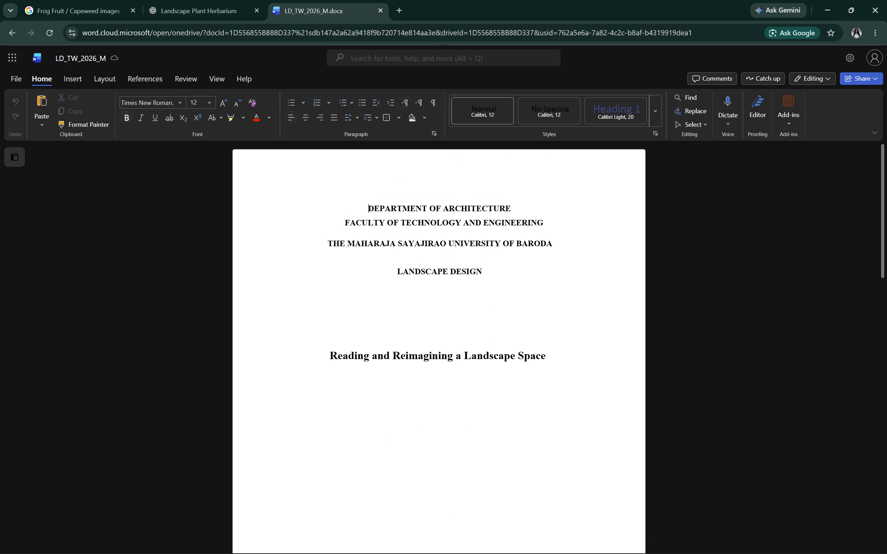
scroll(514, 344, down, 20)
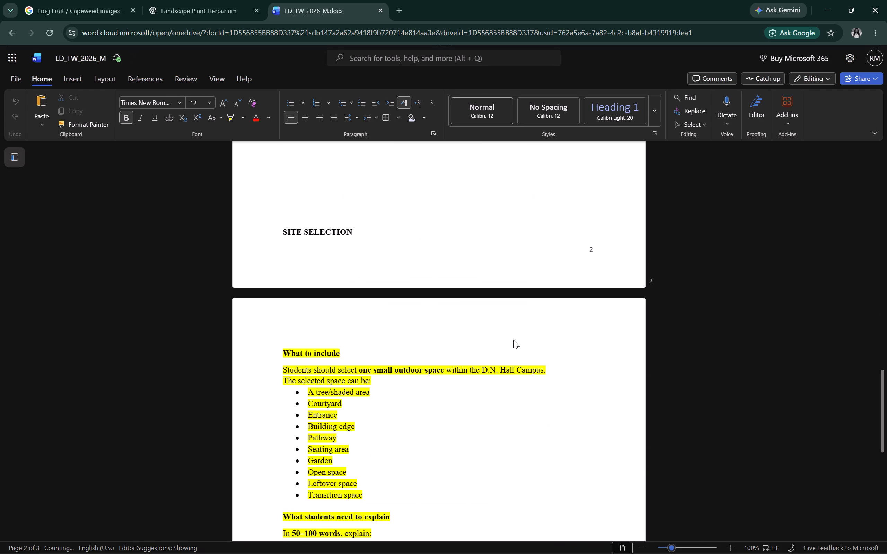
scroll(513, 340, down, 10)
click(882, 375)
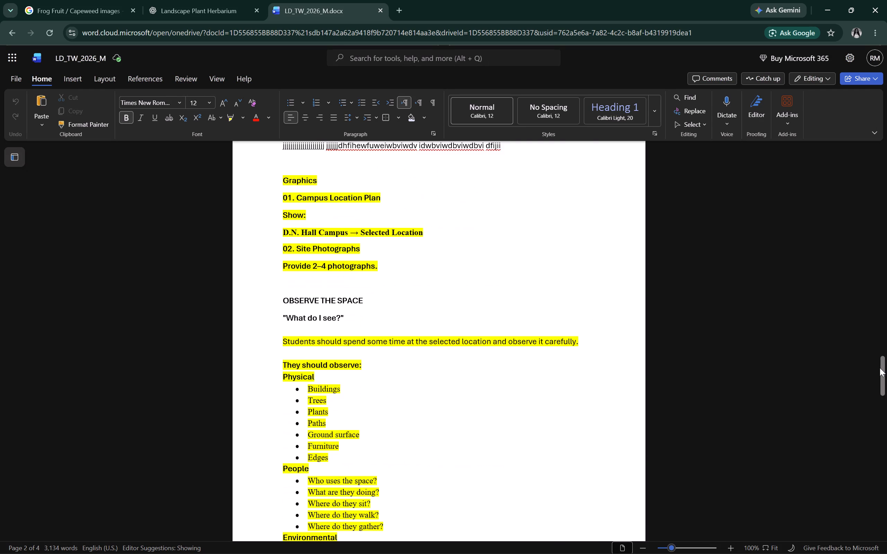
drag(882, 366, 878, 553)
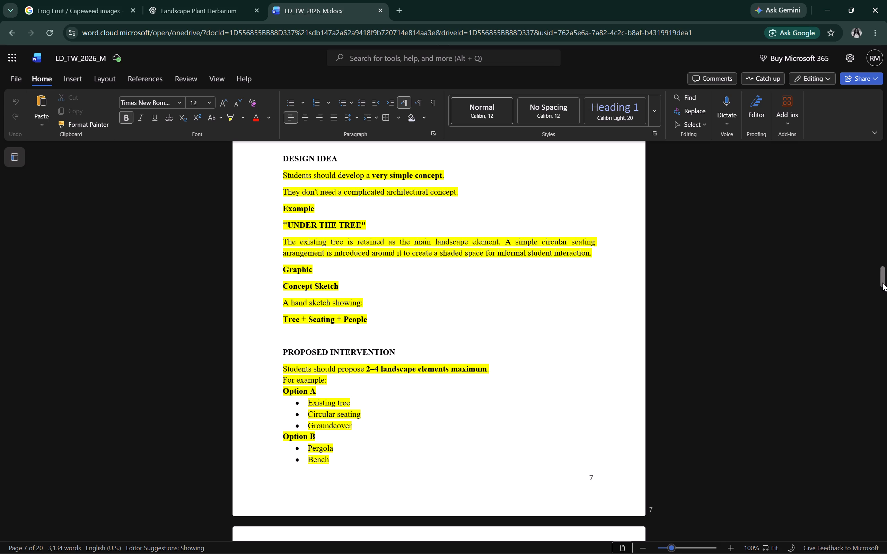
drag(882, 270, 886, 438)
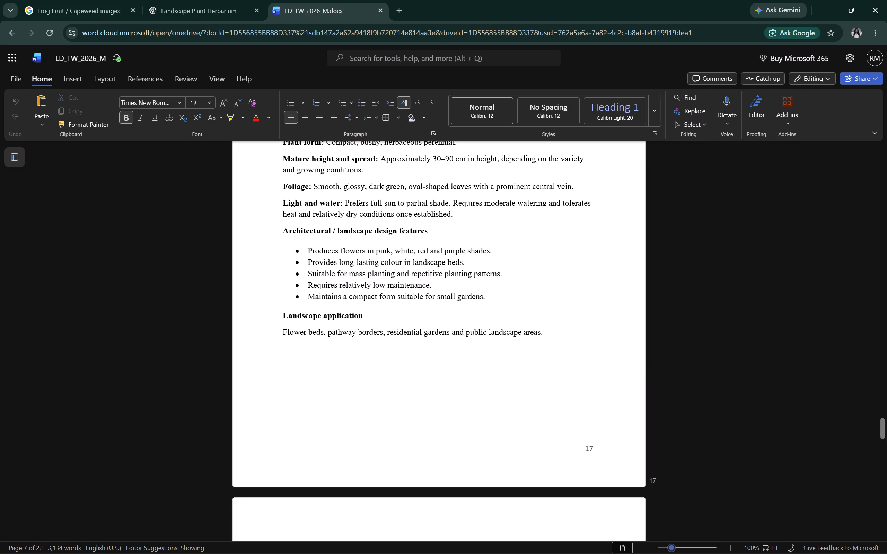
scroll(616, 413, up, 20)
scroll(616, 413, up, 1)
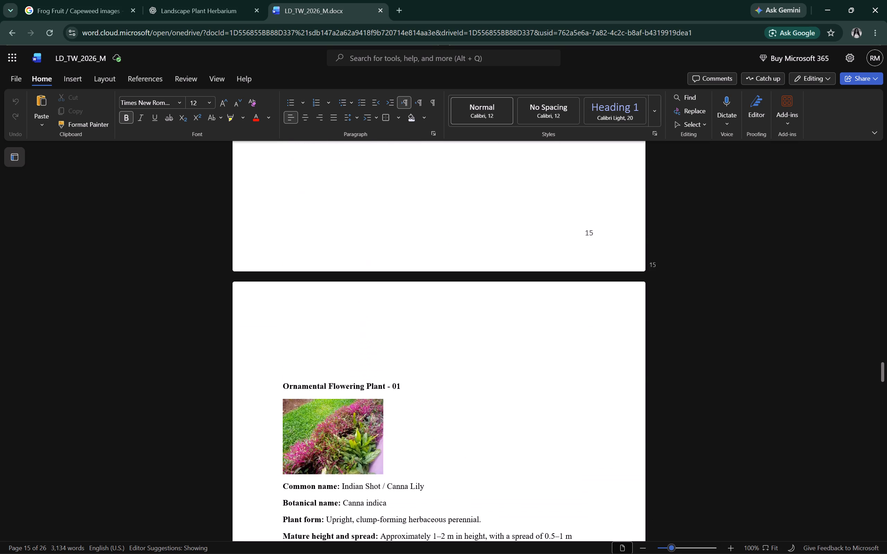
scroll(606, 422, up, 6)
scroll(606, 422, up, 20)
scroll(606, 422, up, 2)
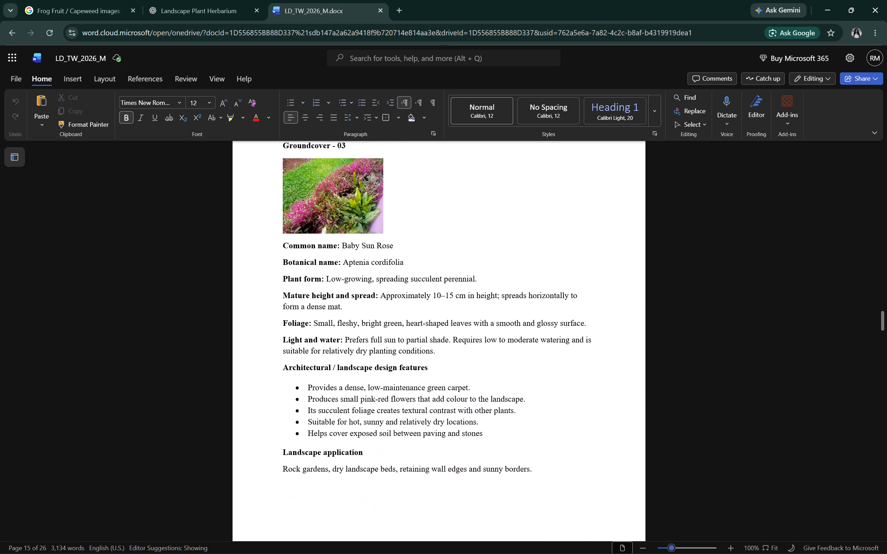
scroll(606, 422, up, 8)
scroll(606, 422, up, 20)
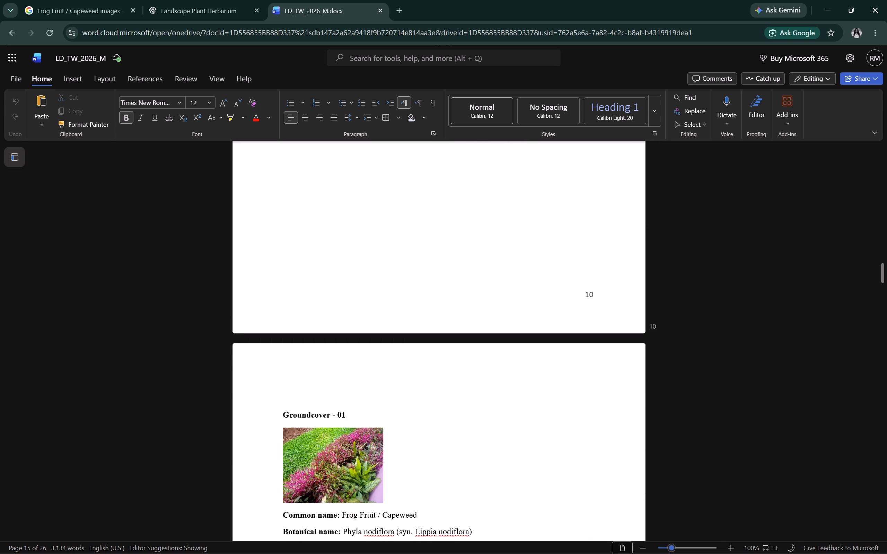
scroll(606, 422, up, 6)
scroll(606, 422, down, 10)
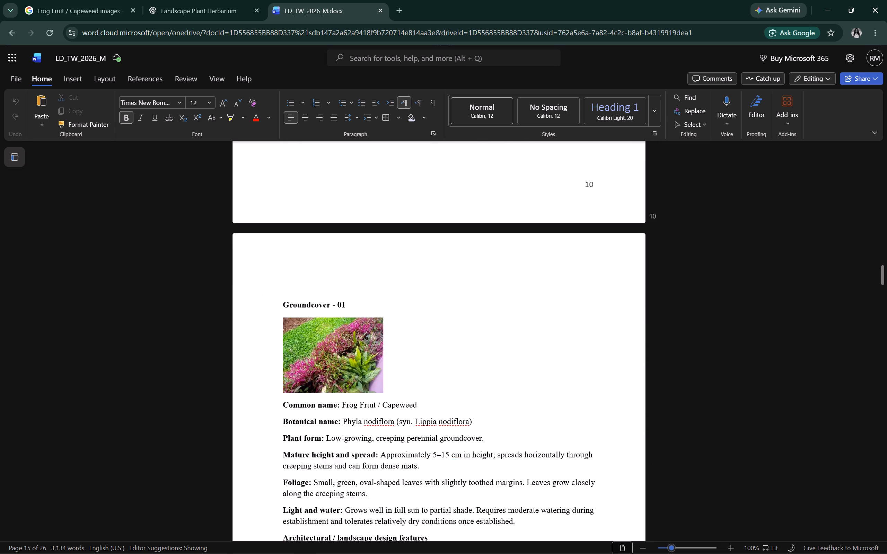
scroll(606, 422, down, 1)
scroll(606, 422, up, 1)
scroll(606, 422, down, 1)
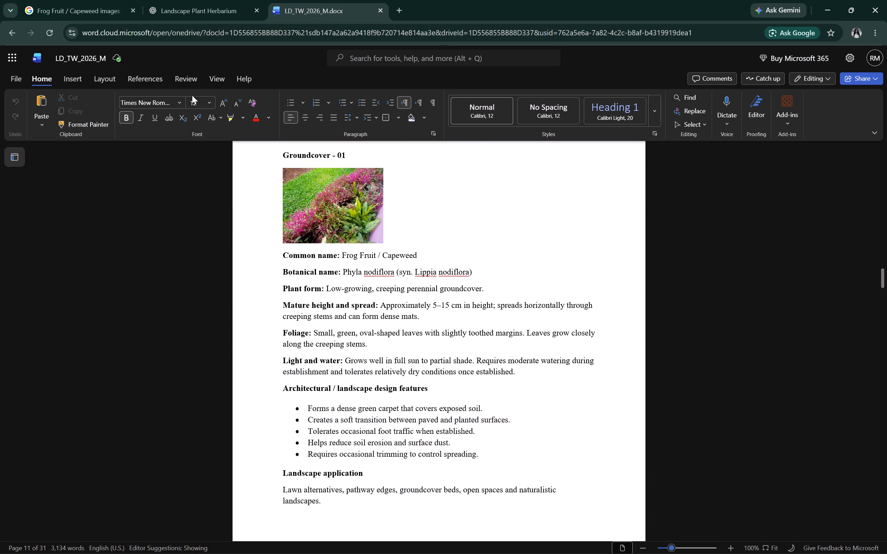
Place the Word document in a split view beside the Frog Fruit / Capeweed image results.
right_click(324, 16)
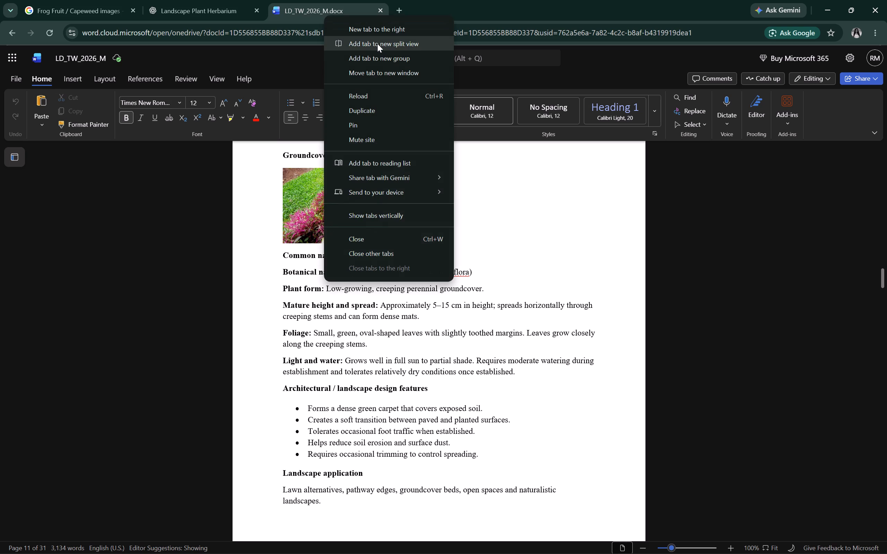
click(378, 44)
click(616, 114)
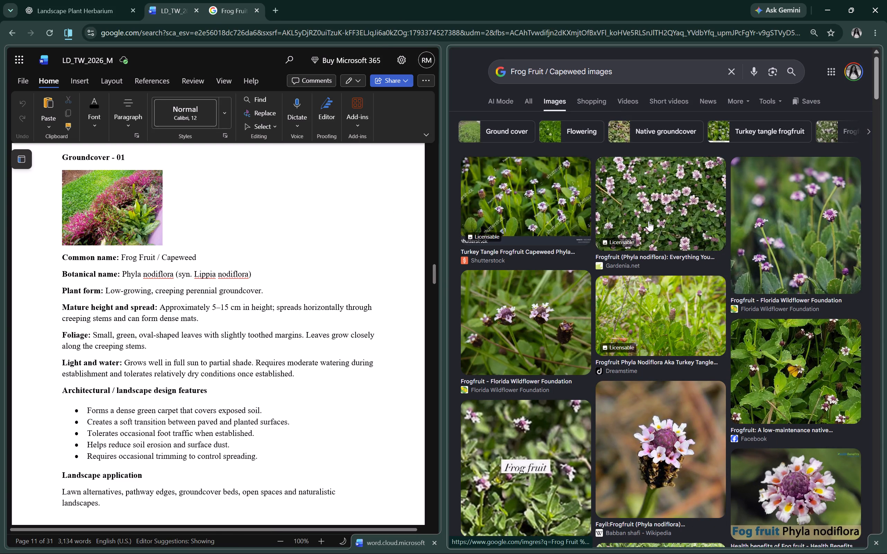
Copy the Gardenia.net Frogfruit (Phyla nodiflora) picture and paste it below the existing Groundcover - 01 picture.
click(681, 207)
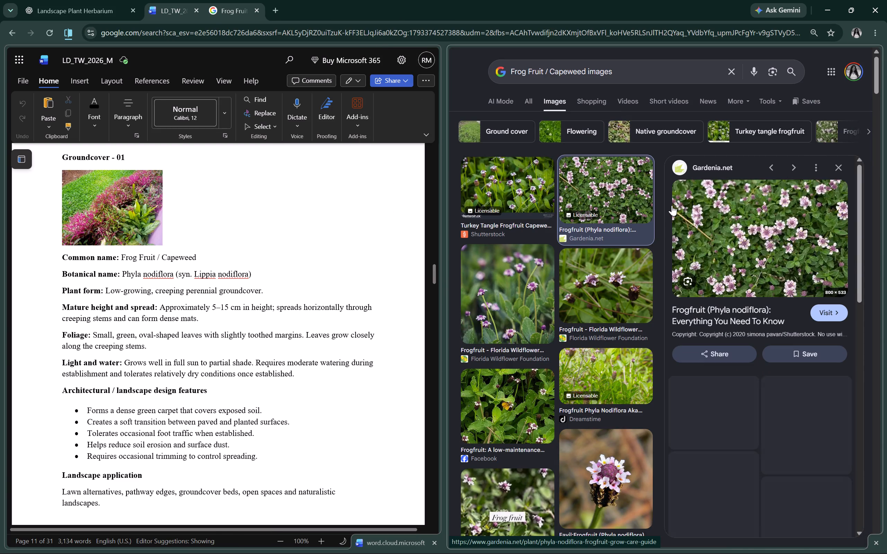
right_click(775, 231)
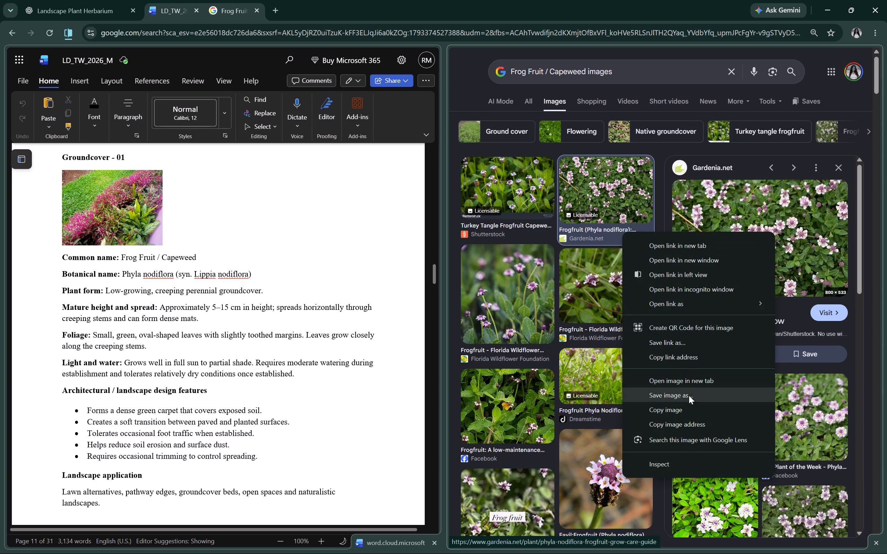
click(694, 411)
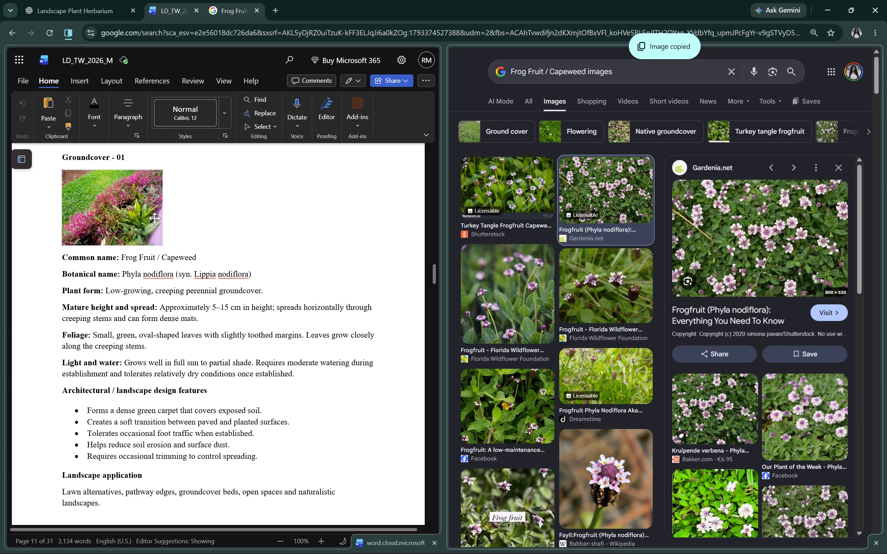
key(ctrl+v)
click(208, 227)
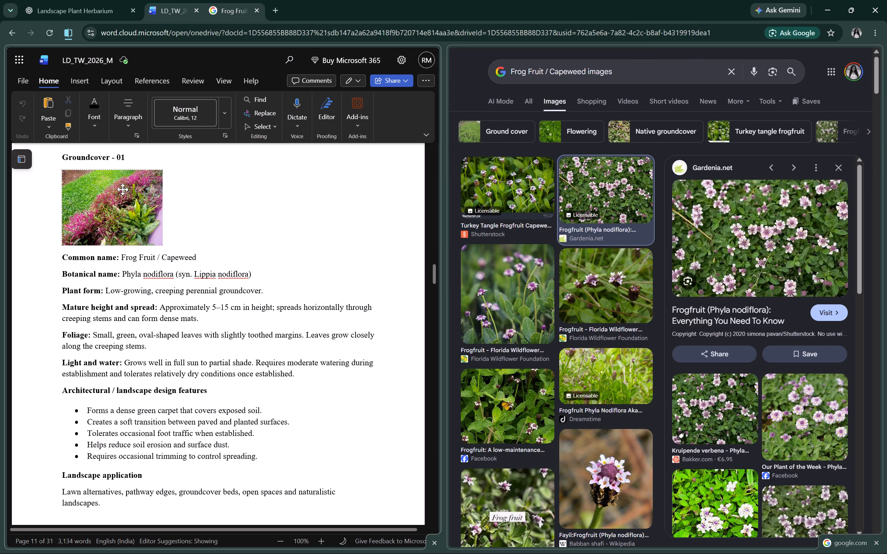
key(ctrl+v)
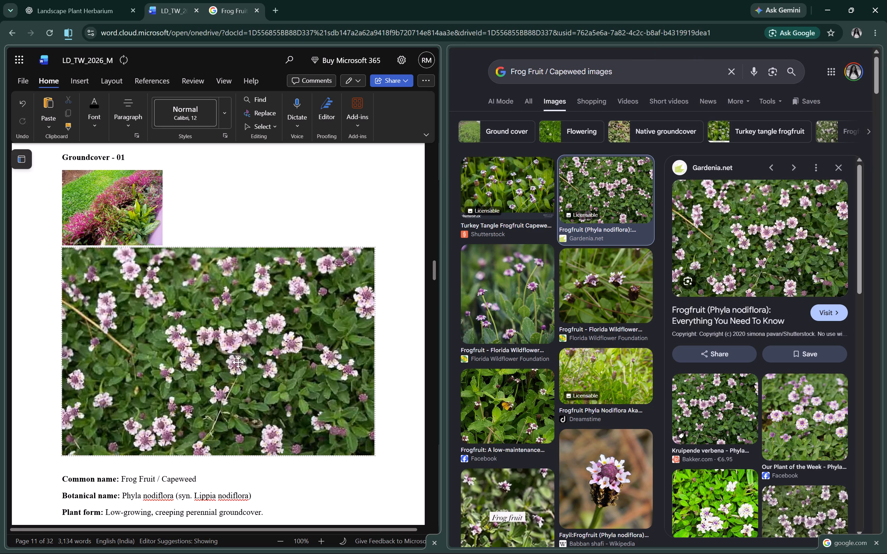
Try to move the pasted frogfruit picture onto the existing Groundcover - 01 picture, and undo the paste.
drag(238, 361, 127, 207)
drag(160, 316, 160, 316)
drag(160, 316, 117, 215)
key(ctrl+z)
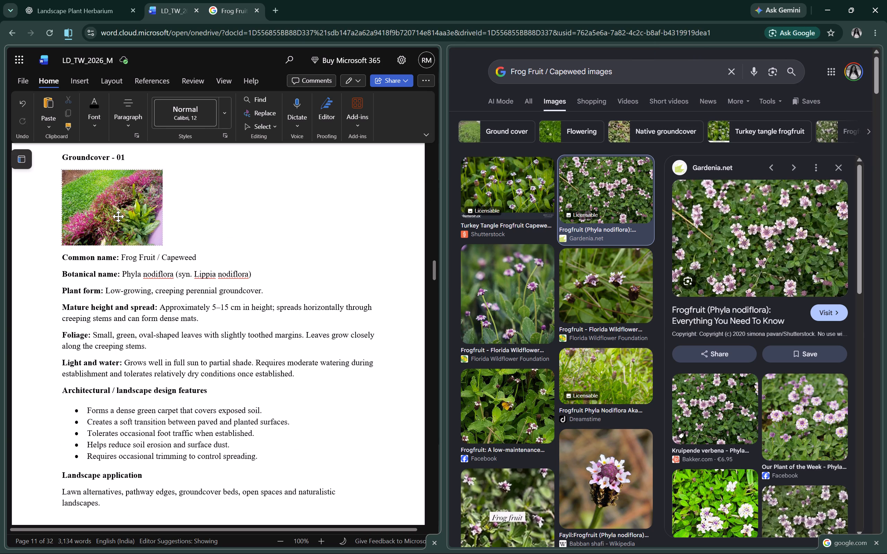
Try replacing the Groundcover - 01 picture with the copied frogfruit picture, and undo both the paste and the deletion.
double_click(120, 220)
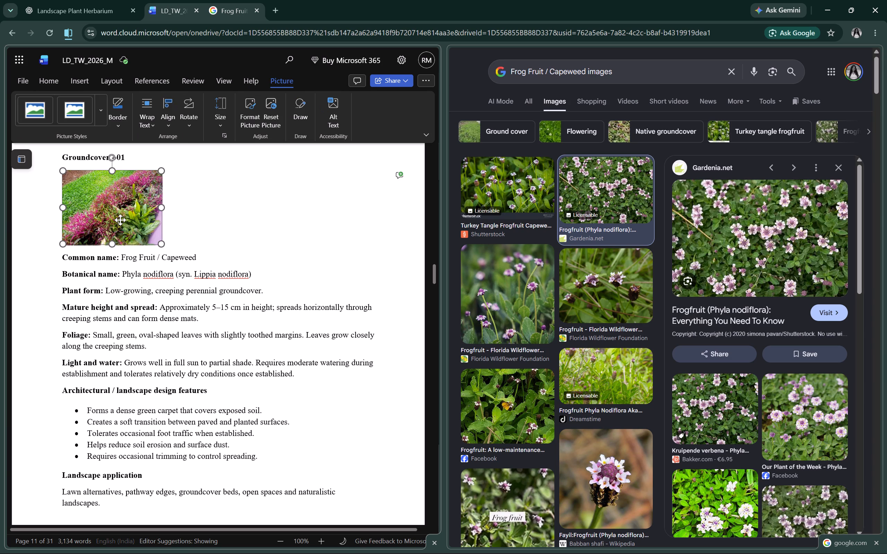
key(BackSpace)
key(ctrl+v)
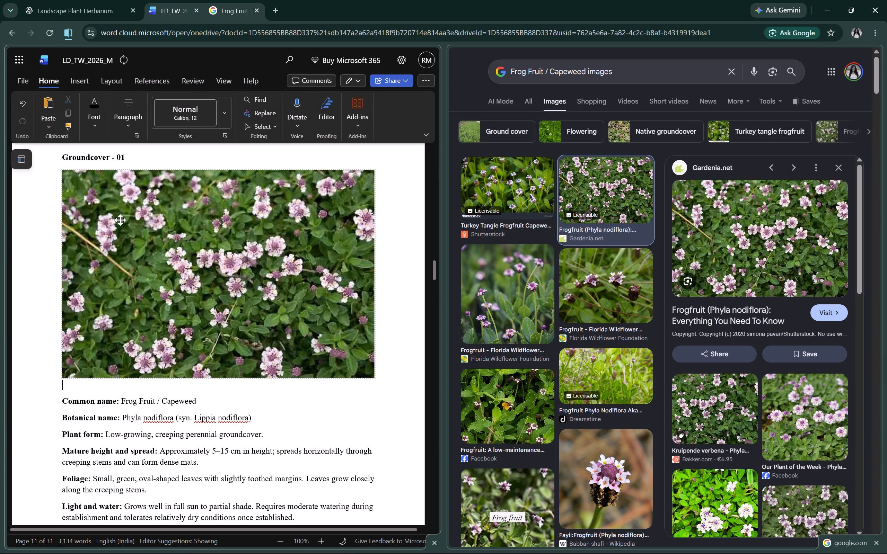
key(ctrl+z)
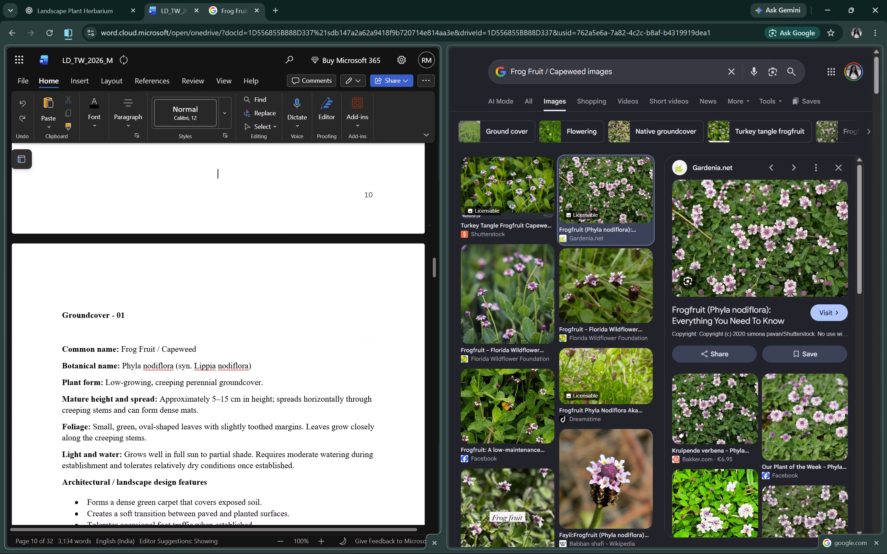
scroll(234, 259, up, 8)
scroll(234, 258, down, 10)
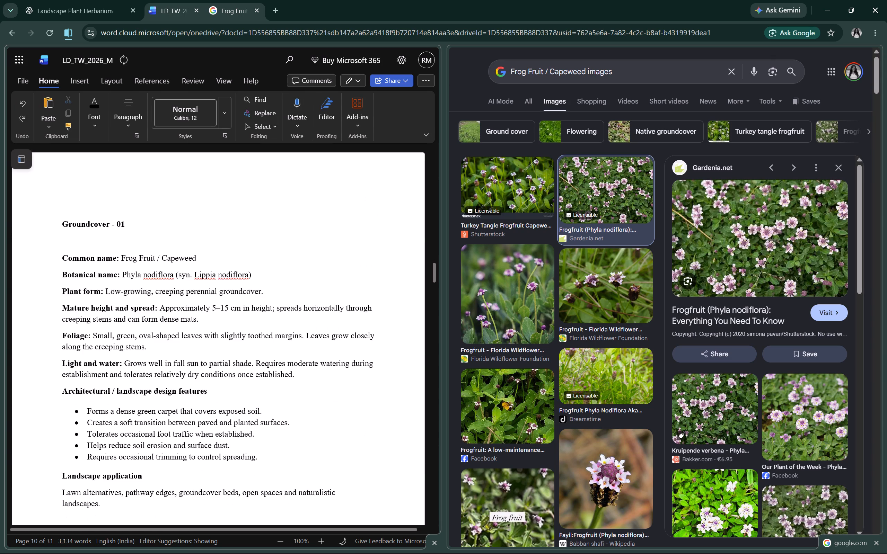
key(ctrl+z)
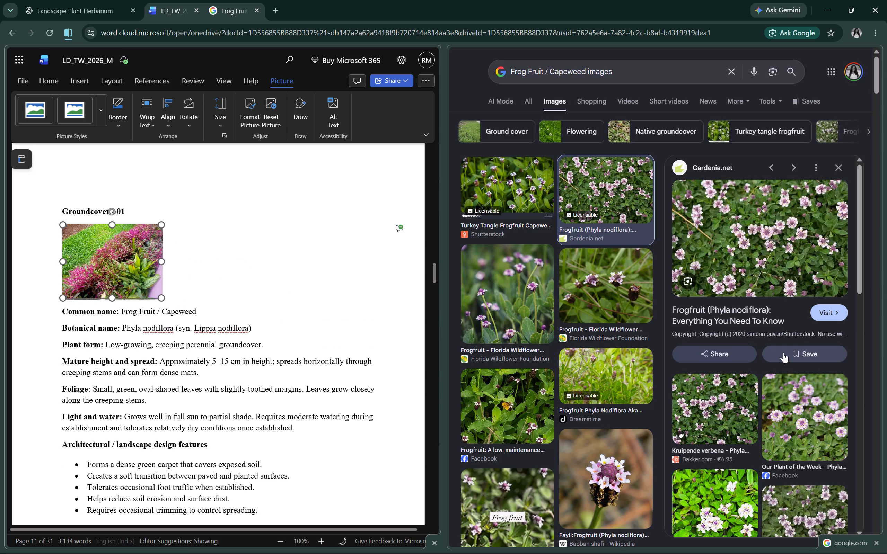
Browse the Frog Fruit / Capeweed image results, check the Gardenia.net source page, and close it.
scroll(621, 353, down, 5)
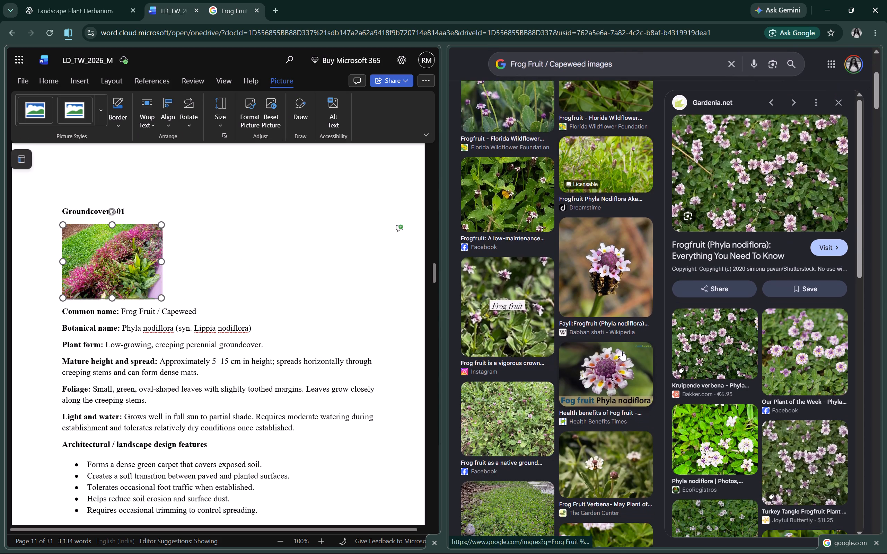
scroll(622, 351, down, 12)
scroll(622, 349, up, 4)
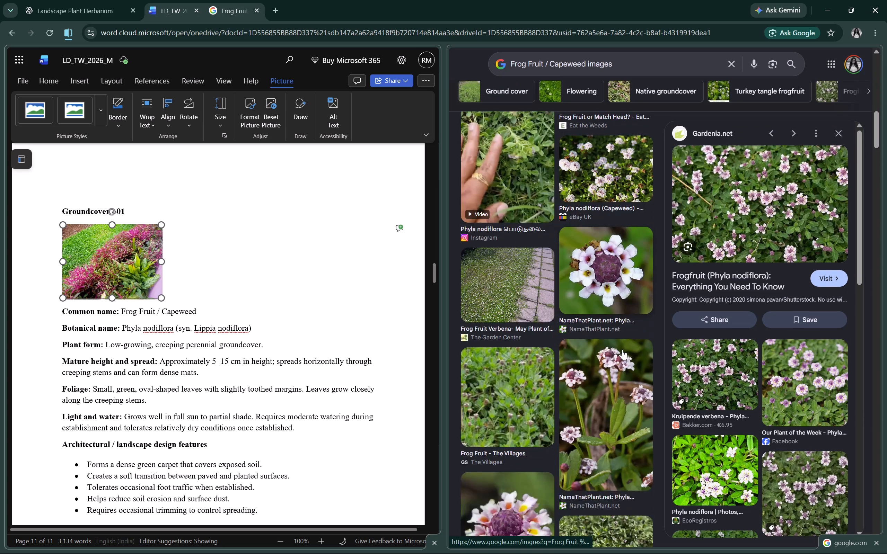
scroll(625, 347, up, 10)
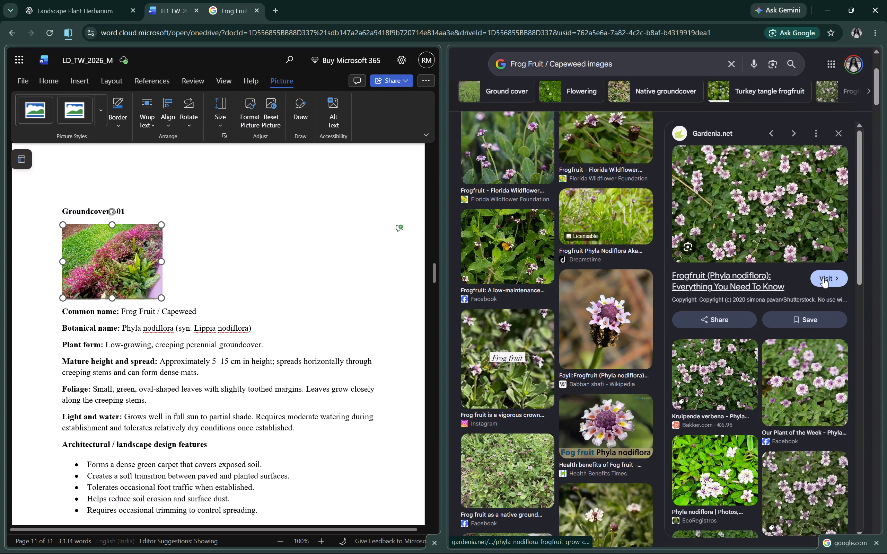
click(824, 277)
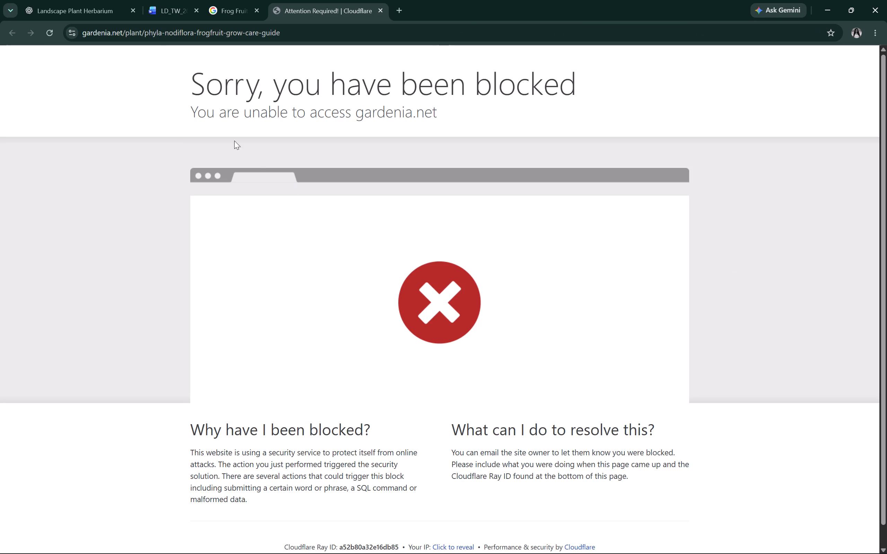
click(9, 34)
click(381, 10)
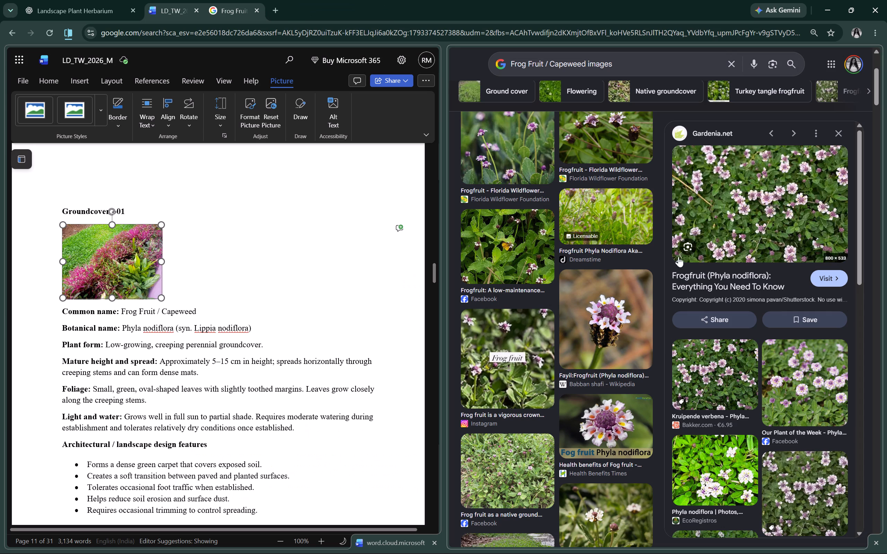
Examine the Shutterstock page for the Turkey Tangle Frogfruit photo and its similar images, and close it.
scroll(559, 246, up, 4)
click(510, 187)
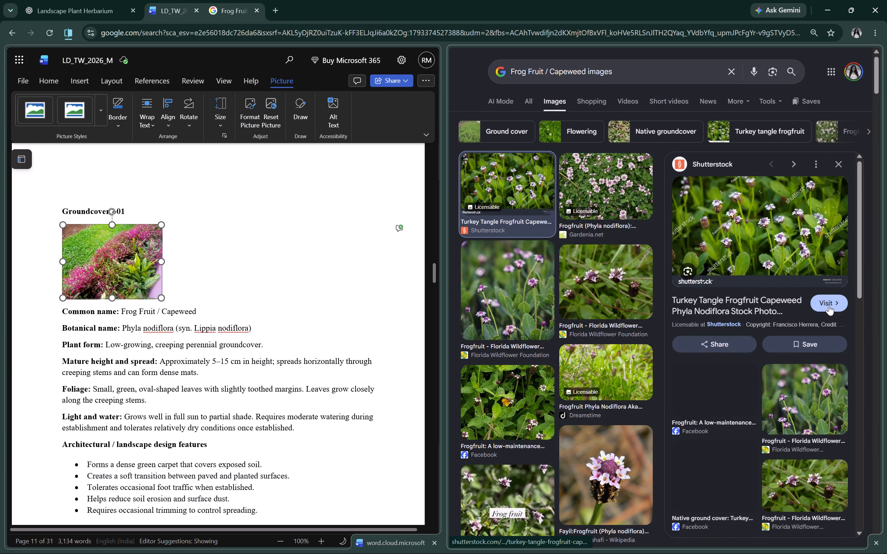
click(829, 305)
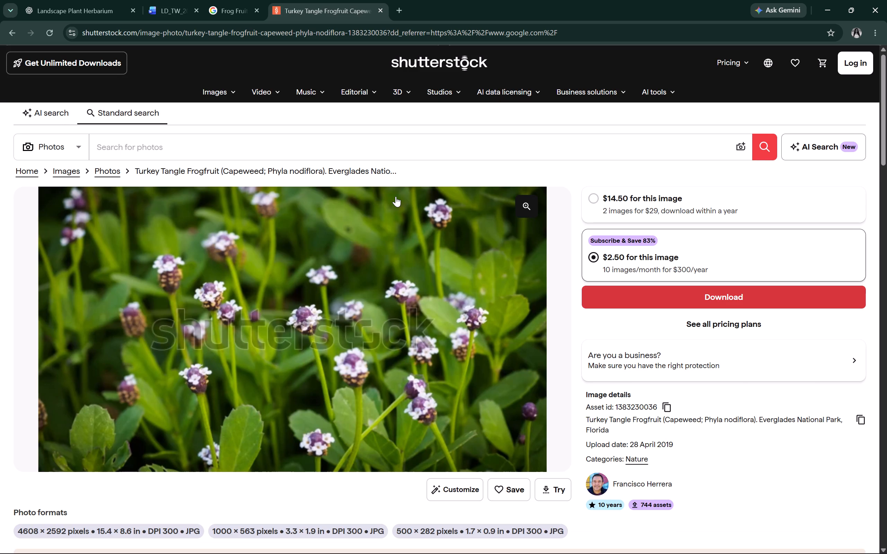
scroll(391, 218, down, 10)
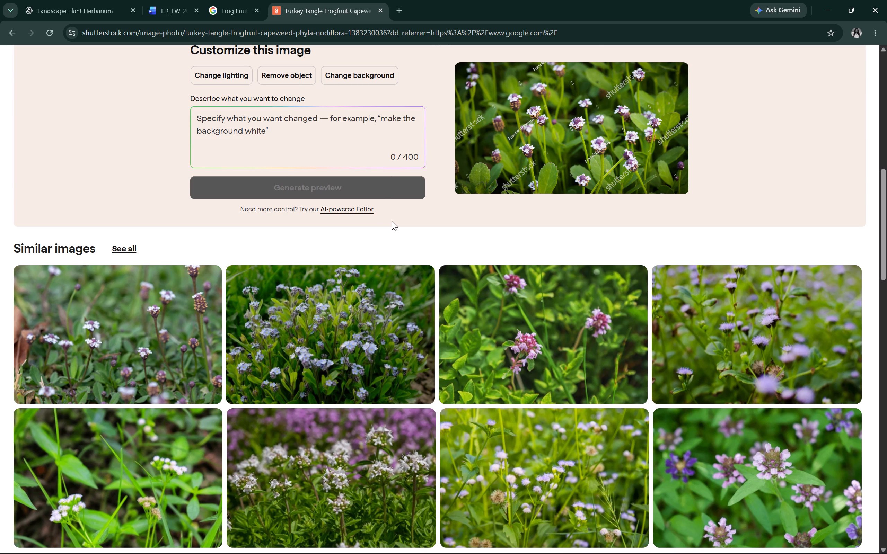
scroll(392, 221, up, 8)
scroll(392, 221, down, 8)
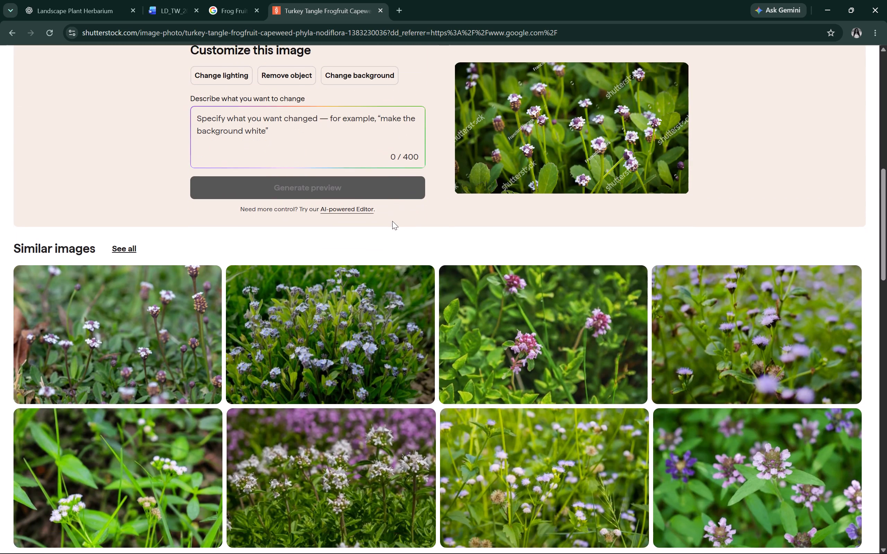
scroll(392, 221, down, 2)
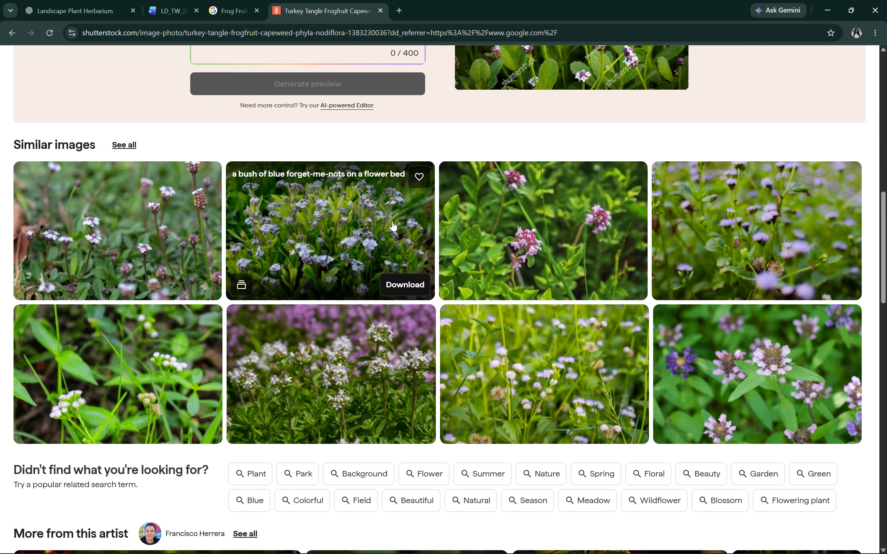
scroll(307, 207, up, 2)
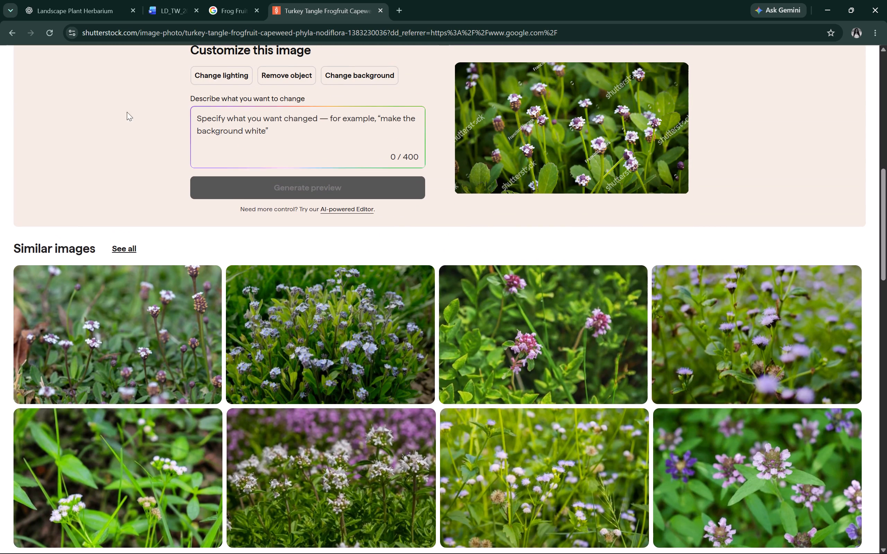
click(15, 33)
click(377, 11)
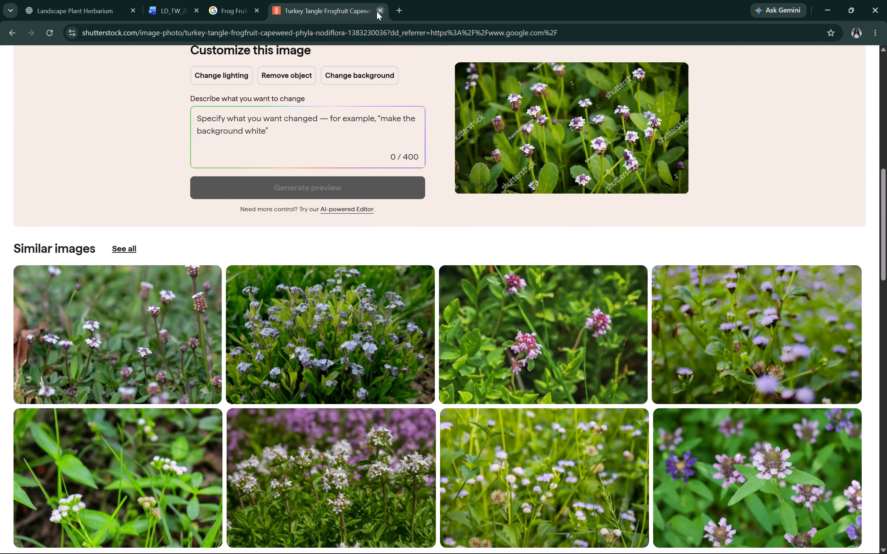
Look further through the Frog Fruit / Capeweed image results for a suitable groundcover picture.
scroll(610, 338, down, 14)
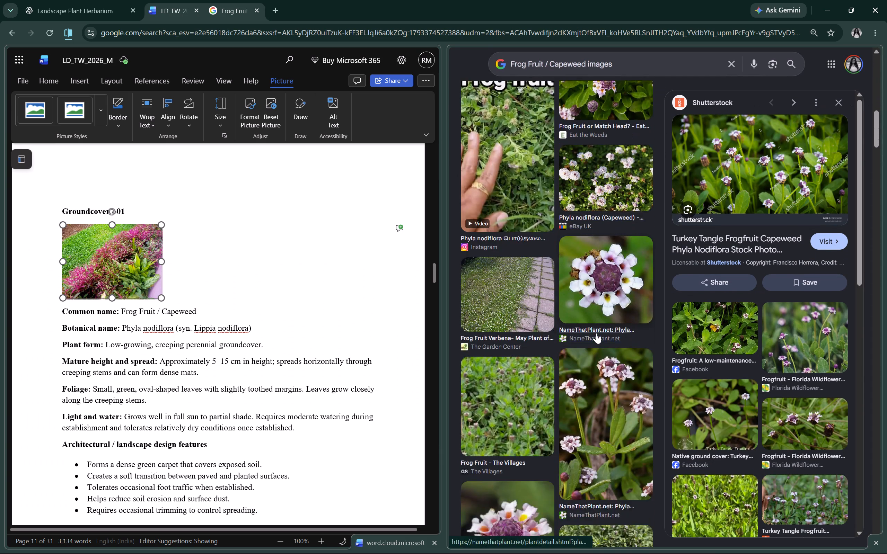
scroll(596, 333, down, 15)
scroll(596, 331, up, 6)
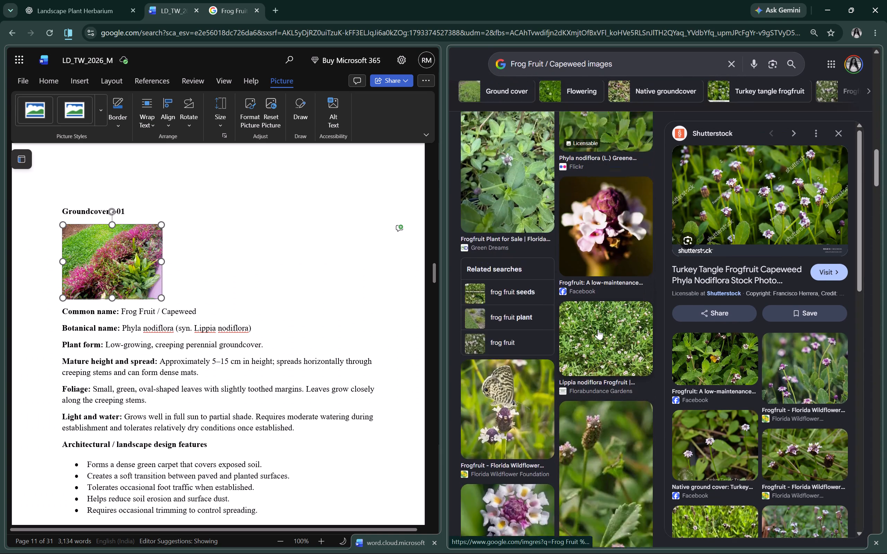
scroll(598, 329, up, 12)
scroll(598, 328, up, 13)
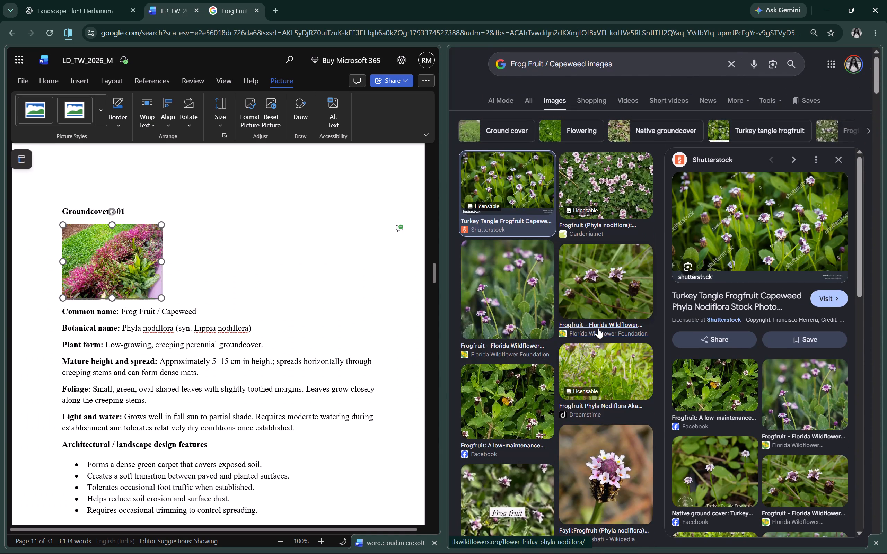
scroll(598, 328, up, 3)
Copy the main Phyla nodiflora picture from the Bakker.com Kruipende verbena product page, found among the Gardenia.net image's related pictures.
click(609, 192)
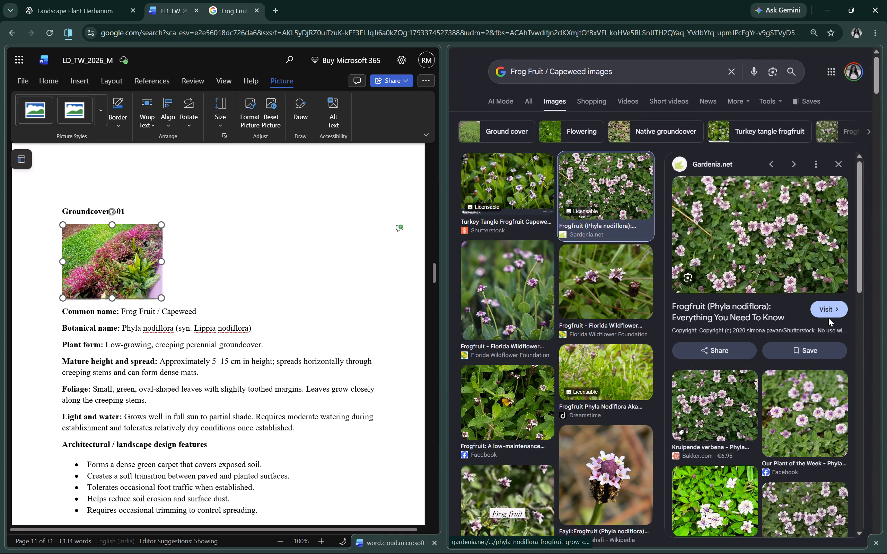
click(732, 404)
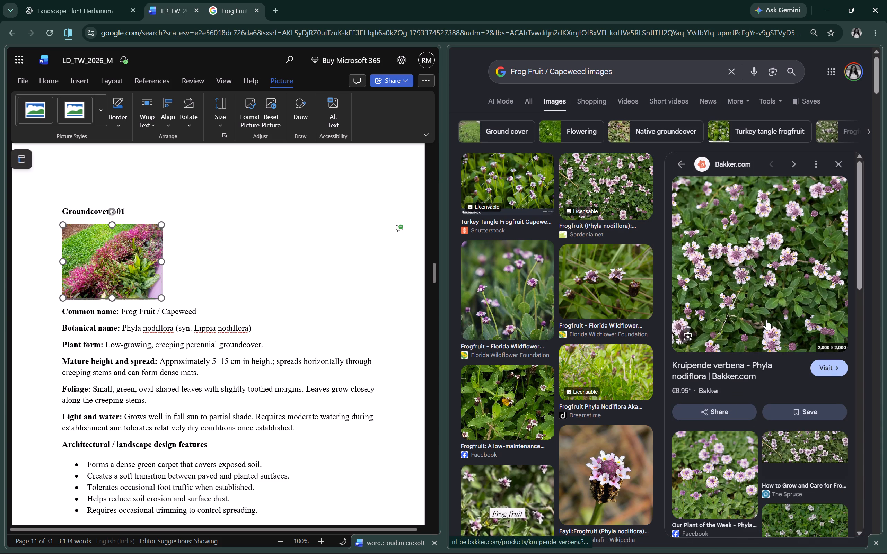
click(822, 368)
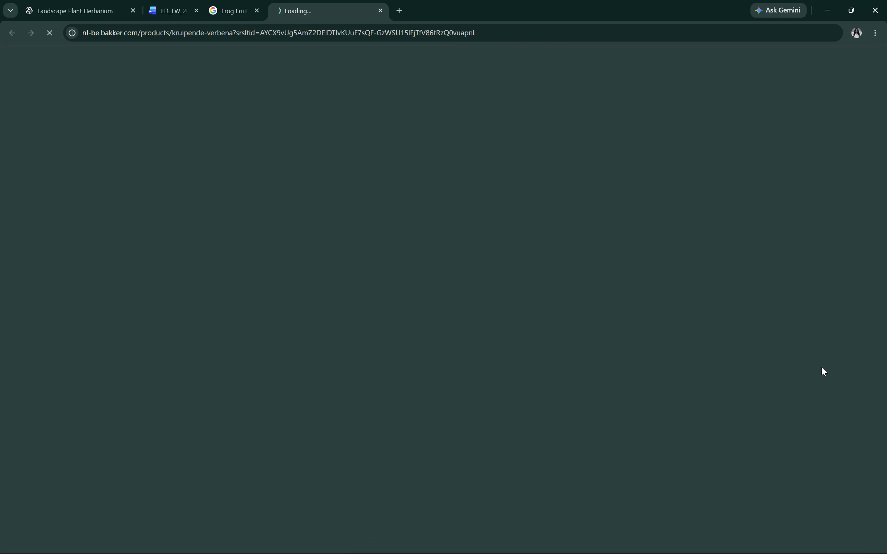
scroll(513, 316, down, 1)
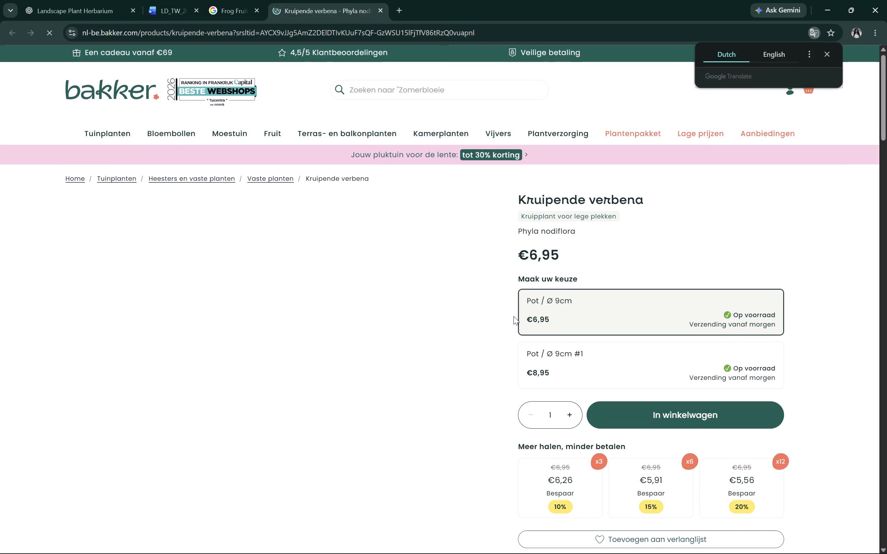
scroll(513, 316, down, 2)
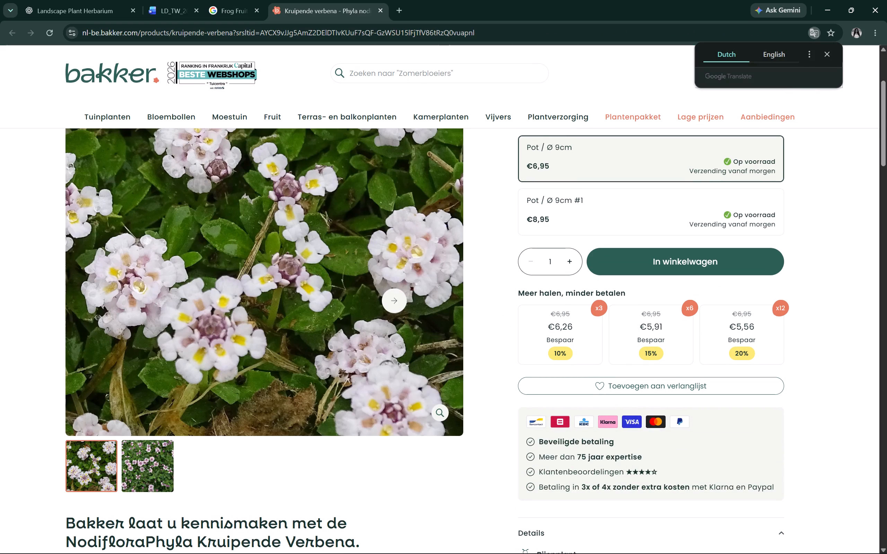
right_click(394, 300)
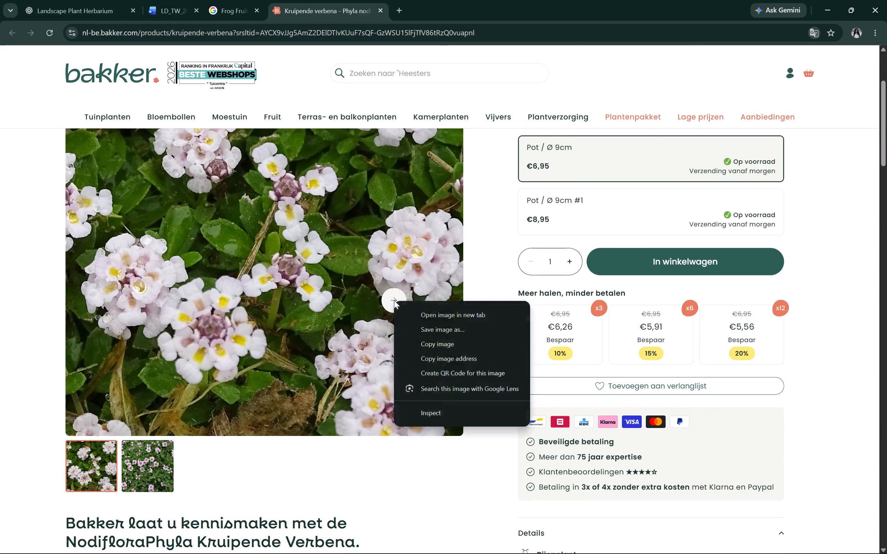
right_click(414, 304)
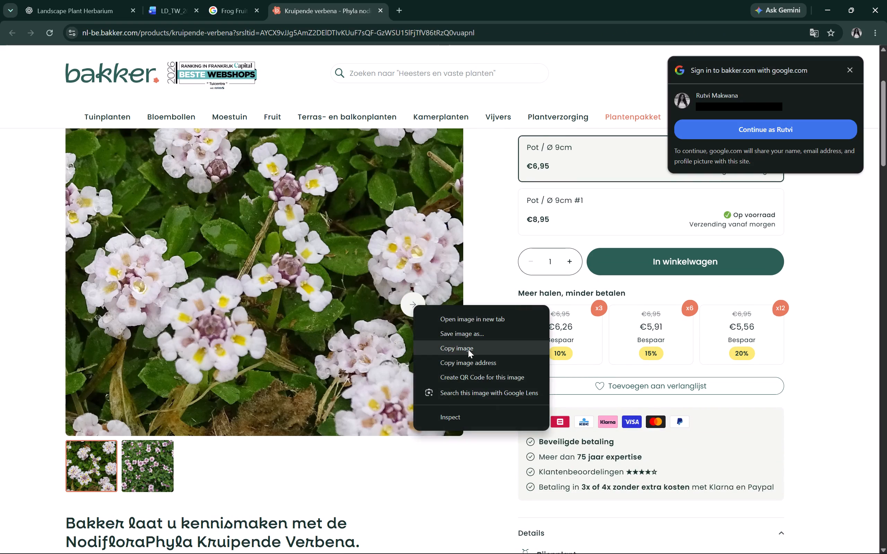
click(468, 349)
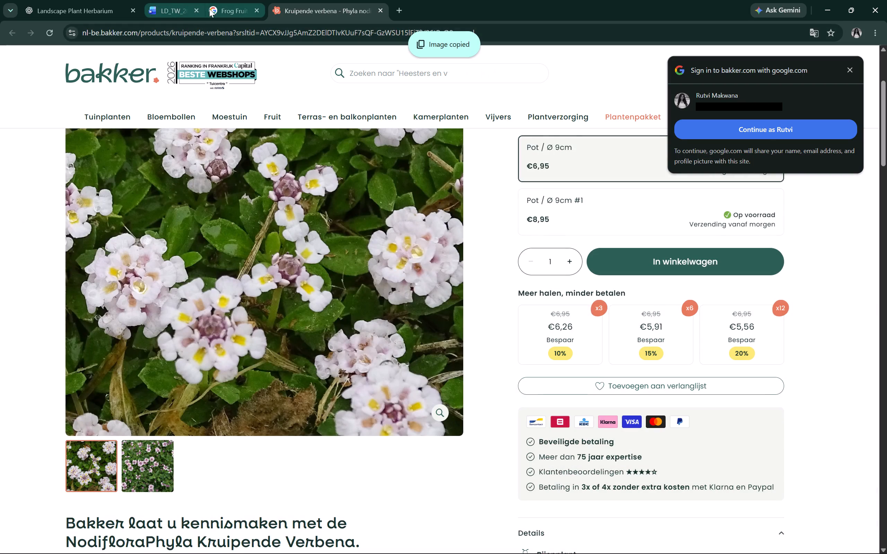
Paste the copied Phyla nodiflora picture into the Word document, directly after the existing Groundcover - 01 picture.
click(190, 13)
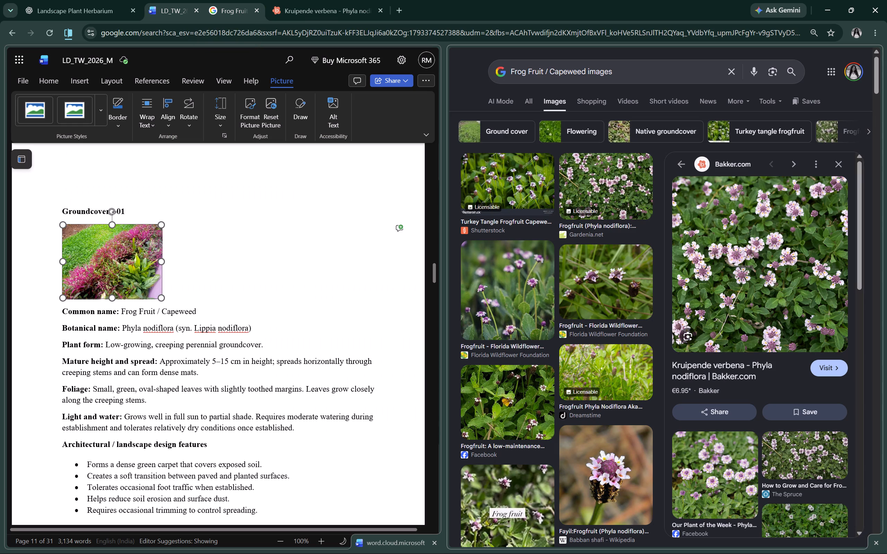
key(ctrl+v)
click(57, 225)
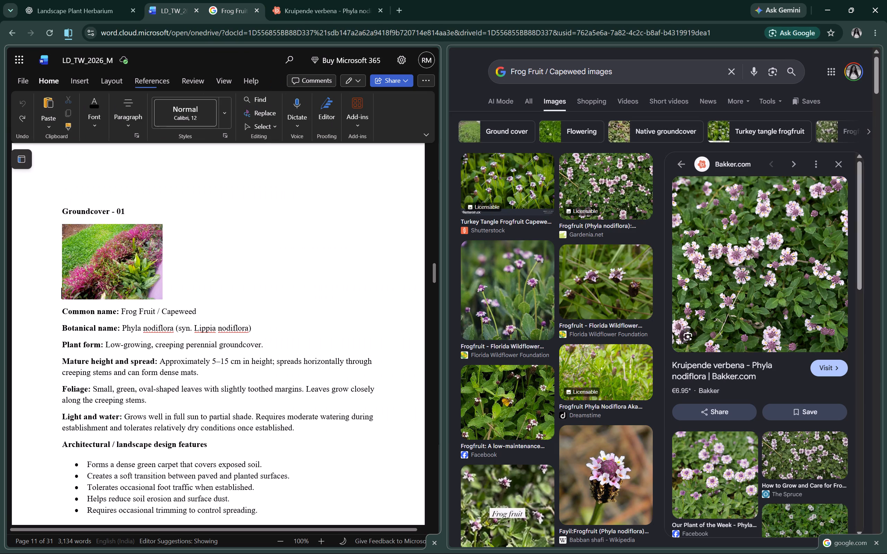
click(176, 234)
key(ctrl+v)
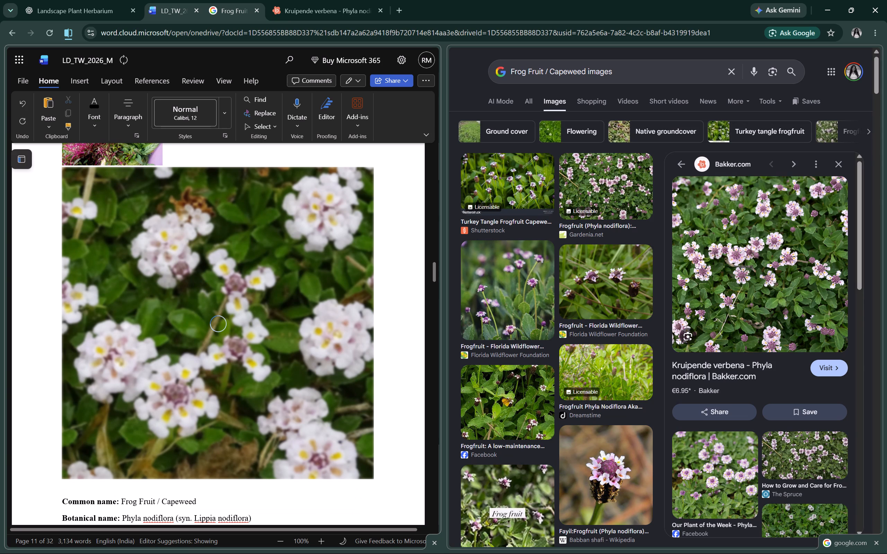
Resize the pasted frog fruit picture to roughly the width and height of the old Groundcover - 01 picture beside it.
click(370, 474)
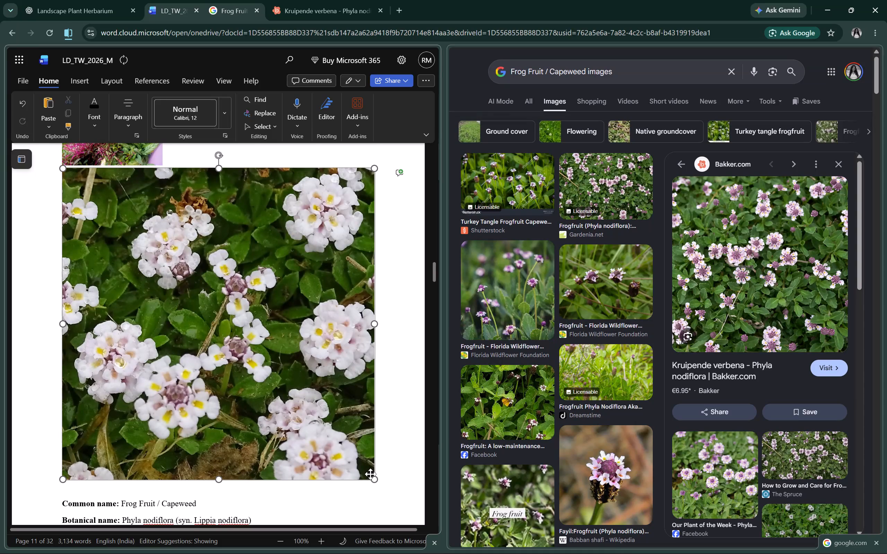
drag(374, 479, 209, 259)
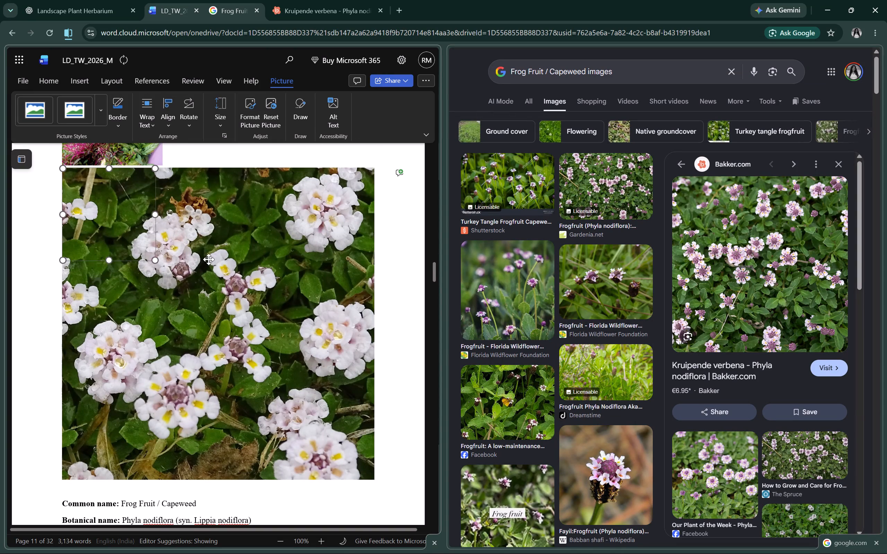
drag(209, 259, 186, 185)
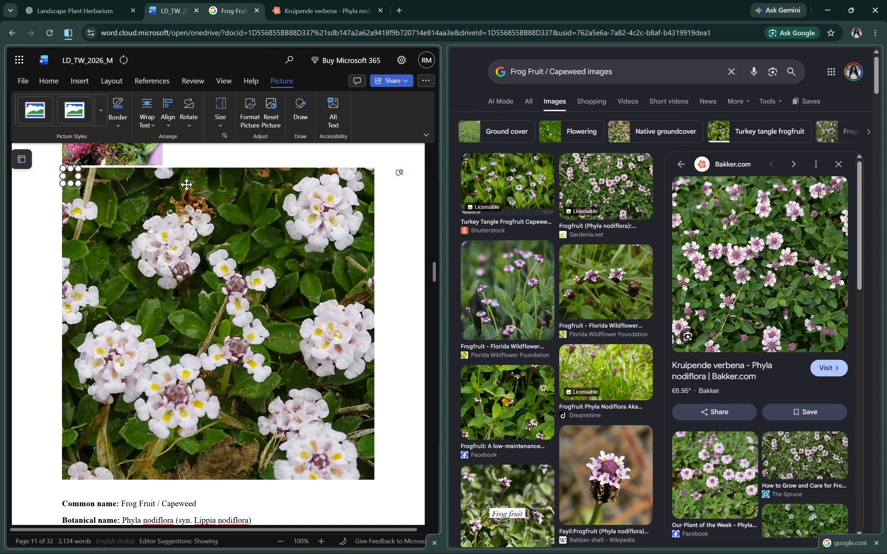
drag(186, 185, 365, 267)
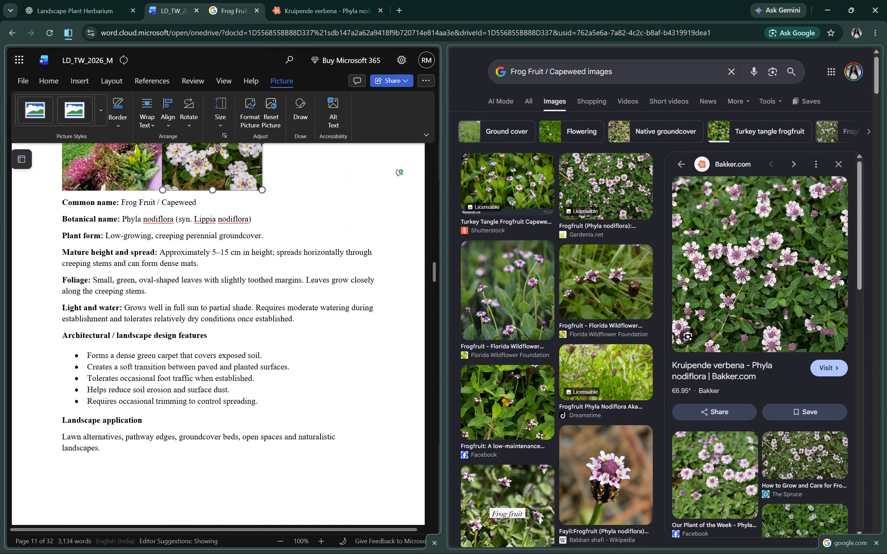
scroll(358, 346, up, 3)
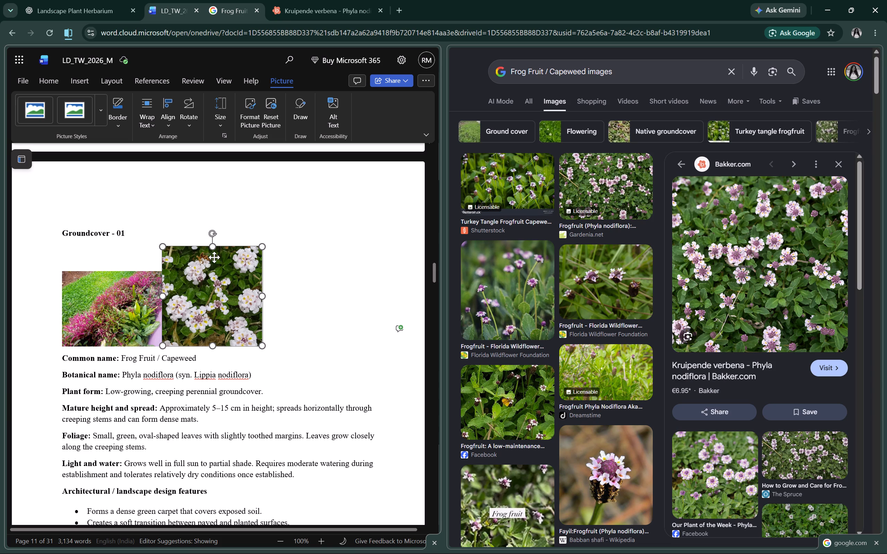
drag(213, 247, 212, 267)
drag(215, 247, 214, 255)
drag(214, 249, 216, 243)
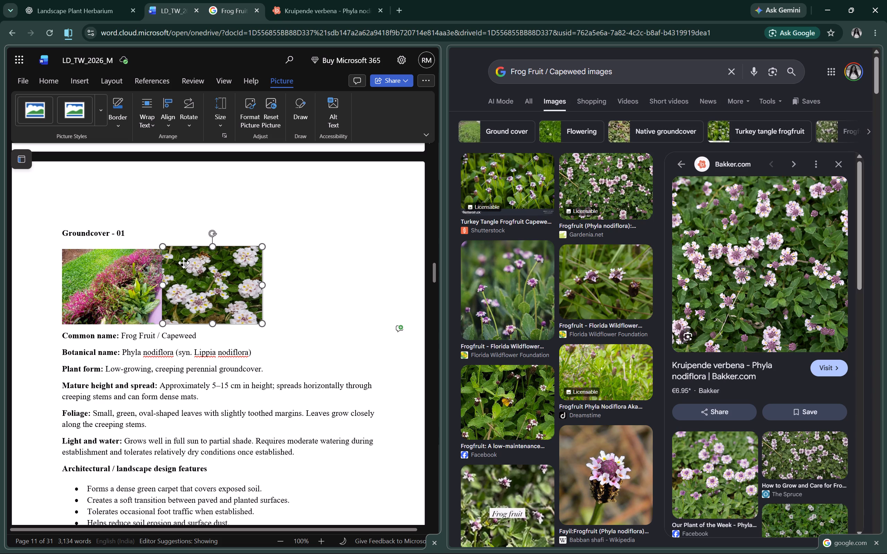
Move the frog fruit picture ahead of the old Groundcover - 01 picture and reduce its height slightly to match.
drag(189, 288, 77, 283)
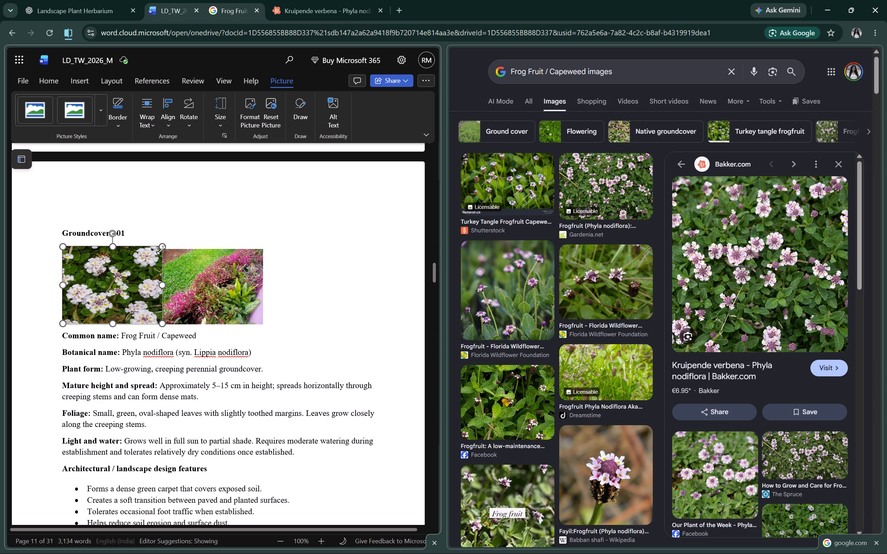
drag(112, 248, 167, 252)
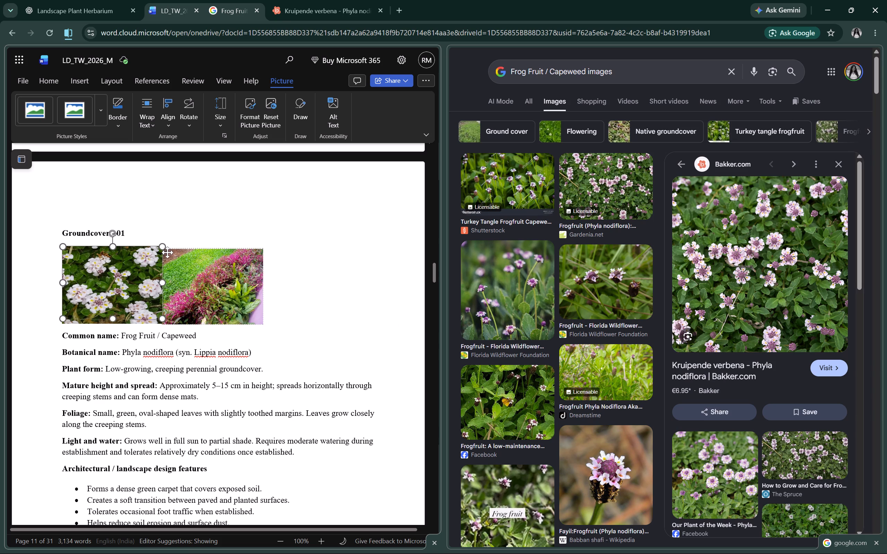
drag(167, 252, 170, 250)
Delete the old pink-flowered garden picture from Groundcover - 01, leaving the frog fruit picture.
click(314, 318)
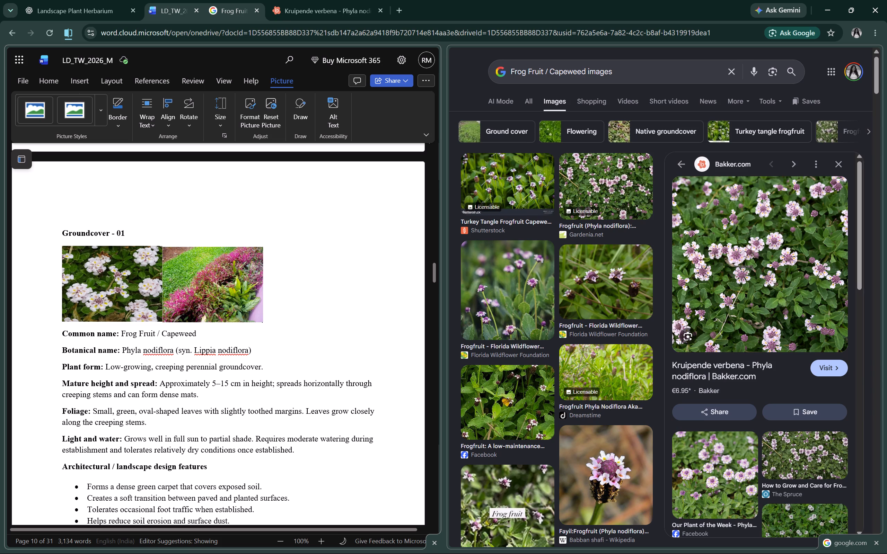
click(194, 294)
key(Delete)
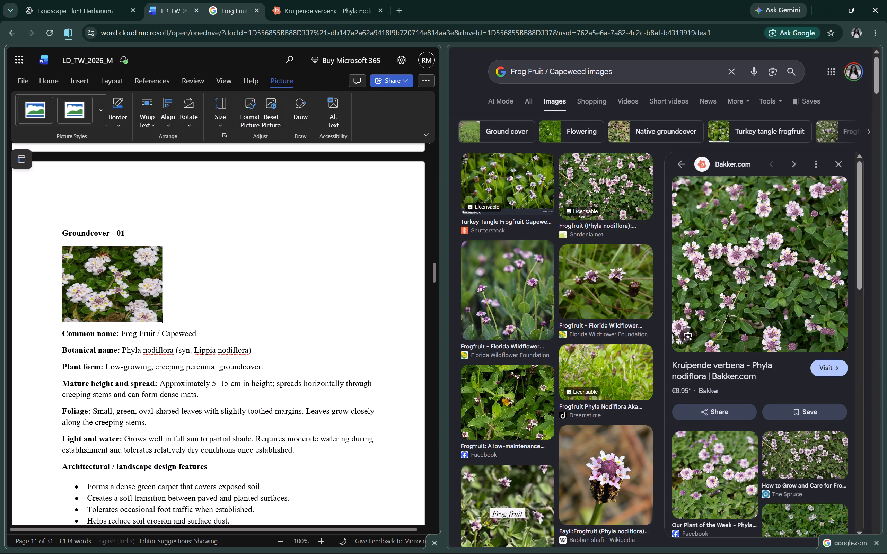
scroll(286, 326, up, 1)
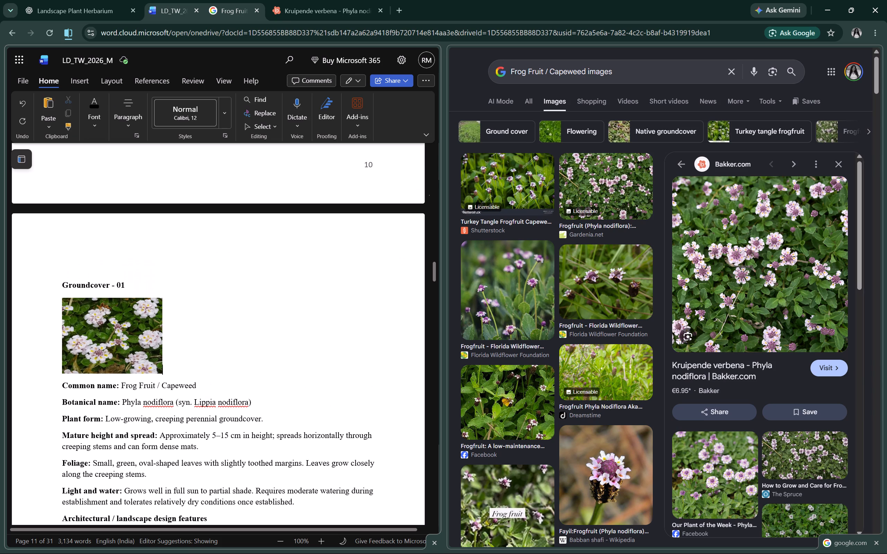
Search Google for "Singapore Daisy images", using the common name copied from the Groundcover - 02 entry.
scroll(286, 326, down, 14)
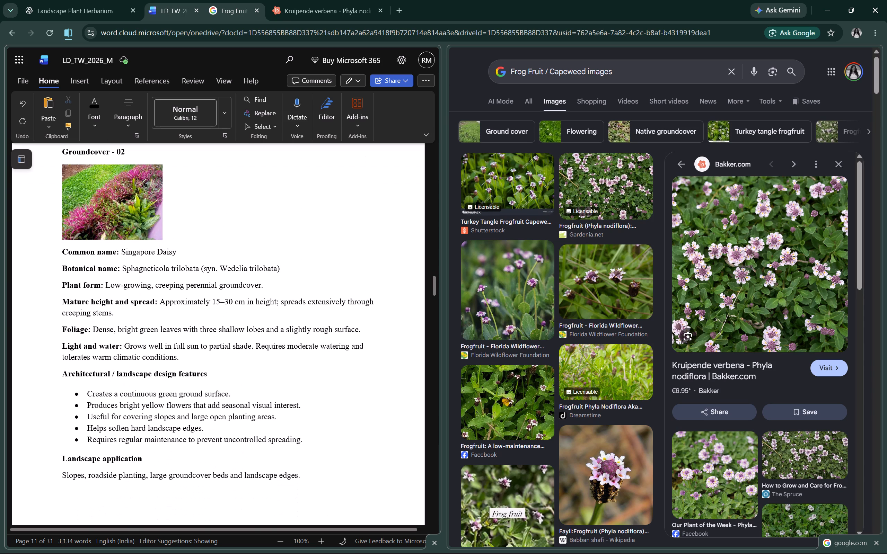
scroll(127, 270, up, 1)
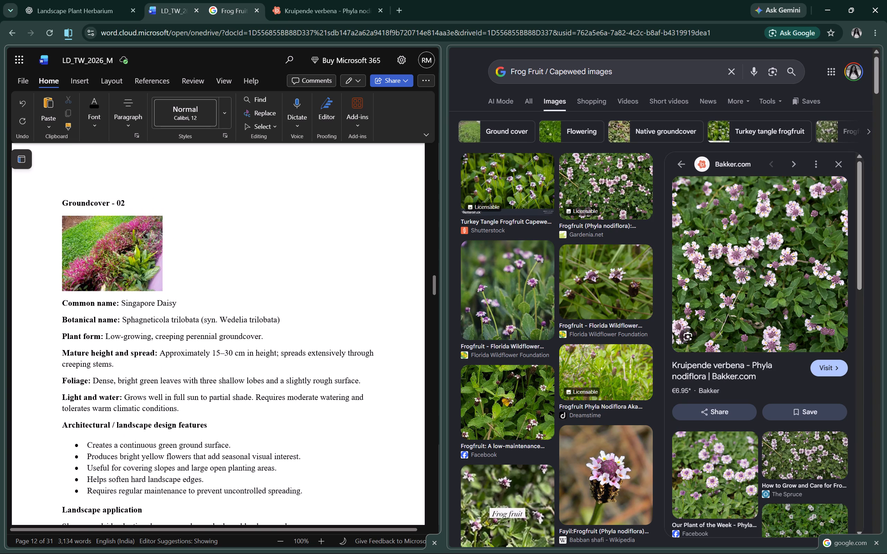
drag(121, 305, 181, 307)
key(ctrl+c)
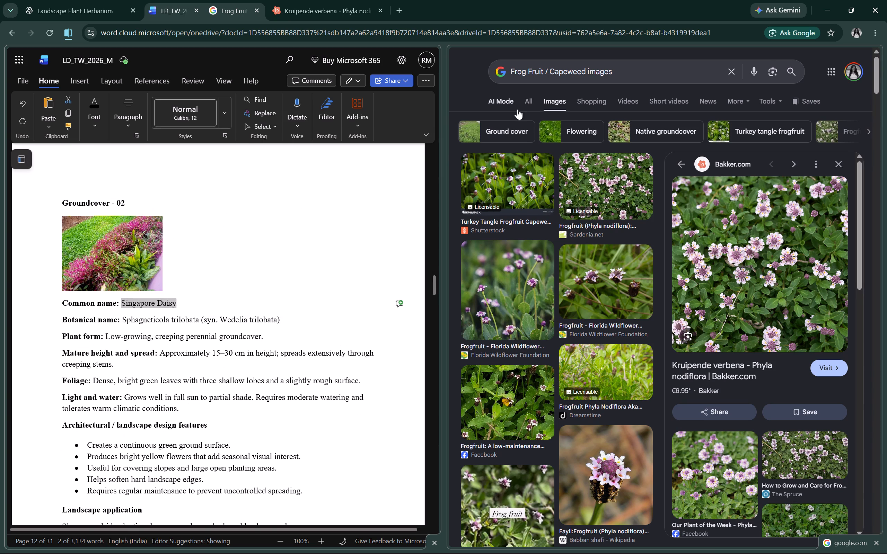
drag(586, 71, 526, 77)
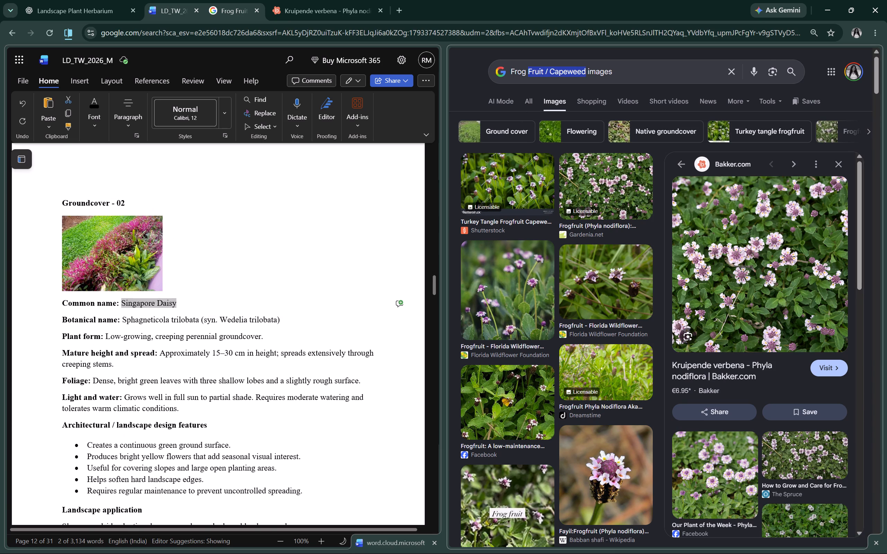
drag(526, 77, 512, 73)
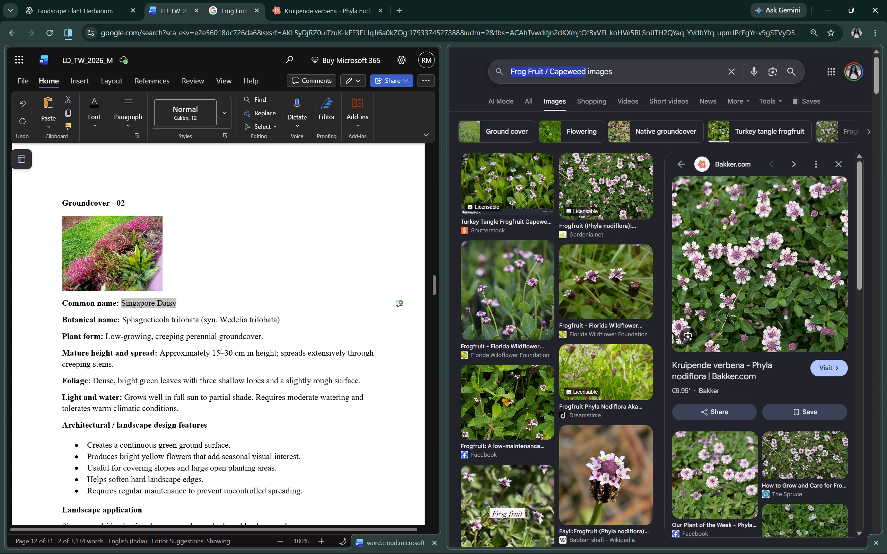
key(BackSpace)
key(ctrl+v)
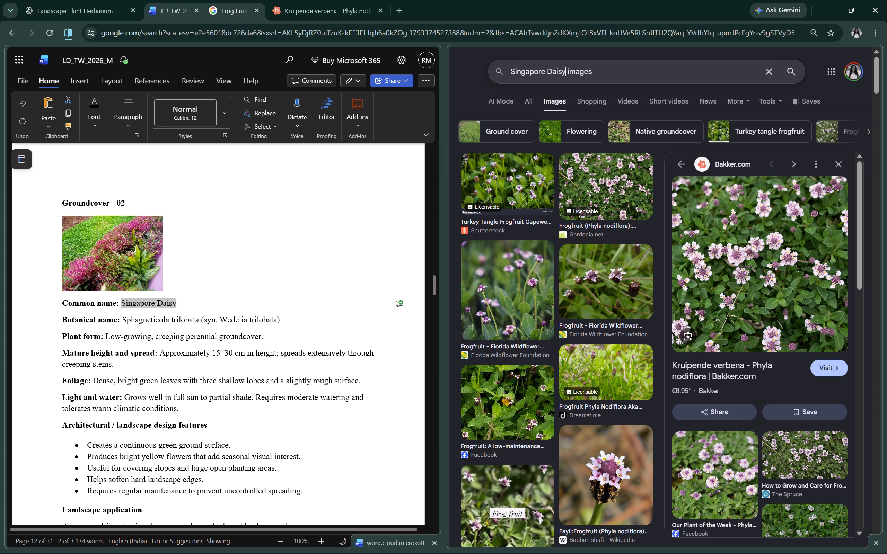
click(787, 69)
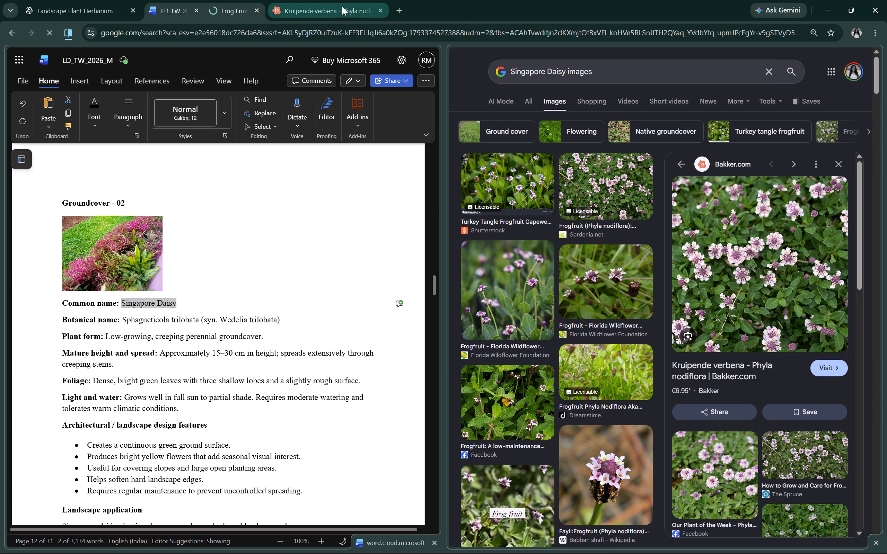
Close the Bakker.com Kruipende verbena page.
click(377, 9)
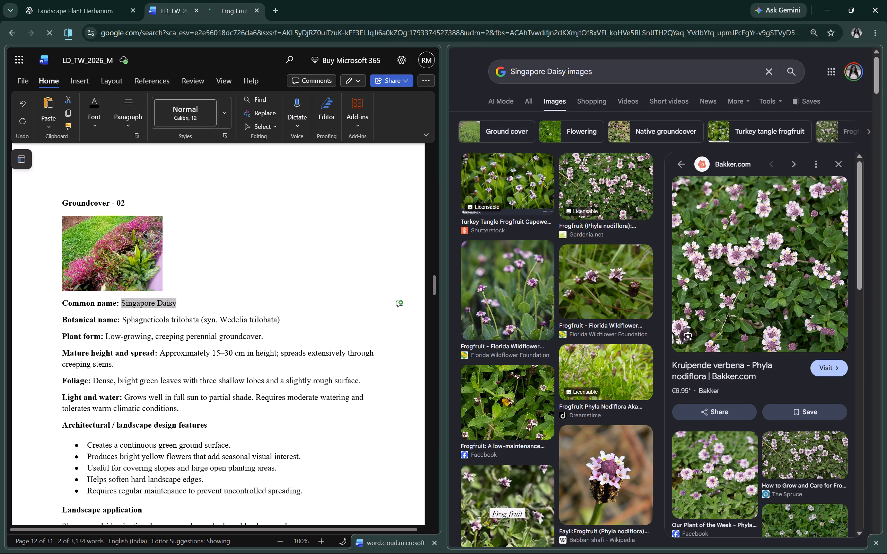
Resubmit the "Singapore Daisy images" search.
click(787, 65)
click(597, 75)
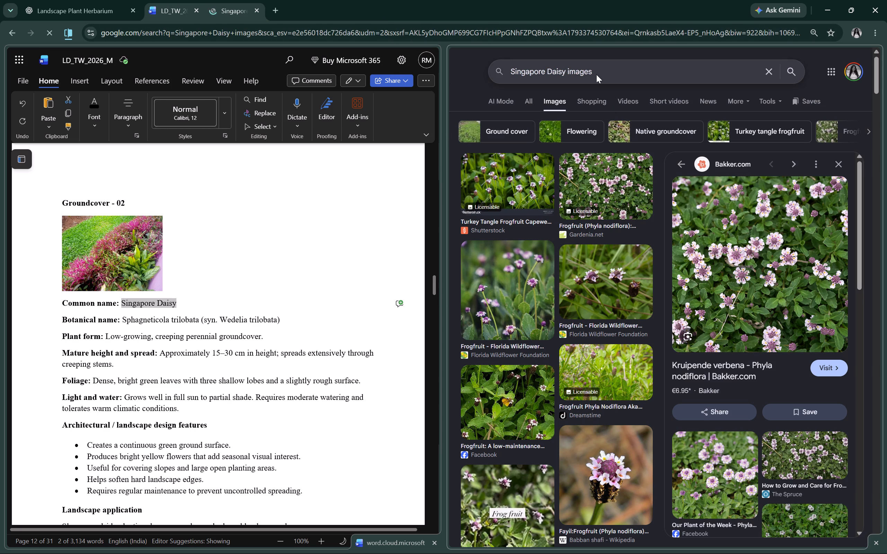
key(Return)
triple_click(795, 73)
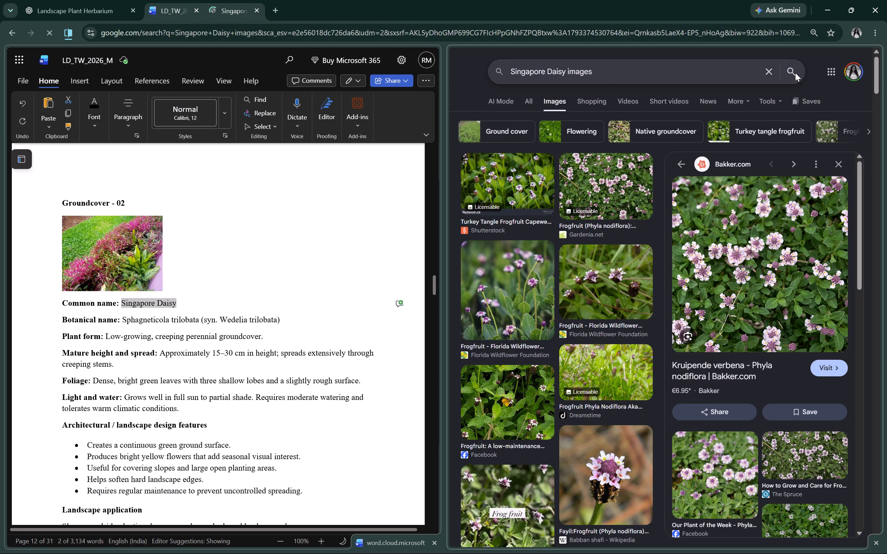
double_click(795, 73)
click(793, 73)
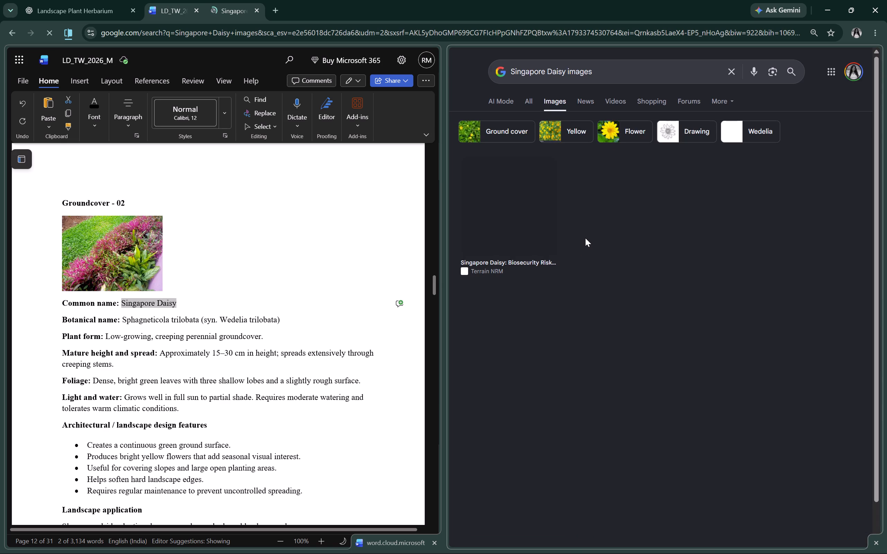
Place the text cursor directly after the existing Groundcover - 02 picture in the Word document.
click(289, 247)
click(80, 225)
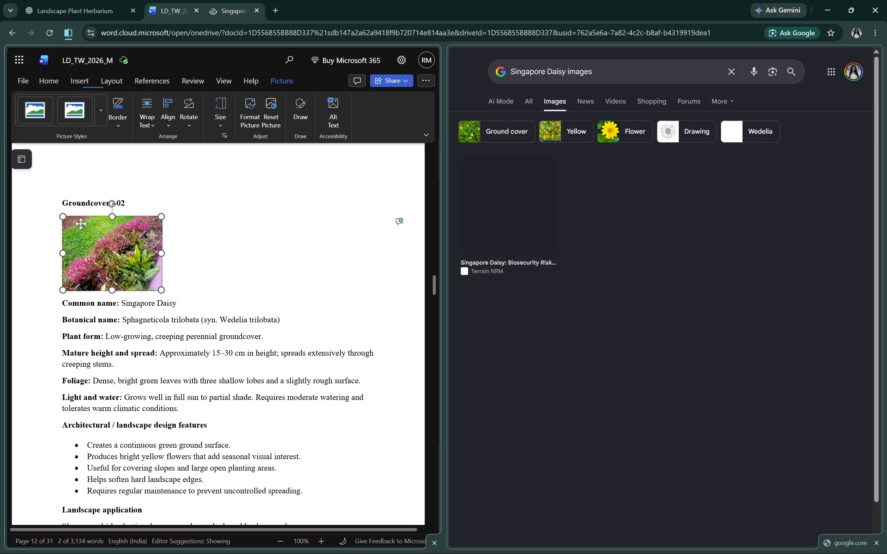
click(170, 224)
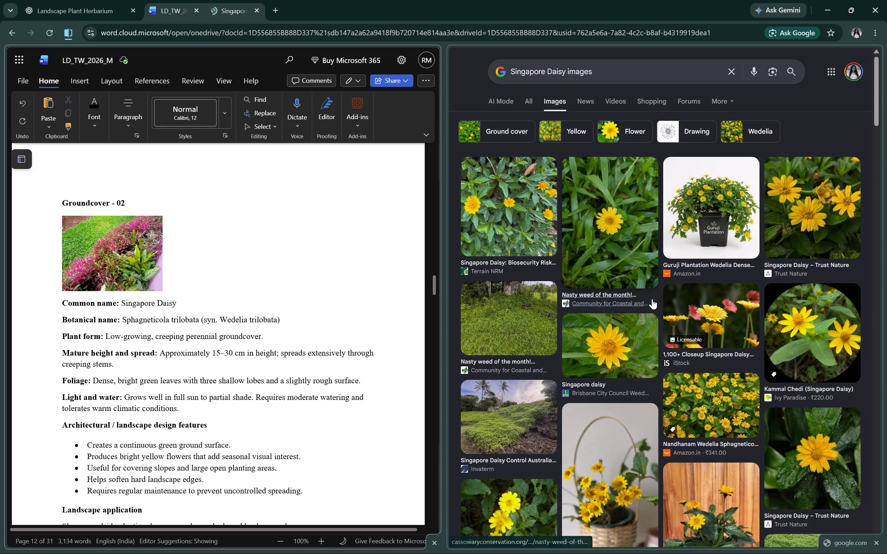
Browse the Singapore Daisy image results and open the Amazon.in listing for Nandhanam Wedelia Sphagneticola Trilobata.
scroll(751, 484, down, 4)
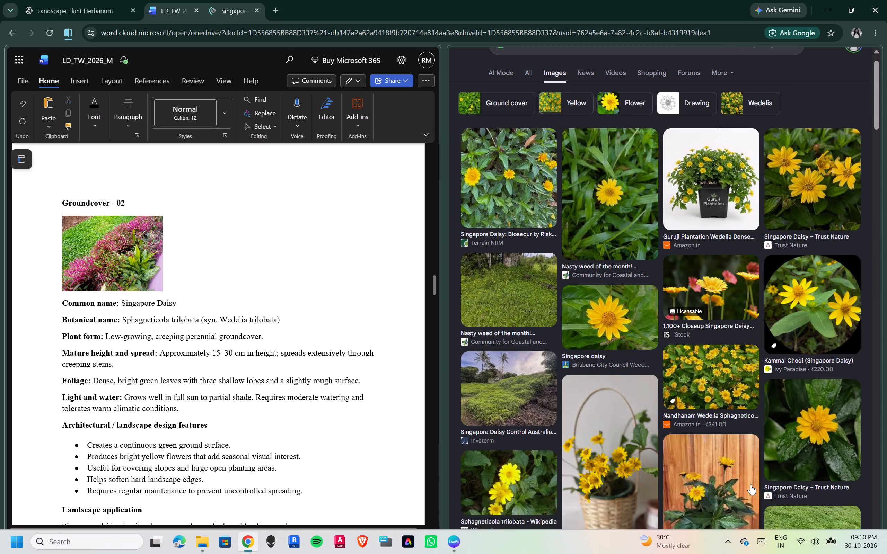
scroll(749, 479, up, 2)
click(728, 298)
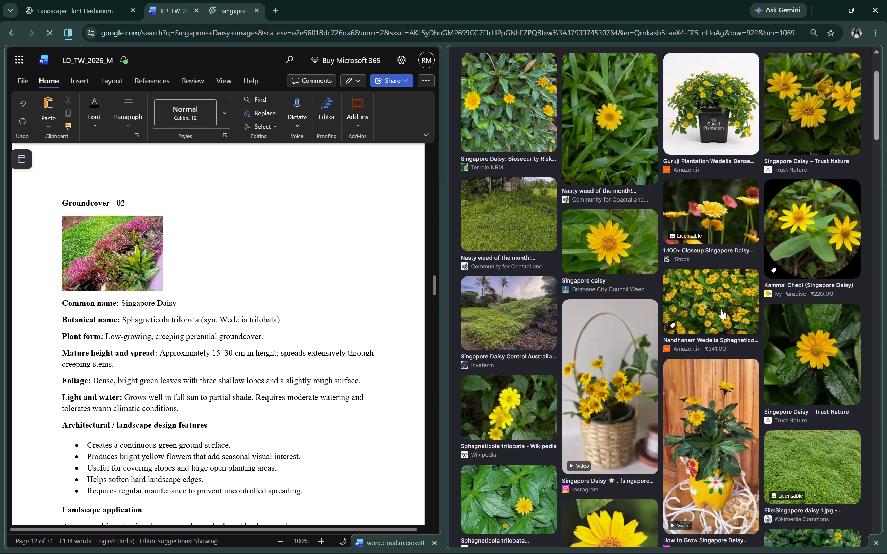
click(721, 309)
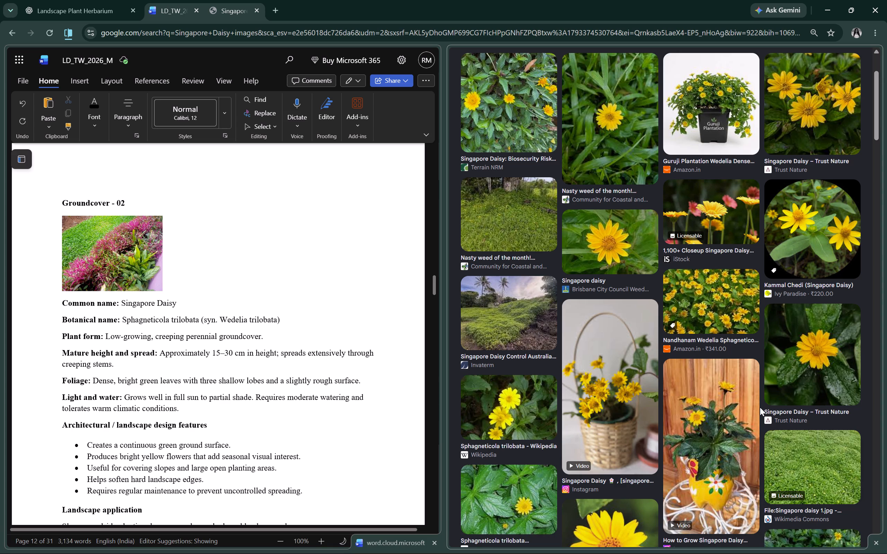
click(709, 304)
scroll(709, 304, down, 6)
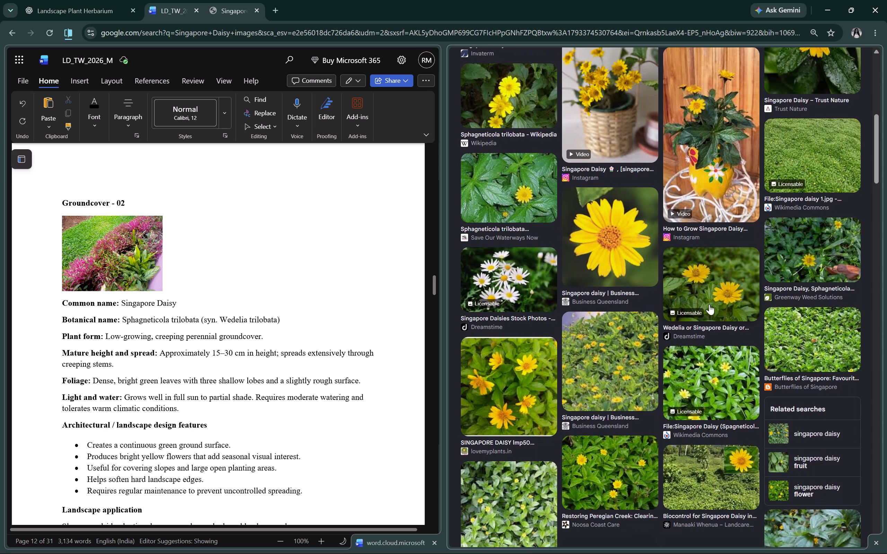
scroll(709, 304, up, 5)
click(714, 263)
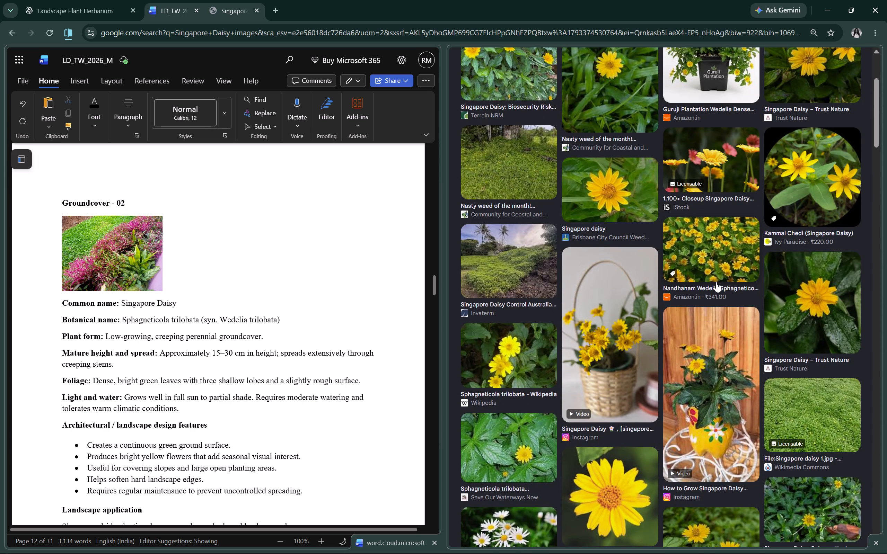
click(717, 288)
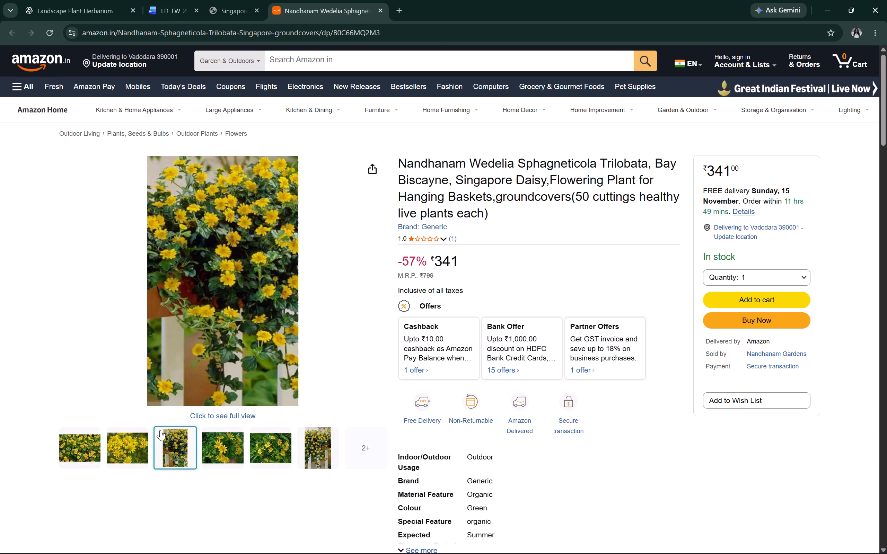
Open the listing's first product picture in full view and copy the image.
click(190, 310)
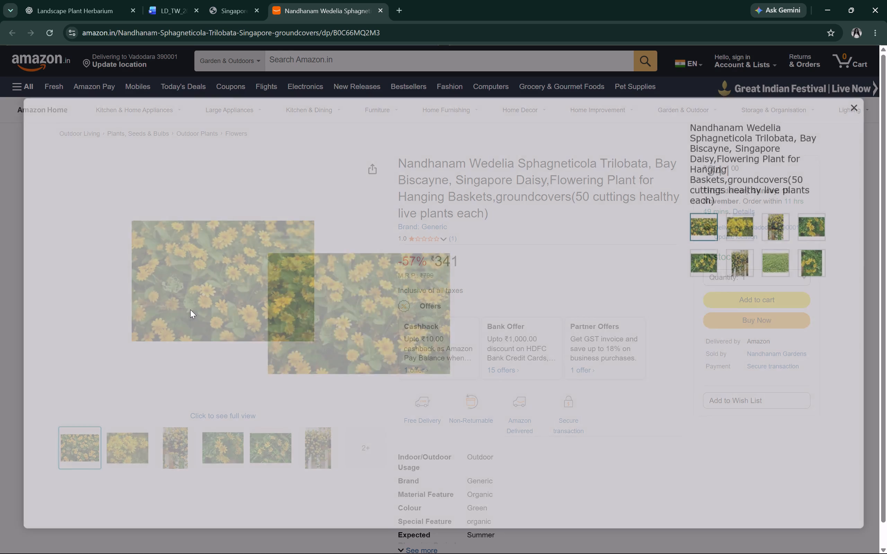
right_click(396, 314)
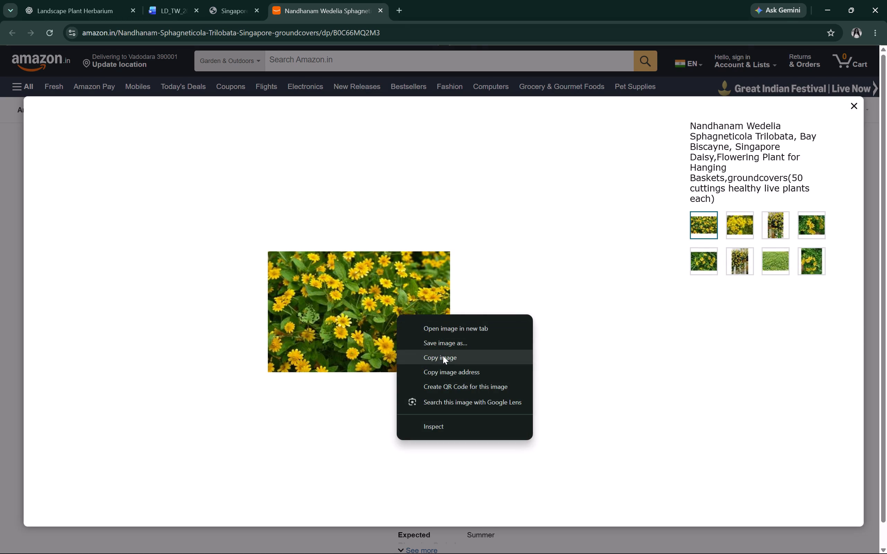
click(443, 356)
Return to the Word document and paste the copied daisy picture directly after the existing Groundcover - 02 picture.
click(822, 3)
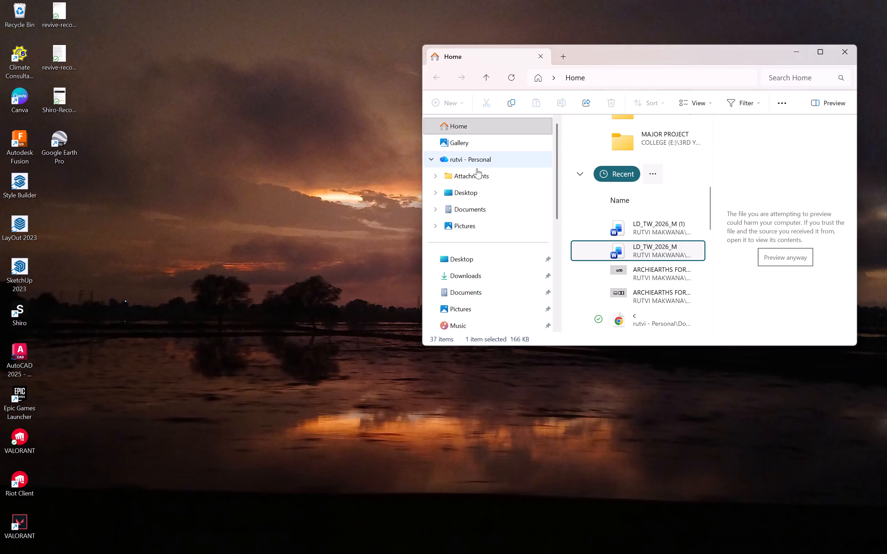
click(244, 538)
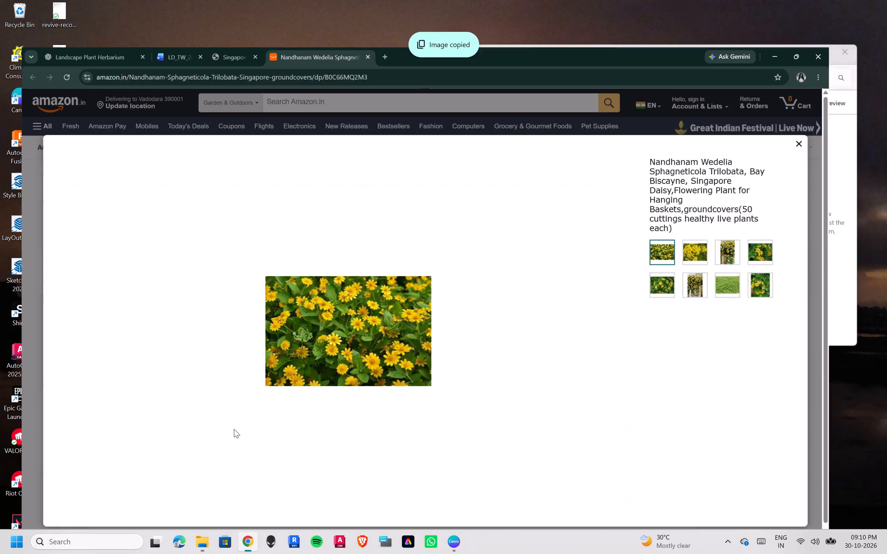
click(178, 11)
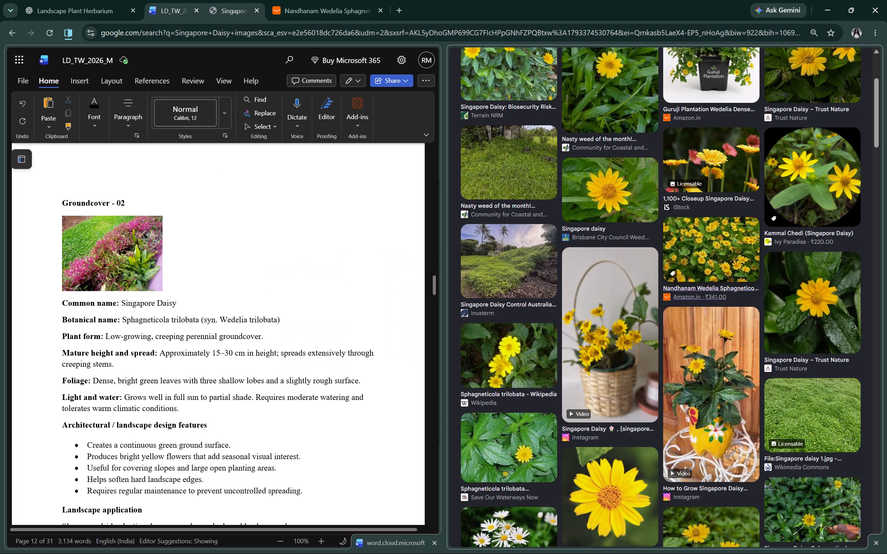
click(170, 219)
key(ctrl+v)
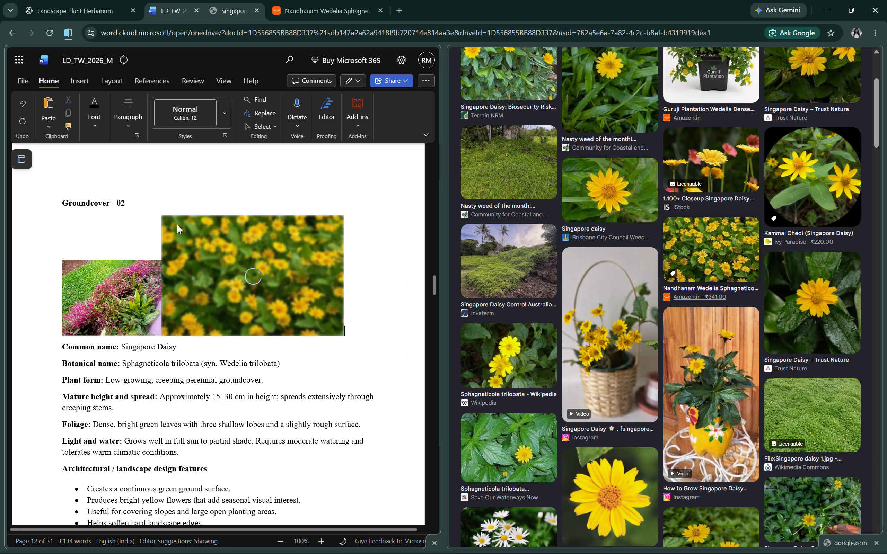
Reduce the pasted daisy picture's height to match the existing Groundcover - 02 picture and narrow it slightly.
click(247, 221)
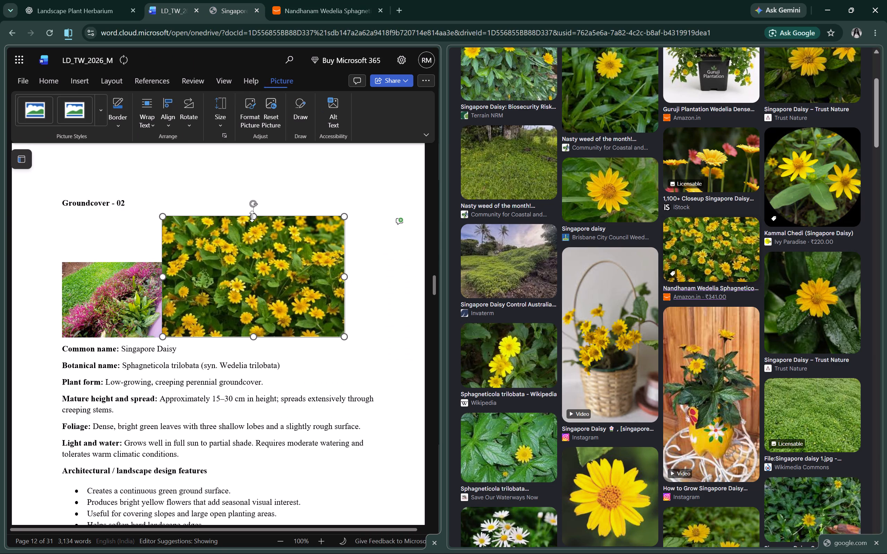
drag(252, 216, 154, 263)
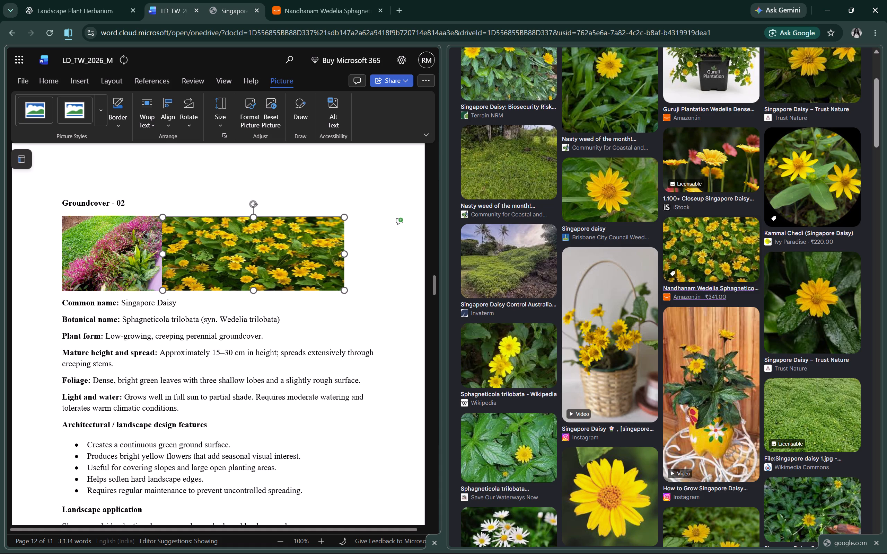
drag(344, 252, 339, 252)
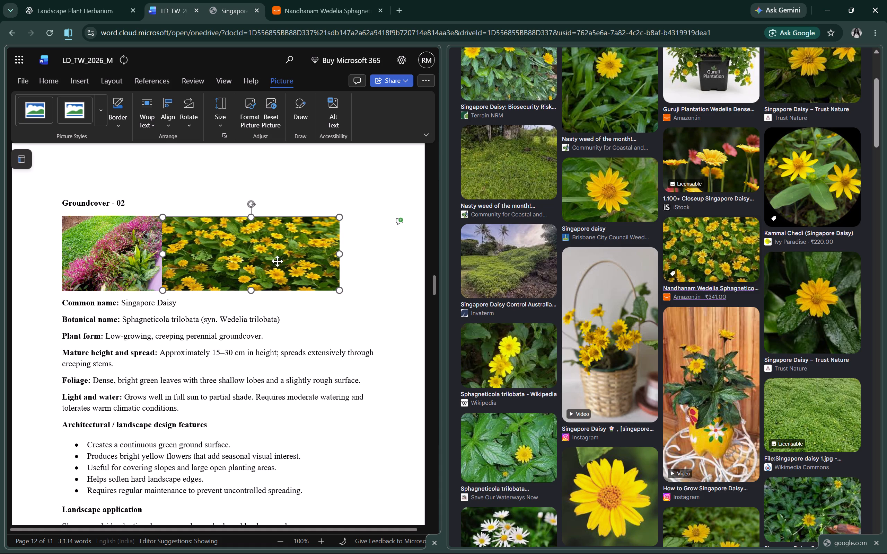
Move the daisy picture in front of the existing Groundcover - 02 picture and narrow it to about the same width.
drag(273, 261, 91, 306)
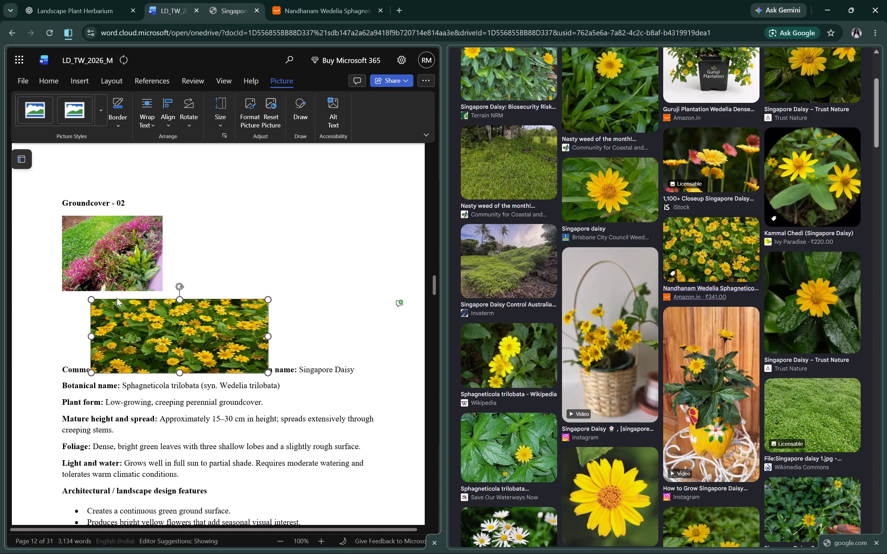
drag(126, 335, 63, 291)
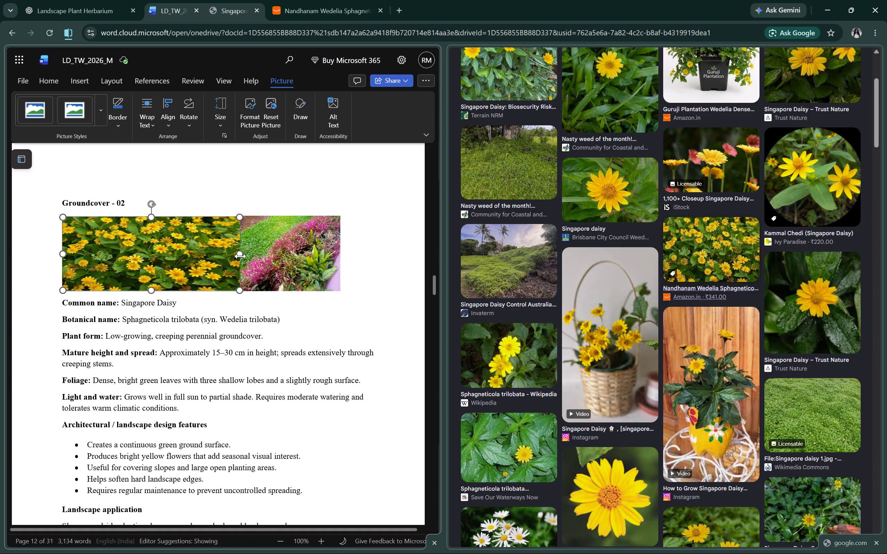
drag(240, 256, 165, 256)
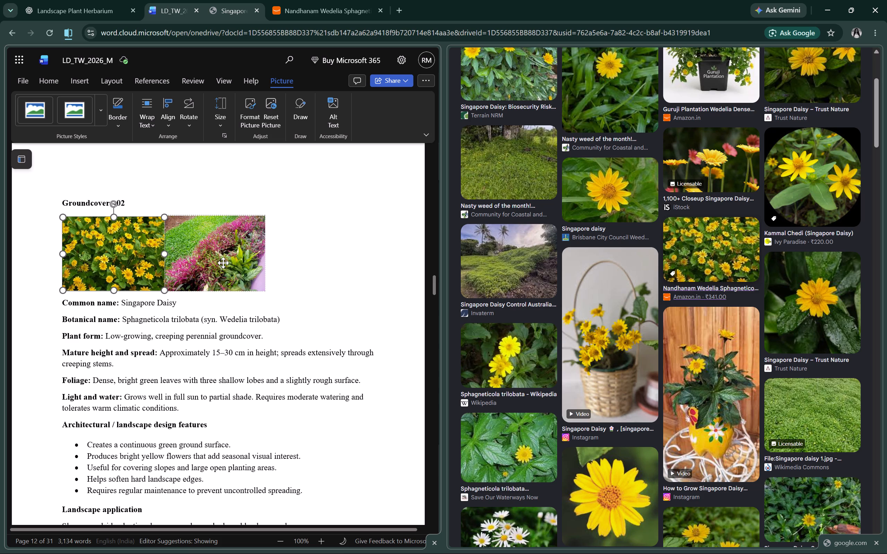
Move the daisy picture to the end of the Common name line in the Groundcover - 02 entry.
drag(126, 261, 199, 307)
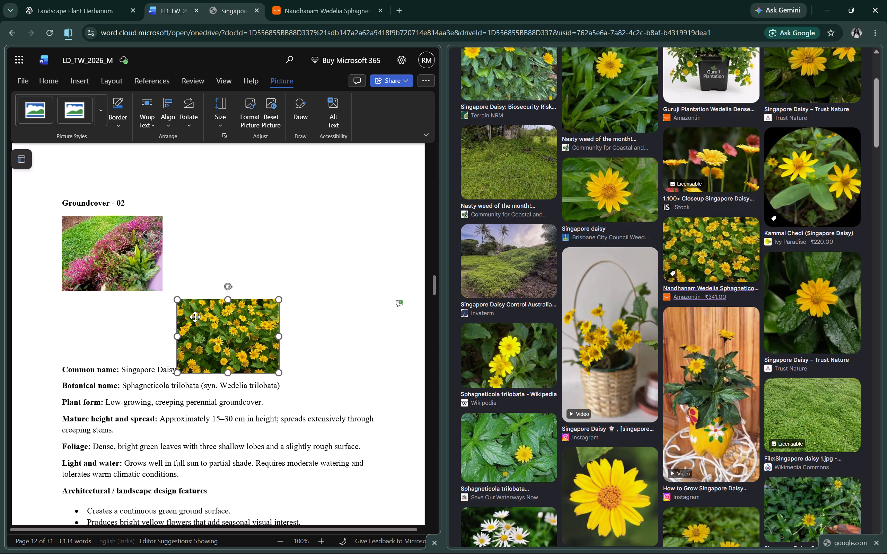
key(Left)
key(Left)
key(Left)
key(Left)
key(Left)
Delete the text "Common name: Singapore Daisy" in front of the daisy picture.
click(176, 300)
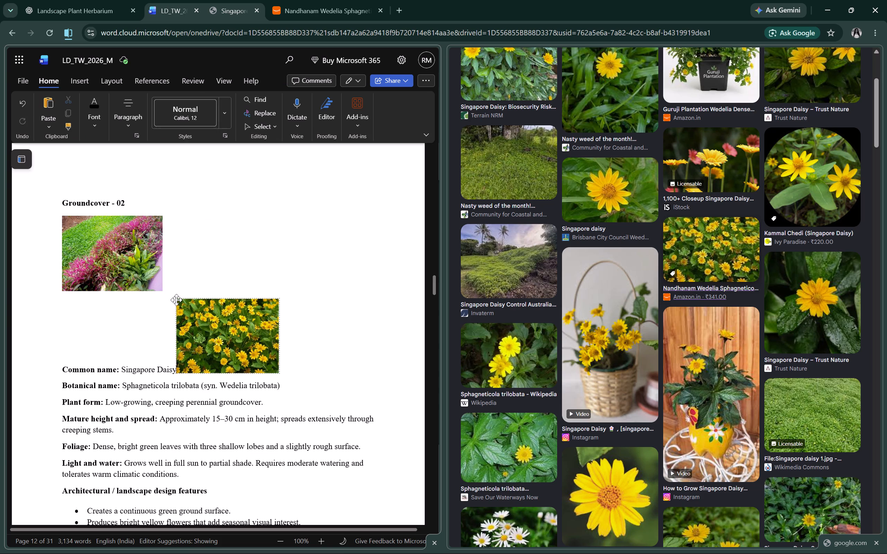
key(BackSpace)
key(BackSpace)
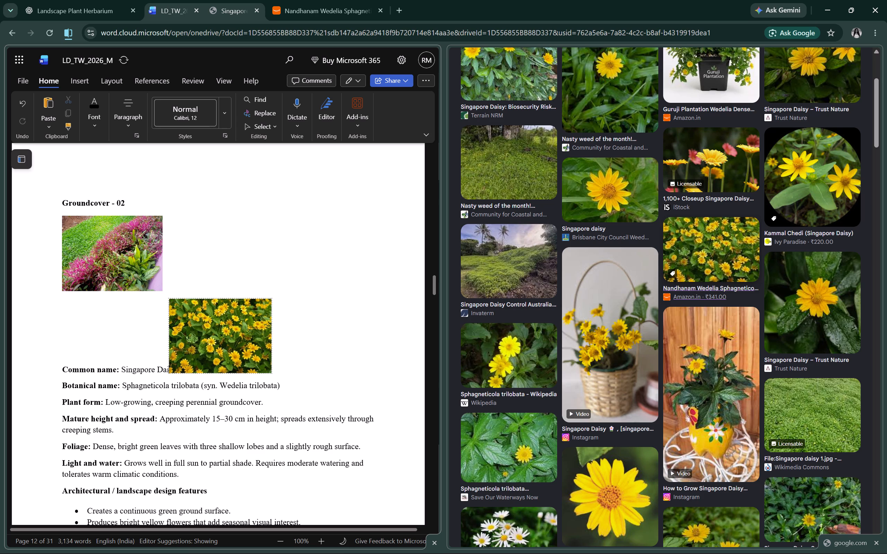
key(BackSpace)
key(BackSpace)
key(BackSpace)
key(BackSpace)
key(BackSpace)
key(BackSpace)
key(BackSpace)
key(BackSpace)
key(BackSpace)
key(BackSpace)
key(BackSpace)
key(BackSpace)
key(BackSpace)
key(BackSpace)
key(BackSpace)
key(BackSpace)
key(BackSpace)
key(BackSpace)
key(BackSpace)
key(BackSpace)
key(BackSpace)
key(BackSpace)
key(BackSpace)
key(BackSpace)
key(BackSpace)
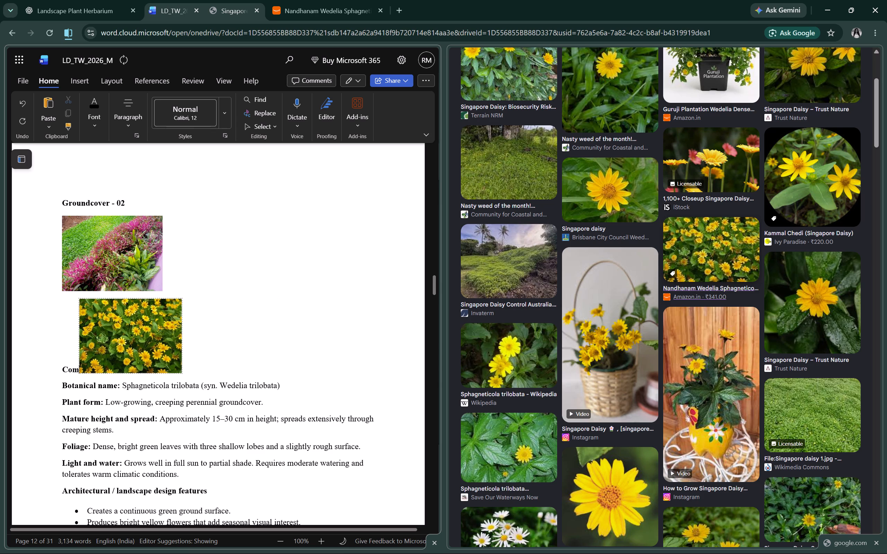
key(BackSpace)
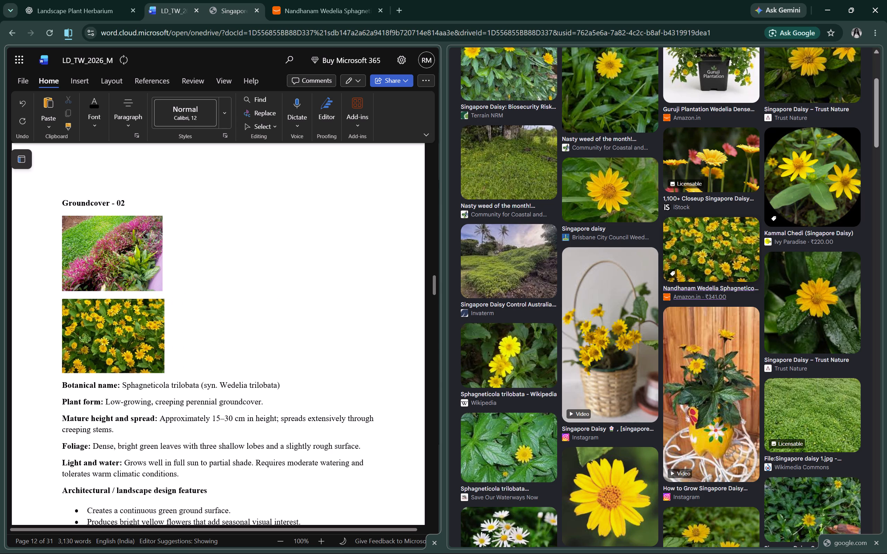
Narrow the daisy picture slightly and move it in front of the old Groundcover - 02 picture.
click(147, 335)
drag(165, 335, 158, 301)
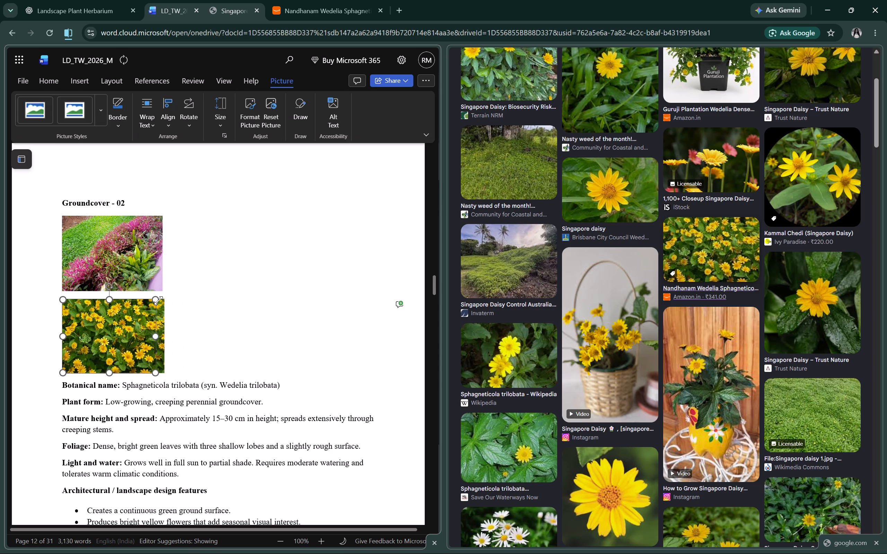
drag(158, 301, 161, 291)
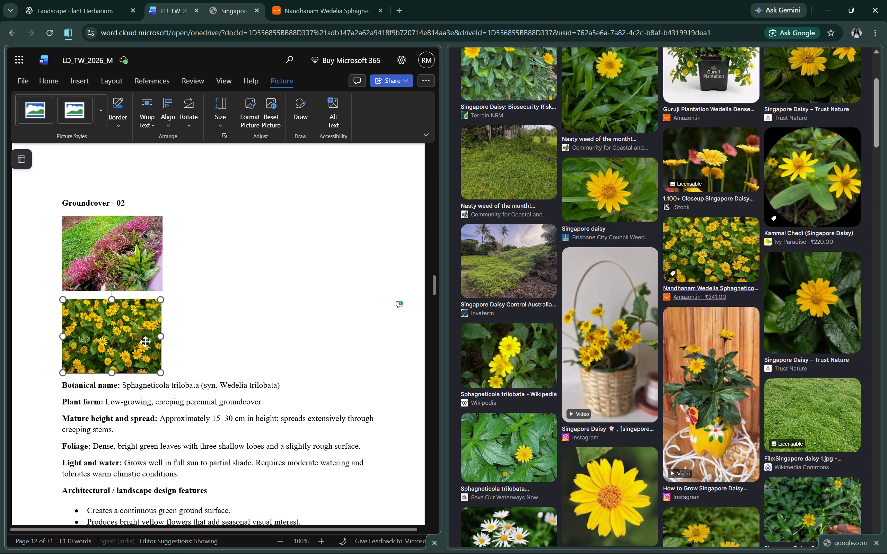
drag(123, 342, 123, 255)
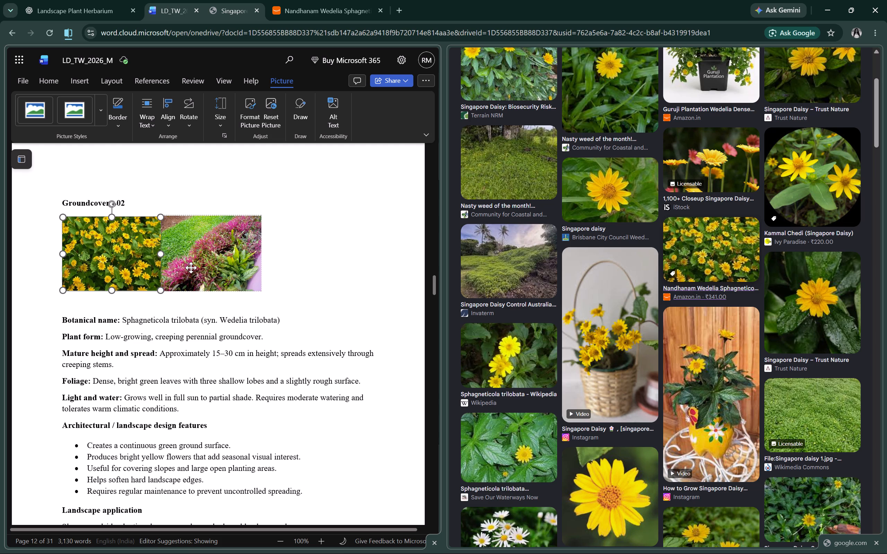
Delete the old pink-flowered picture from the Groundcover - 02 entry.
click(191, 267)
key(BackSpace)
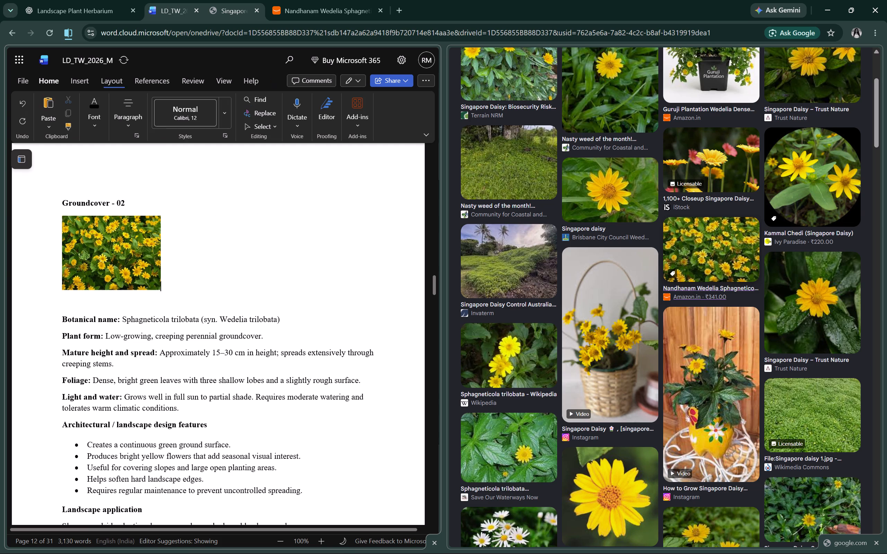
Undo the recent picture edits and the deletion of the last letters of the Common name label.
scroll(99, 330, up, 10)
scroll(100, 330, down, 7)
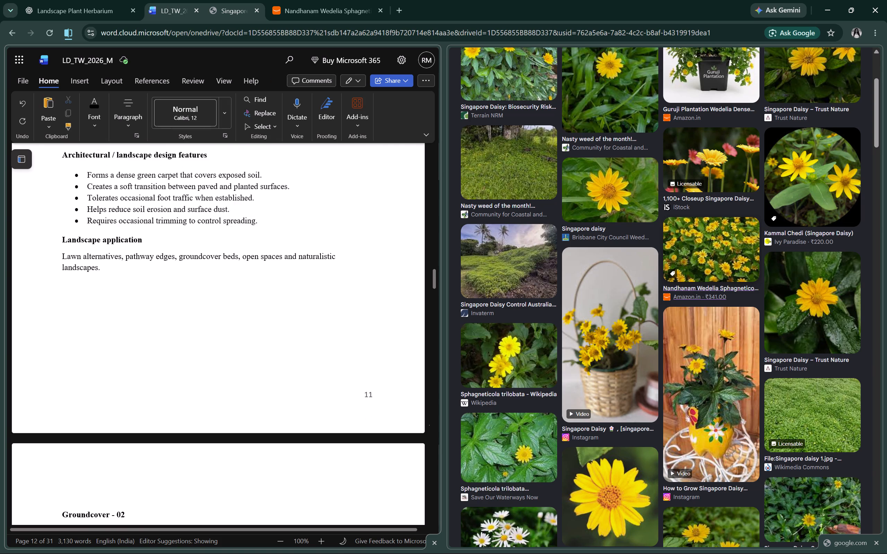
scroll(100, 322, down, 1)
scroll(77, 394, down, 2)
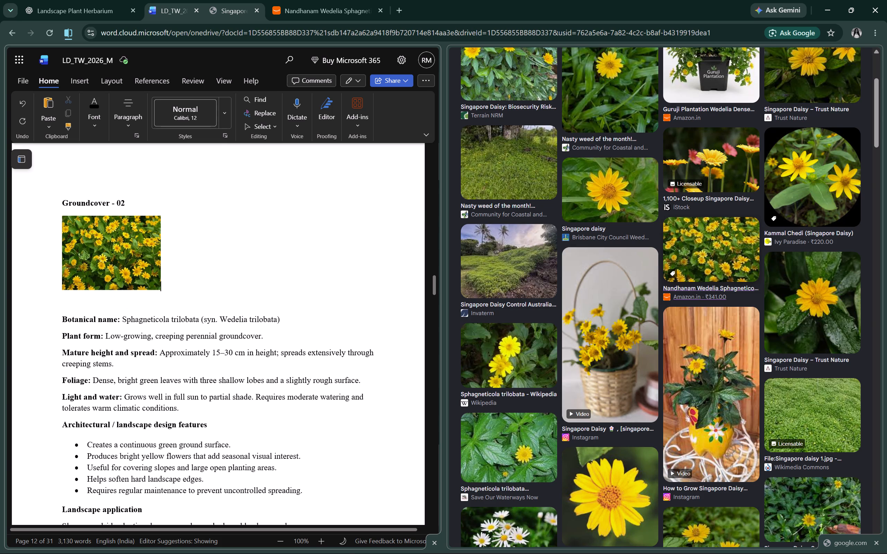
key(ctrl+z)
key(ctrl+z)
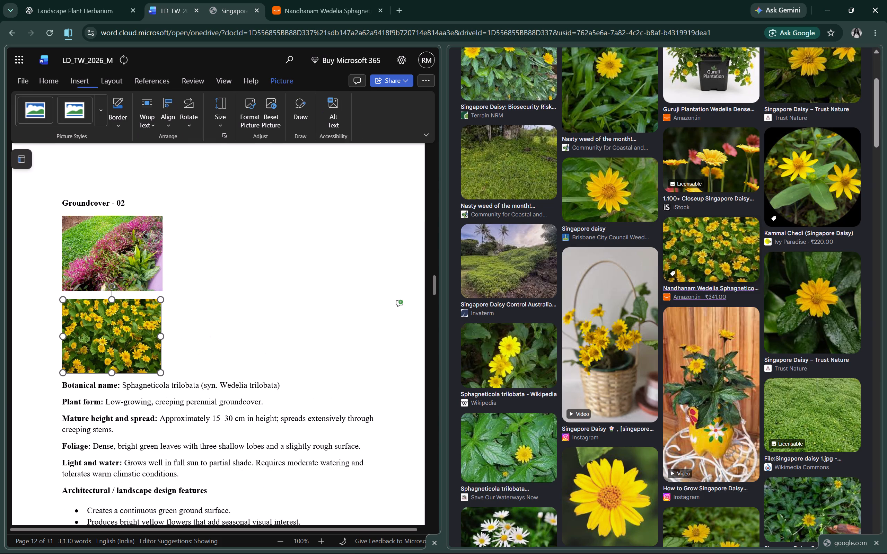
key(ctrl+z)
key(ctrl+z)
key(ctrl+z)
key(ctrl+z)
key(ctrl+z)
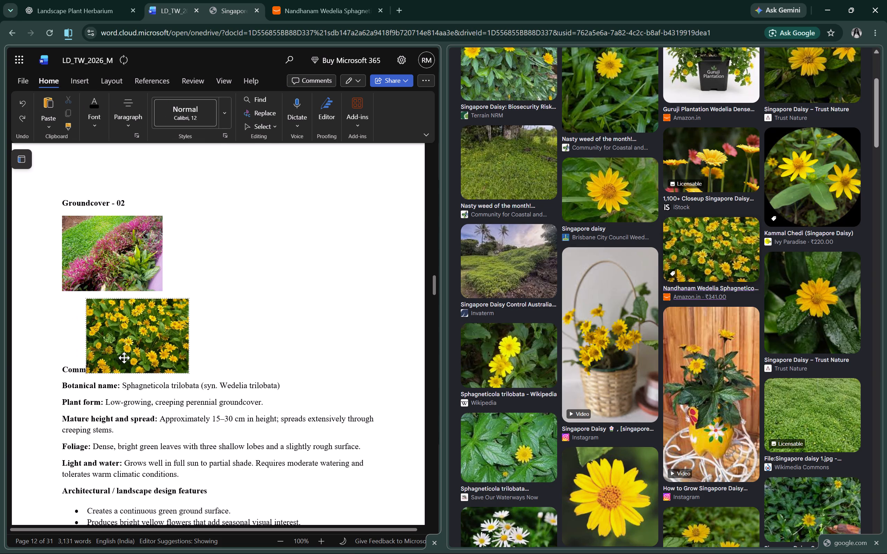
Delete the leftover letters "Comm" in front of the daisy picture.
key(Left)
key(Left)
key(Left)
click(87, 299)
click(83, 303)
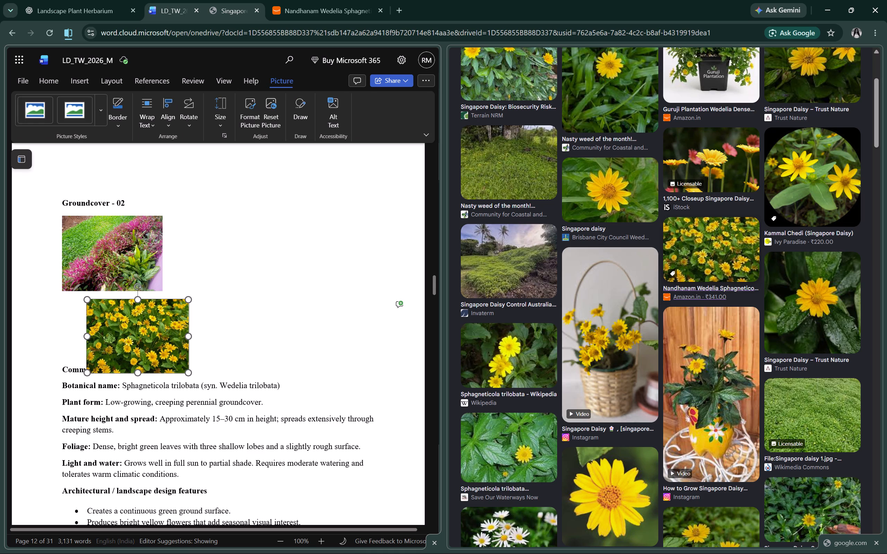
key(BackSpace)
key(BackSpace)
key(BackSpace)
key(BackSpace)
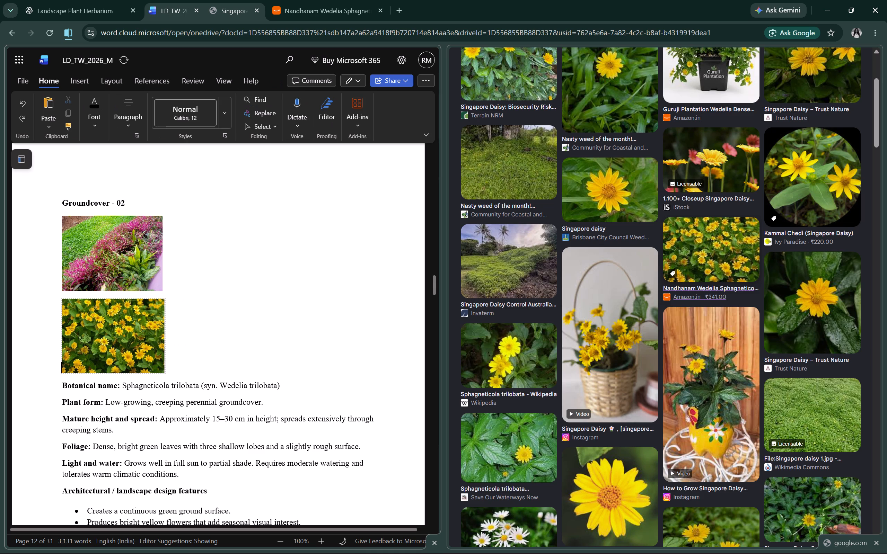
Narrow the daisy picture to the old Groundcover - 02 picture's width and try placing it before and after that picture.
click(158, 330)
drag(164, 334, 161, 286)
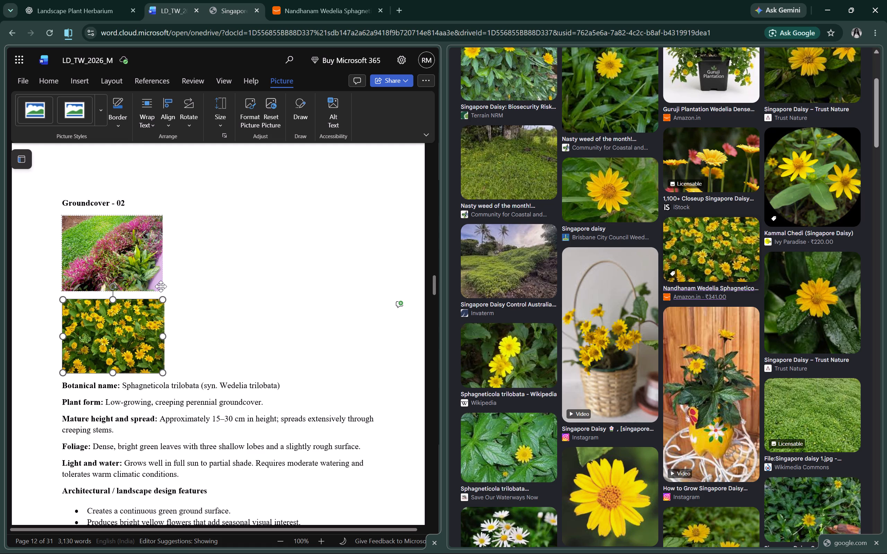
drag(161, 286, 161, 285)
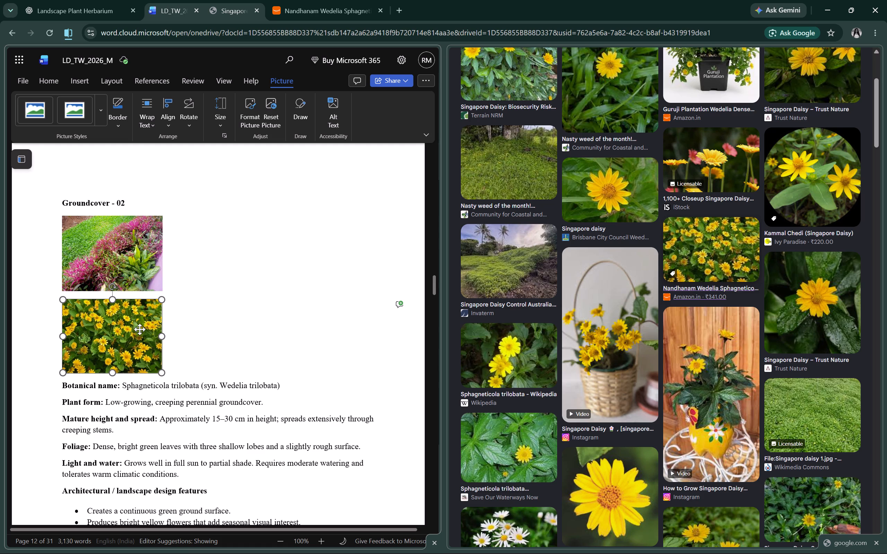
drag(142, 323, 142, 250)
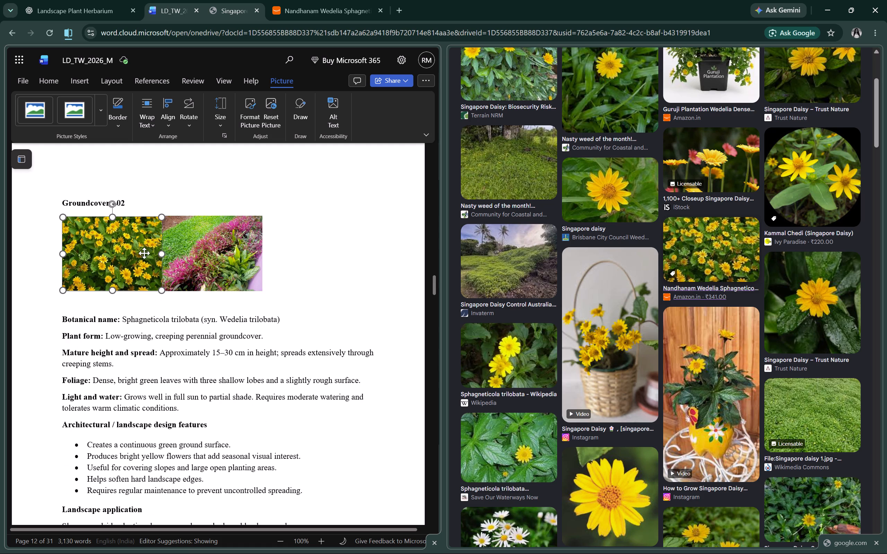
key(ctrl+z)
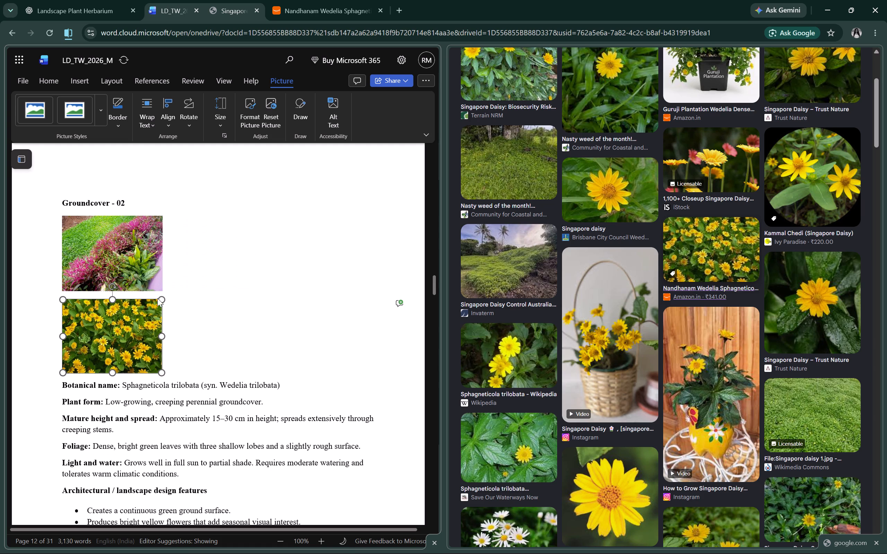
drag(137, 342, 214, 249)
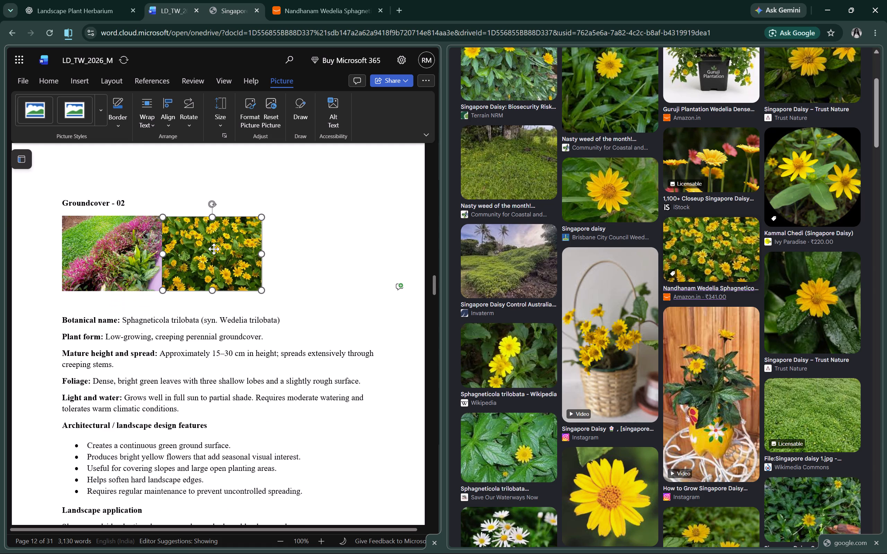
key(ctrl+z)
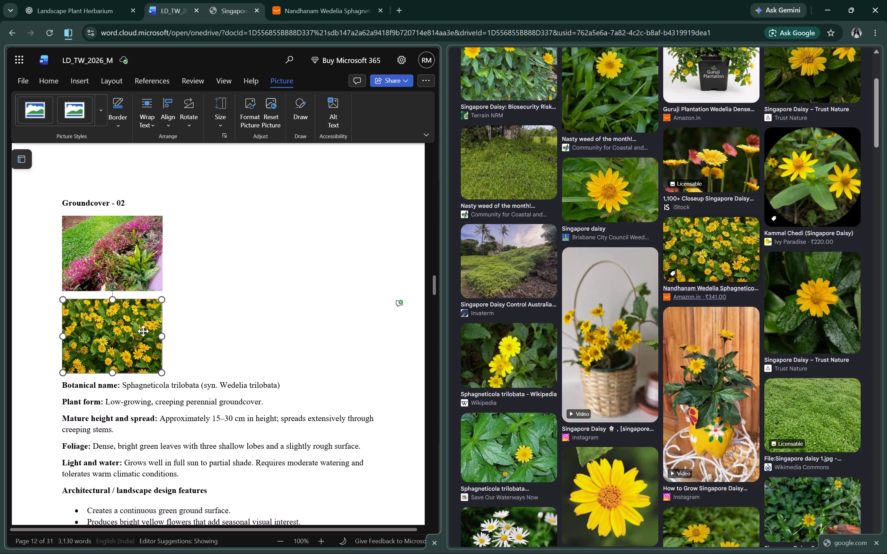
Undo the recent edits back past the deletion of the Common name text, and redo the daisy picture's move before the old picture.
key(ctrl+z)
key(ctrl+z)
key(ctrl+z)
key(ctrl+z)
key(ctrl+z)
key(ctrl+z)
key(ctrl+z)
key(ctrl+z)
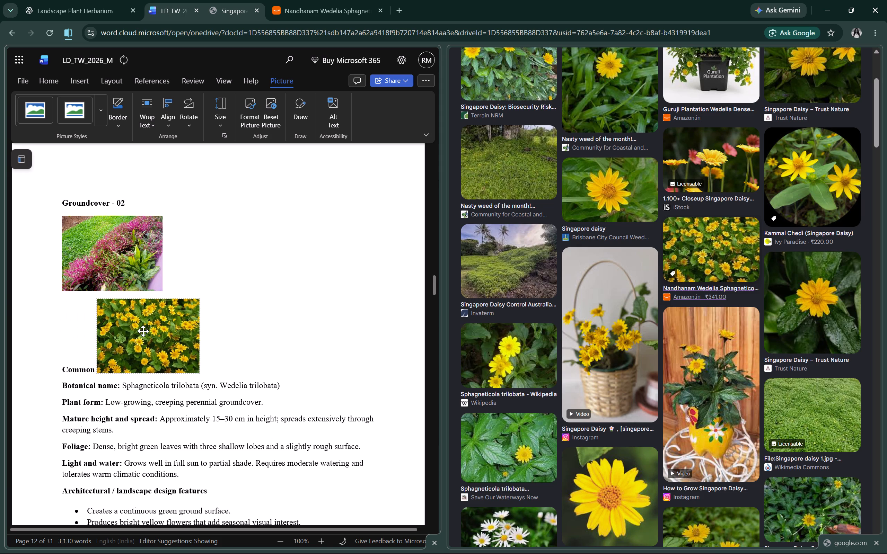
key(ctrl+z)
key(ctrl+z)
key(ctrl+z)
key(ctrl+z)
key(ctrl+z)
key(ctrl+z)
key(ctrl+z)
key(ctrl+z)
key(ctrl+z)
key(ctrl+z)
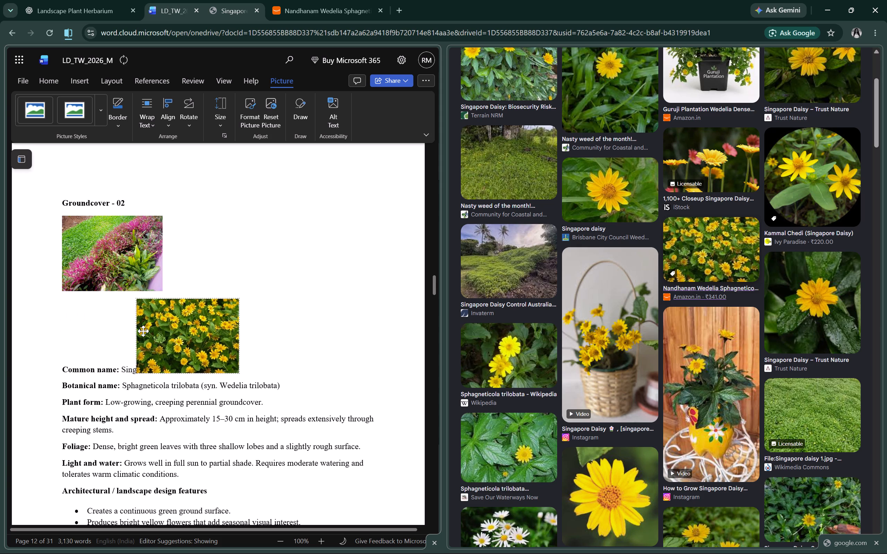
key(ctrl+z)
key(ctrl+z)
key(ctrl+z)
key(ctrl+z)
key(ctrl+z)
key(ctrl+z)
key(ctrl+z)
key(ctrl+z)
key(ctrl+z)
key(ctrl+z)
key(ctrl+z)
key(ctrl+z)
key(ctrl+z)
key(ctrl+z)
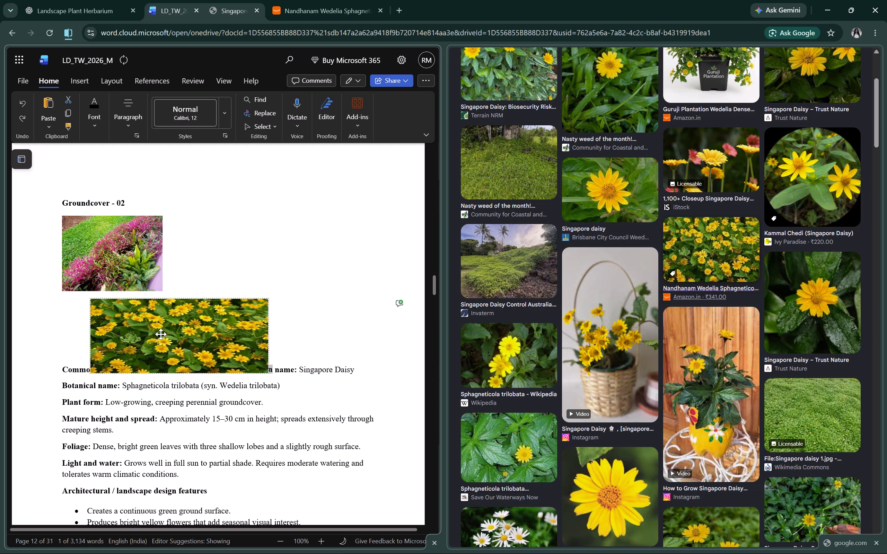
key(ctrl+y)
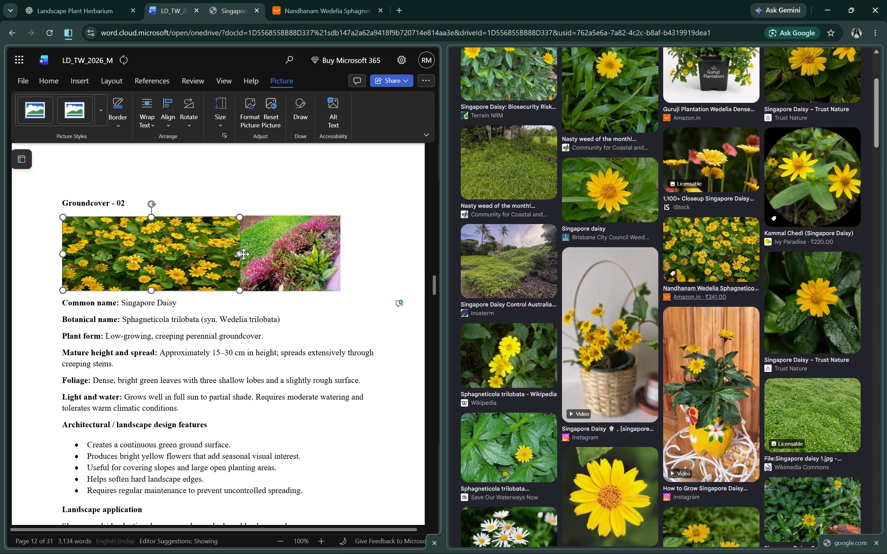
Narrow the daisy picture and move it onto its own line between the old picture and the Common name line.
drag(239, 255, 160, 253)
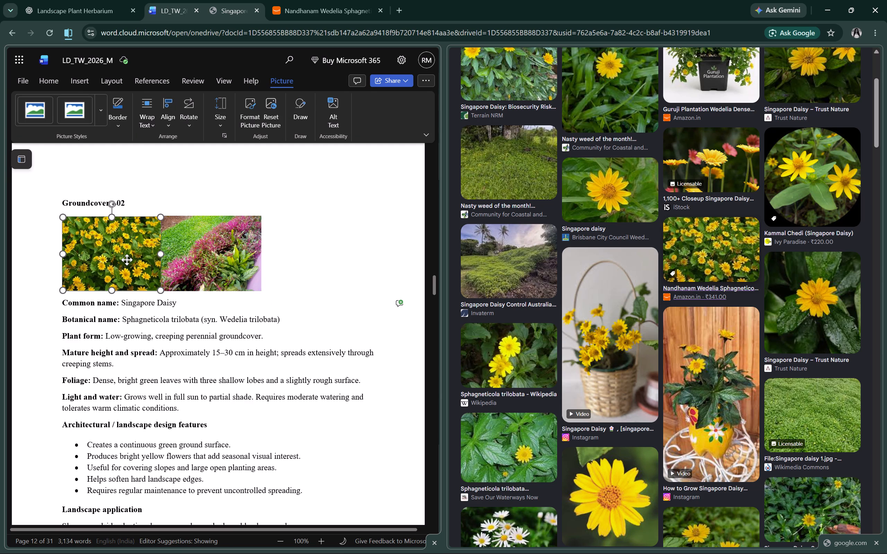
drag(230, 258, 148, 248)
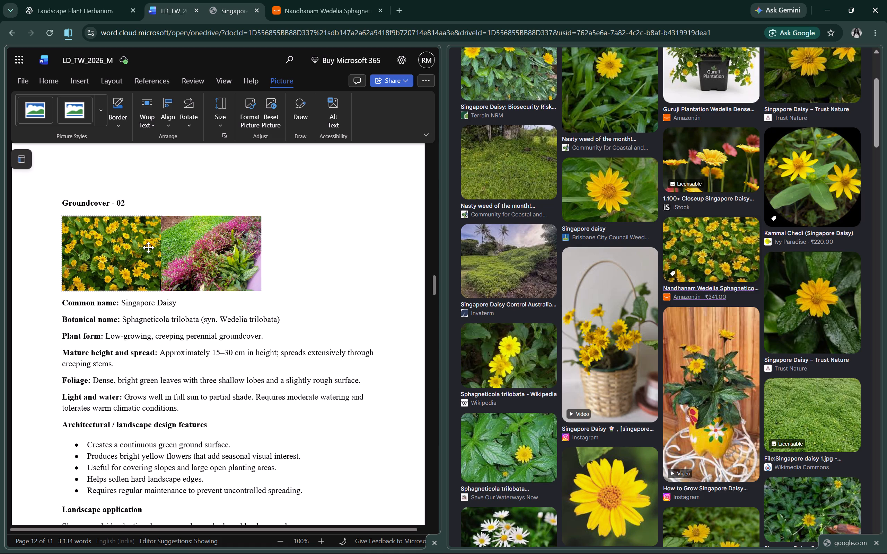
drag(148, 248, 107, 243)
drag(190, 251, 137, 271)
drag(137, 271, 81, 290)
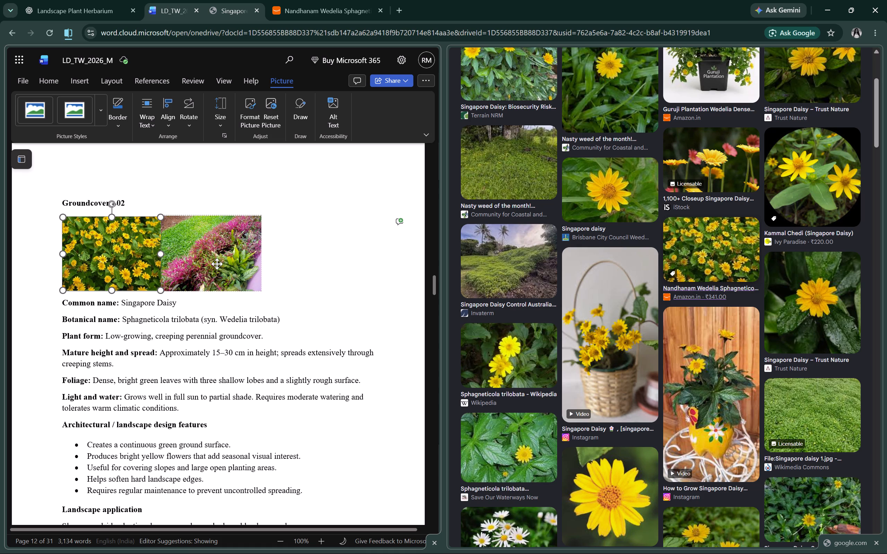
drag(217, 264, 61, 296)
drag(61, 296, 60, 299)
click(219, 263)
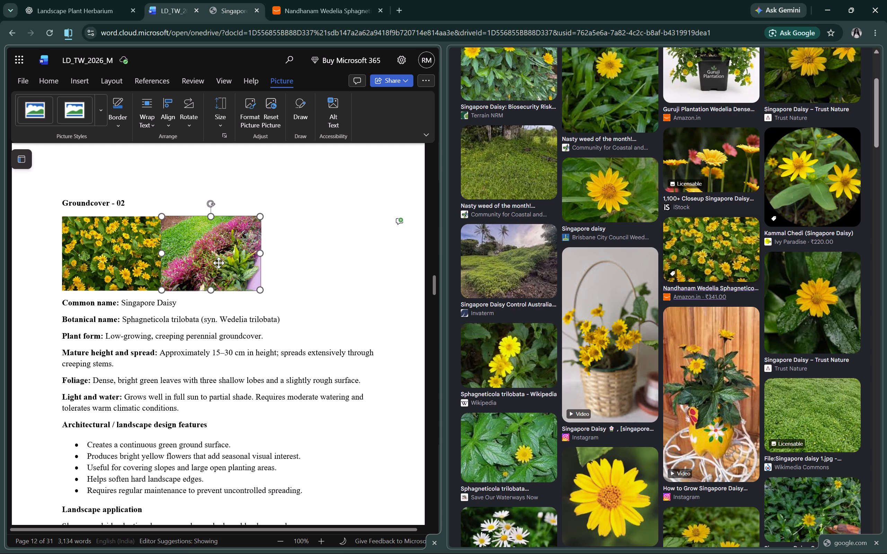
drag(219, 262, 62, 291)
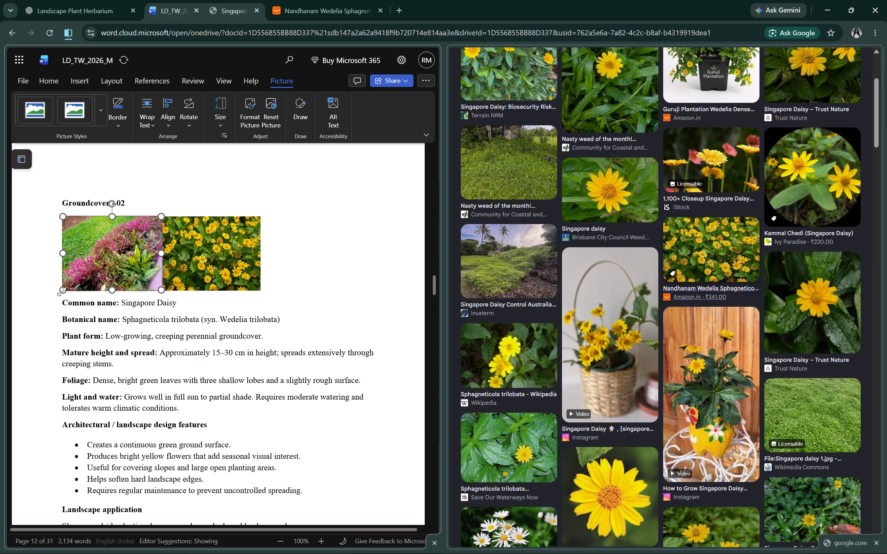
drag(182, 263, 63, 303)
click(331, 254)
click(223, 256)
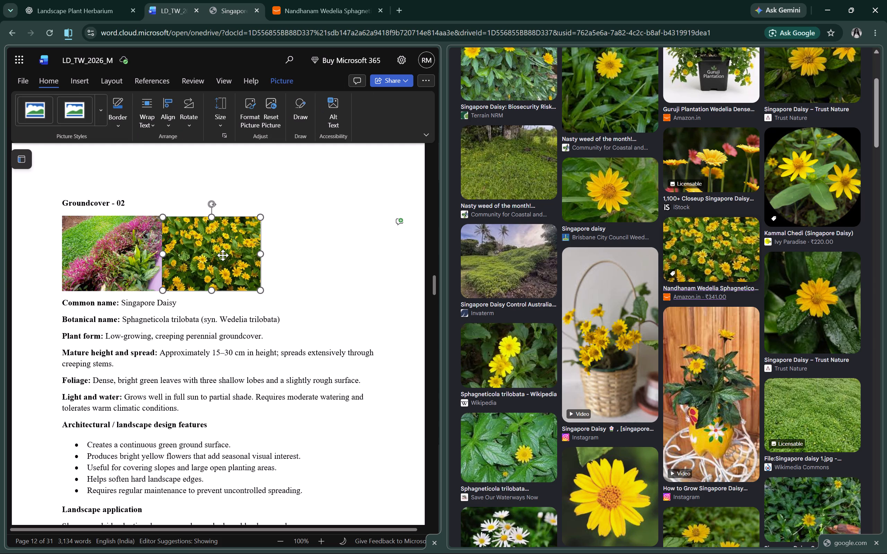
drag(223, 256, 59, 303)
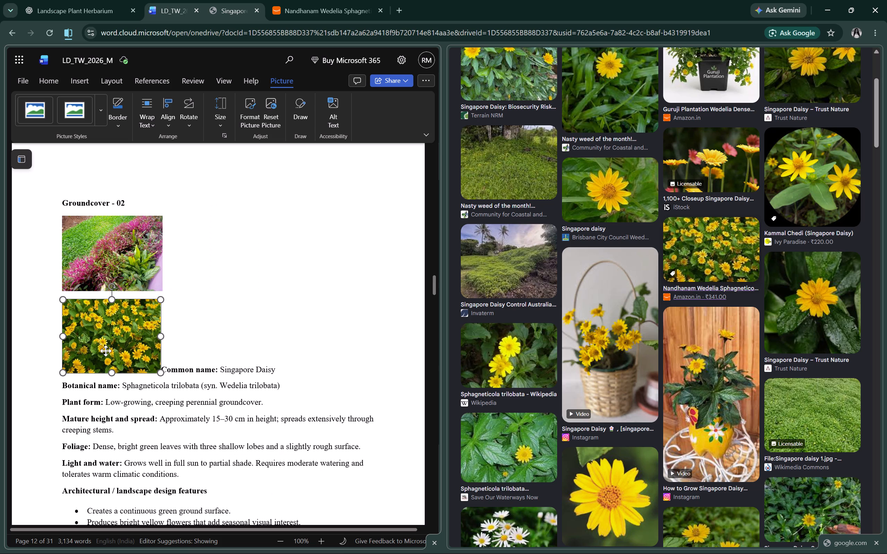
click(163, 367)
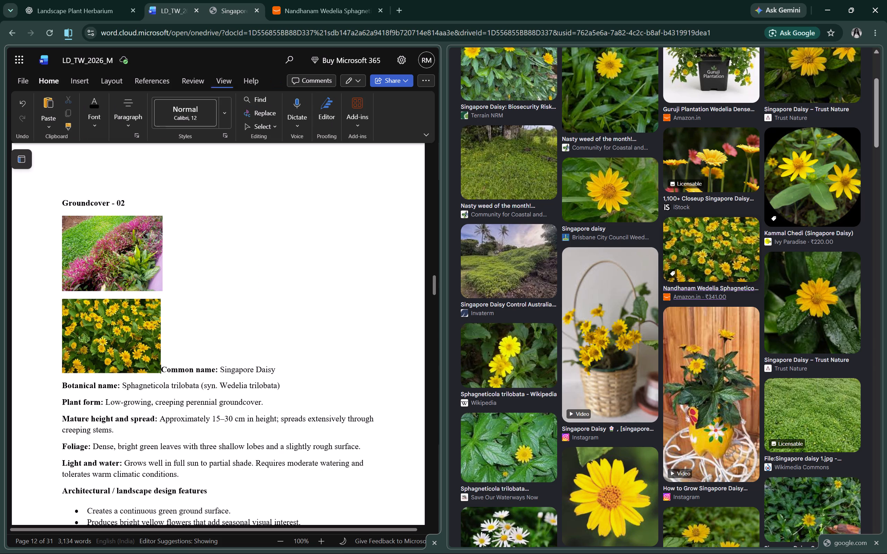
key(Return)
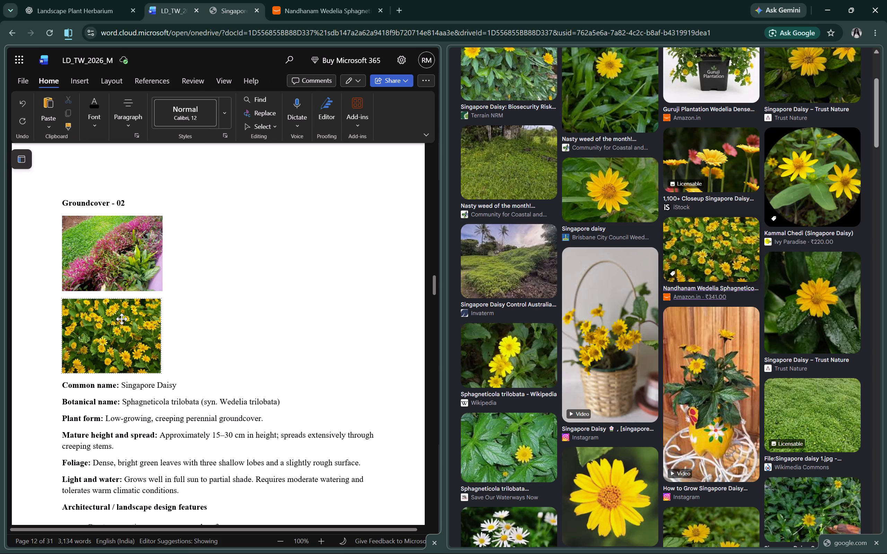
Match the daisy picture's width to the old picture and move it in front of that picture under Groundcover - 02.
click(131, 320)
drag(161, 338, 165, 321)
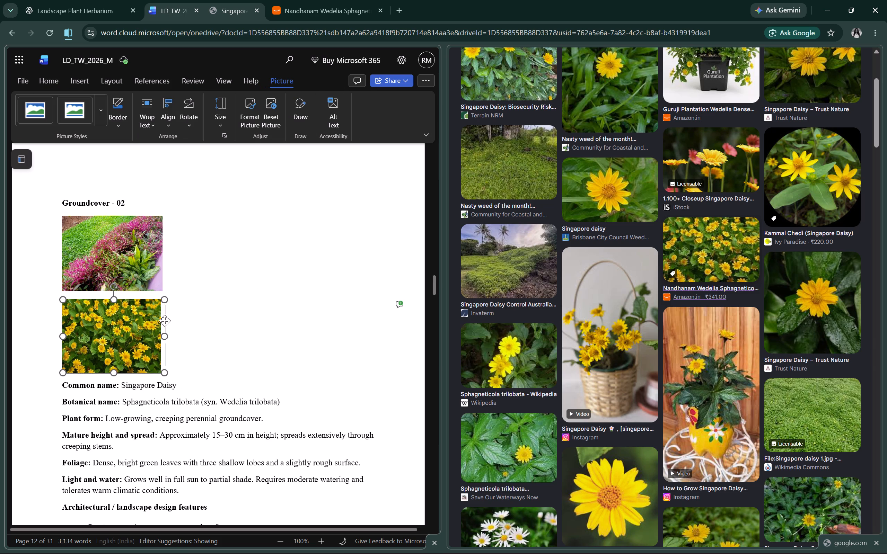
drag(165, 321, 161, 287)
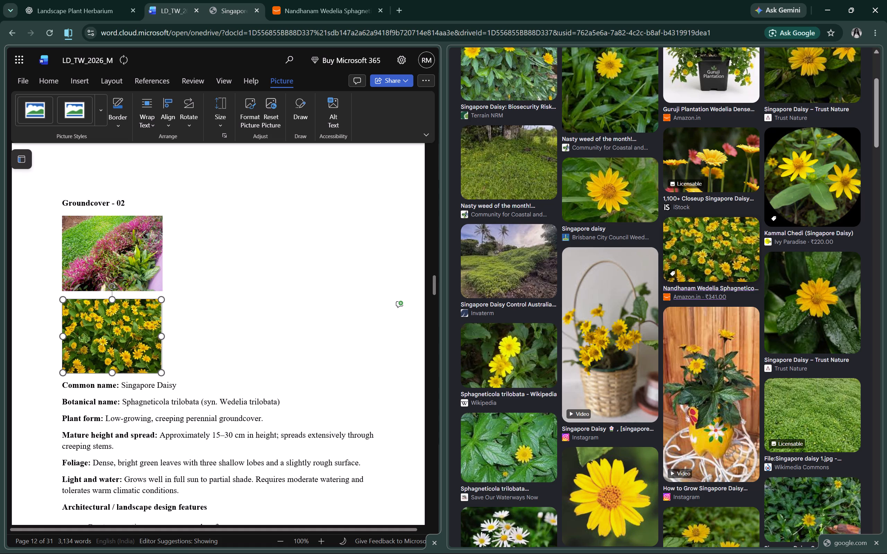
drag(144, 336, 148, 251)
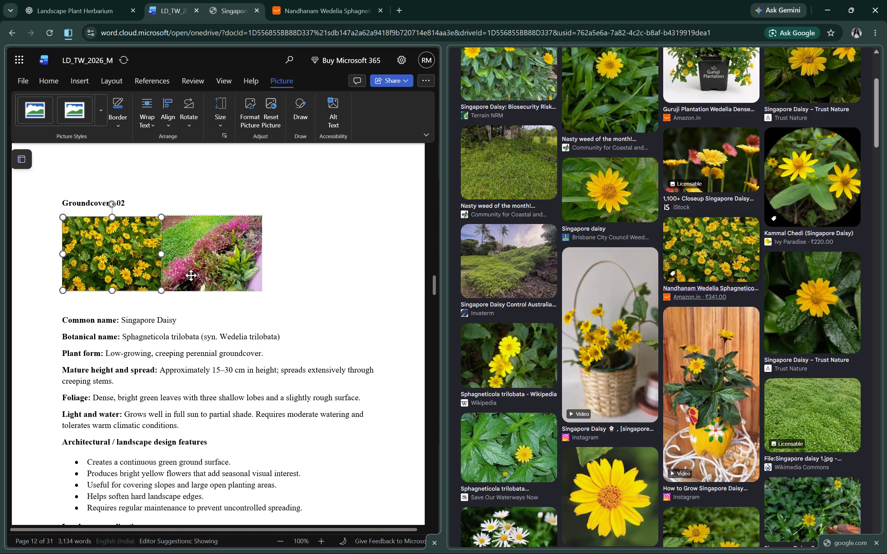
Delete the old pink-flowered picture beside the daisy picture.
click(191, 275)
key(Delete)
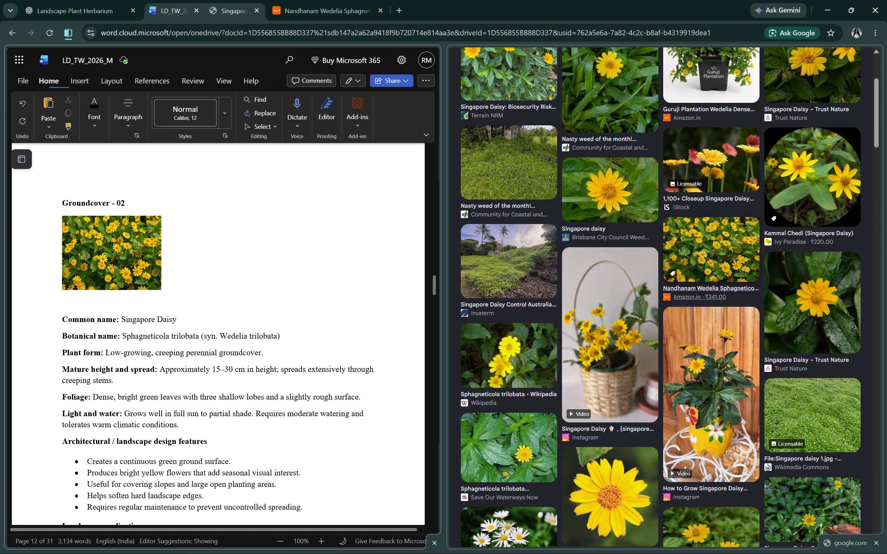
Remove the empty line between the daisy picture and the Common name line.
click(63, 320)
key(Delete)
key(ctrl+z)
key(BackSpace)
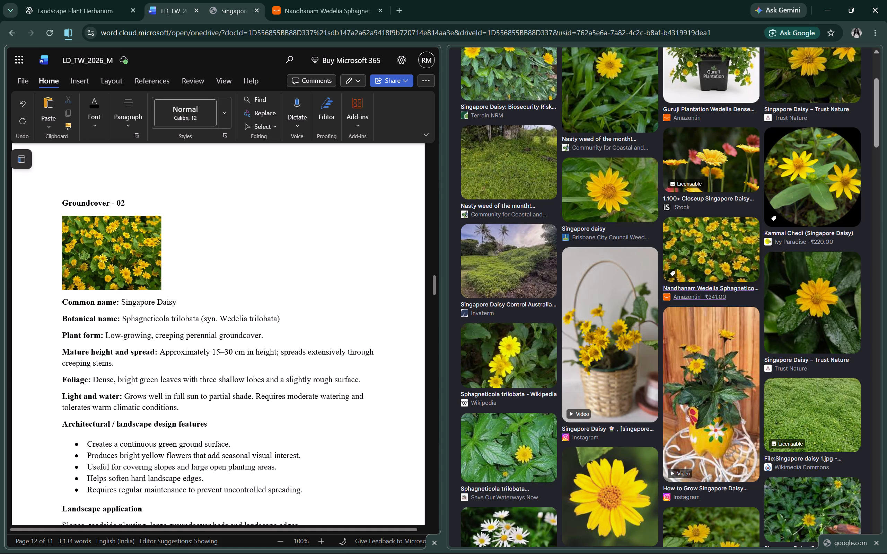
Add two blank lines above the Groundcover - 02 heading to lower the entry on its page.
scroll(219, 342, down, 3)
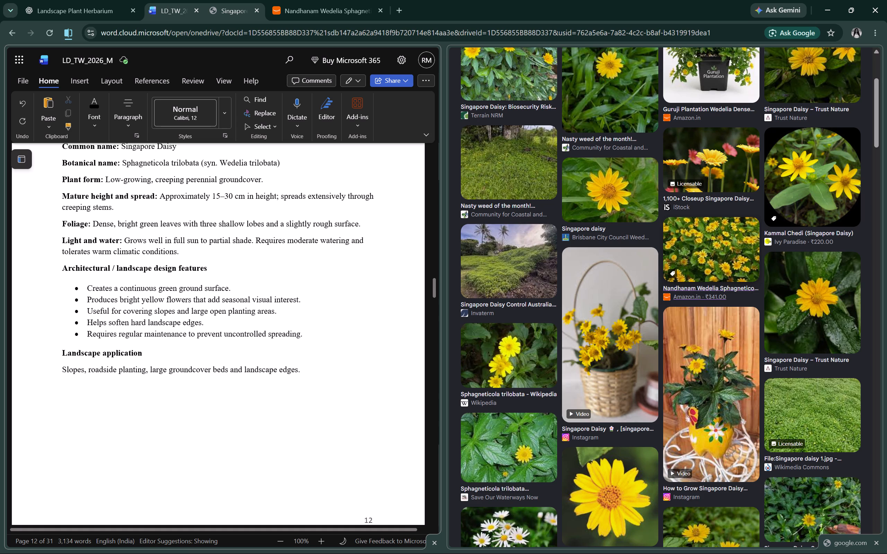
scroll(223, 360, up, 4)
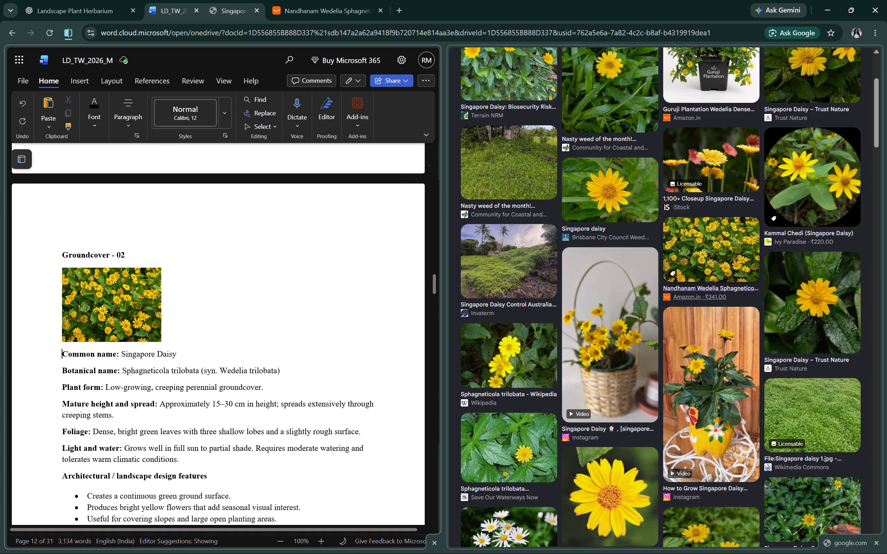
click(64, 259)
key(Return)
scroll(131, 240, down, 4)
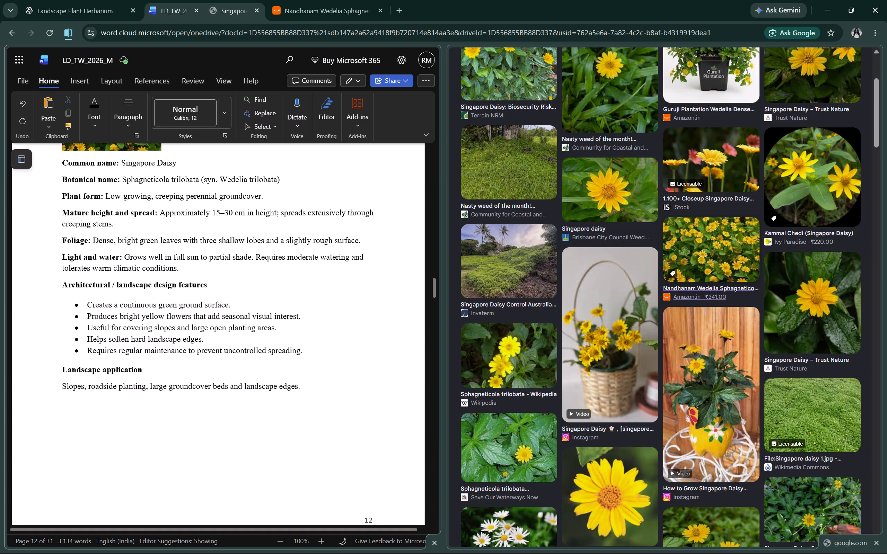
scroll(162, 236, up, 2)
key(Return)
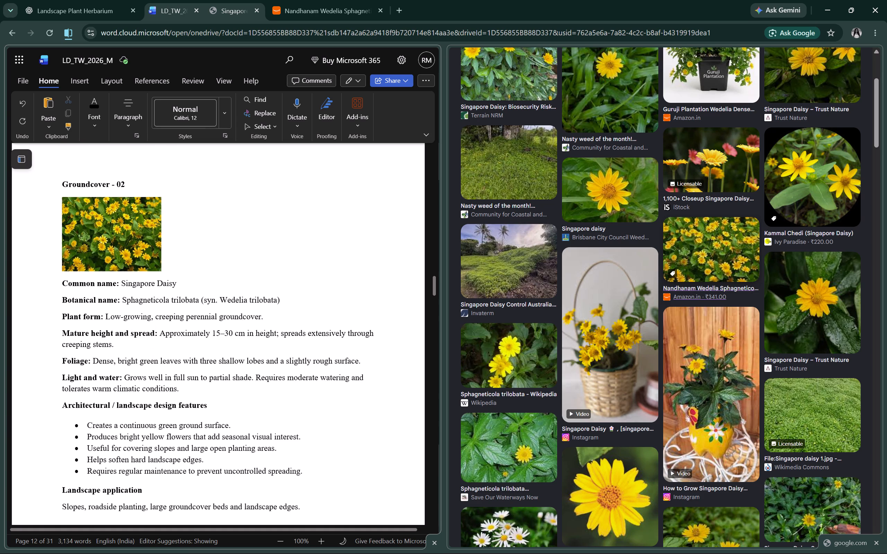
Add two blank lines above the Groundcover - 01 heading, matching the Groundcover - 02 page.
ctrl+scroll(280, 303, down, 3)
scroll(323, 348, up, 2)
scroll(323, 348, down, 1)
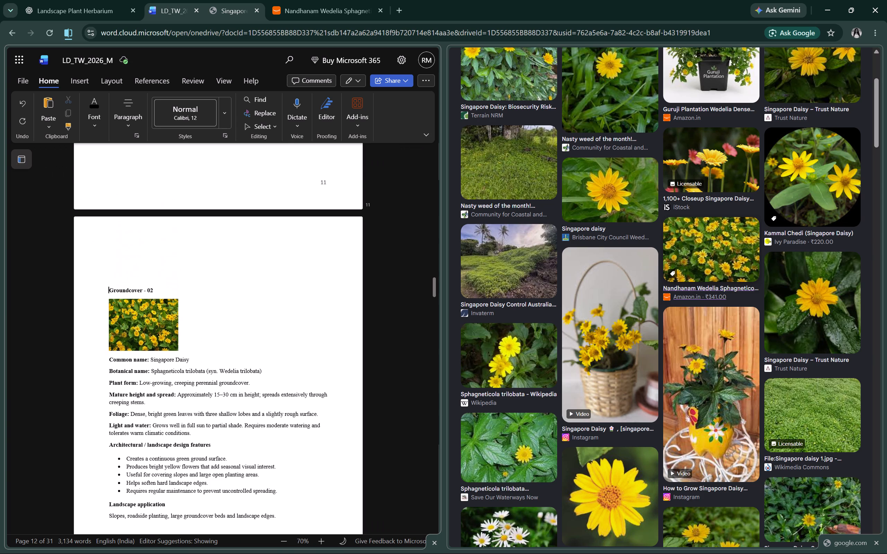
scroll(323, 348, up, 9)
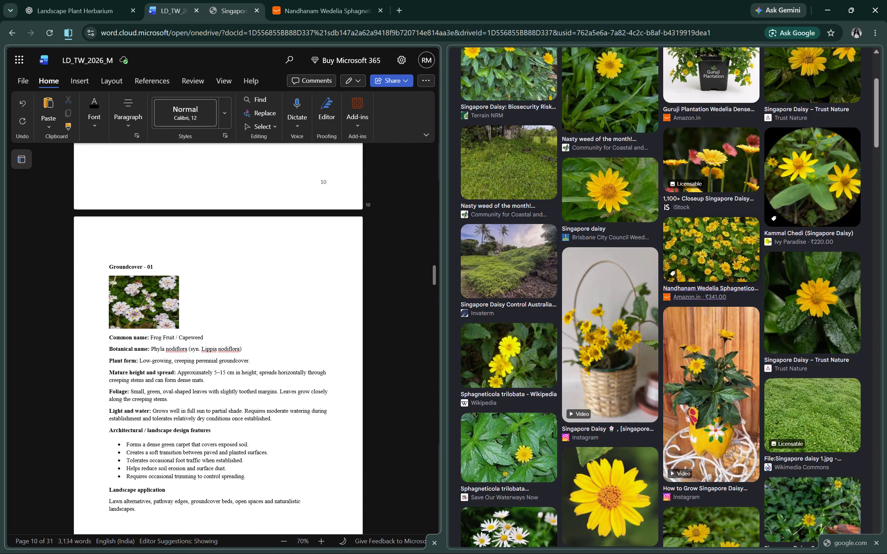
click(109, 270)
key(Return)
scroll(216, 293, down, 3)
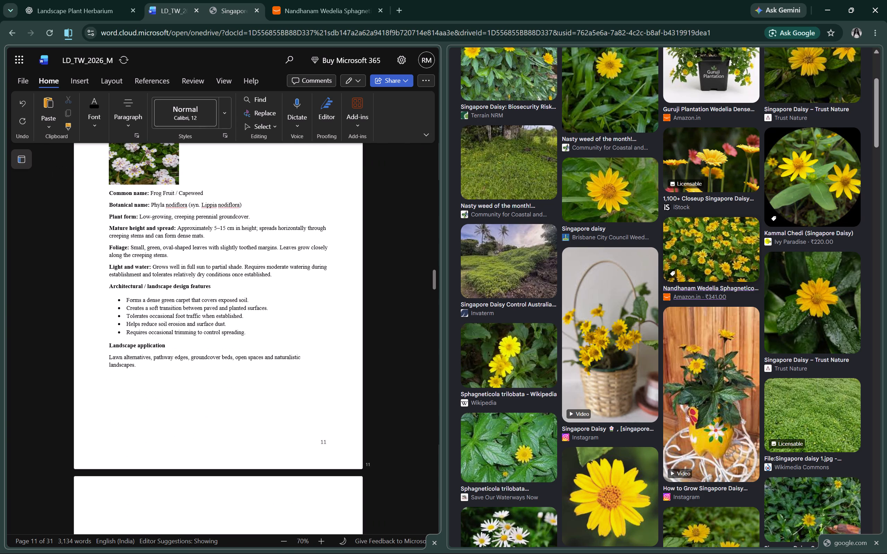
scroll(188, 284, up, 3)
key(Return)
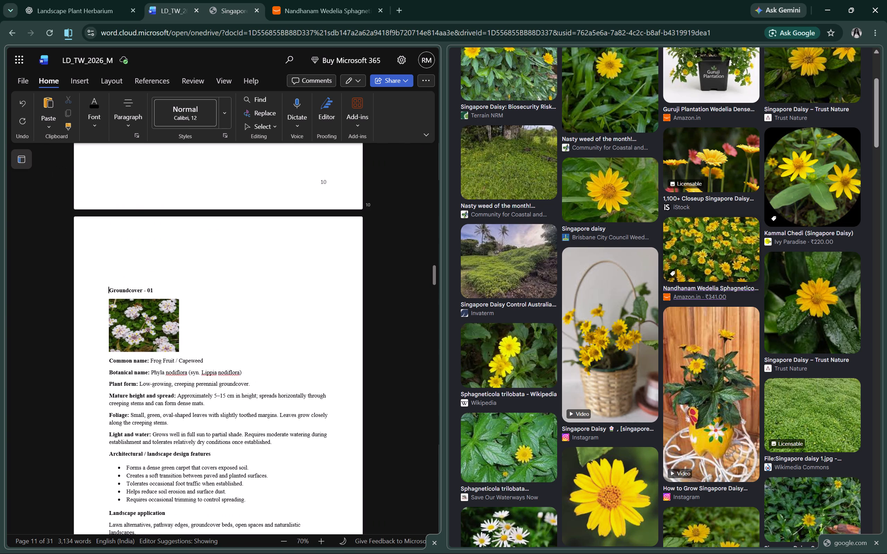
Search the web images for Baby Sun Rose, using the common name copied from the Groundcover - 03 entry.
scroll(154, 274, down, 3)
scroll(211, 297, up, 3)
scroll(211, 297, down, 8)
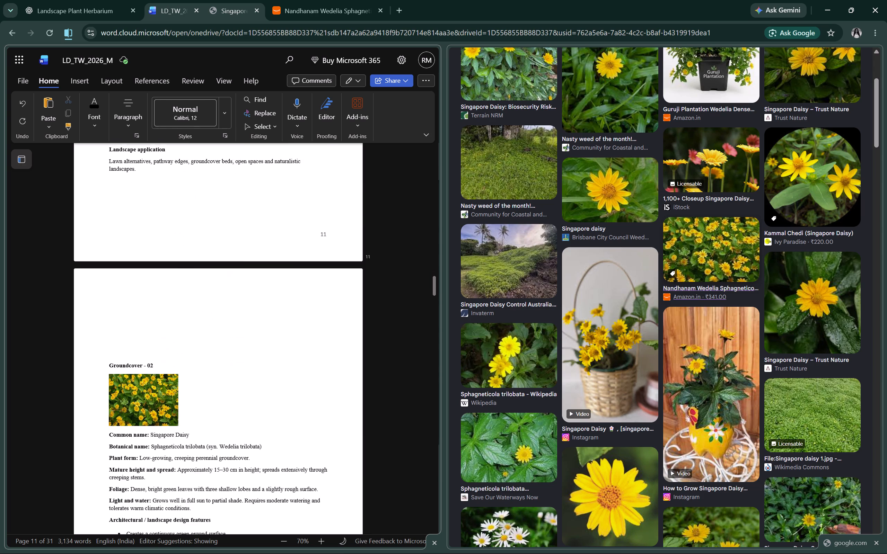
scroll(211, 297, down, 10)
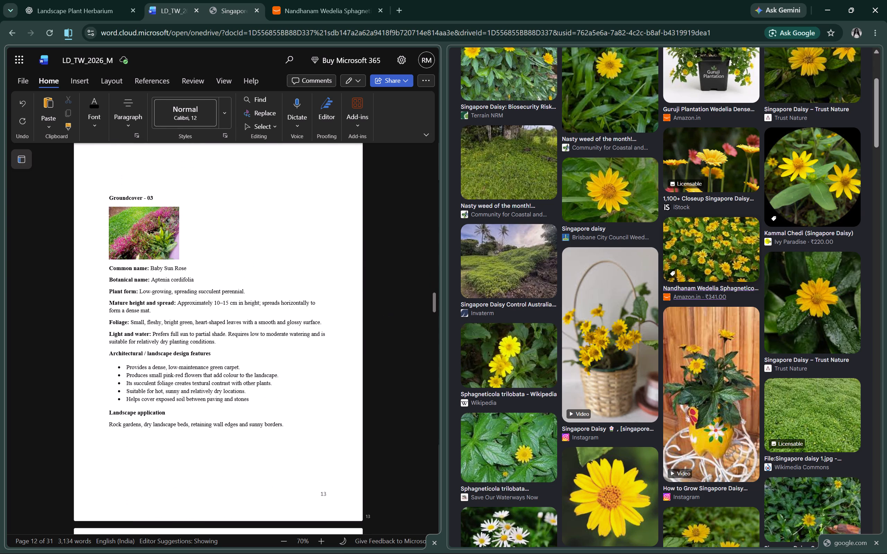
drag(149, 268, 190, 268)
key(ctrl+c)
scroll(636, 221, up, 7)
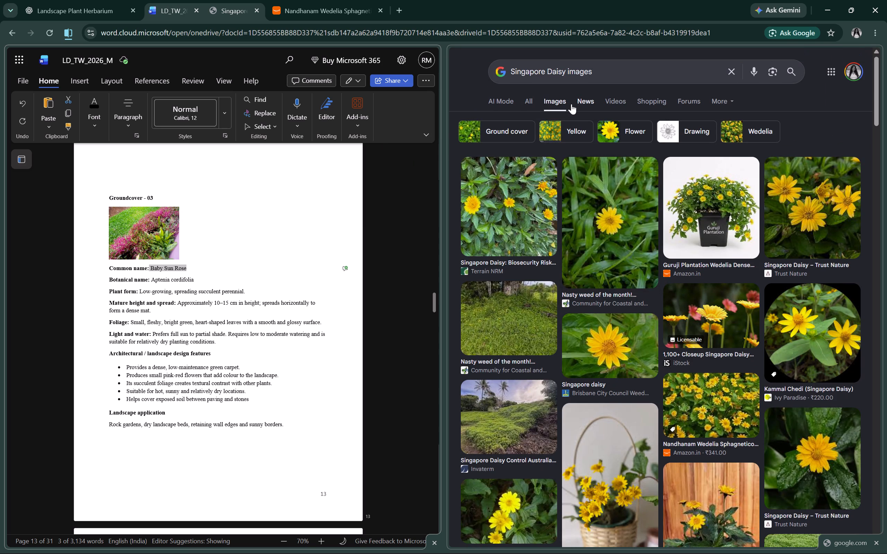
drag(564, 71, 513, 77)
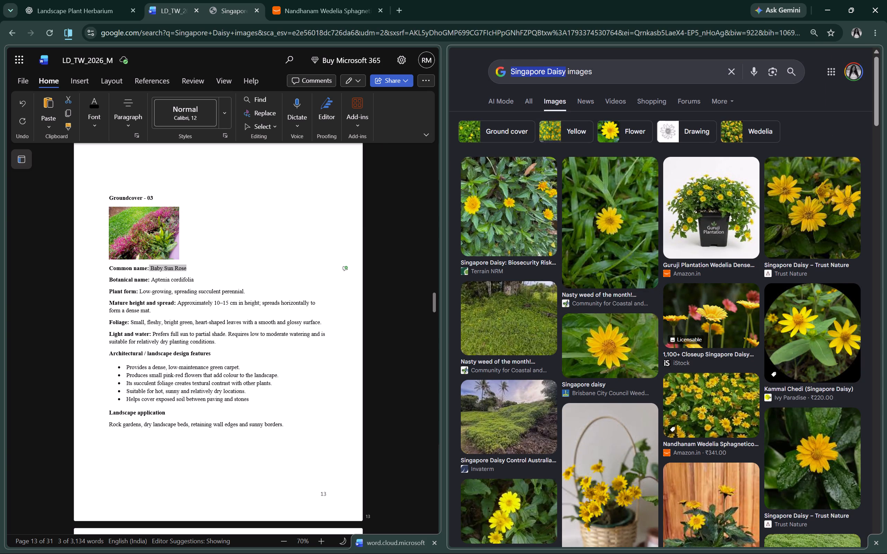
drag(513, 77, 510, 74)
key(BackSpace)
key(ctrl+v)
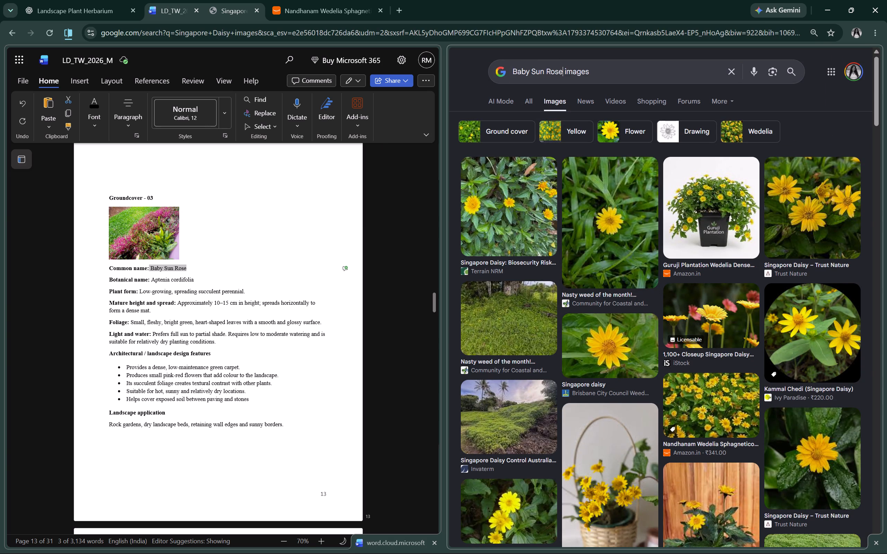
click(791, 73)
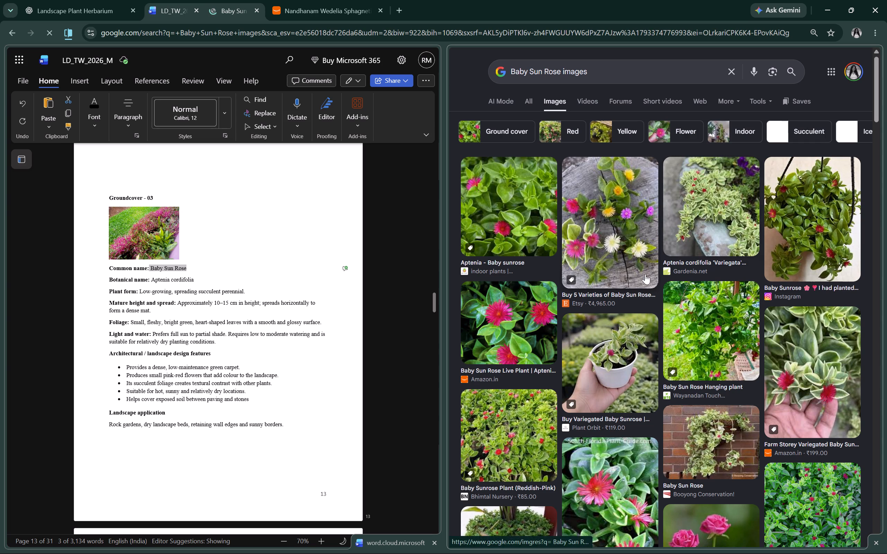
Browse the image results and copy Bhimtal Nursery's Baby Sunrose Plant (Reddish-Pink) picture.
scroll(641, 291, down, 1)
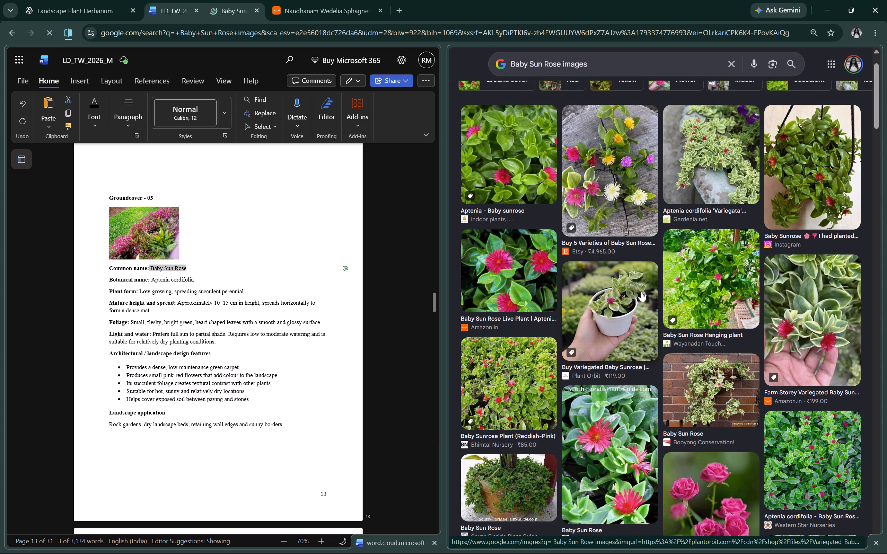
scroll(641, 291, down, 1)
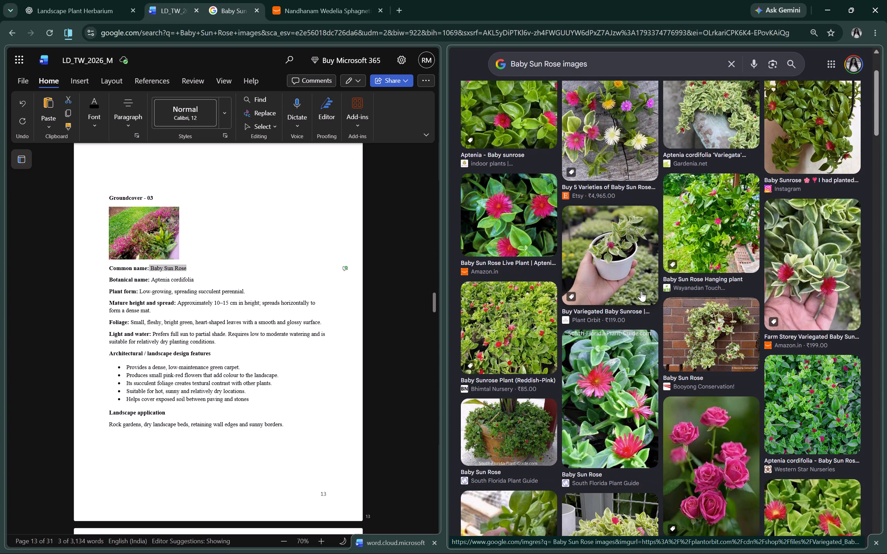
scroll(629, 295, down, 6)
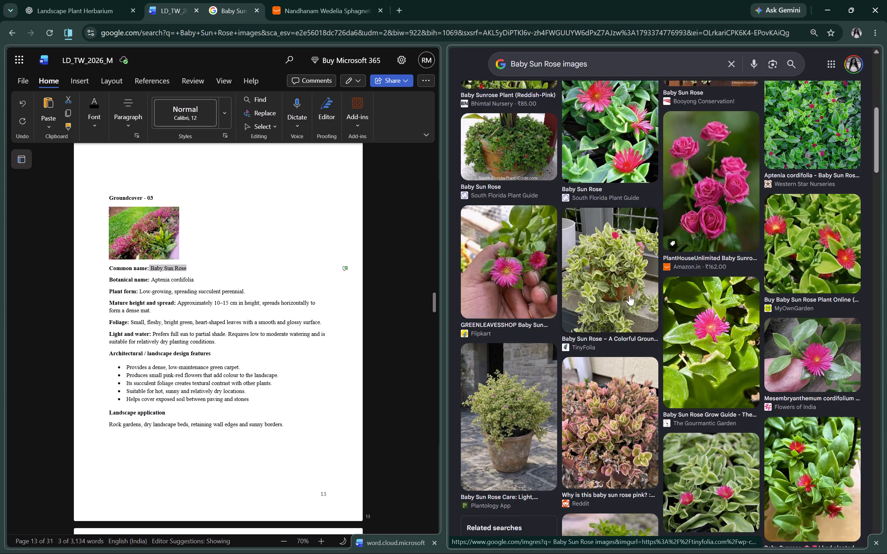
scroll(629, 295, down, 7)
scroll(629, 295, up, 1)
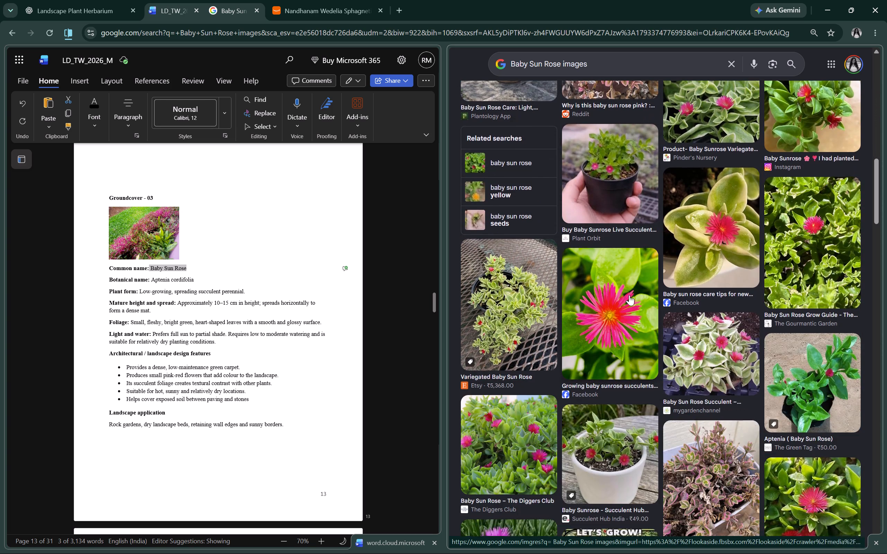
scroll(629, 295, up, 11)
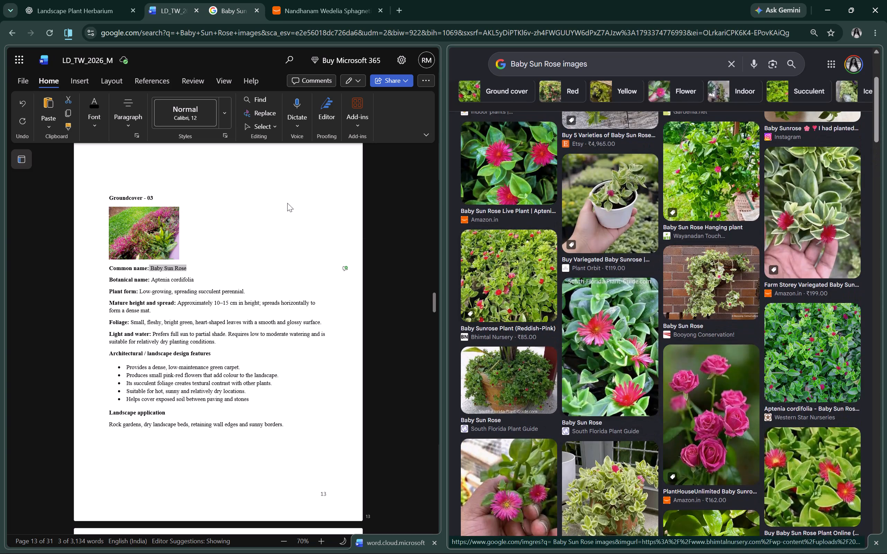
scroll(503, 270, up, 4)
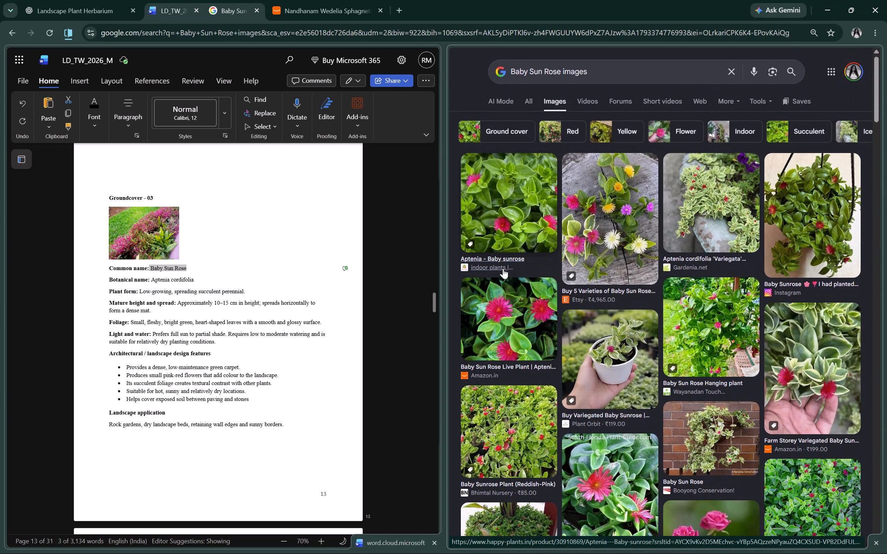
scroll(503, 268, down, 3)
click(504, 280)
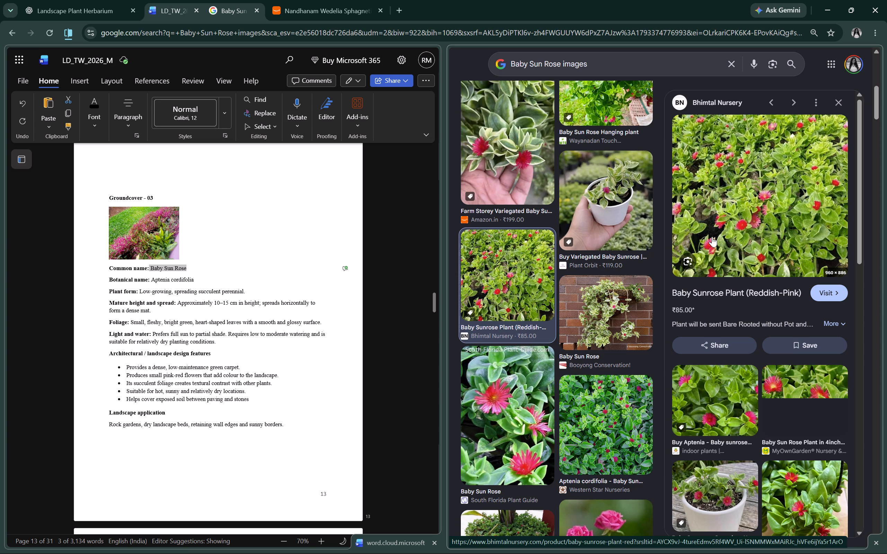
right_click(712, 236)
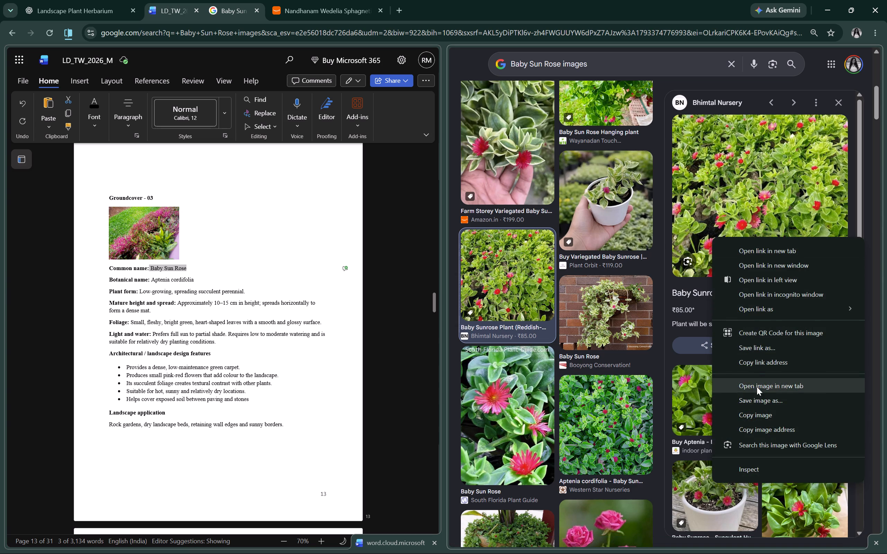
click(749, 413)
Paste the copied Baby Sunrose picture into the document after the existing Groundcover - 03 picture.
click(192, 227)
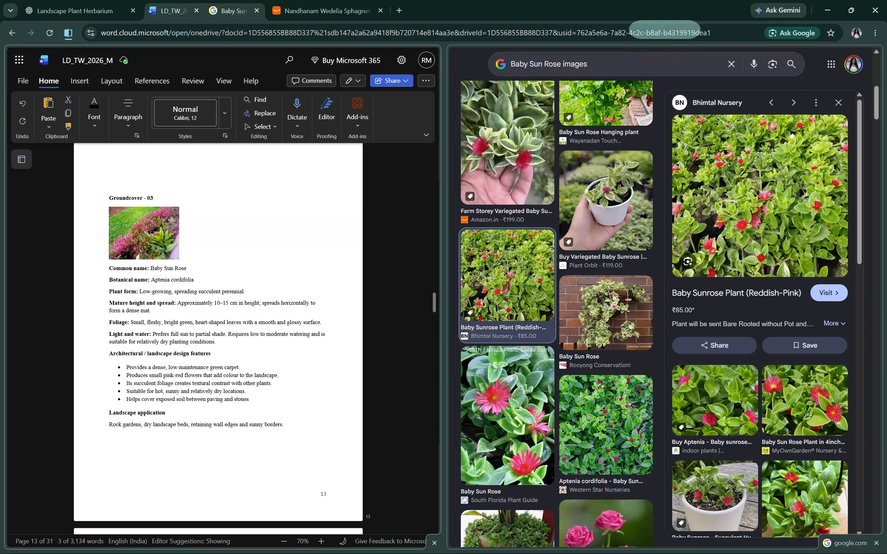
click(188, 215)
key(ctrl+v)
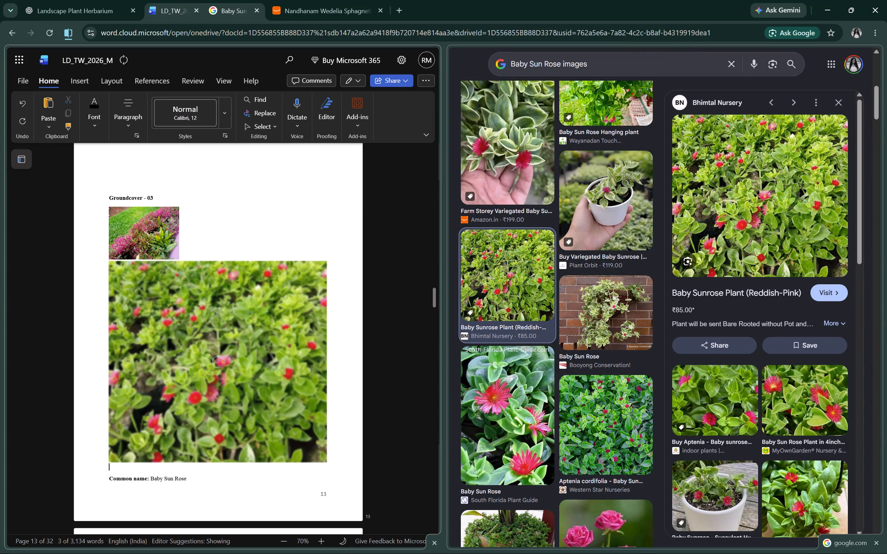
Shrink the pasted Baby Sunrose picture to about the old picture's size and place it in front of the old one.
click(320, 372)
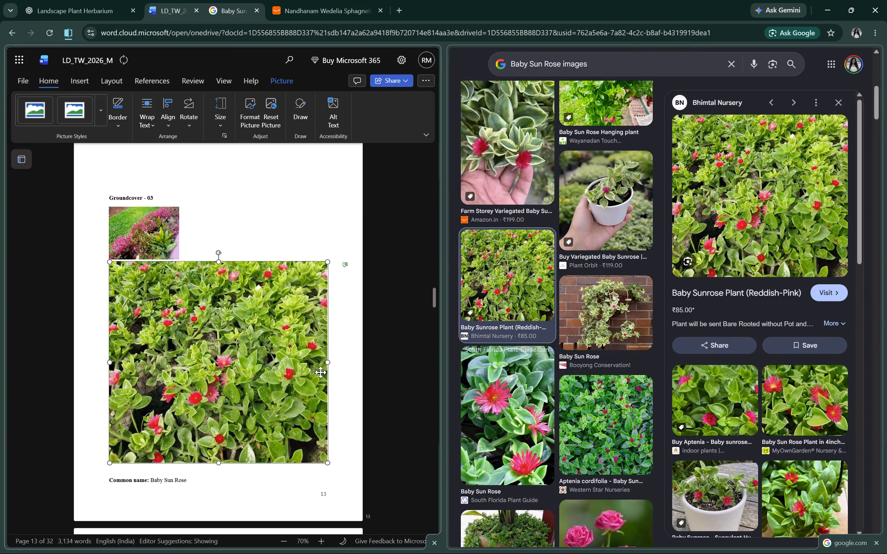
drag(328, 462, 179, 250)
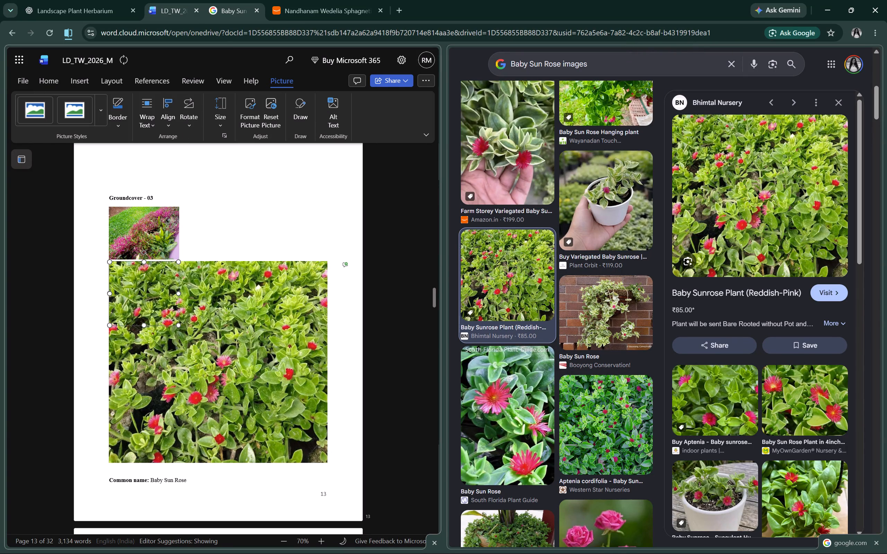
drag(179, 250, 179, 254)
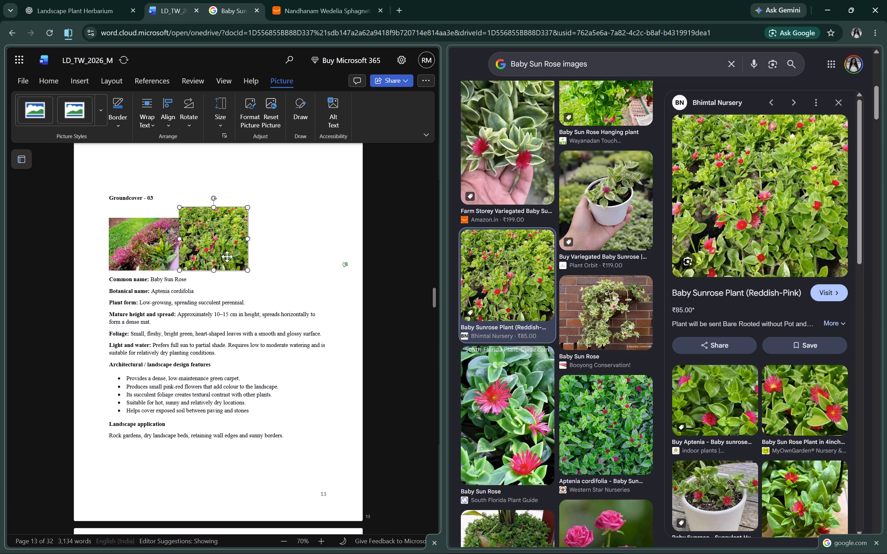
drag(211, 207, 173, 221)
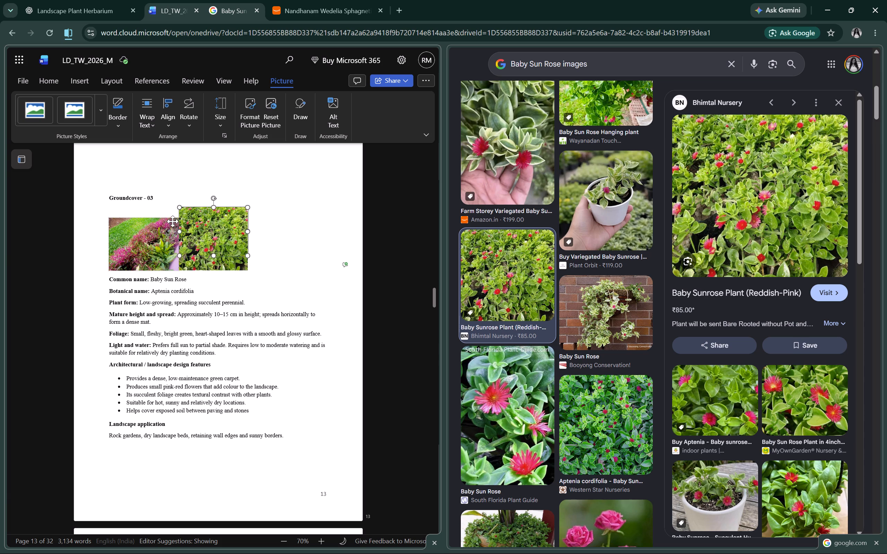
drag(173, 221, 173, 218)
drag(215, 241, 144, 234)
Delete the old pink-flowered picture from the Groundcover - 03 entry.
click(208, 242)
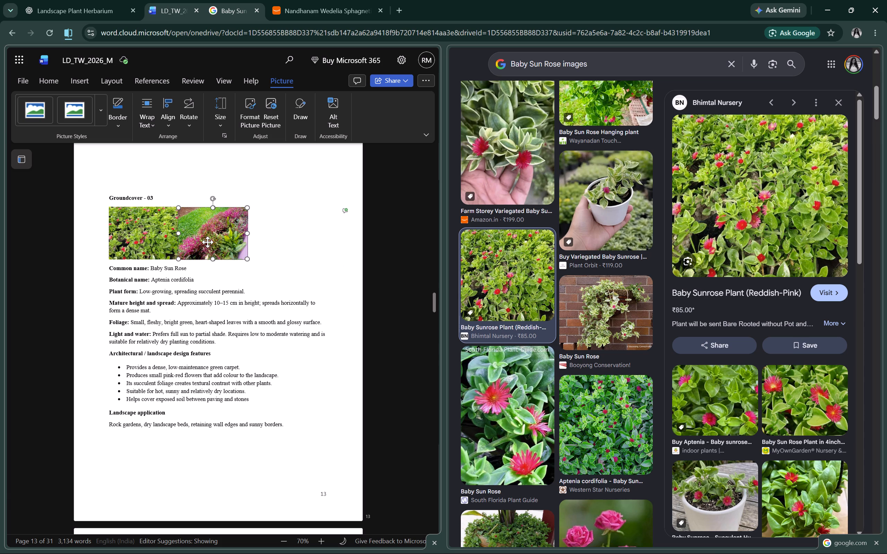
key(Delete)
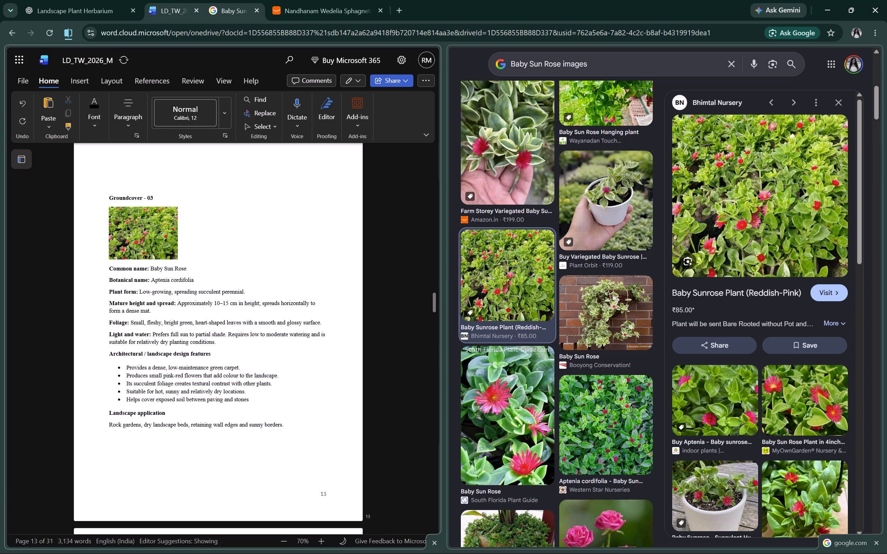
Search the web images for Bermuda Grass / Doob Grass, using the common name copied from the Groundcover - 04 entry.
scroll(270, 349, down, 1)
scroll(270, 349, up, 1)
scroll(270, 349, down, 8)
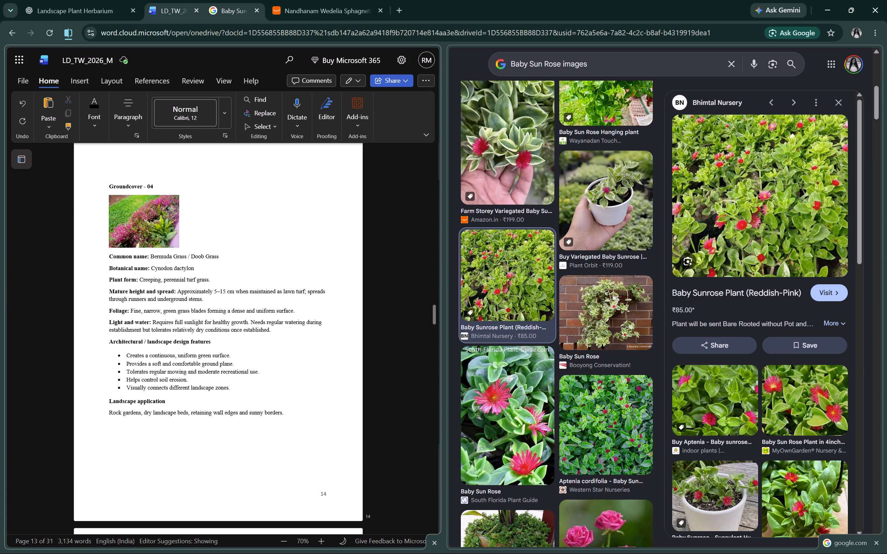
drag(150, 256, 223, 256)
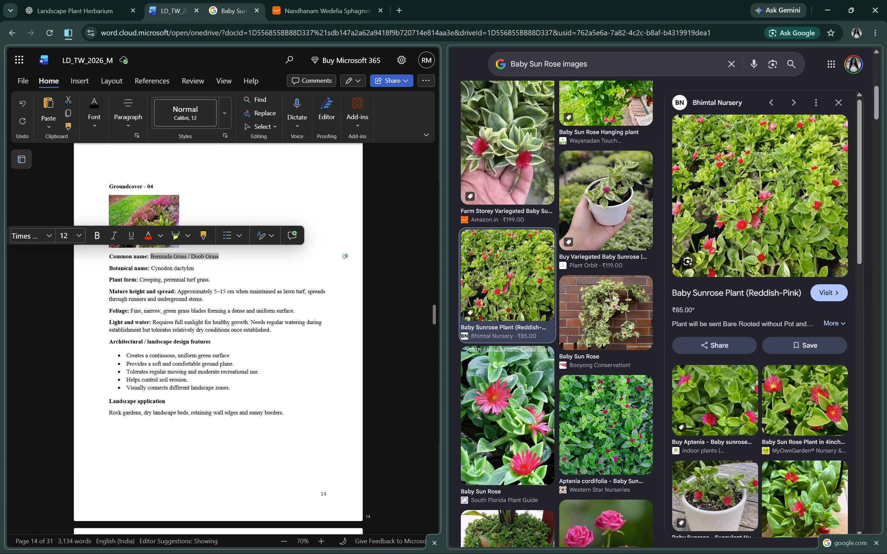
key(ctrl+c)
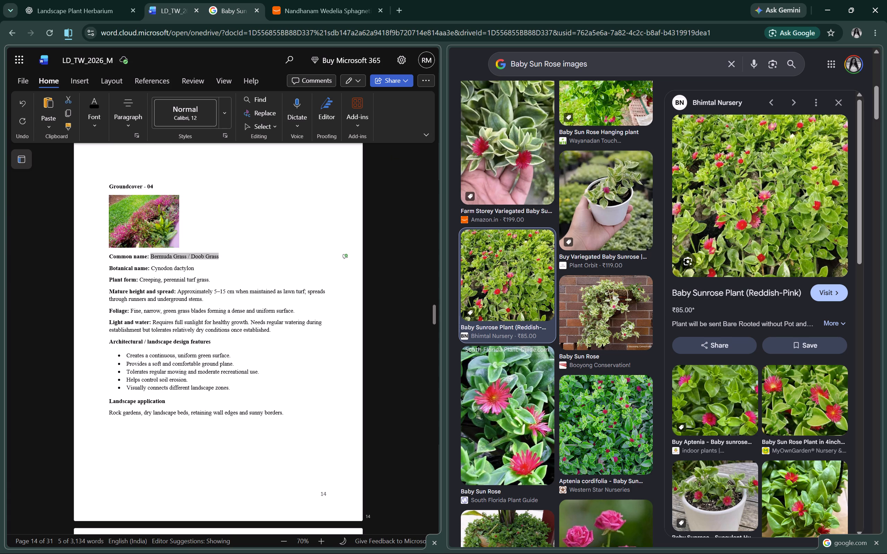
drag(560, 67, 511, 66)
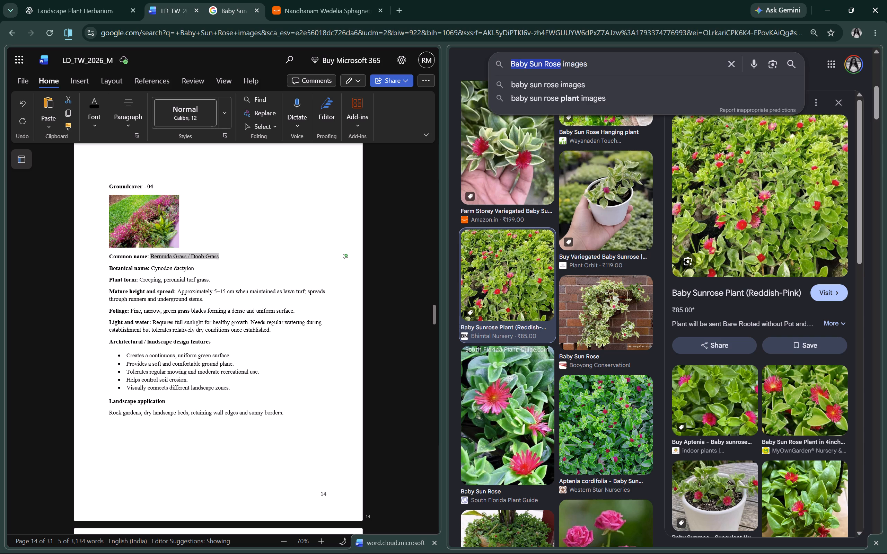
key(BackSpace)
key(ctrl+v)
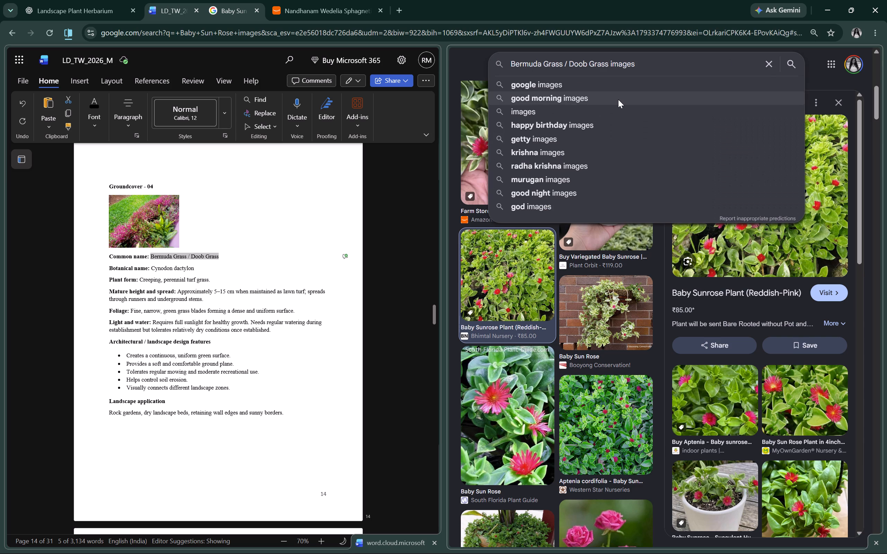
key(Return)
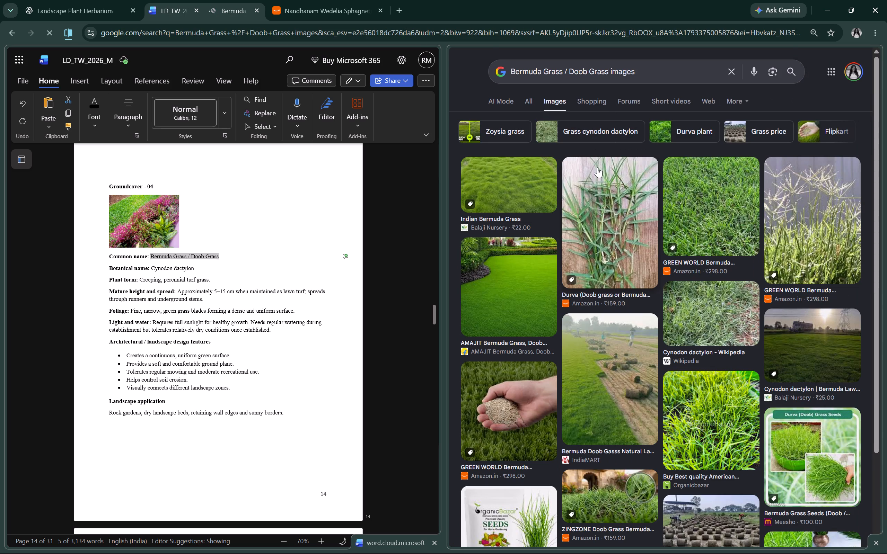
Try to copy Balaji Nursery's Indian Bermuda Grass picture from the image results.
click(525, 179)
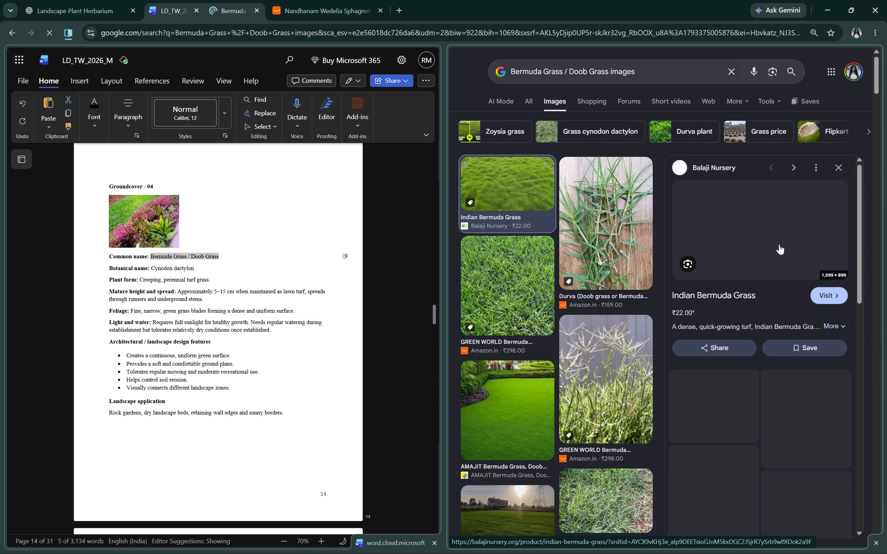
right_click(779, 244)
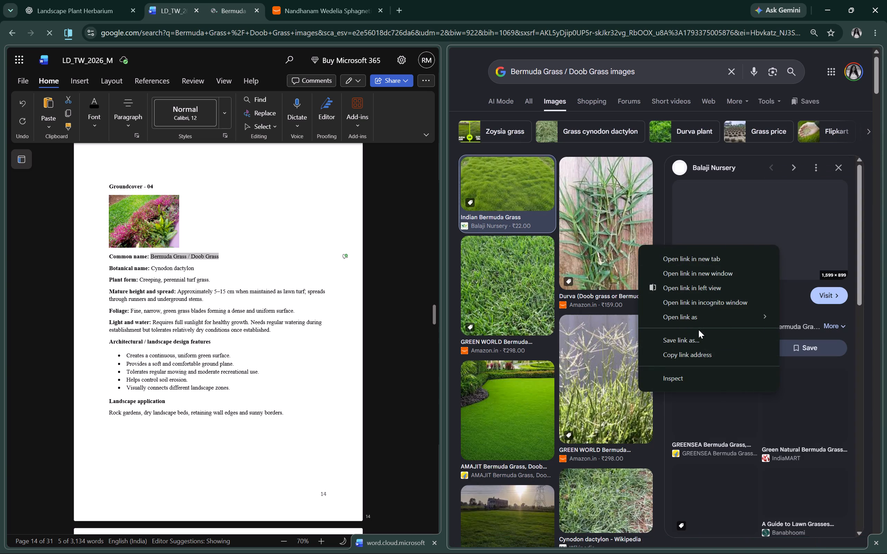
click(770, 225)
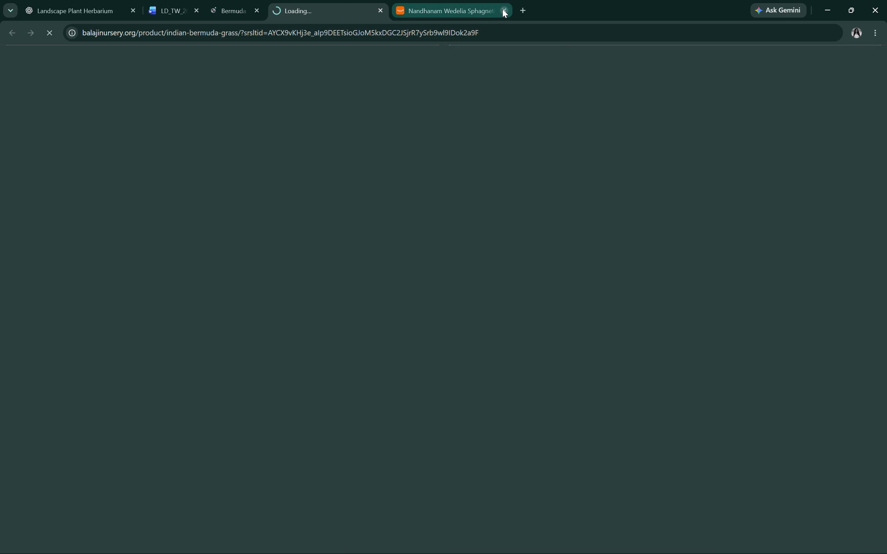
Close the Nandhanam Wedelia product page and the Balaji Nursery page.
click(502, 9)
click(384, 11)
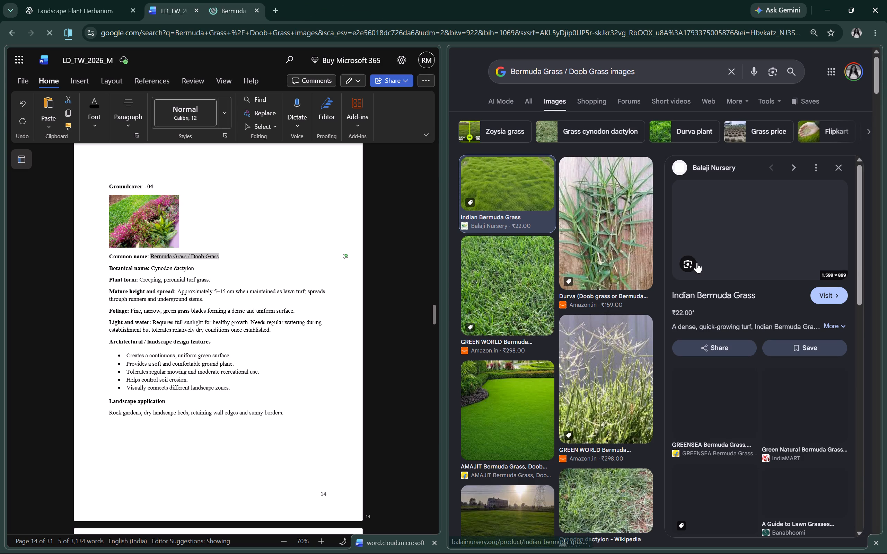
Preview several Bermuda / Doob grass pictures in the image results to find one suitable for the Groundcover - 04 entry.
click(497, 316)
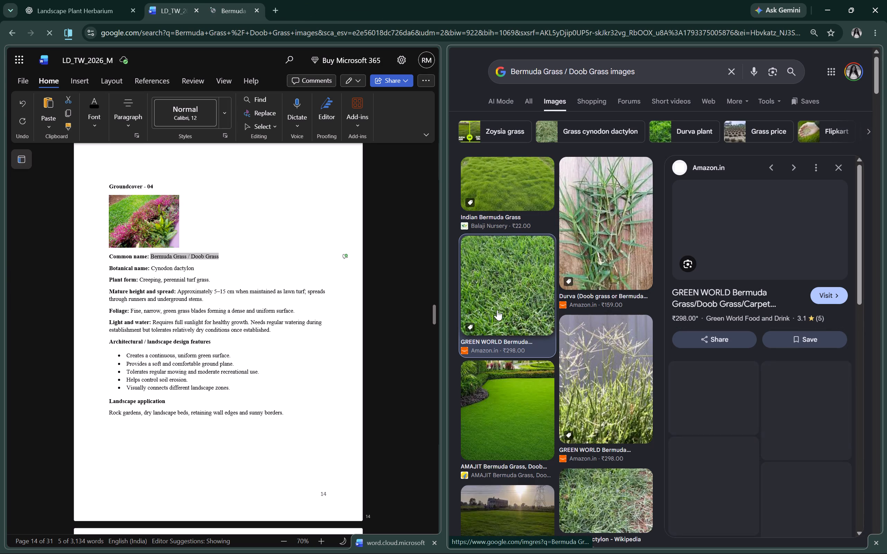
click(514, 173)
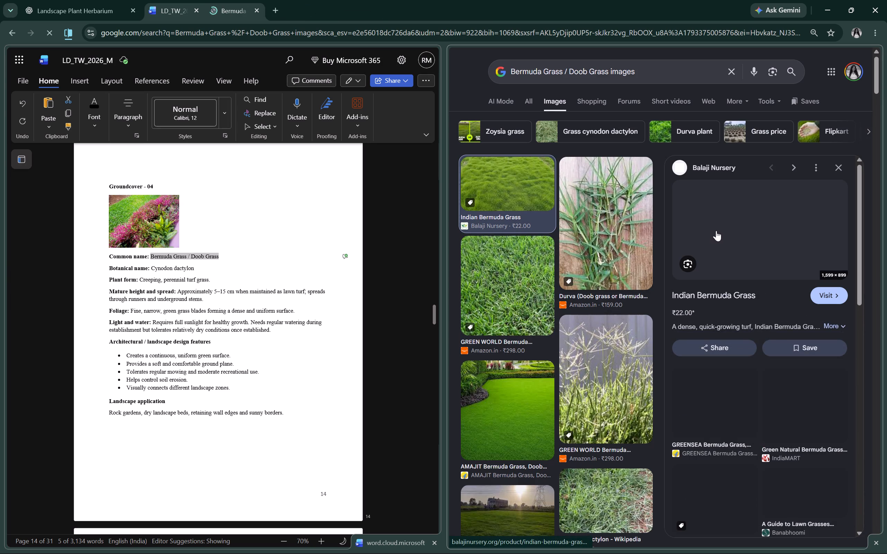
right_click(716, 231)
click(588, 254)
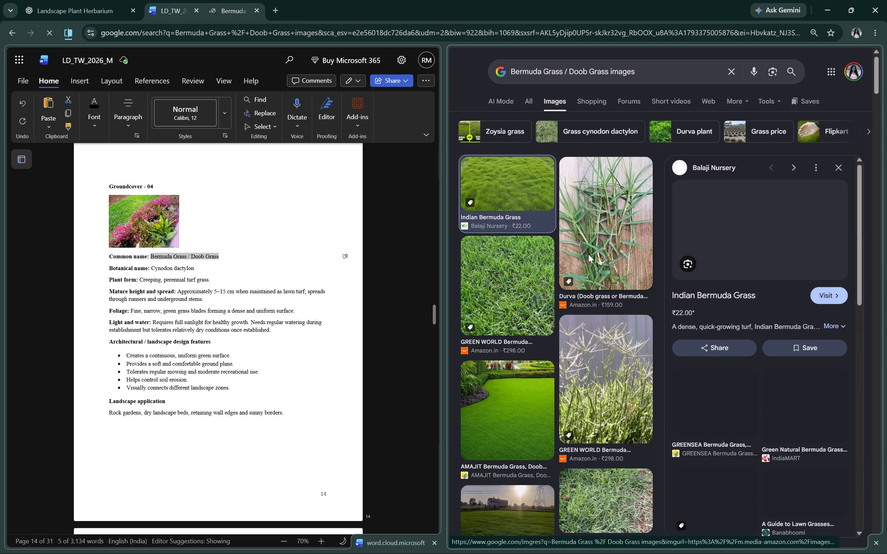
click(594, 345)
click(520, 414)
click(519, 287)
click(524, 190)
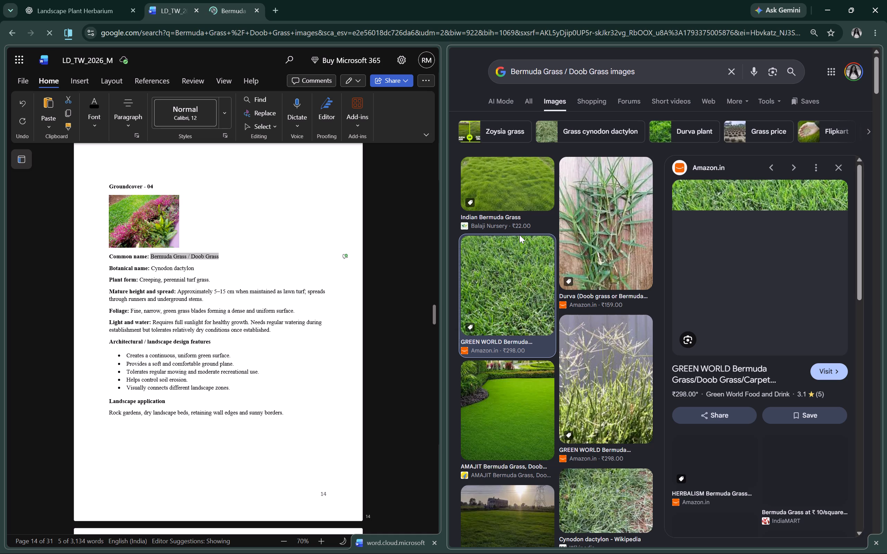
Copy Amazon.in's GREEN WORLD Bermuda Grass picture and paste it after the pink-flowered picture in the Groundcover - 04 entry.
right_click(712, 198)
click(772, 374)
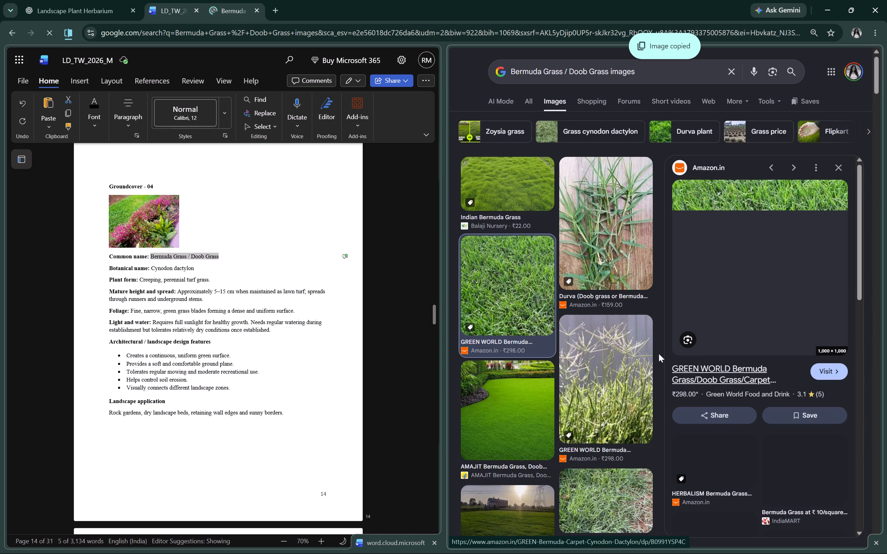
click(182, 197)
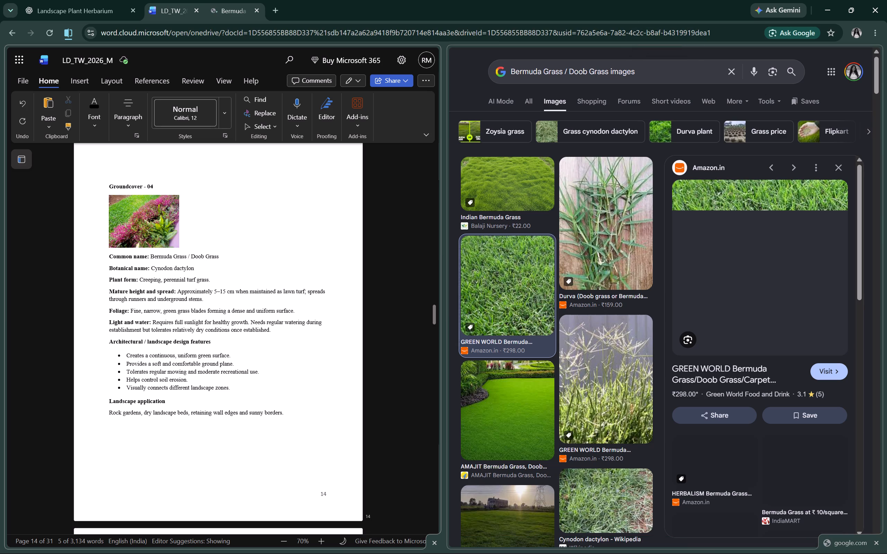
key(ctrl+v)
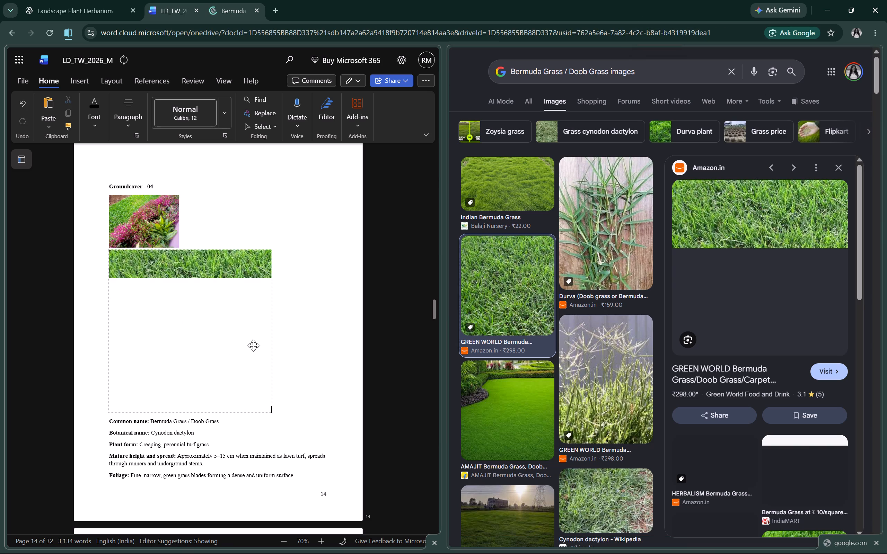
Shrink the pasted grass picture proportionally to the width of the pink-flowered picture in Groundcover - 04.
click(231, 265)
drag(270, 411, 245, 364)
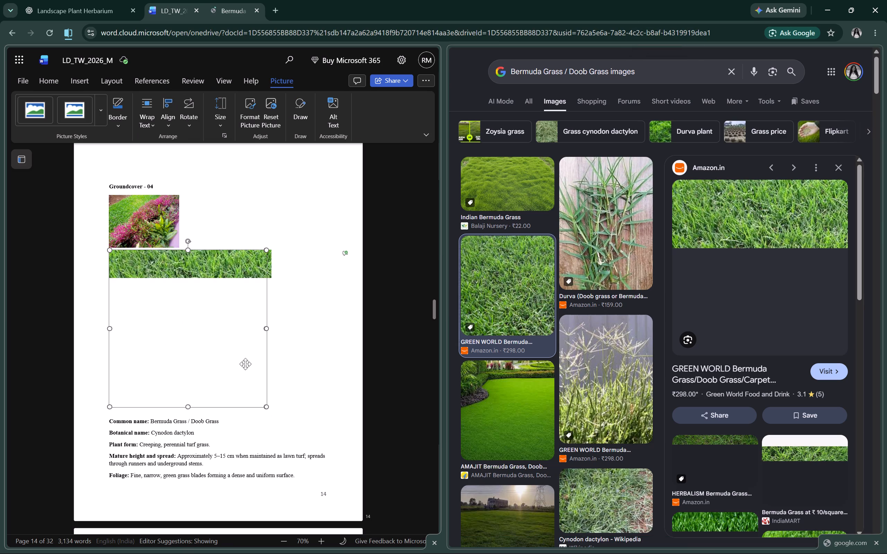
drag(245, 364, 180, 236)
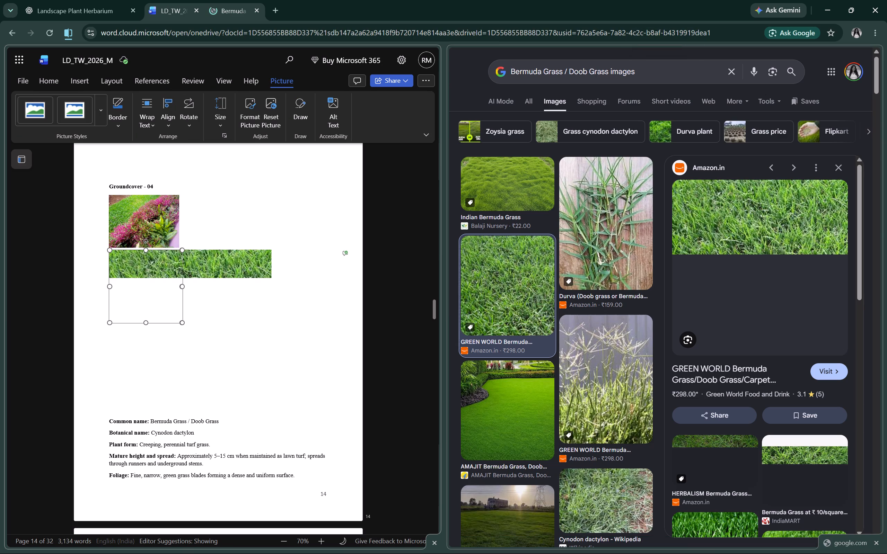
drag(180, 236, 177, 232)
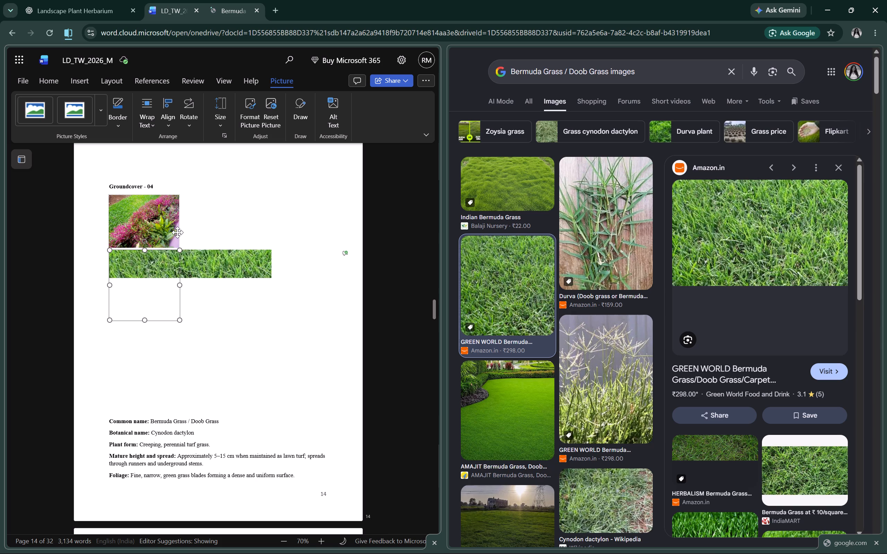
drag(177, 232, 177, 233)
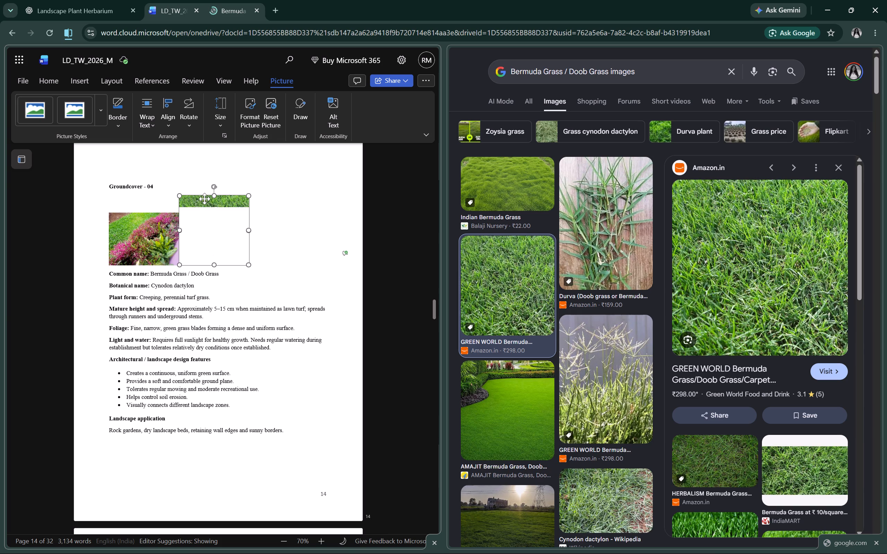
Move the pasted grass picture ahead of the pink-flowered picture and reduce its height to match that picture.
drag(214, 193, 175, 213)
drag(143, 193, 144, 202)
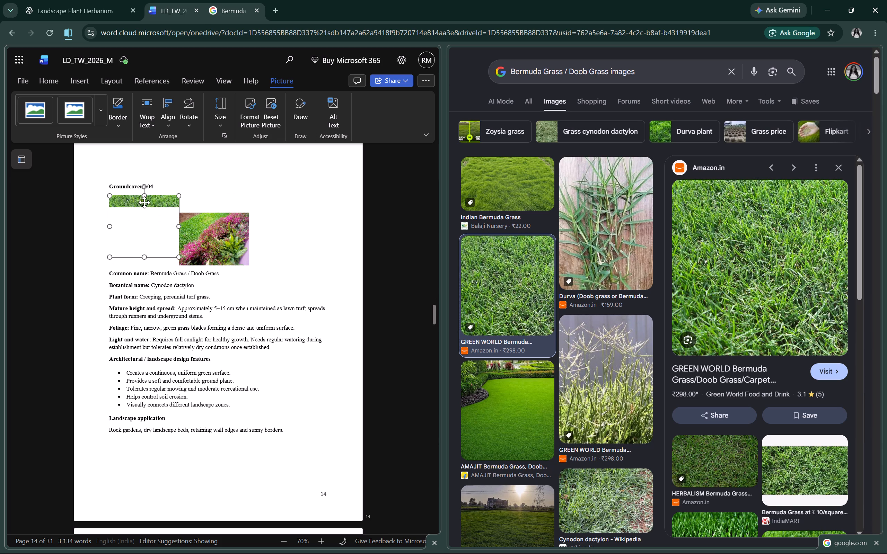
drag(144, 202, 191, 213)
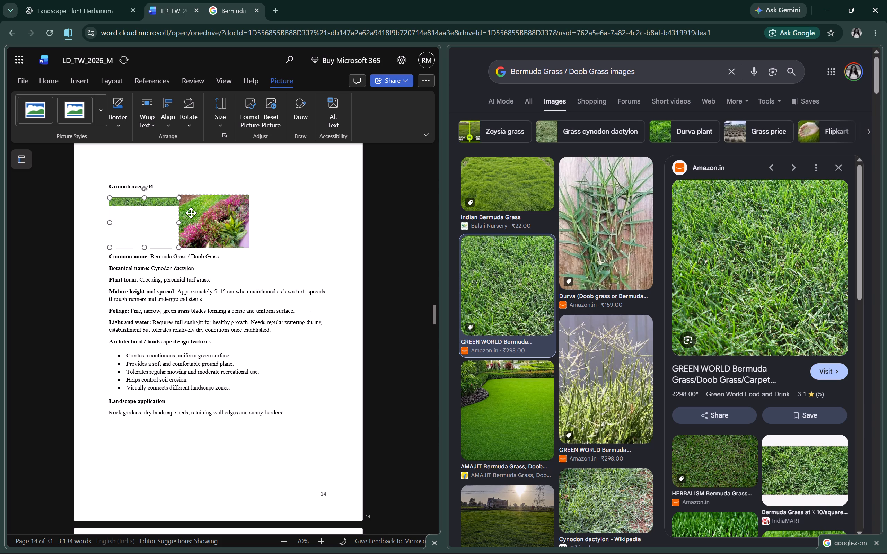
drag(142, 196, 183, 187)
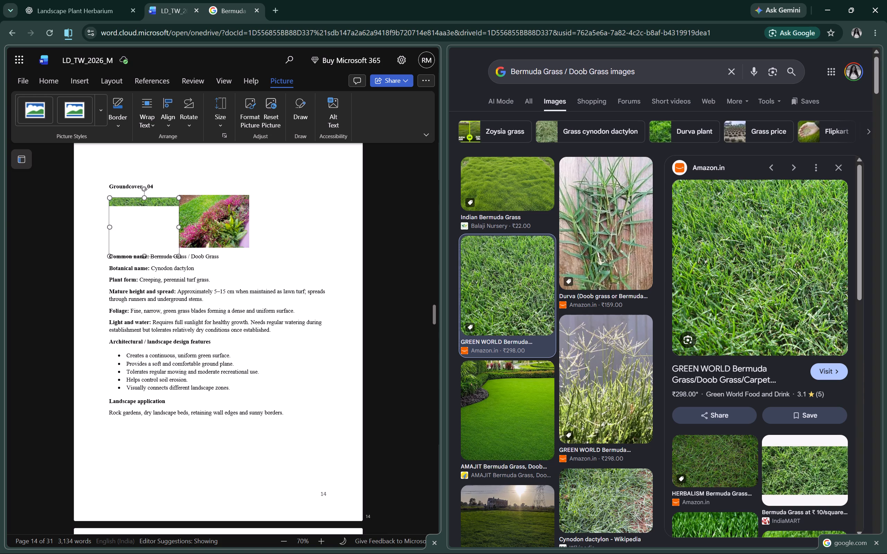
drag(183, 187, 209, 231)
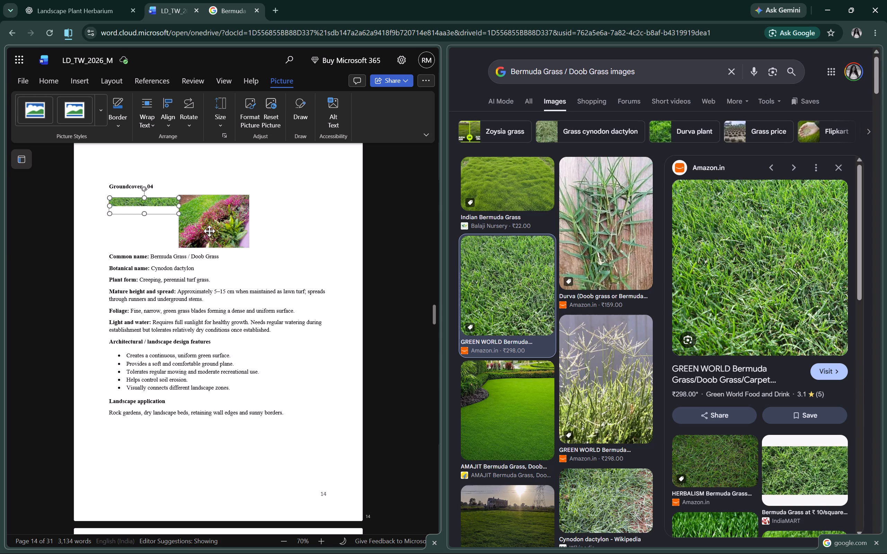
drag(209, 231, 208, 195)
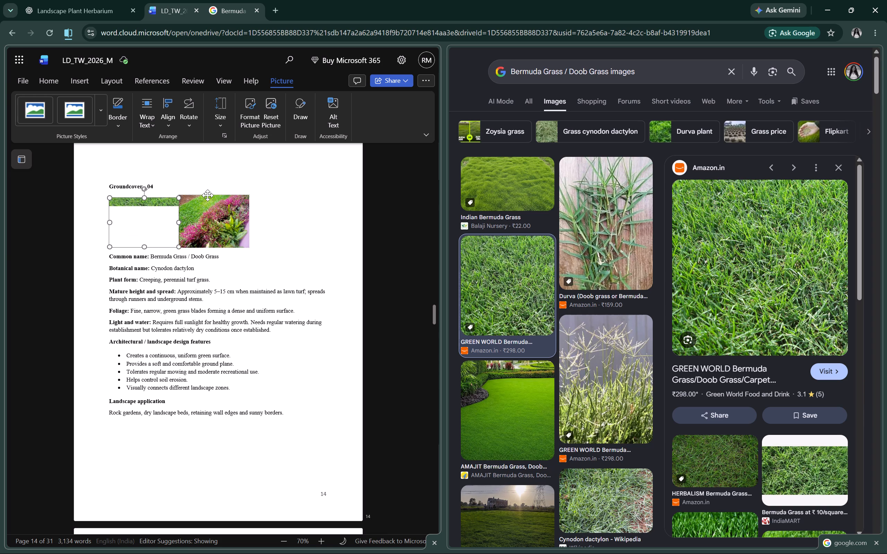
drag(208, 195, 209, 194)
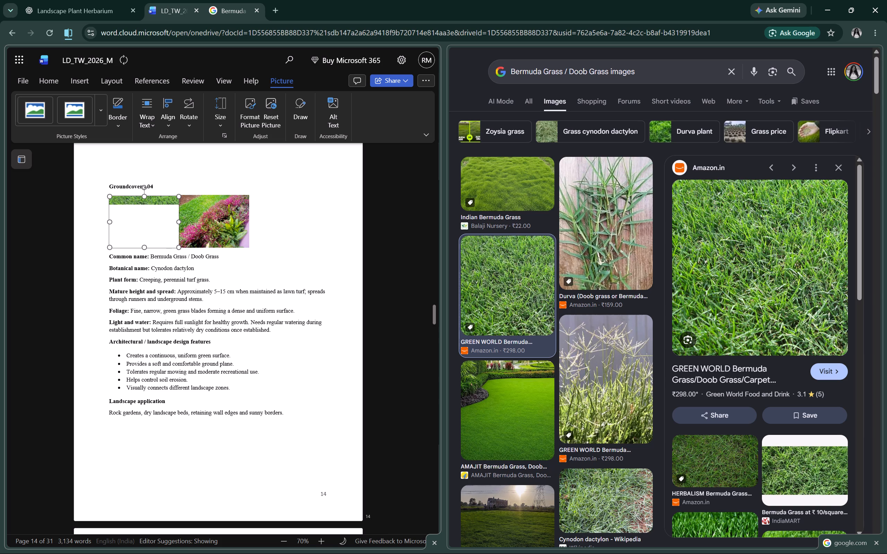
Delete the old pink-flowered picture from the Groundcover - 04 entry.
click(203, 223)
key(Delete)
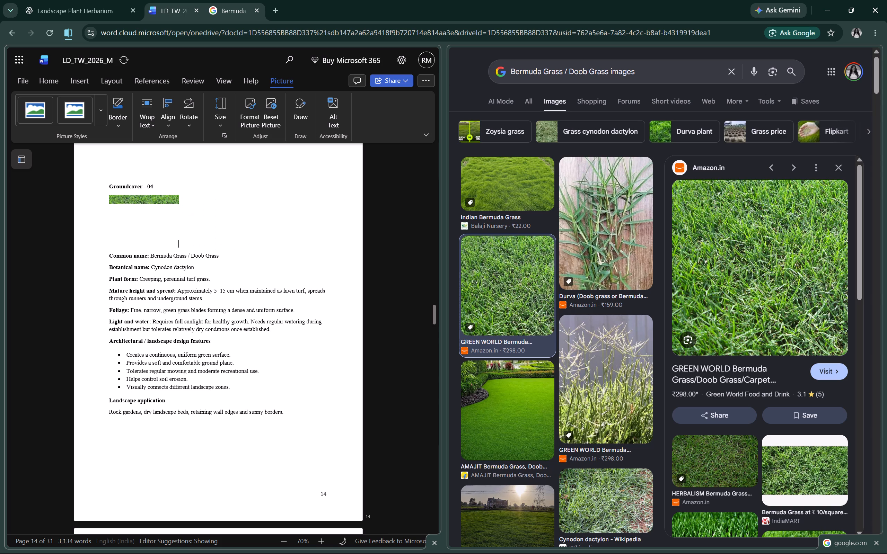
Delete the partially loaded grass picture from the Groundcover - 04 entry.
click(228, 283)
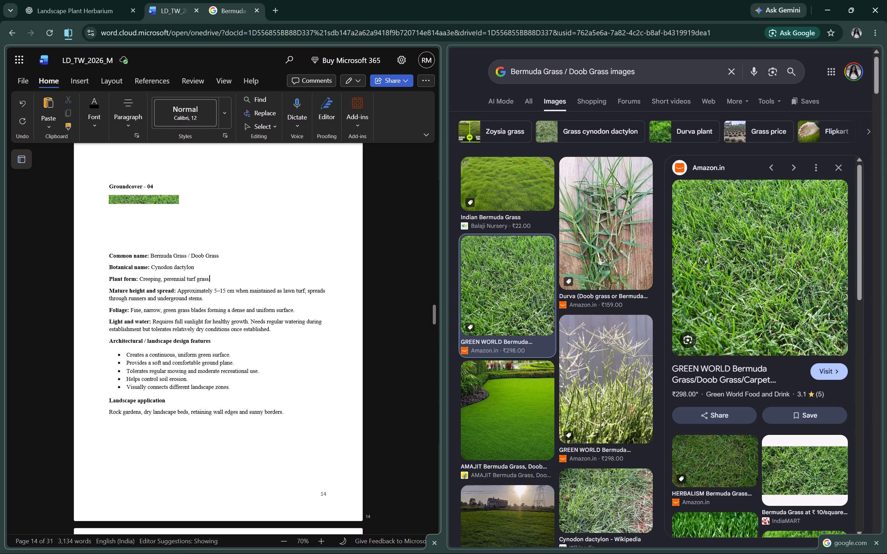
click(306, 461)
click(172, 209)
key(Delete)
Copy the fully loaded GREEN WORLD Bermuda Grass picture from the Amazon.in image preview.
click(774, 251)
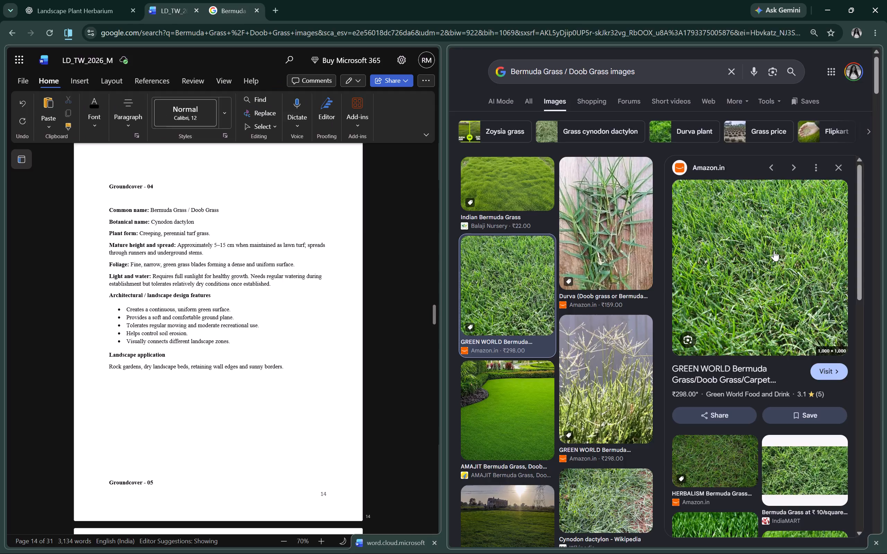
click(383, 6)
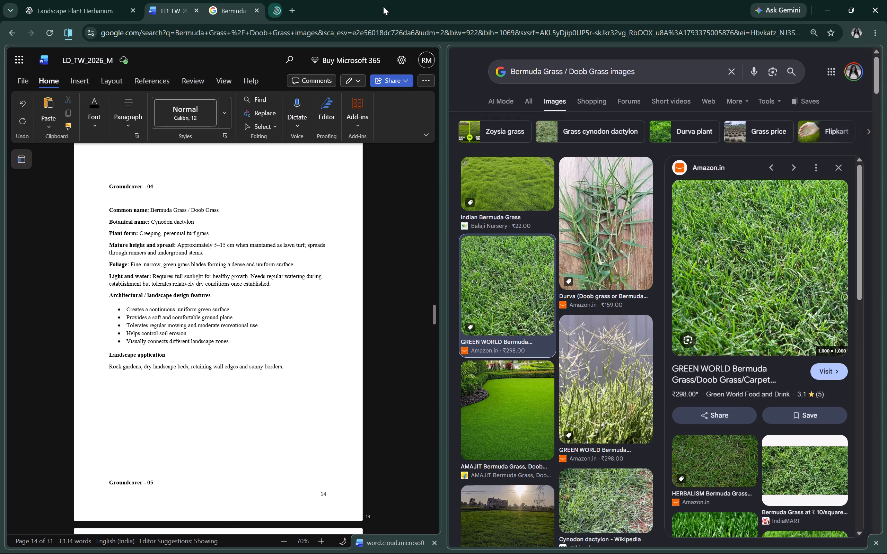
right_click(757, 275)
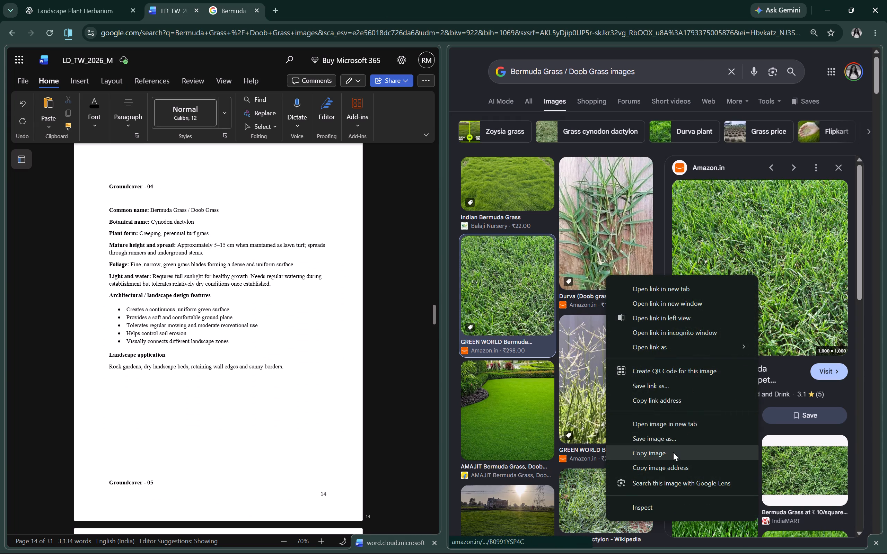
click(673, 452)
Undo the deletion of the partially loaded grass picture in the Groundcover - 04 entry.
click(110, 194)
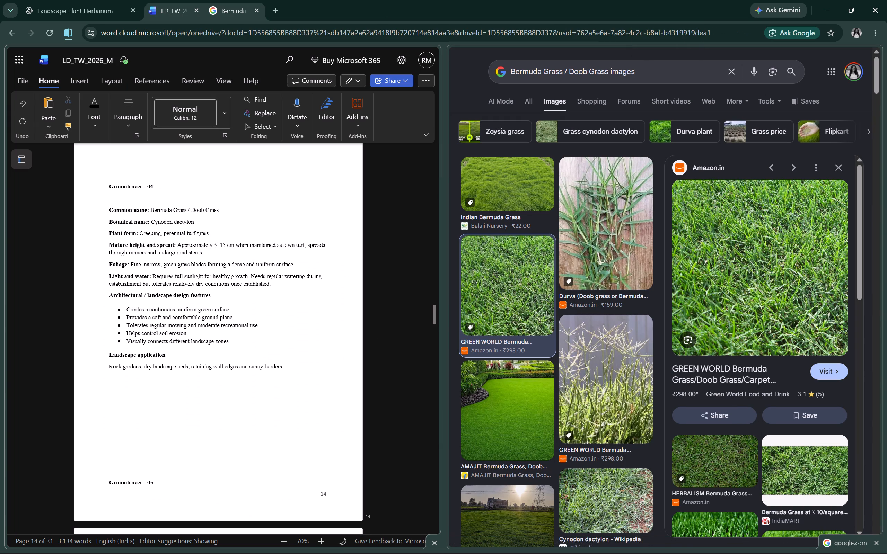
key(ctrl+z)
Paste the copied grass picture after the partially loaded one in Groundcover - 04 and resize it to the same width and height.
click(203, 233)
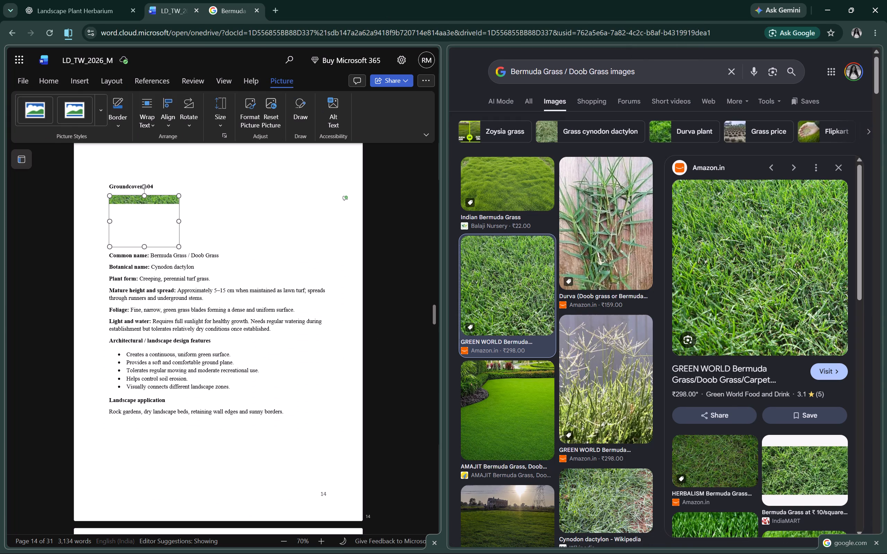
key(ctrl+v)
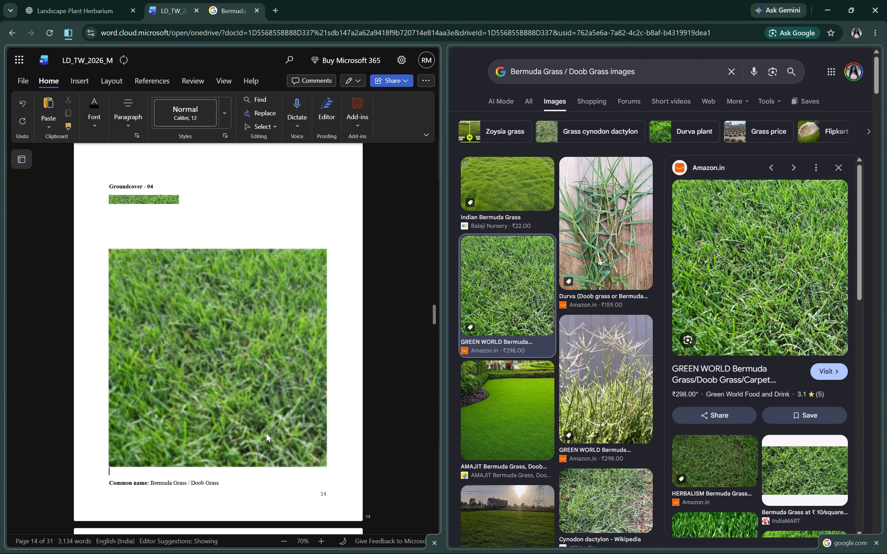
click(266, 433)
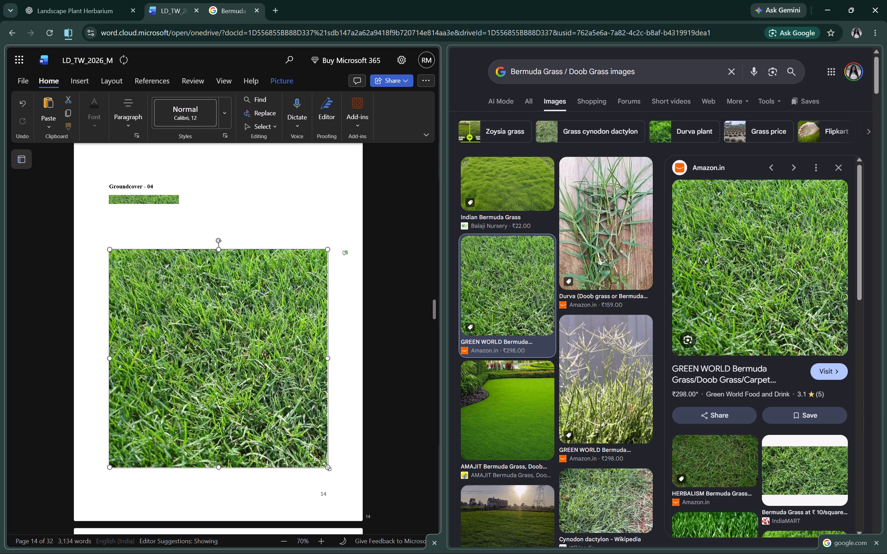
drag(327, 466, 178, 204)
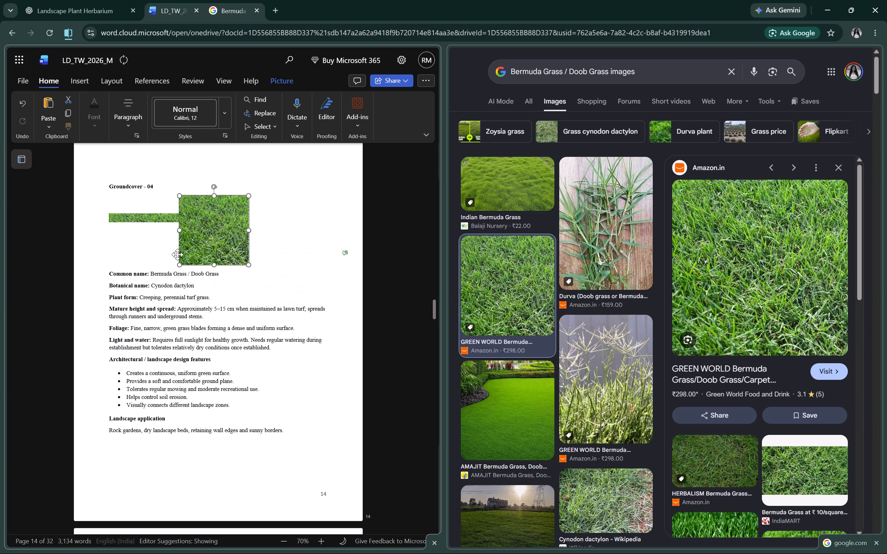
drag(214, 195, 183, 211)
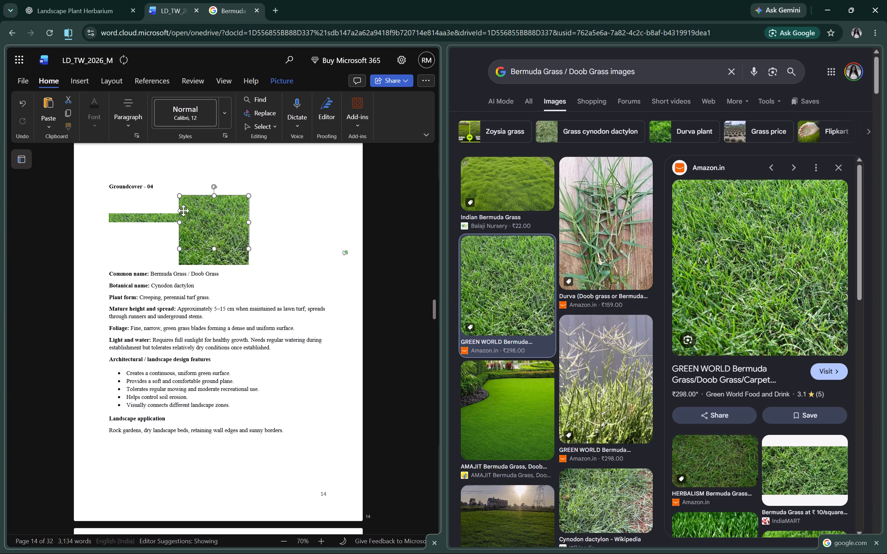
drag(183, 211, 173, 213)
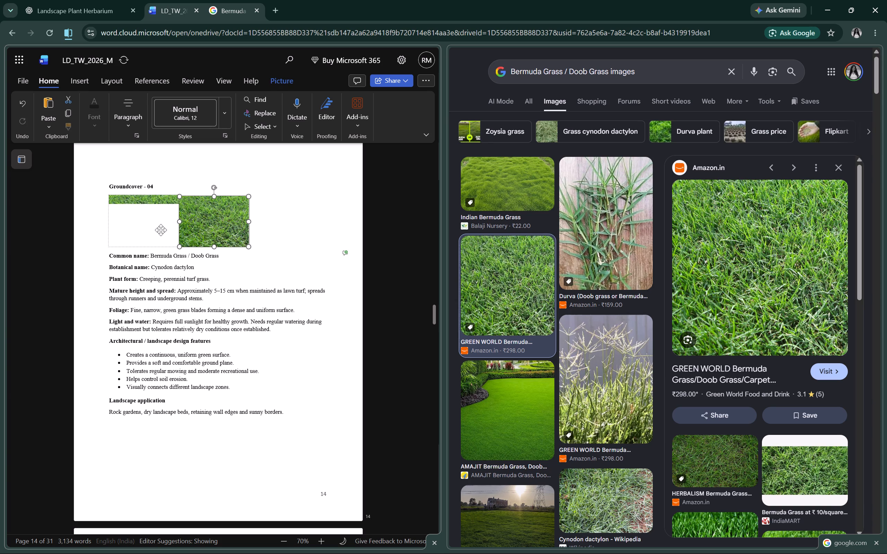
Move the fully loaded grass picture ahead of the partially loaded one in the Groundcover - 04 entry.
click(161, 230)
drag(214, 223, 162, 222)
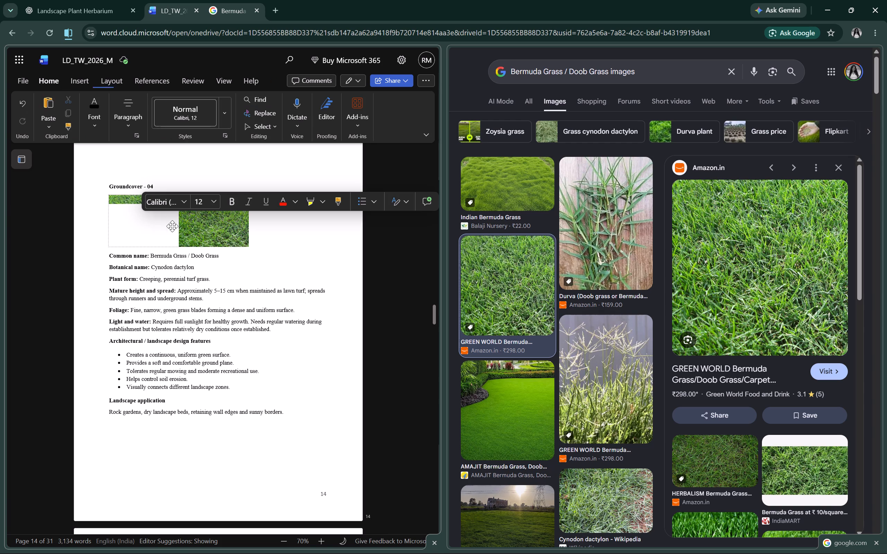
drag(222, 234, 157, 232)
click(226, 237)
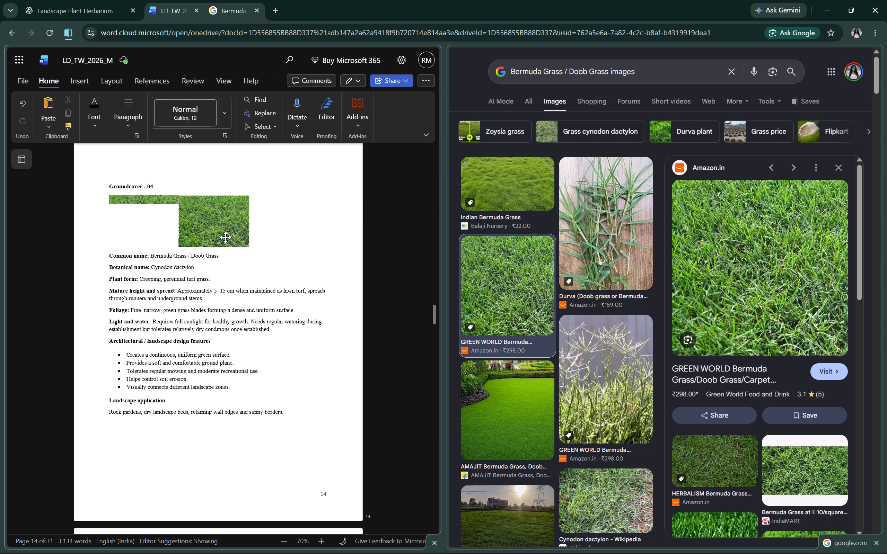
drag(225, 235, 144, 219)
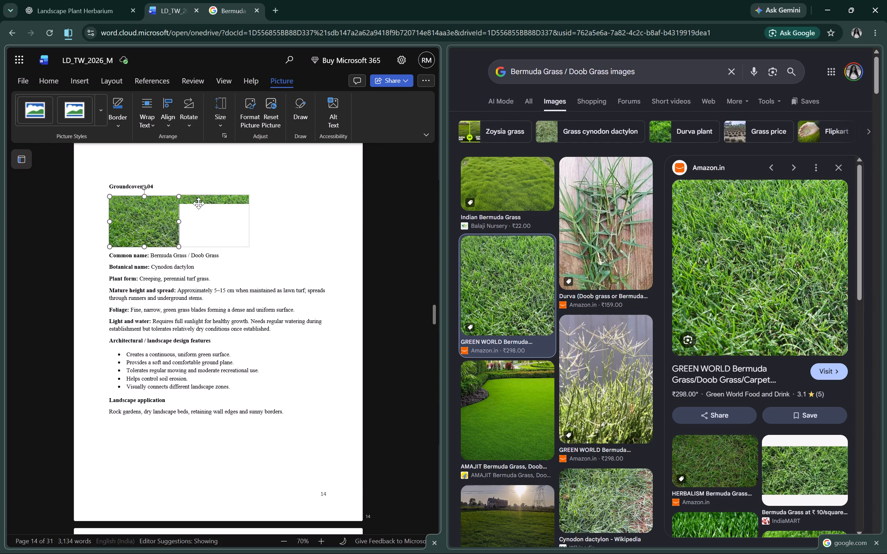
Delete the partially loaded grass picture beside the new one in the Groundcover - 04 entry.
click(200, 215)
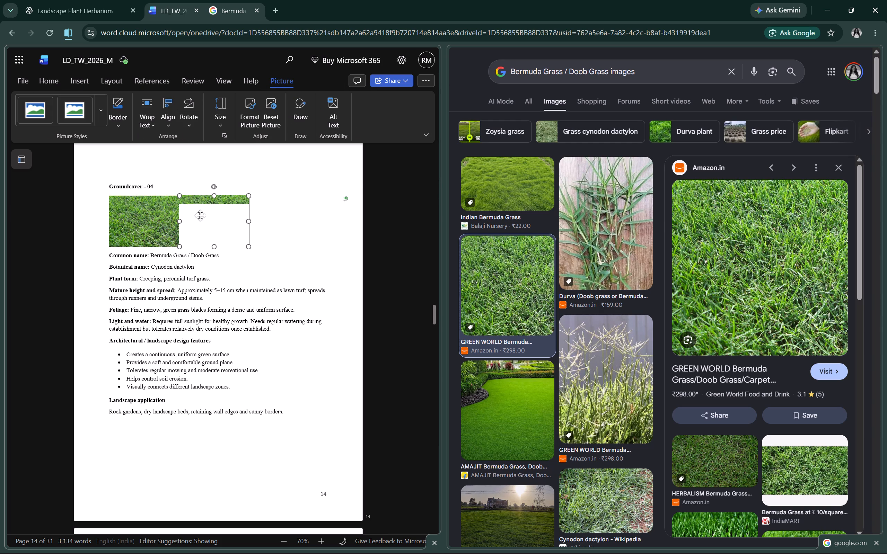
key(Delete)
click(342, 377)
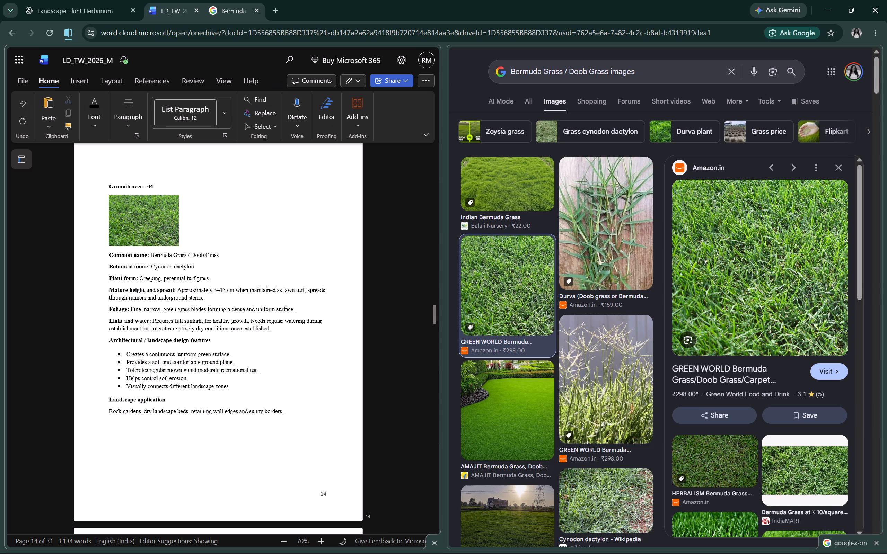
Copy the common name Blue Daze from the Groundcover - 05 entry and run an image search for "Blue Daze images".
scroll(342, 377, down, 2)
scroll(342, 377, up, 6)
scroll(342, 375, down, 7)
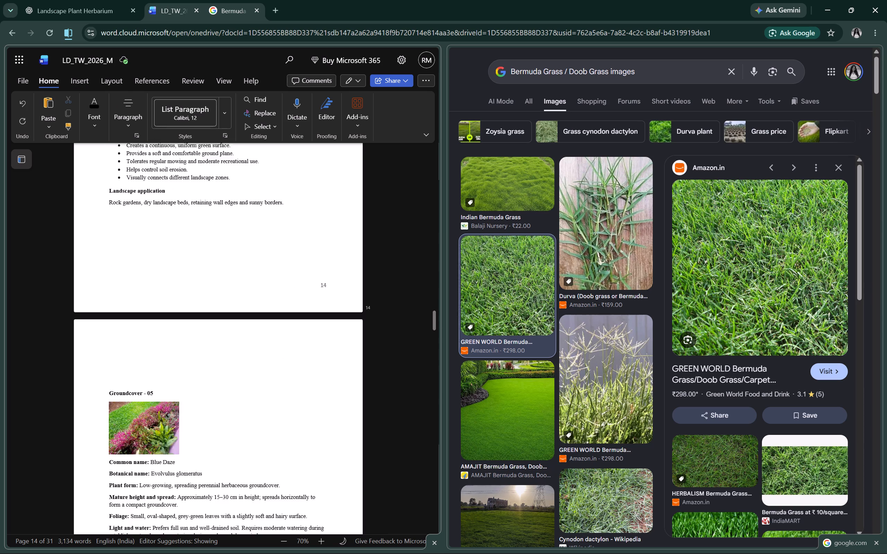
scroll(342, 373, down, 4)
drag(151, 309, 158, 306)
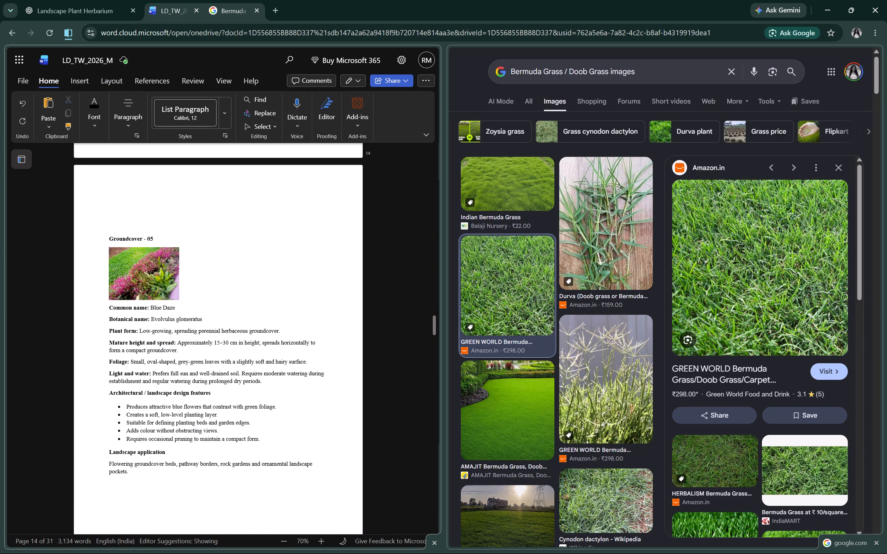
drag(158, 306, 176, 307)
key(ctrl+c)
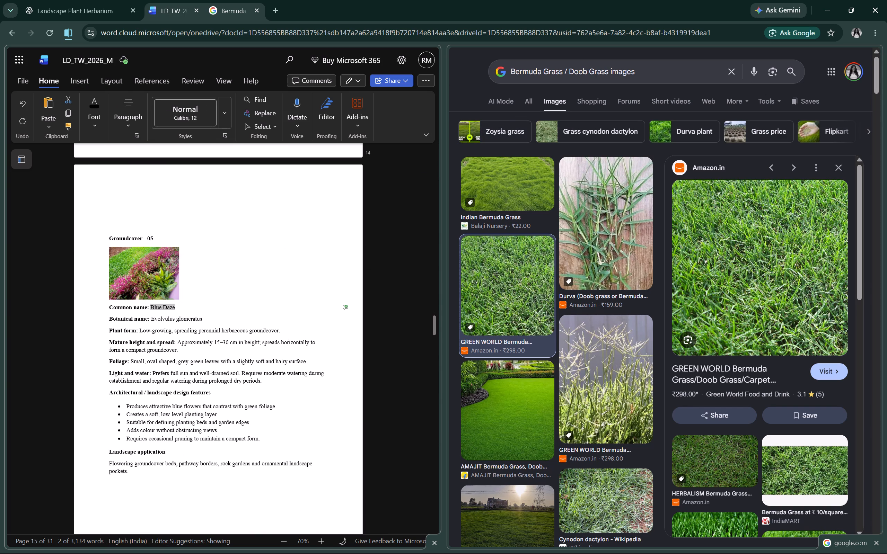
drag(607, 73, 515, 79)
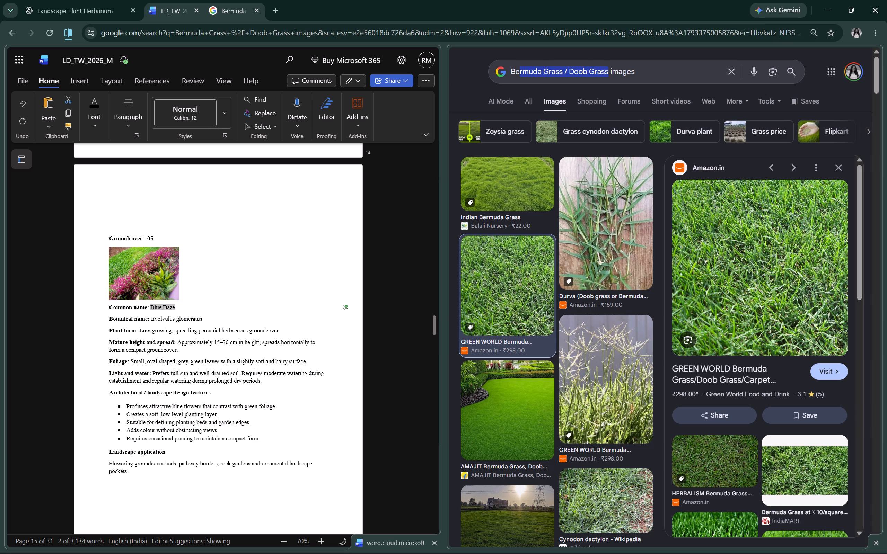
drag(515, 79, 512, 73)
key(BackSpace)
key(ctrl+v)
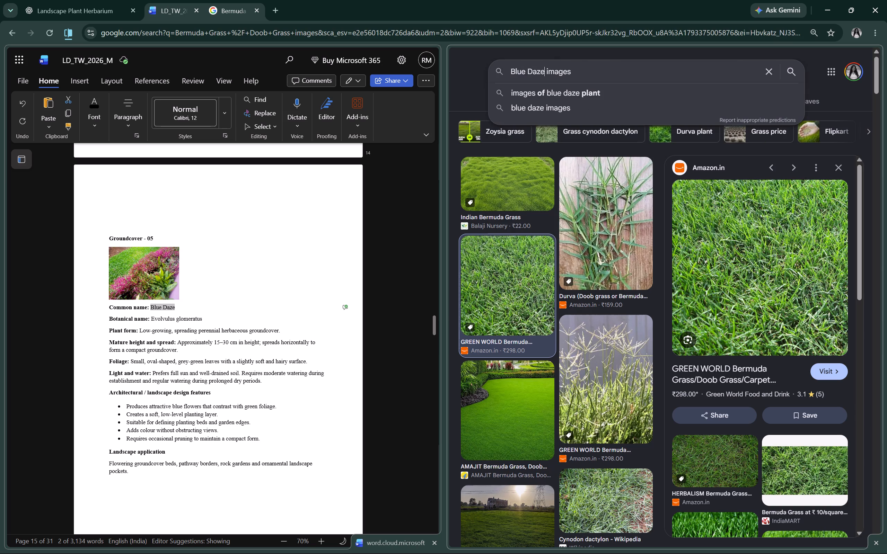
click(789, 67)
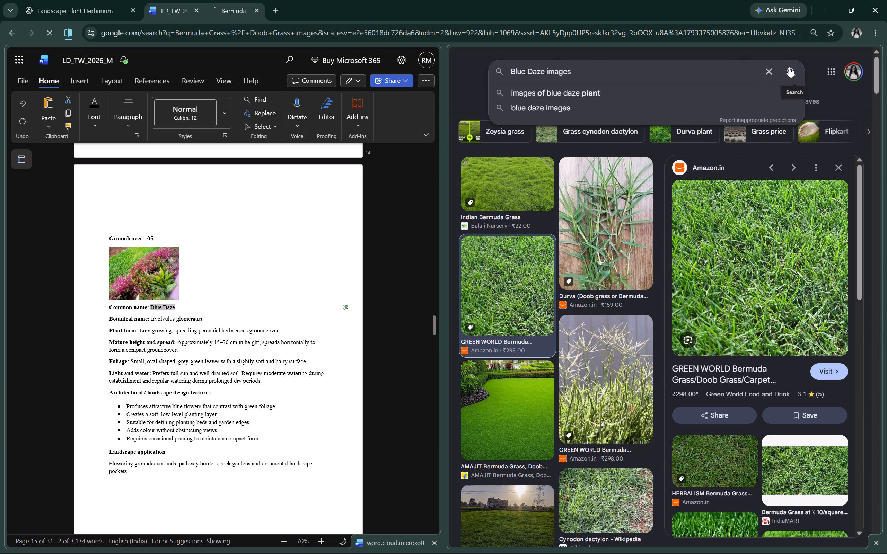
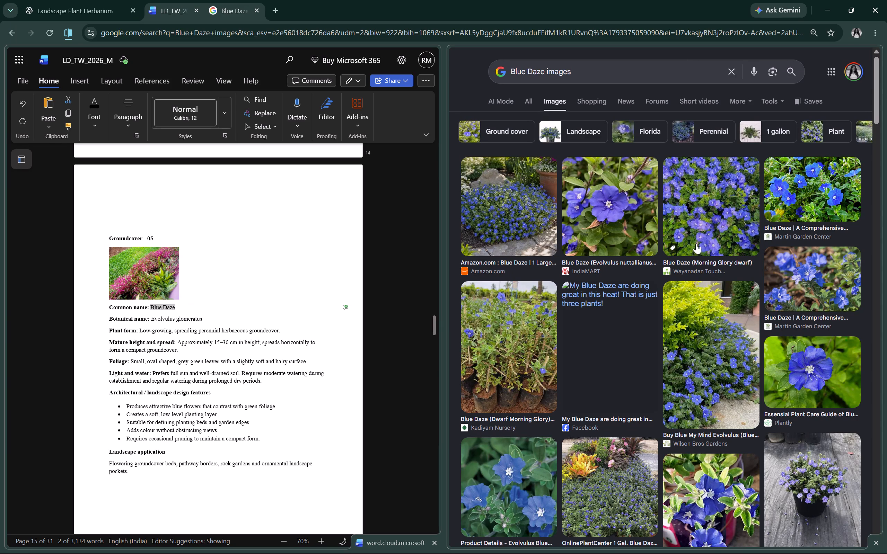
Copy the Blue Daze (Morning Glory dwarf) picture from the image results and paste it after the old picture in Groundcover - 05.
click(715, 227)
right_click(726, 201)
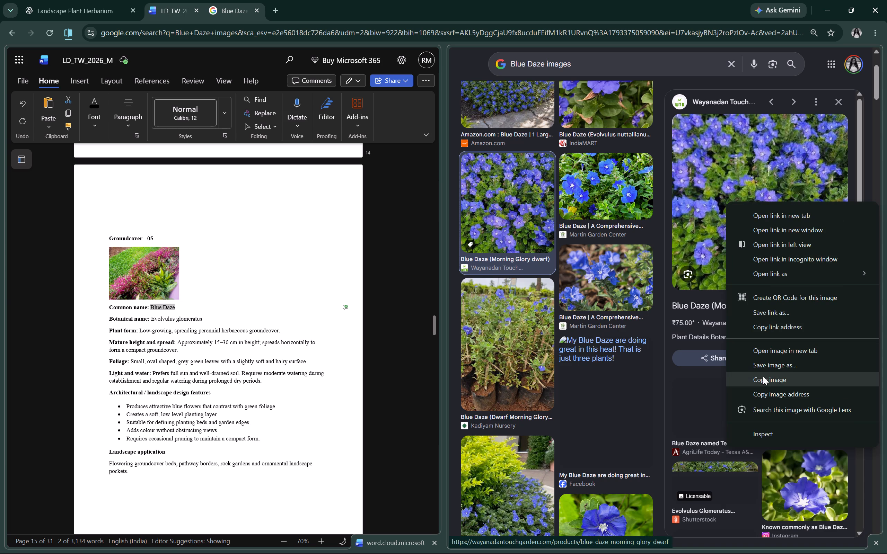
click(763, 376)
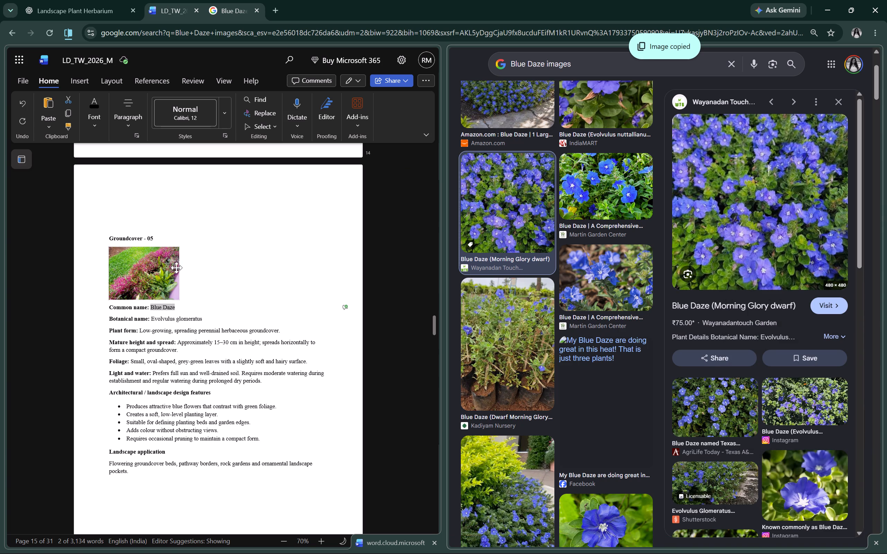
click(183, 251)
key(ctrl+v)
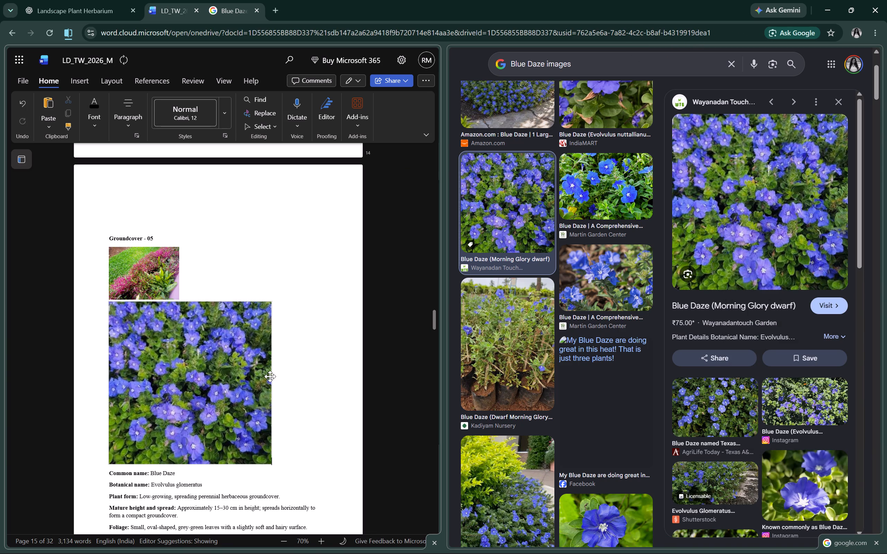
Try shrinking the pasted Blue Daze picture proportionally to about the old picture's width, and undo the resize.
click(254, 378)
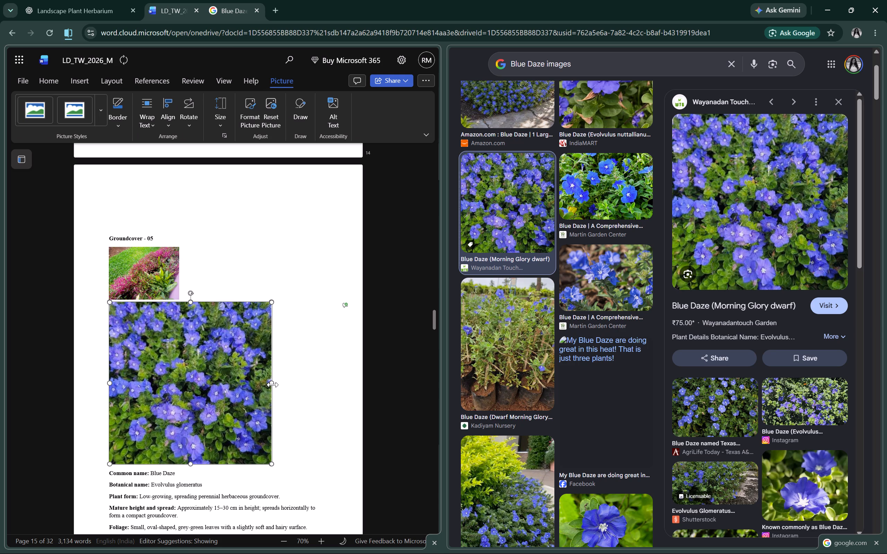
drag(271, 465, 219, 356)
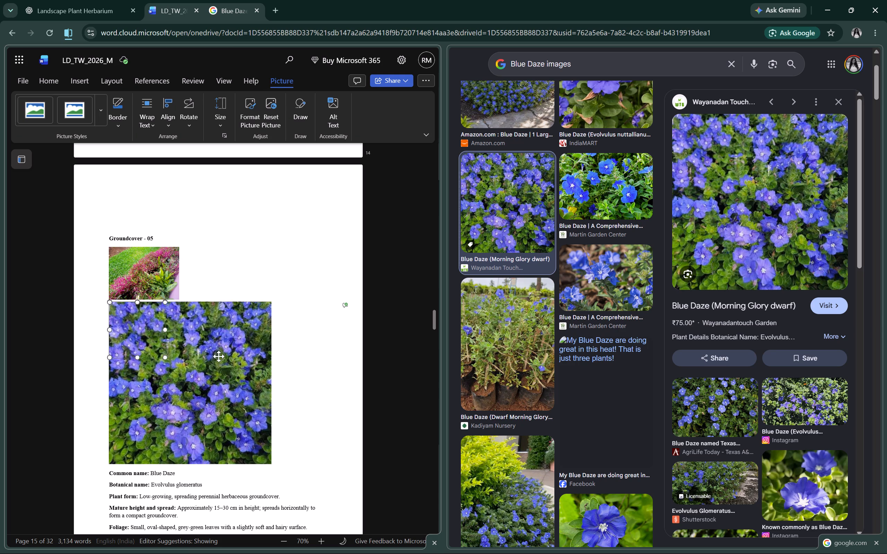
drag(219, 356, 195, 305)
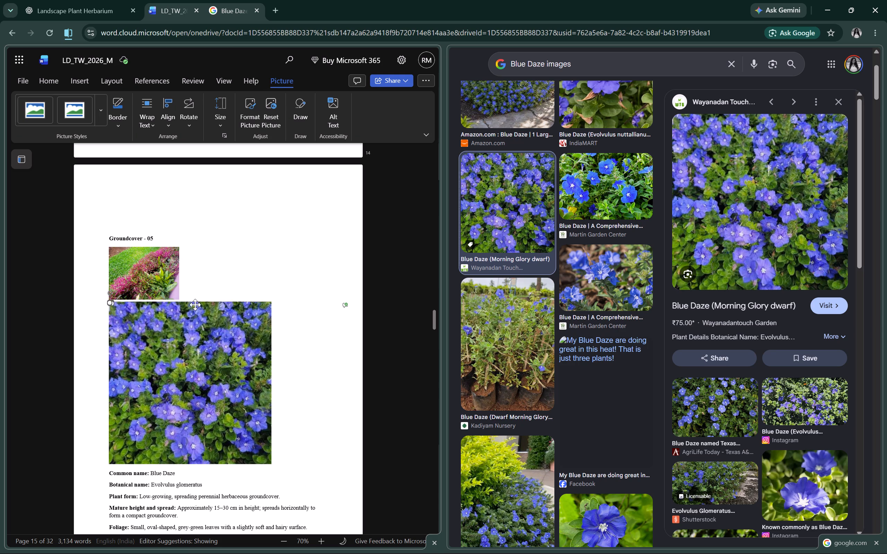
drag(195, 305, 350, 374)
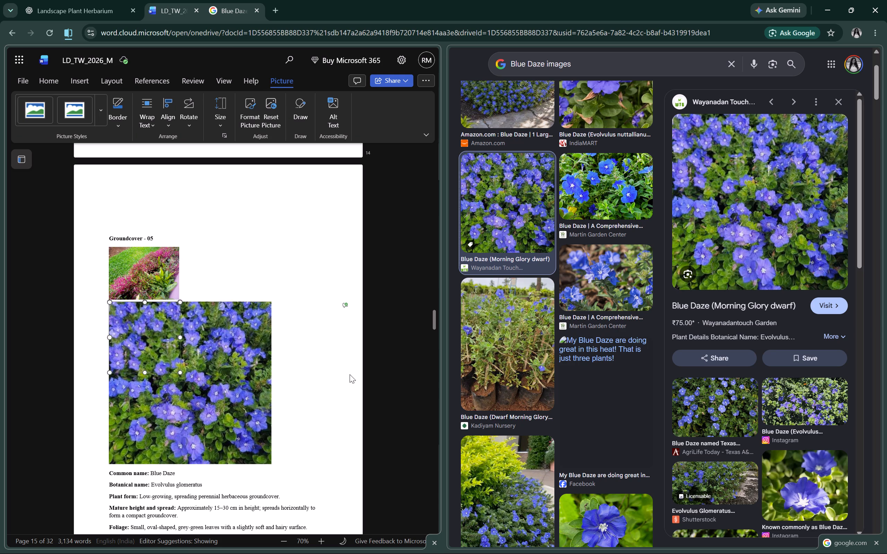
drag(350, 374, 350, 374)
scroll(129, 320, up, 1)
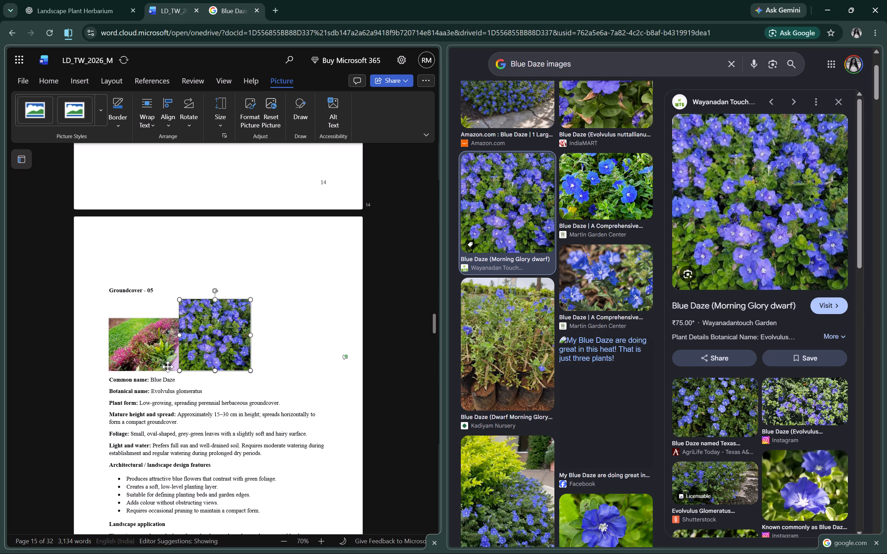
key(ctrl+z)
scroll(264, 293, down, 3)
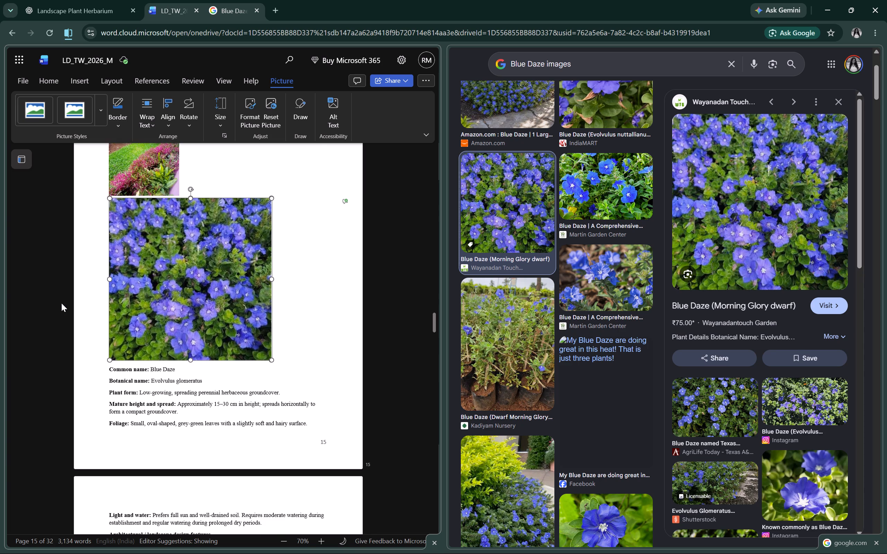
Resize the pasted Blue Daze picture in Groundcover - 05 to about the same width and height as the old picture.
ctrl+scroll(61, 303, up, 2)
scroll(203, 374, up, 1)
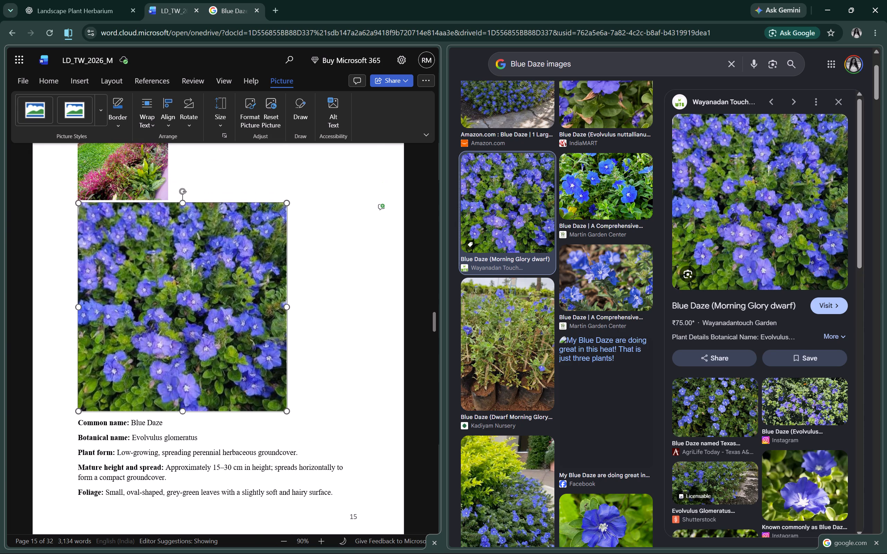
drag(288, 203, 169, 198)
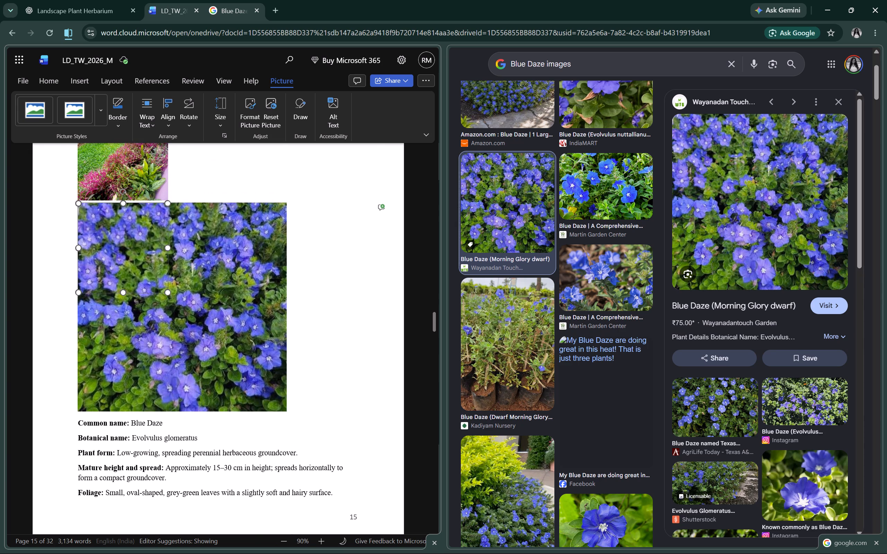
drag(169, 198, 166, 193)
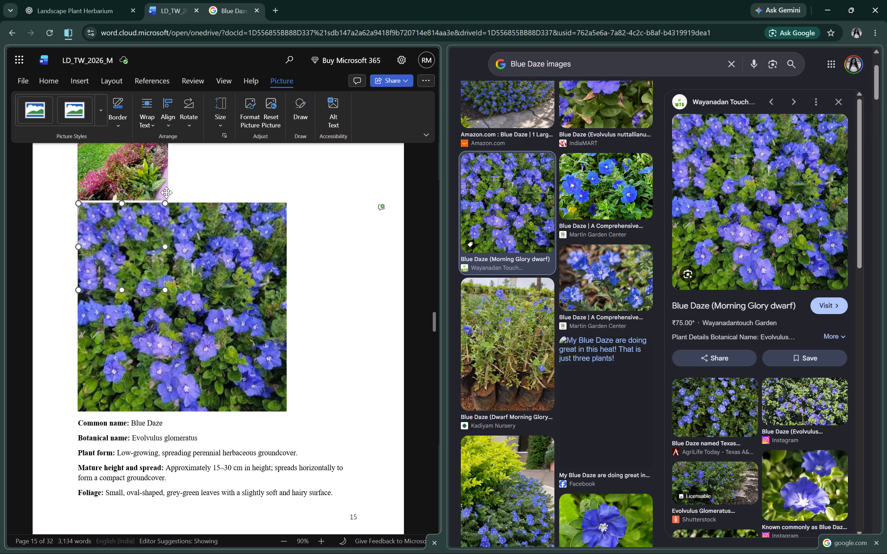
drag(166, 193, 168, 192)
scroll(178, 284, up, 1)
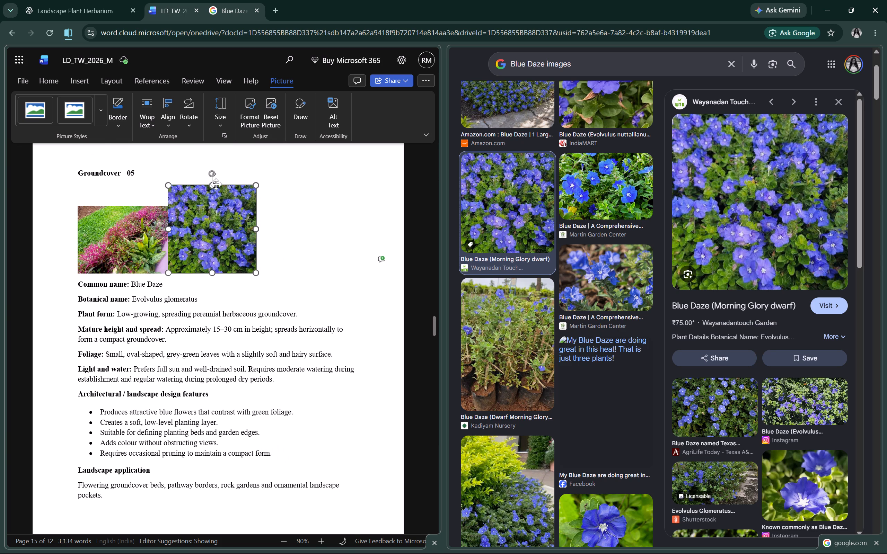
drag(211, 187, 157, 206)
click(189, 275)
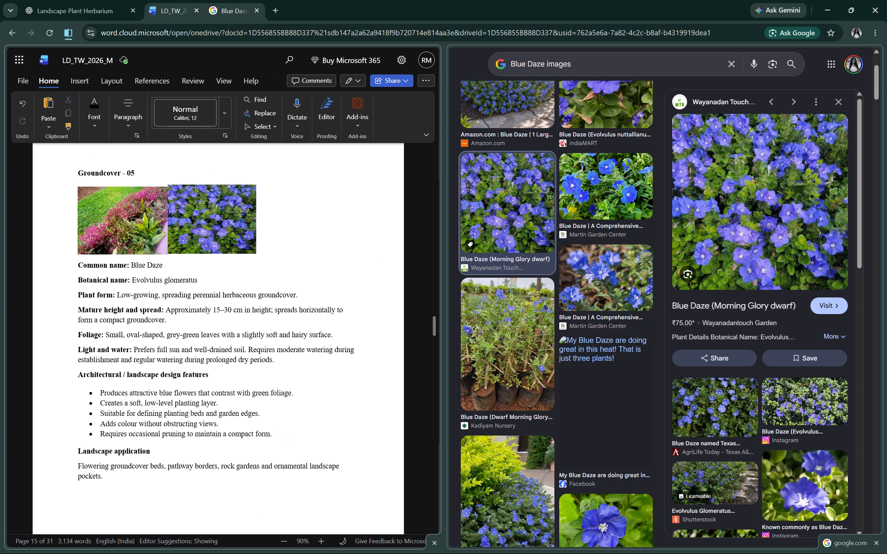
Move the Blue Daze picture ahead of the old picture in the Groundcover - 05 entry.
click(197, 228)
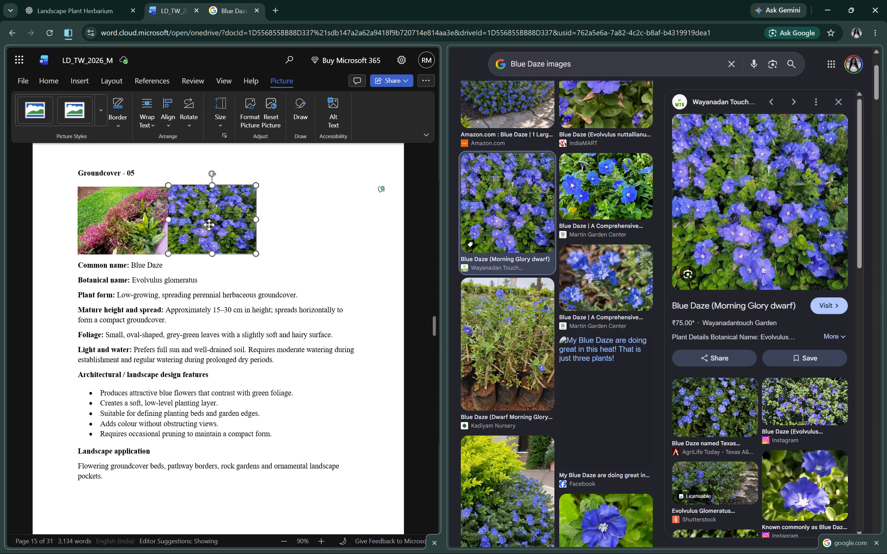
key(Down)
double_click(206, 232)
drag(207, 231, 105, 224)
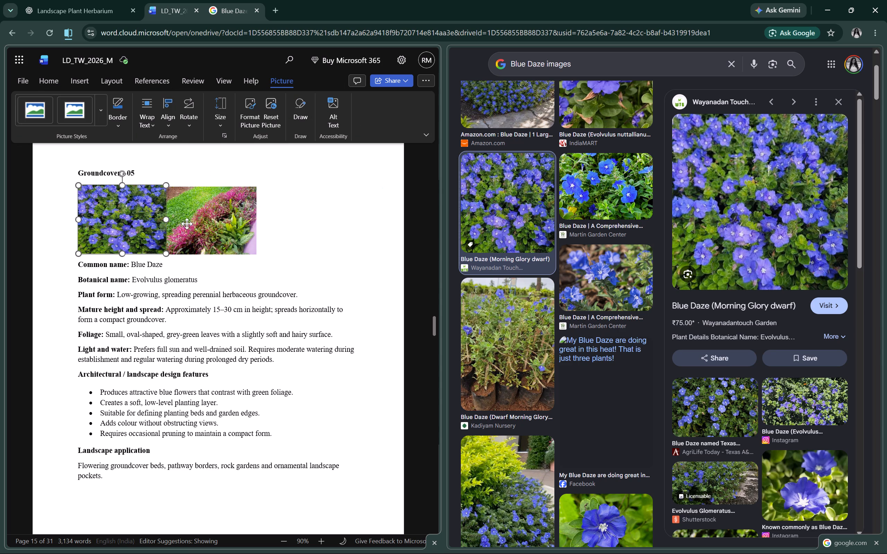
Delete the old pink-flower garden picture beside the Blue Daze picture in the Groundcover - 05 entry.
click(231, 238)
key(Delete)
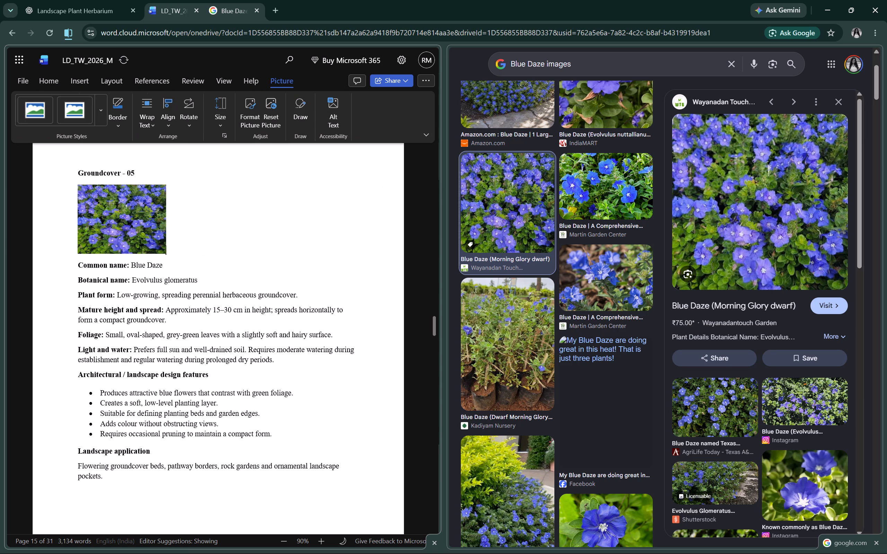
Review the Groundcover entries and their pictures, going back from Groundcover - 05 through the earlier pages.
scroll(260, 315, down, 2)
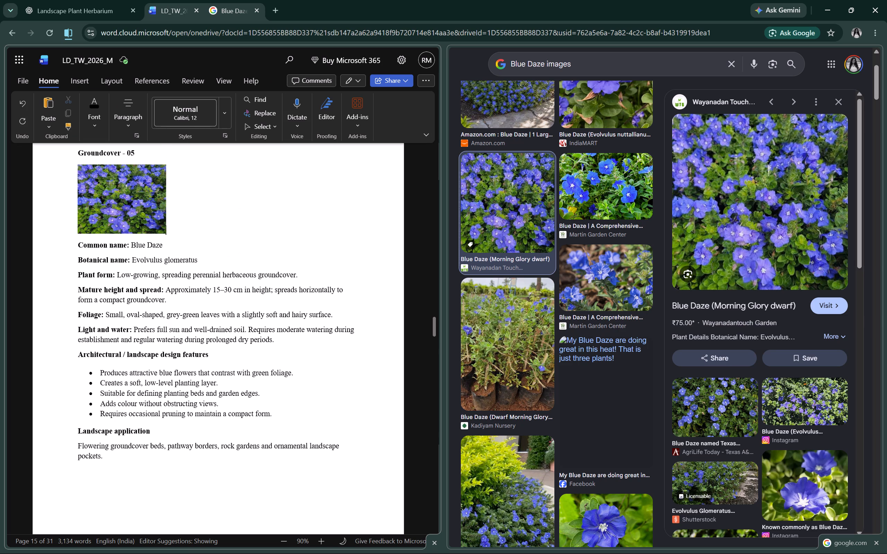
scroll(260, 315, down, 8)
scroll(260, 315, up, 3)
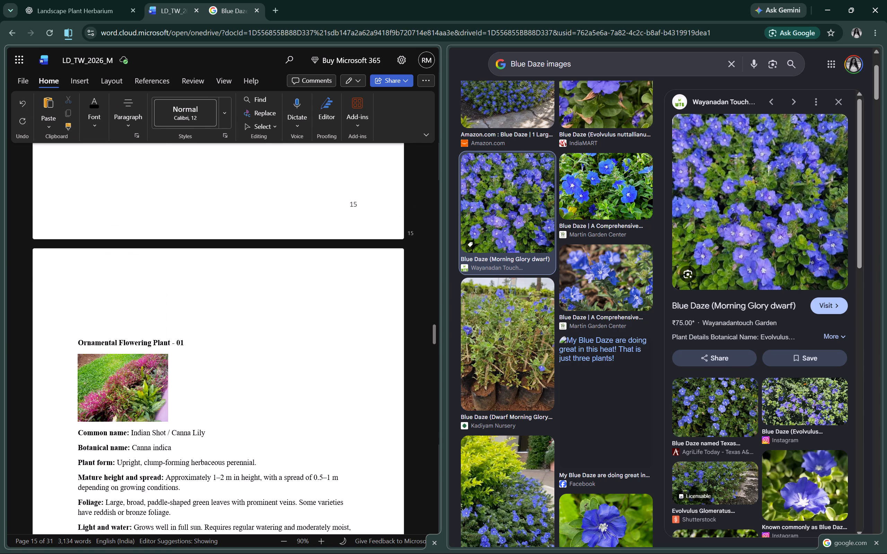
scroll(260, 314, up, 8)
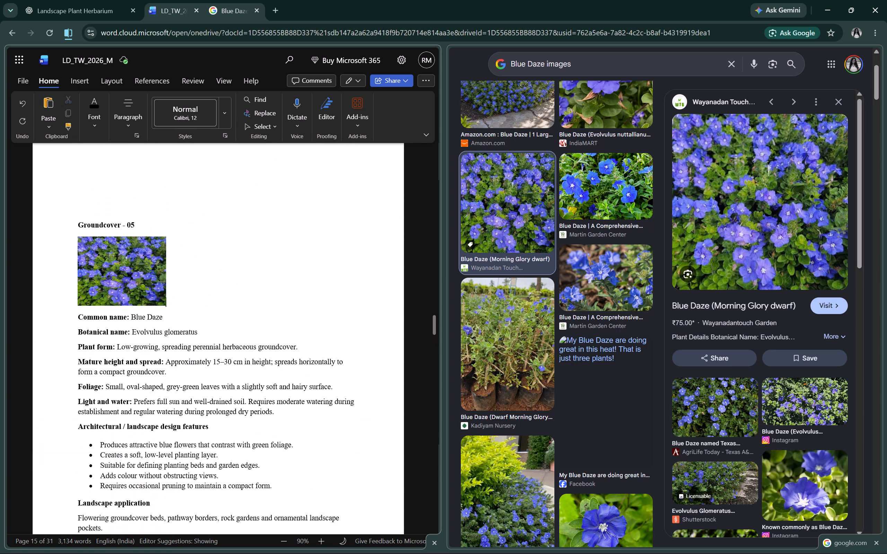
scroll(260, 314, up, 3)
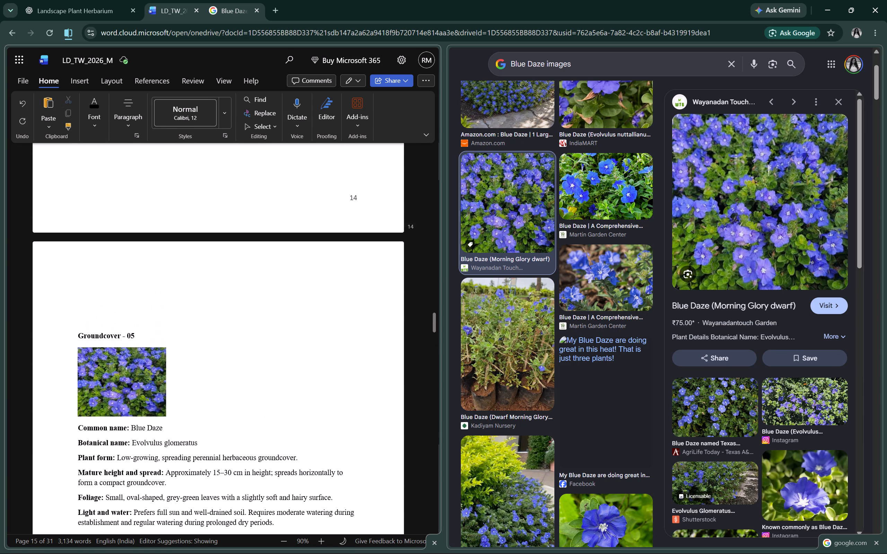
scroll(260, 314, up, 8)
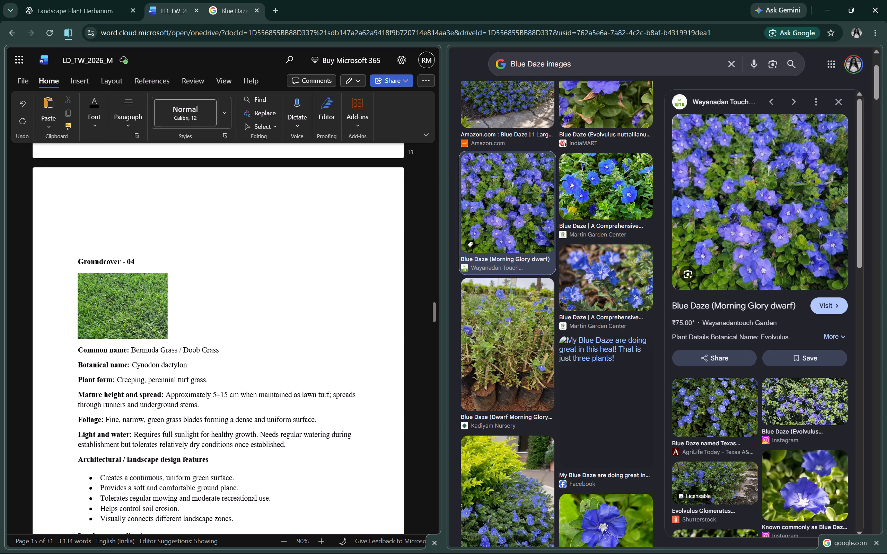
scroll(260, 314, up, 11)
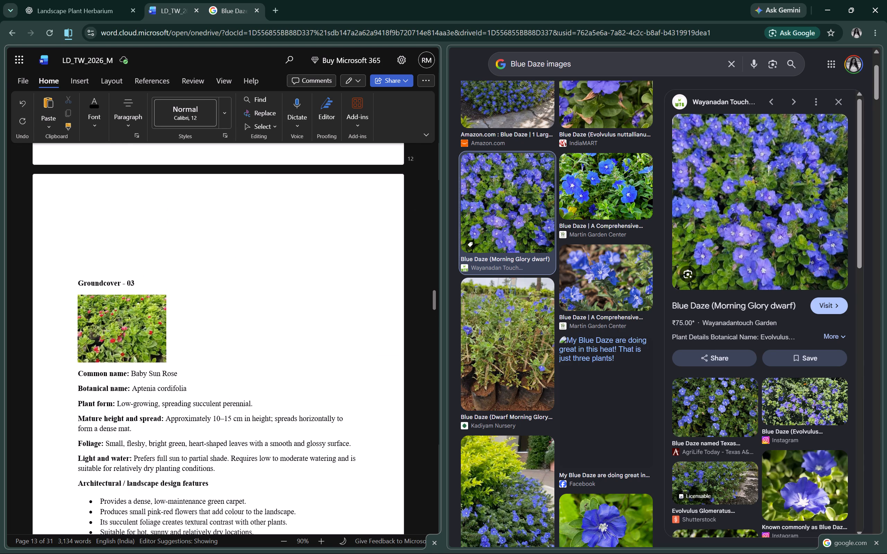
scroll(260, 314, up, 17)
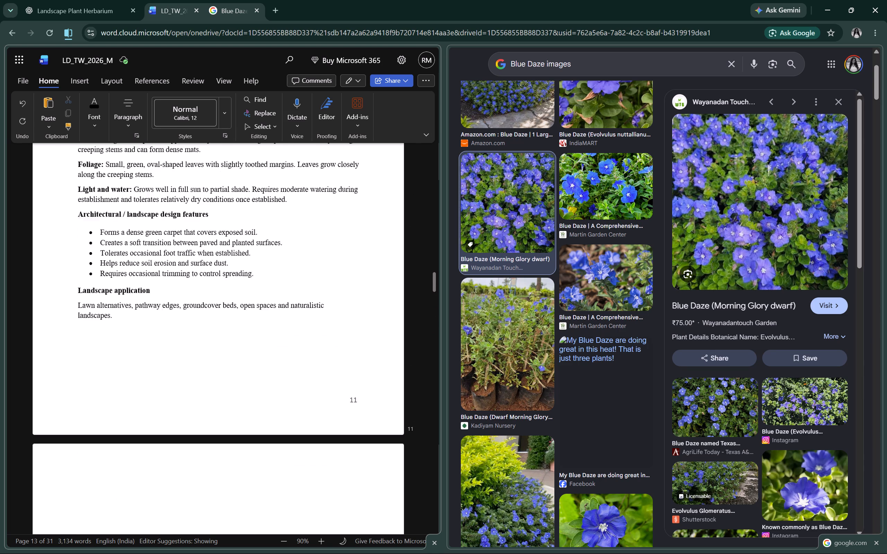
scroll(260, 314, up, 8)
scroll(260, 313, down, 10)
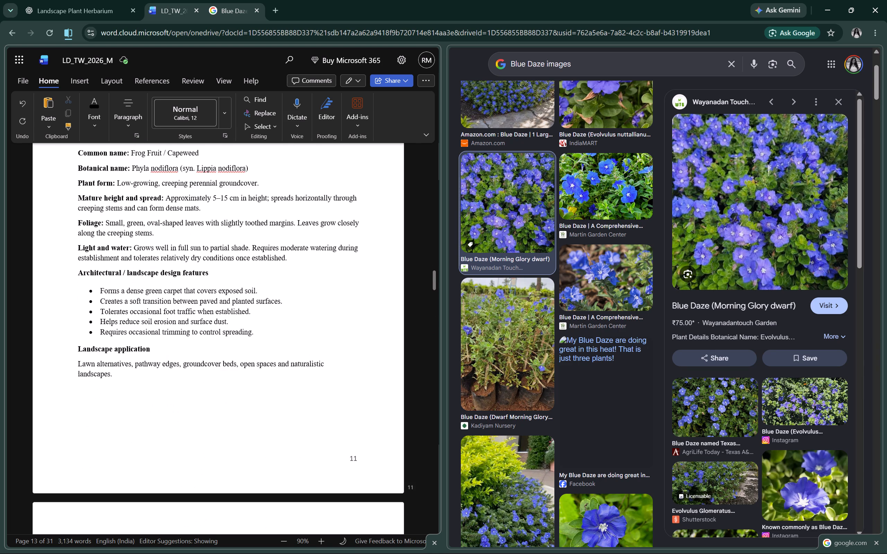
scroll(260, 313, down, 19)
scroll(261, 308, down, 4)
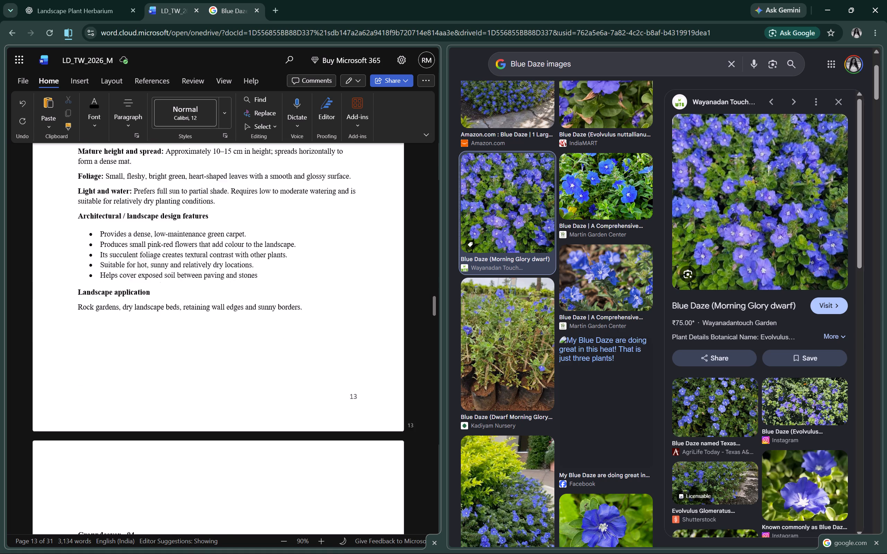
scroll(261, 306, down, 20)
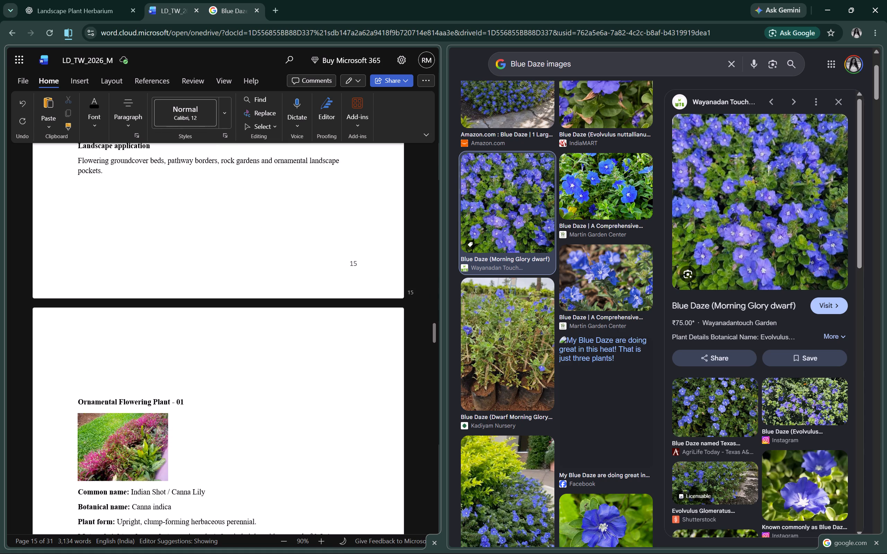
Copy the common name Indian Shot / Canna Lily from Ornamental Flowering Plant - 01 and run an image search for "Indian Shot / Canna Lily images".
scroll(261, 302, down, 4)
drag(131, 278, 207, 282)
key(ctrl+c)
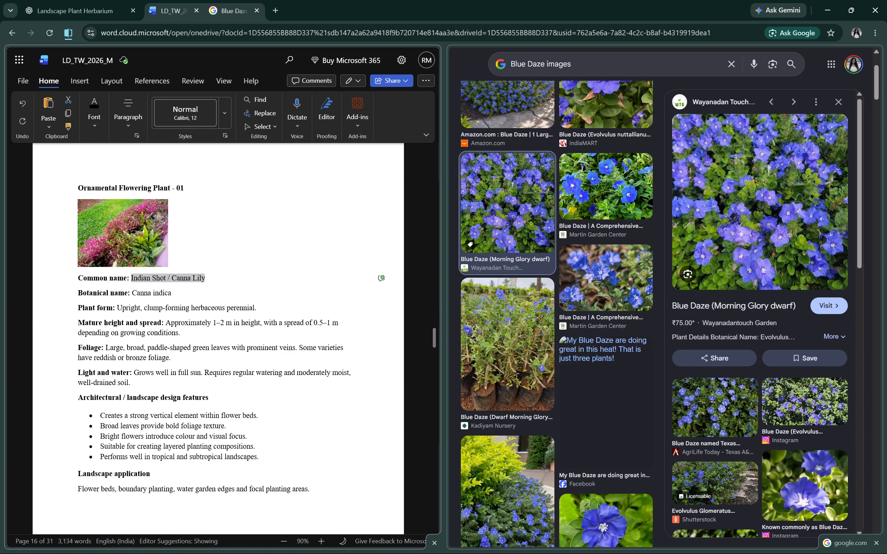
drag(545, 65, 525, 63)
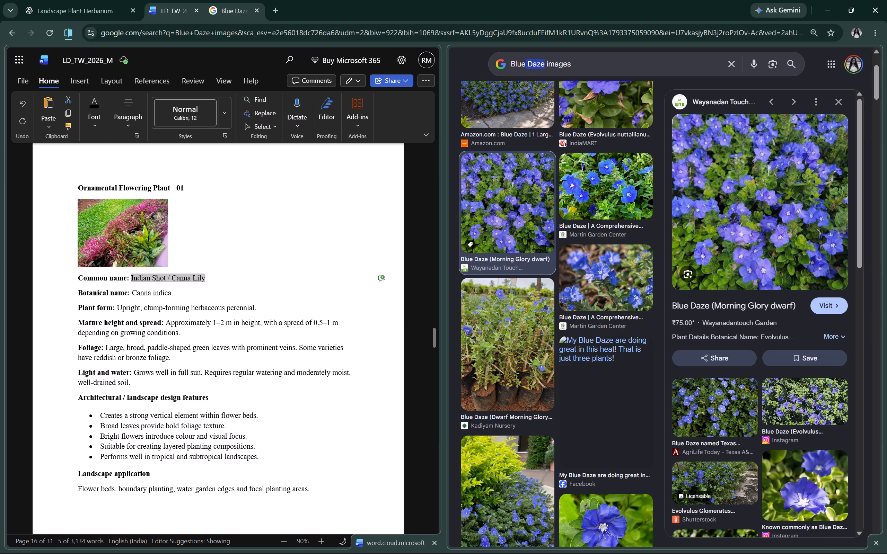
drag(525, 63, 513, 65)
key(BackSpace)
key(BackSpace)
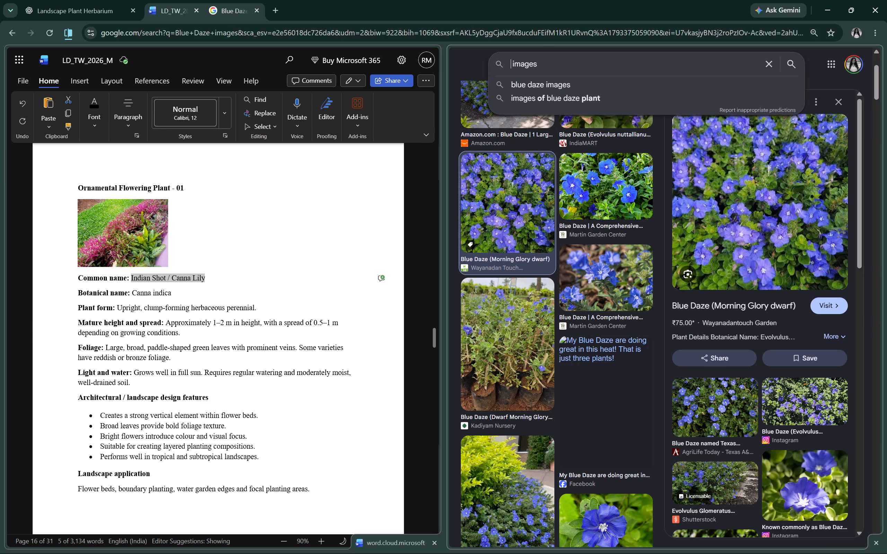
key(ctrl+v)
click(795, 68)
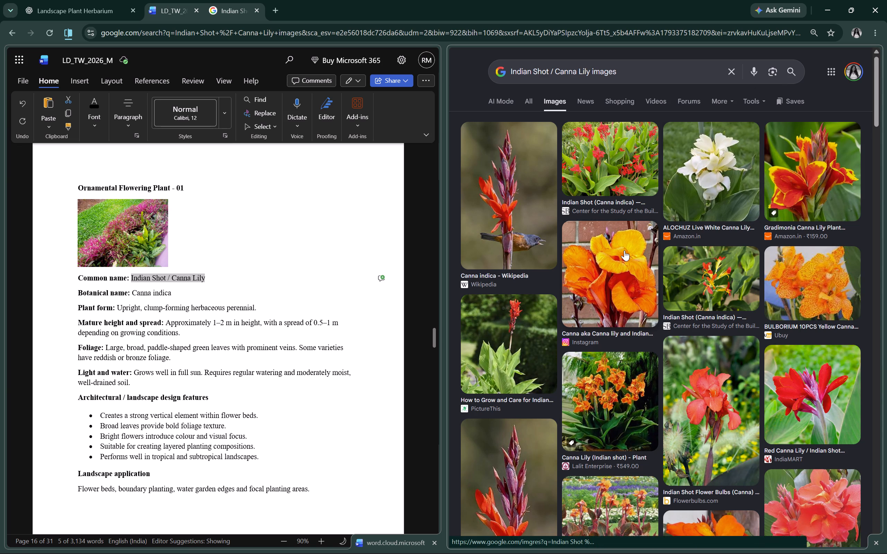
Examine the Indian Shot / Canna Lily image results for a suitable picture of the flowering plant.
scroll(624, 250, down, 1)
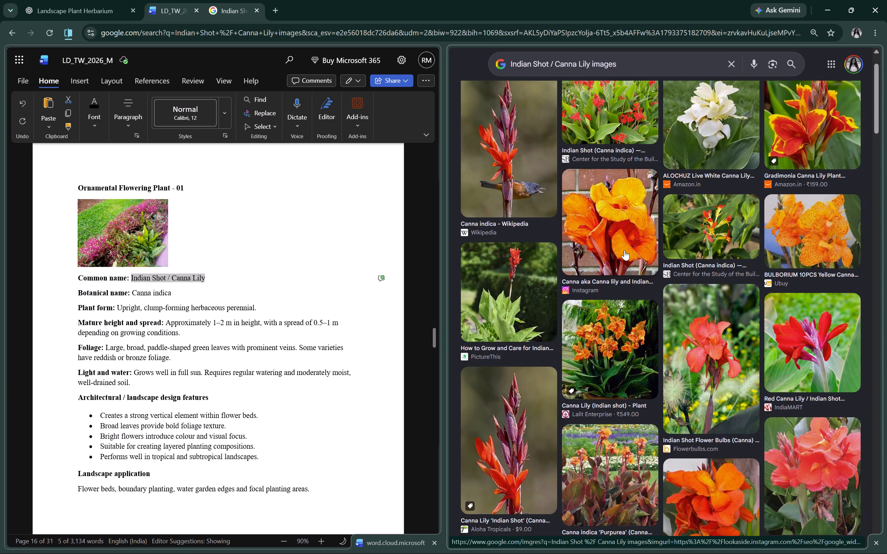
scroll(624, 250, down, 2)
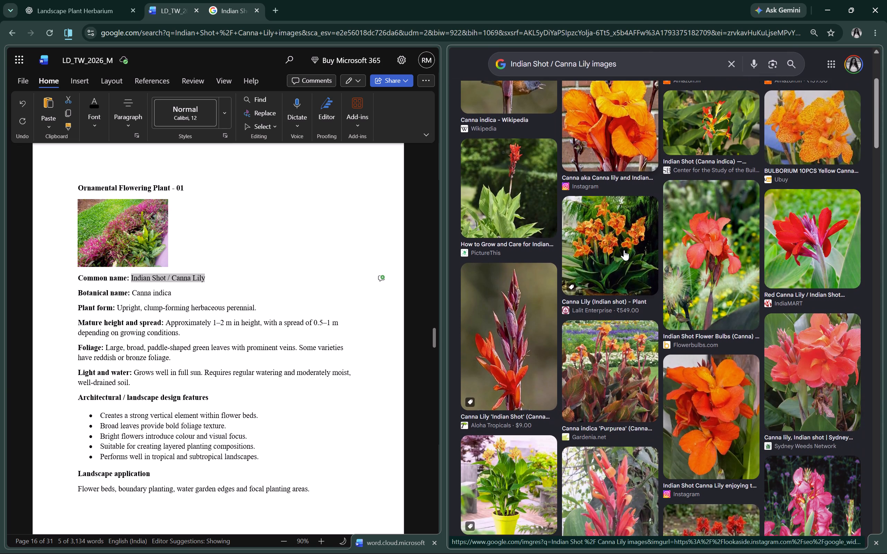
scroll(623, 248, down, 2)
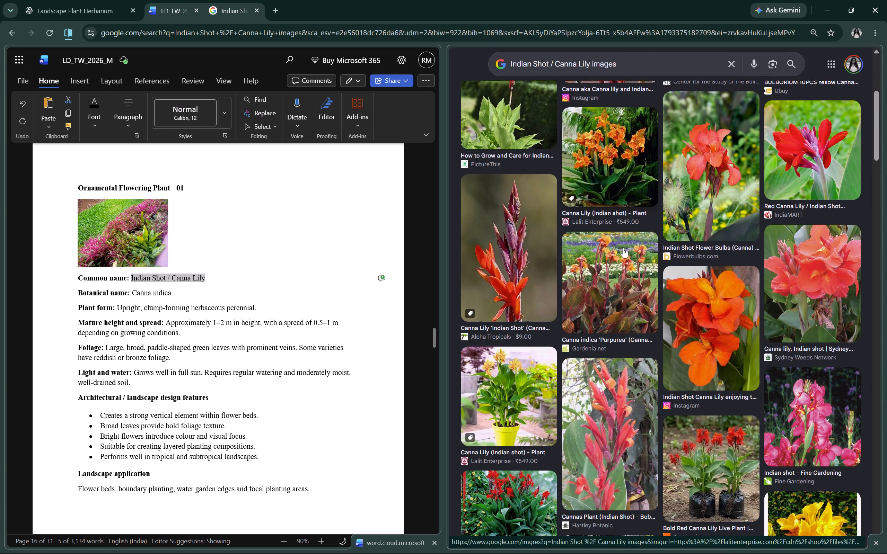
scroll(623, 248, down, 2)
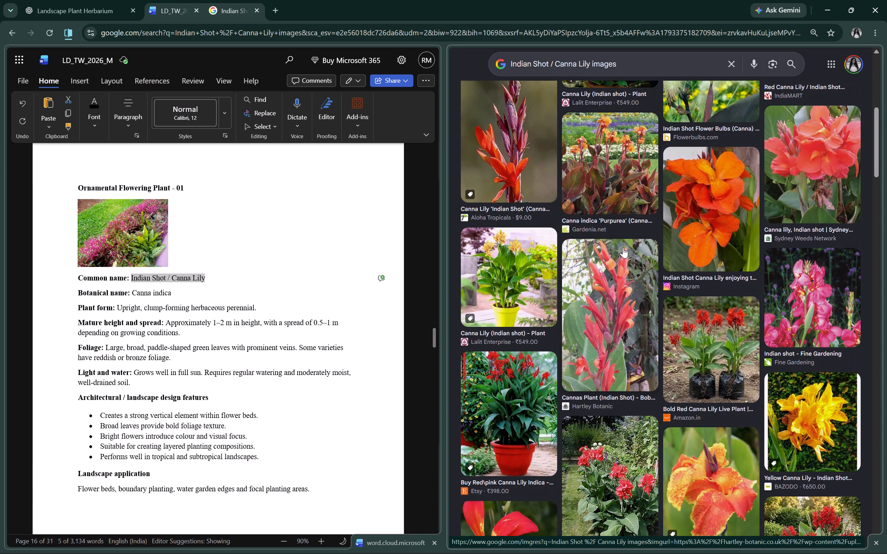
scroll(623, 248, down, 2)
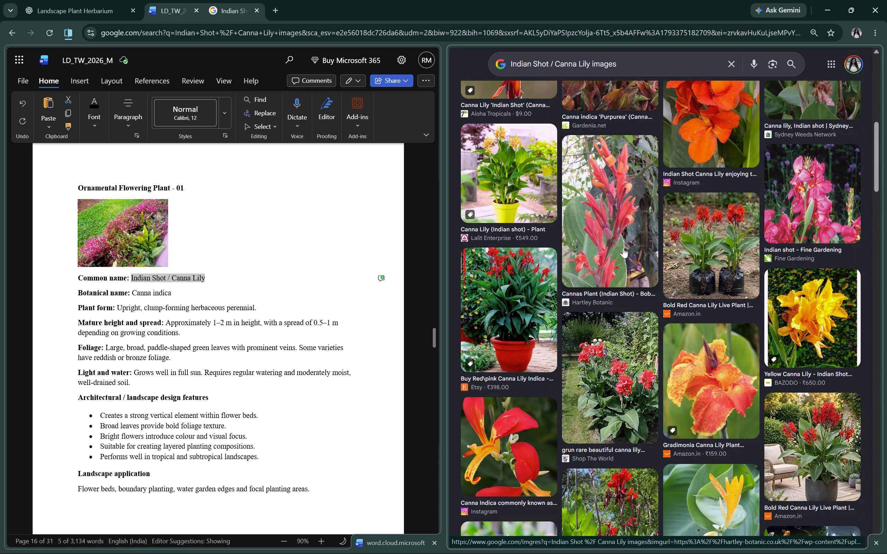
scroll(623, 248, down, 5)
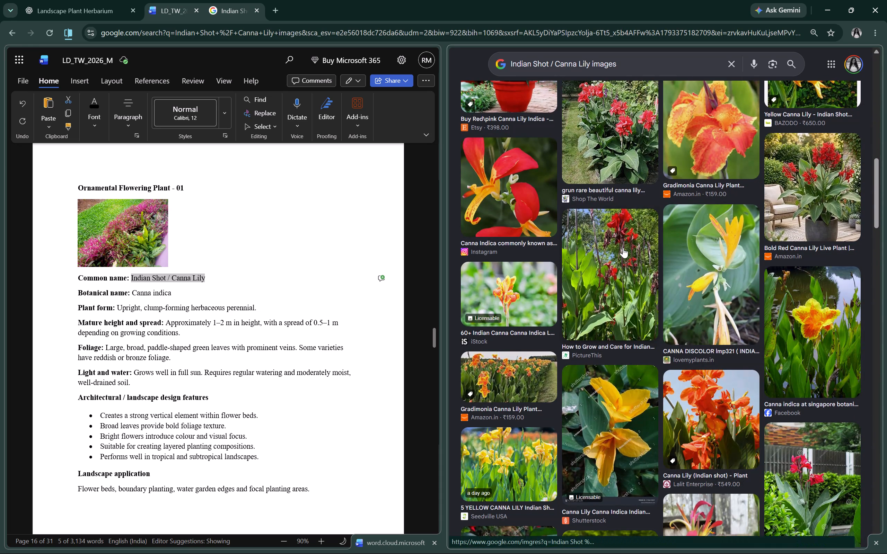
scroll(623, 248, up, 7)
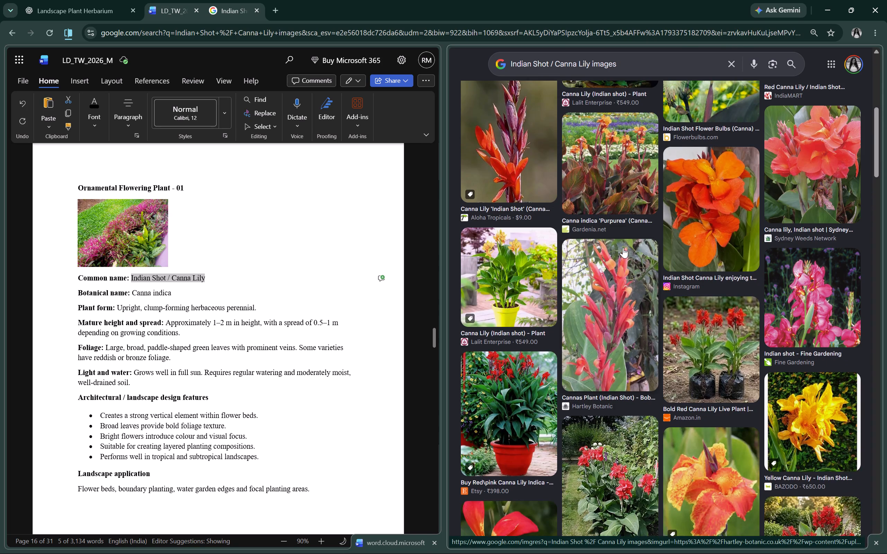
scroll(623, 248, up, 7)
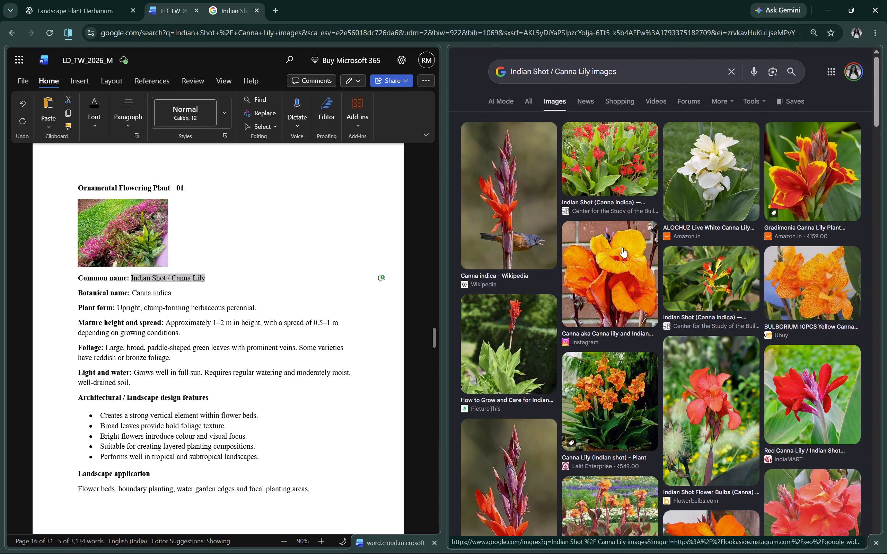
scroll(623, 247, down, 17)
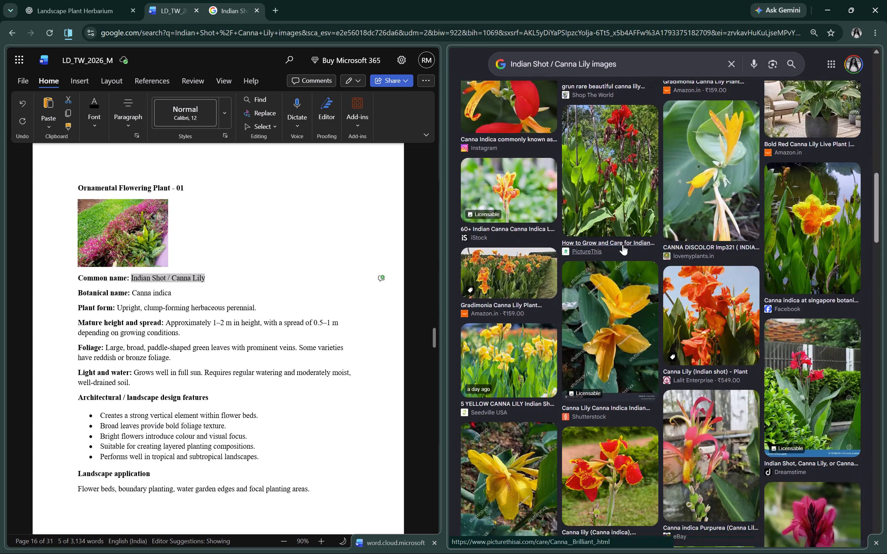
scroll(623, 245, down, 12)
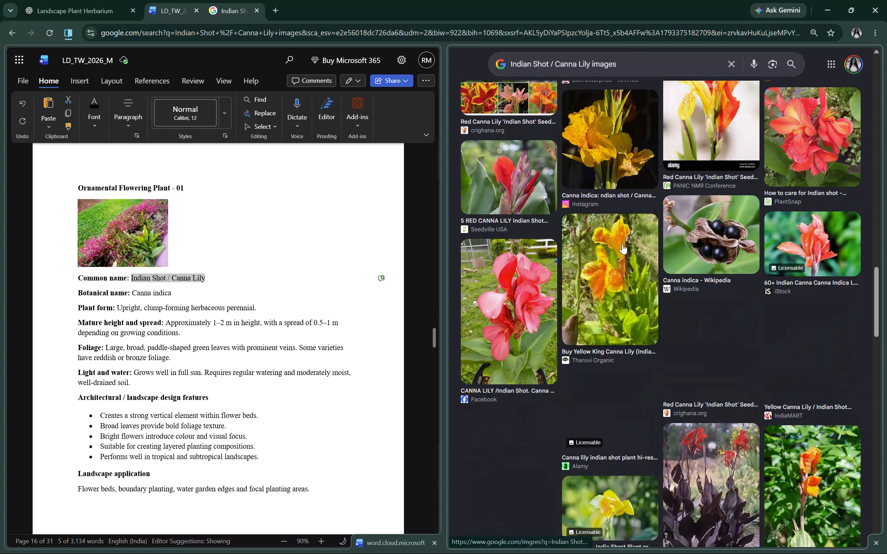
scroll(621, 241, down, 3)
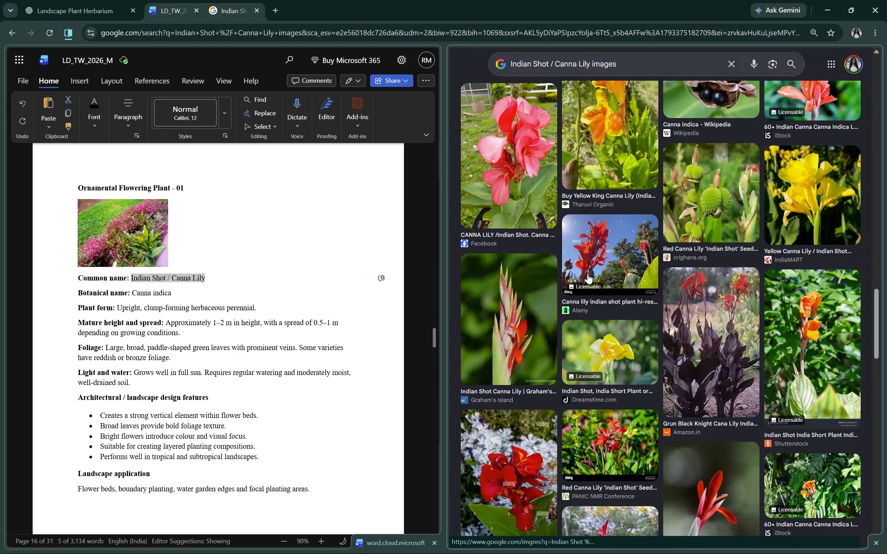
scroll(588, 274, down, 2)
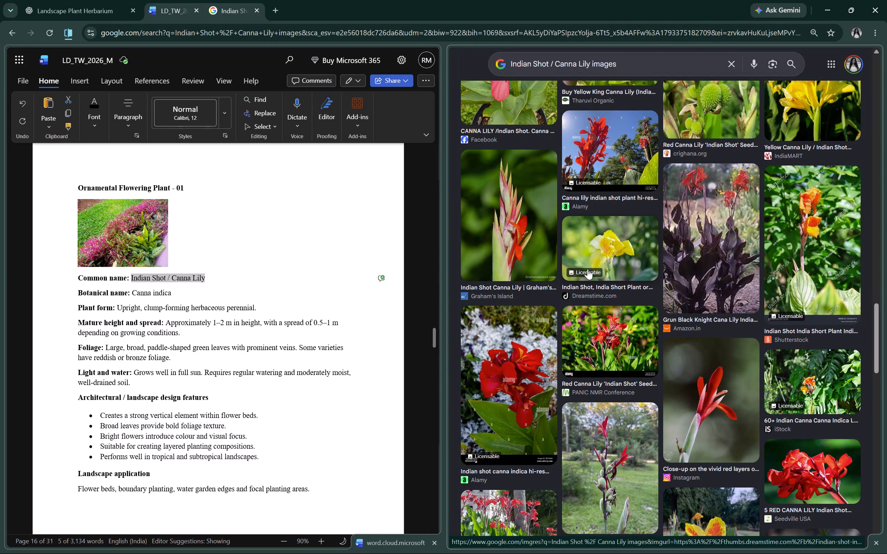
scroll(588, 267, down, 4)
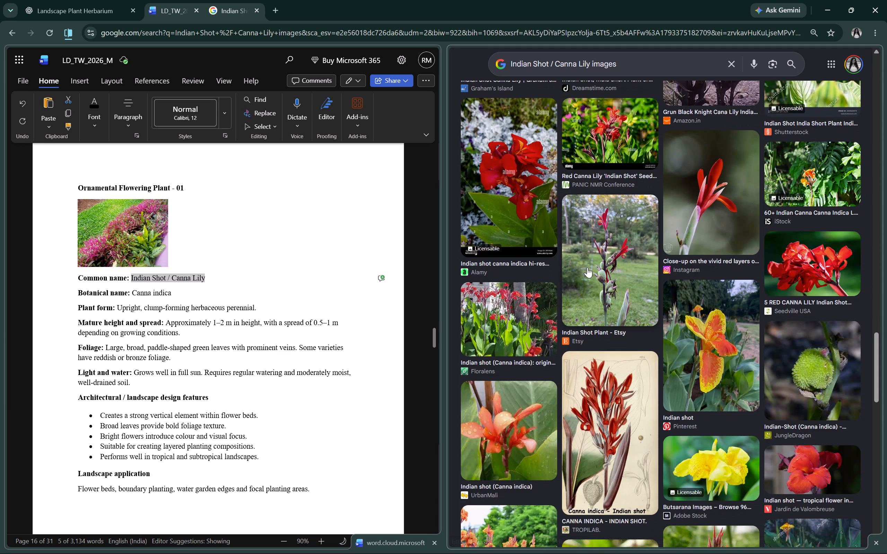
Open the source page of the Red Canna Lily 'Indian Shot' Seeds image result from PANIC NMR Conference.
scroll(587, 267, up, 1)
click(596, 196)
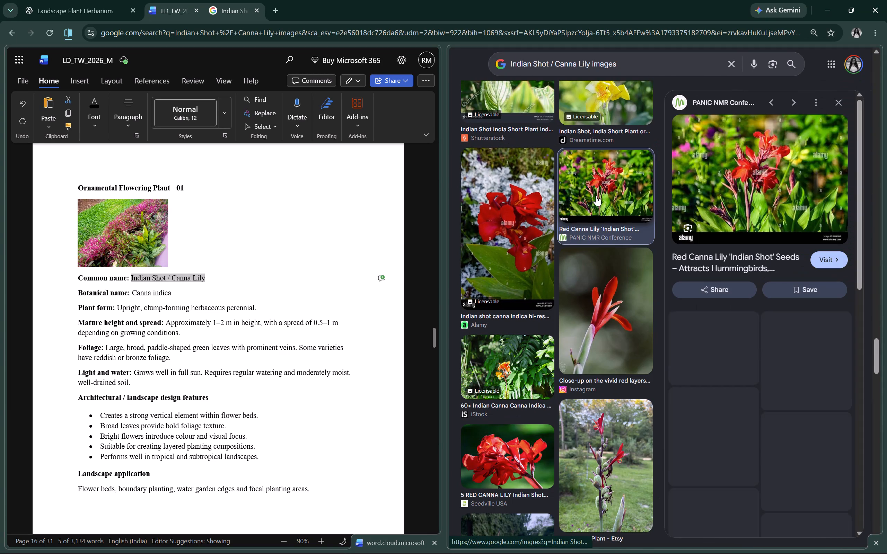
click(816, 259)
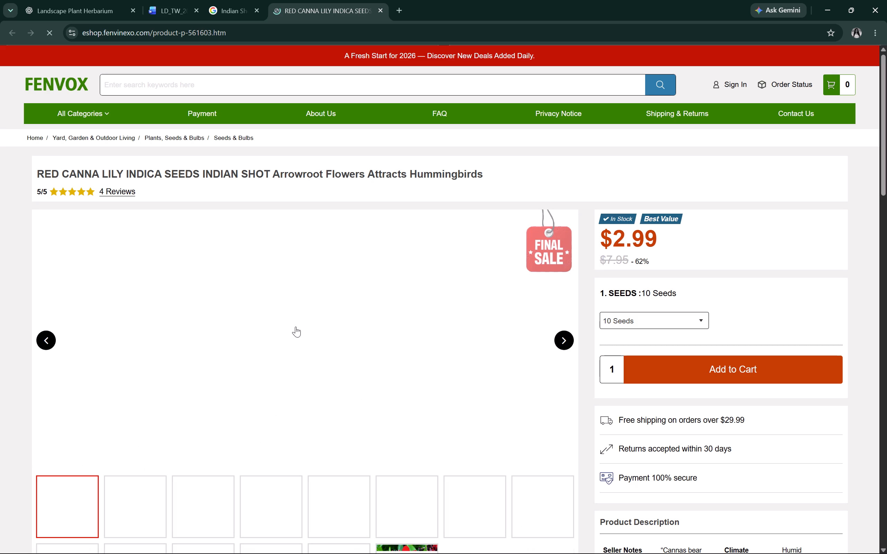
Preview the red canna product pictures and copy the sixth one, a close-up of red blooms over broad green leaves.
scroll(296, 327, down, 1)
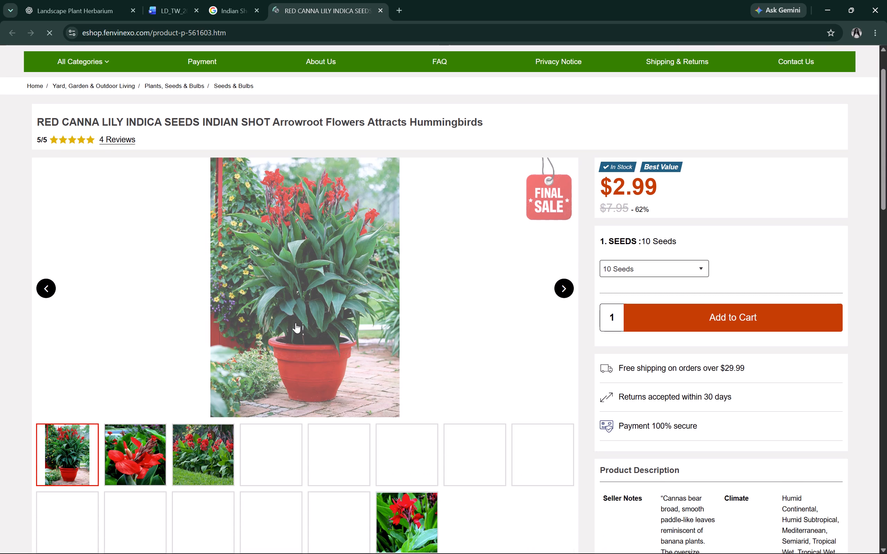
scroll(295, 318, down, 3)
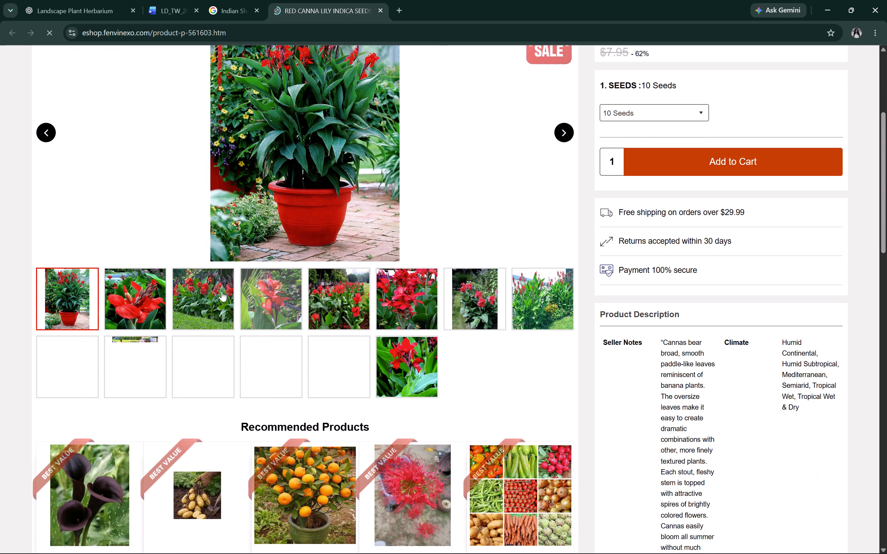
click(191, 289)
scroll(191, 289, up, 1)
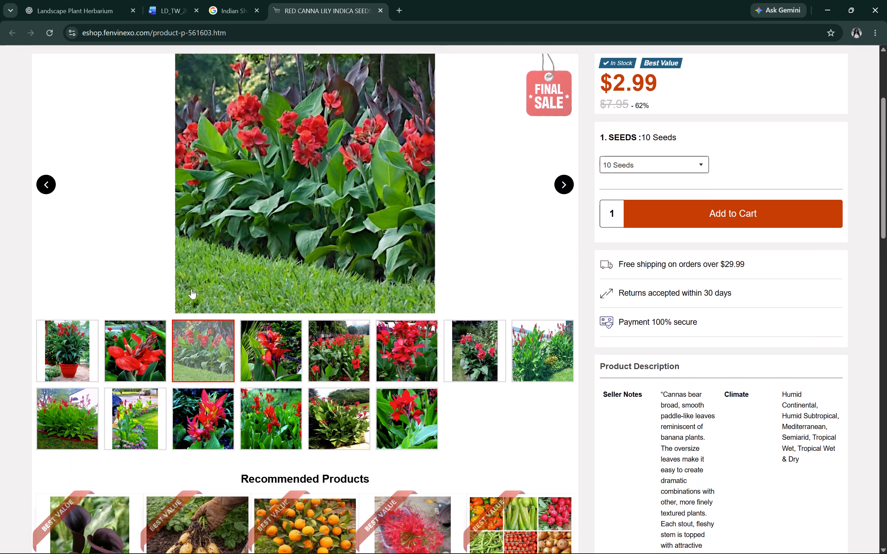
scroll(199, 280, down, 1)
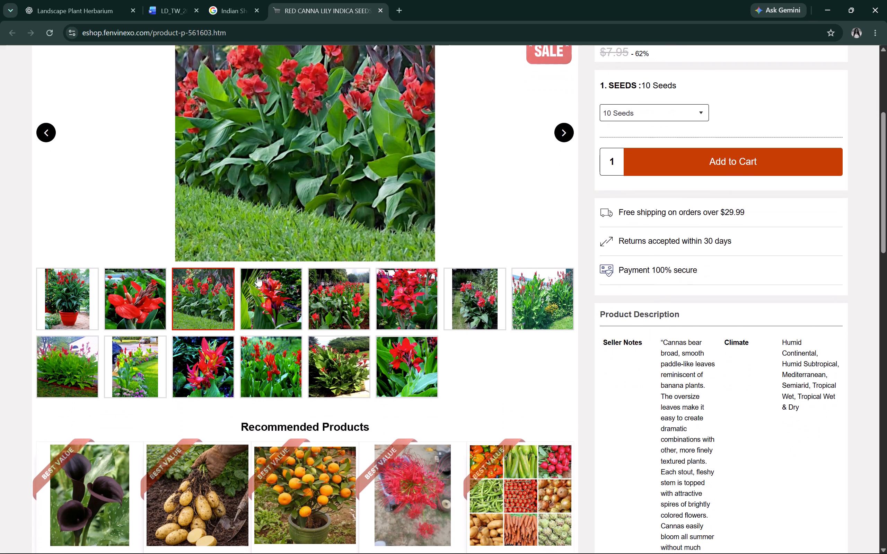
click(406, 289)
scroll(406, 289, up, 1)
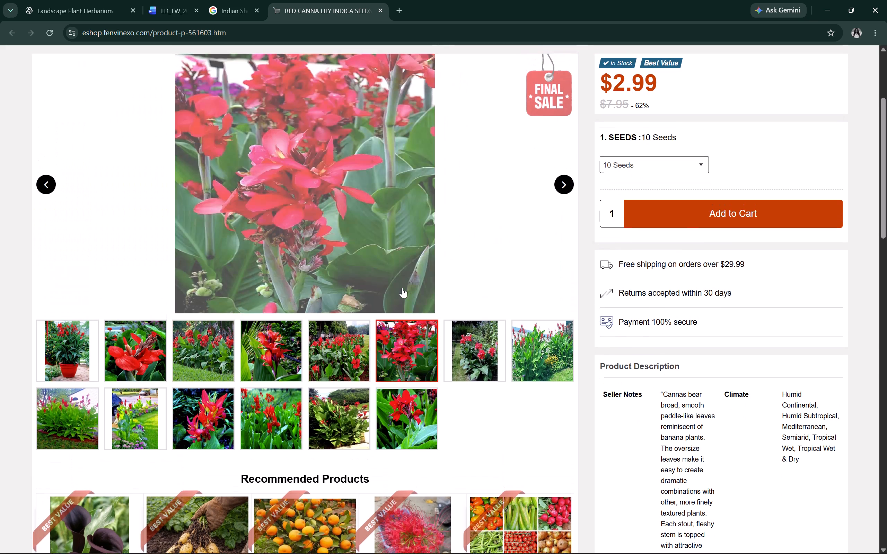
scroll(372, 276, down, 1)
right_click(338, 211)
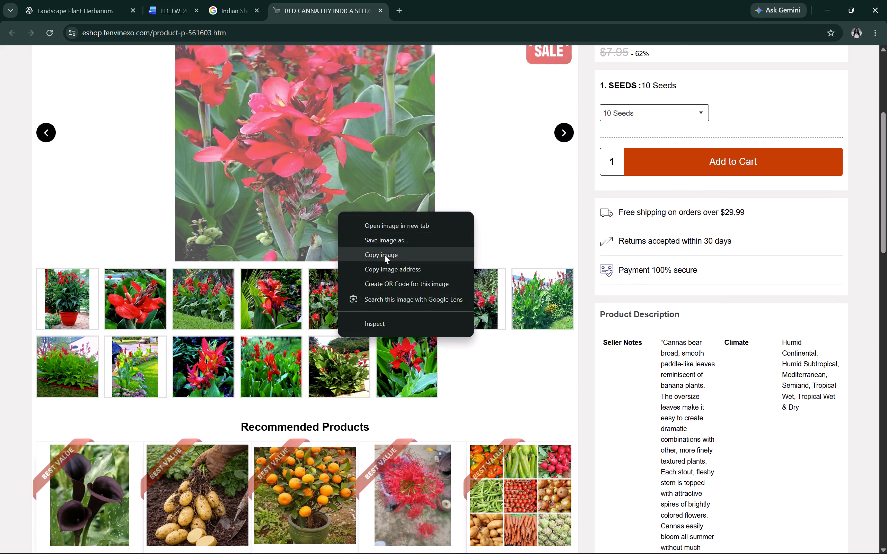
click(384, 255)
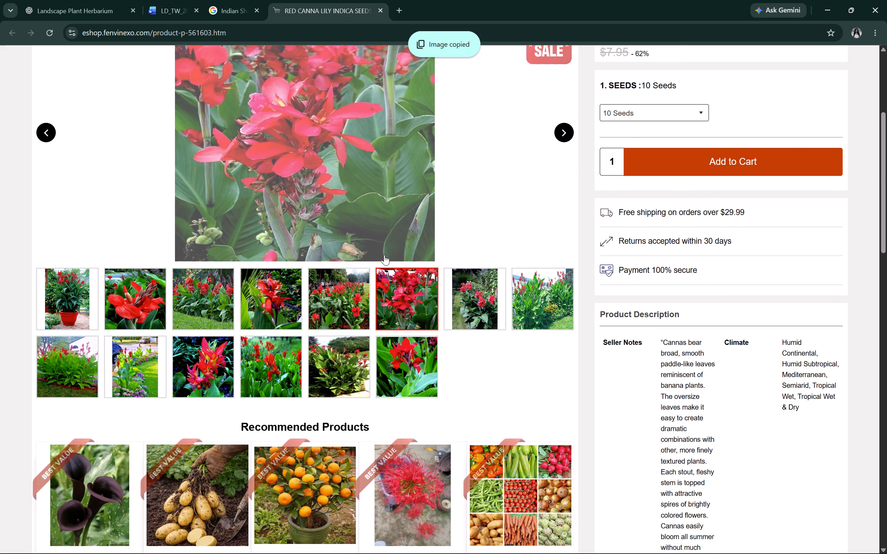
Return to the Word document and paste the canna picture after the old garden picture in Ornamental Flowering Plant - 01.
click(832, 10)
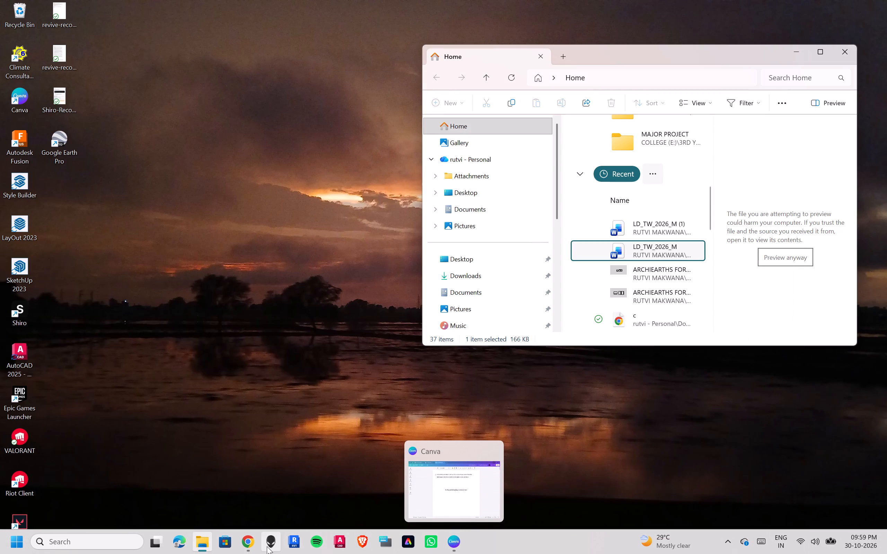
click(247, 546)
click(156, 7)
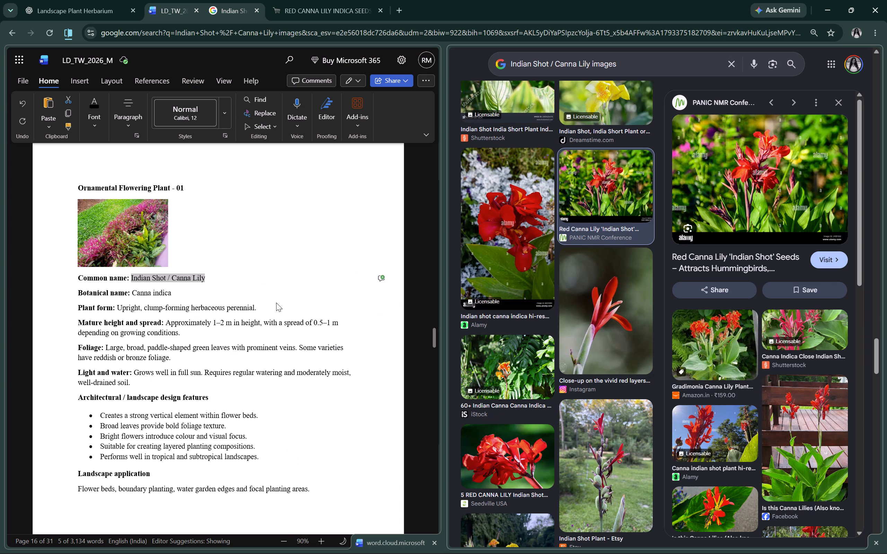
click(173, 204)
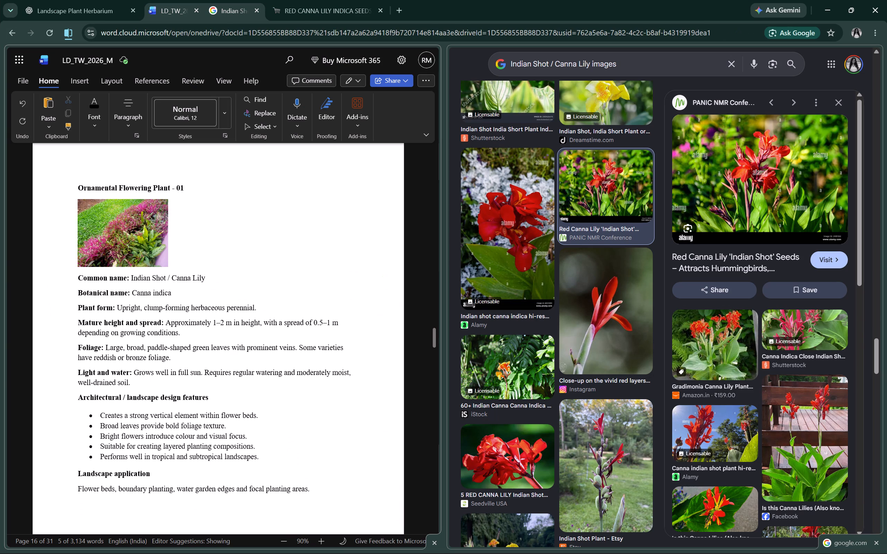
key(ctrl+v)
Shrink the pasted Canna Lily picture proportionally to about the width of the old garden picture so both share a line.
click(340, 464)
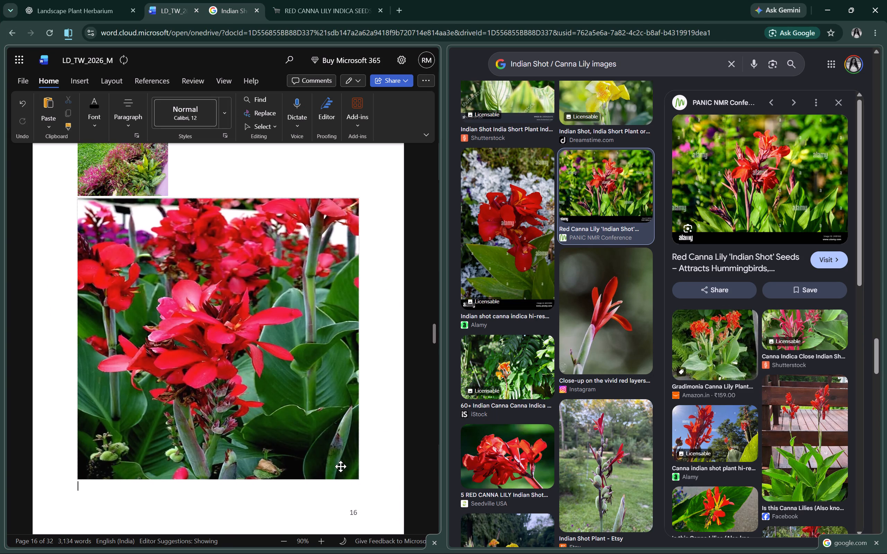
click(345, 454)
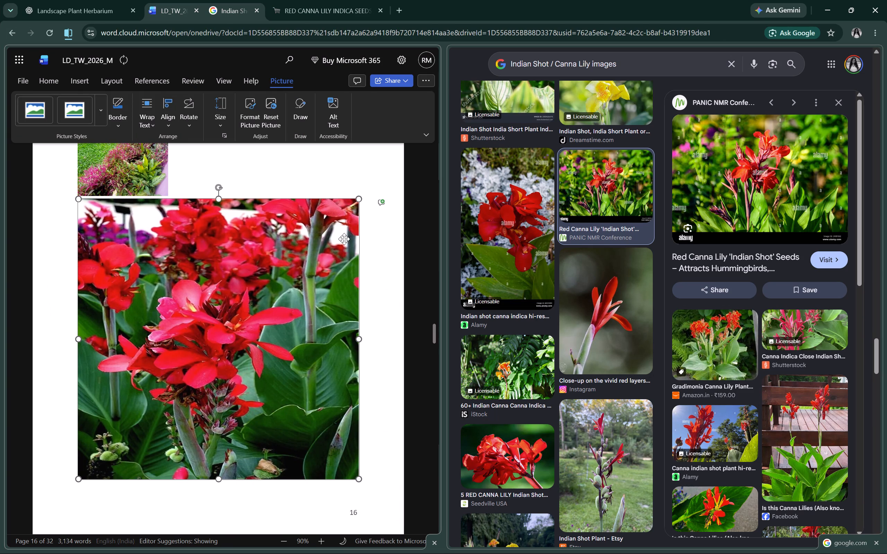
drag(360, 200, 169, 184)
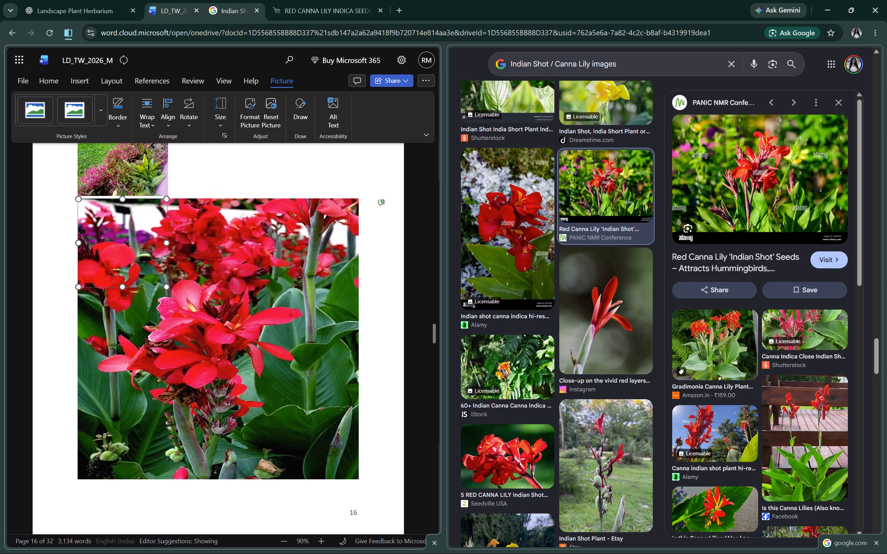
drag(169, 184, 167, 182)
scroll(156, 298, up, 2)
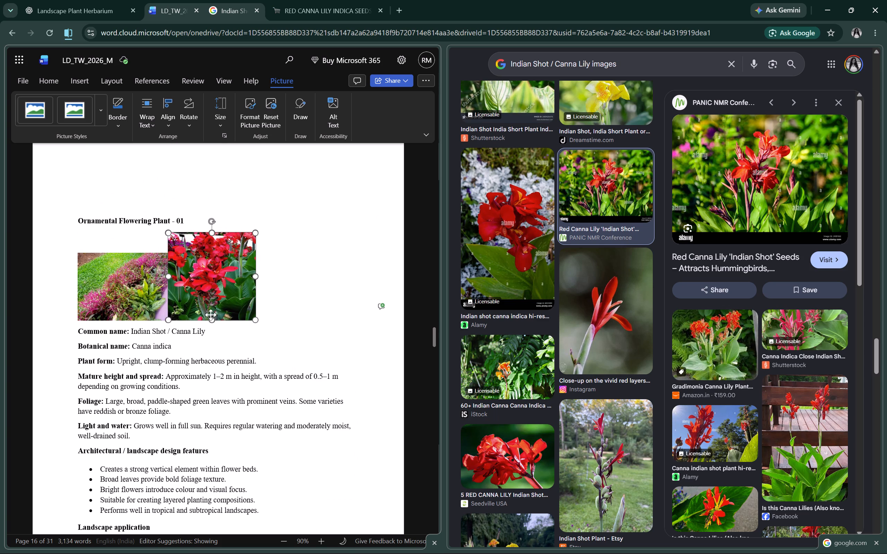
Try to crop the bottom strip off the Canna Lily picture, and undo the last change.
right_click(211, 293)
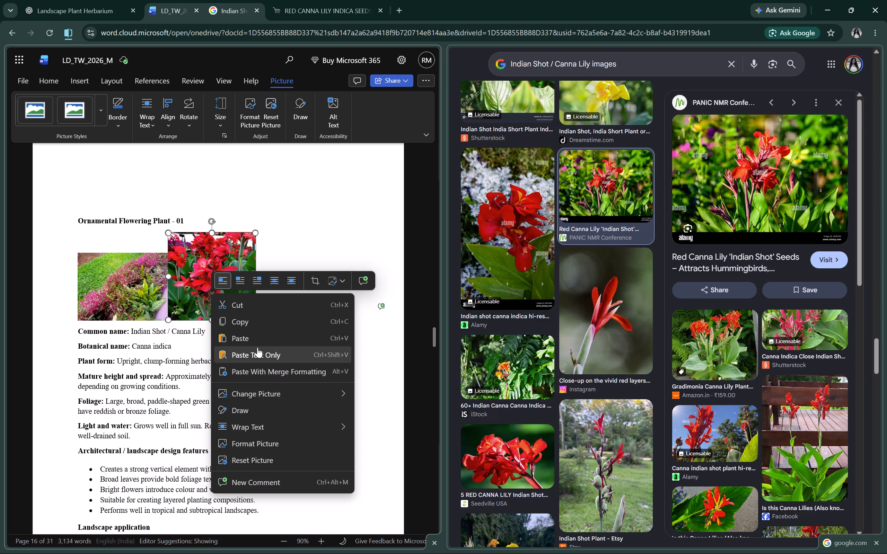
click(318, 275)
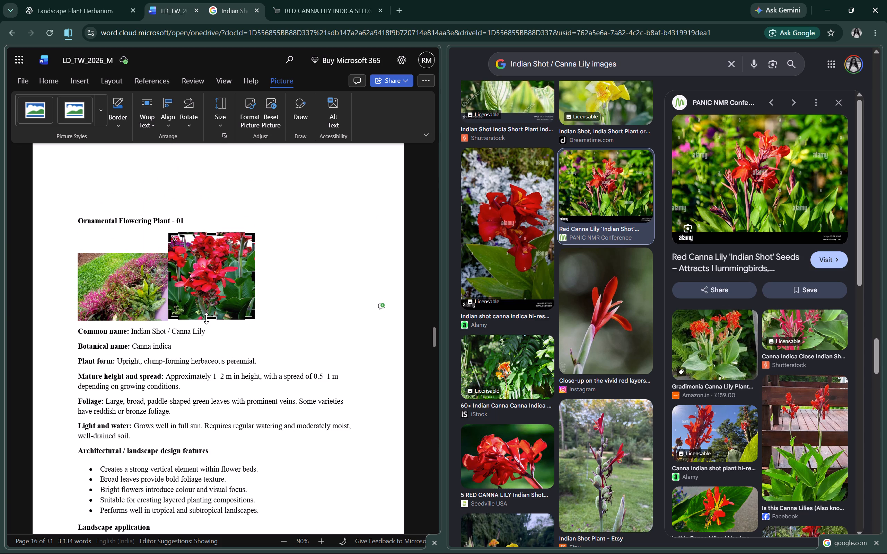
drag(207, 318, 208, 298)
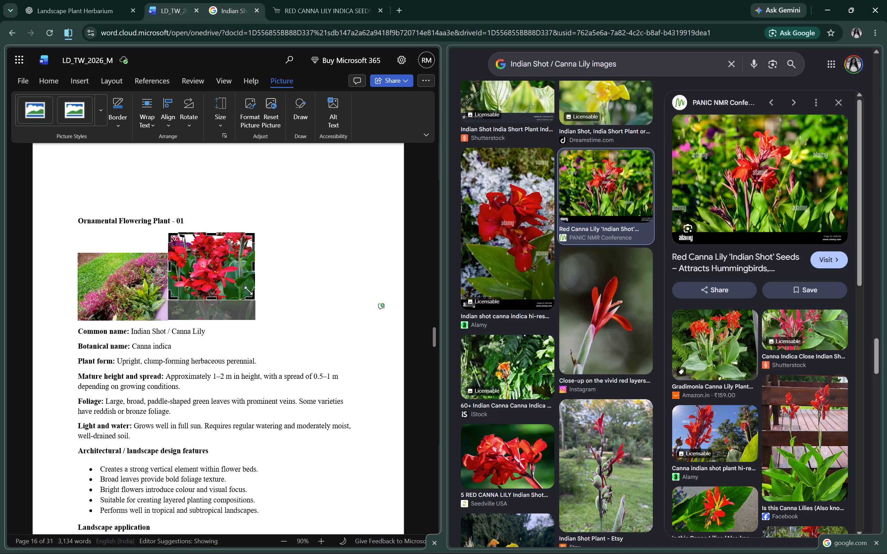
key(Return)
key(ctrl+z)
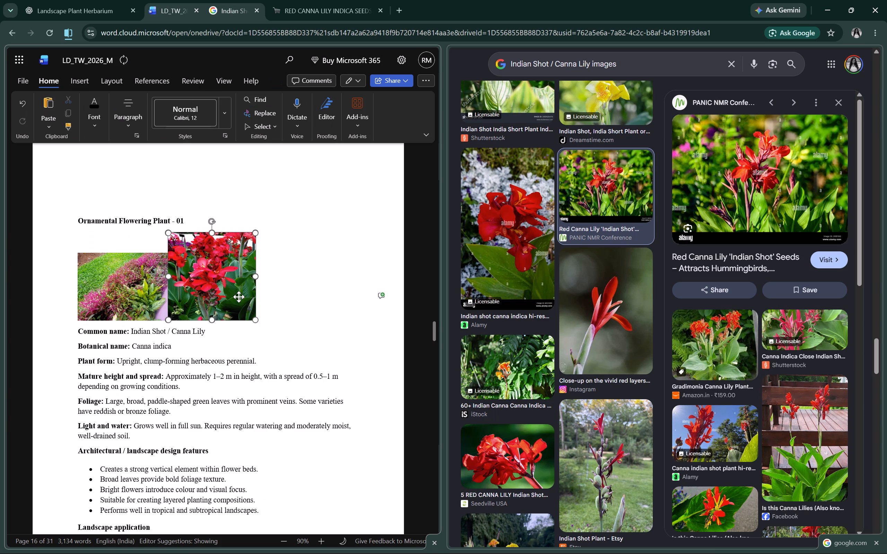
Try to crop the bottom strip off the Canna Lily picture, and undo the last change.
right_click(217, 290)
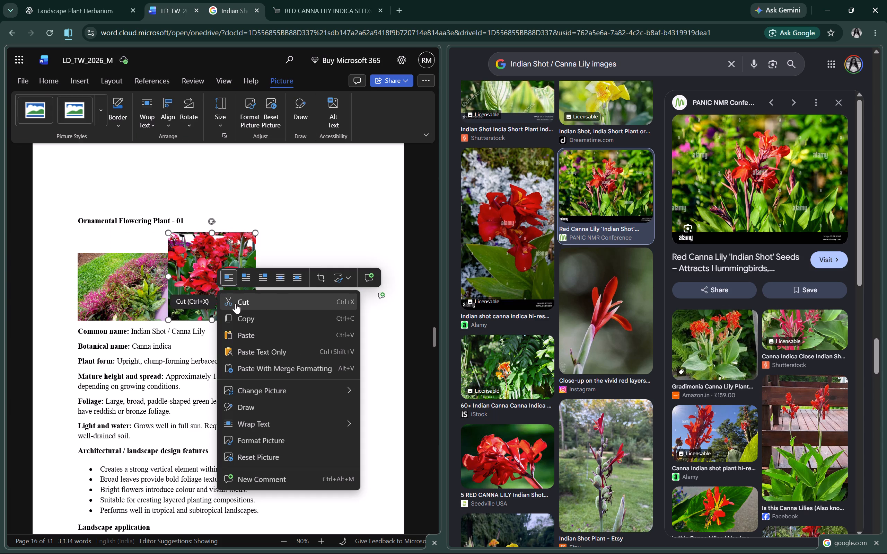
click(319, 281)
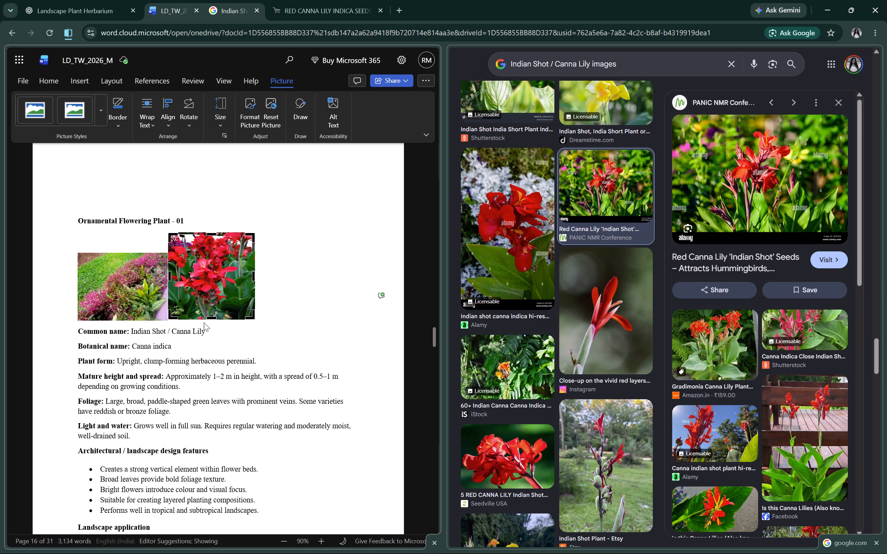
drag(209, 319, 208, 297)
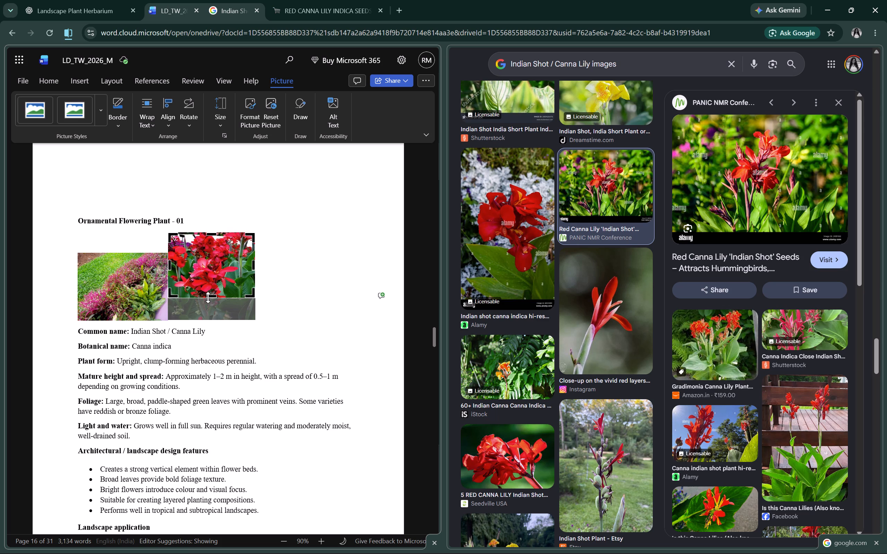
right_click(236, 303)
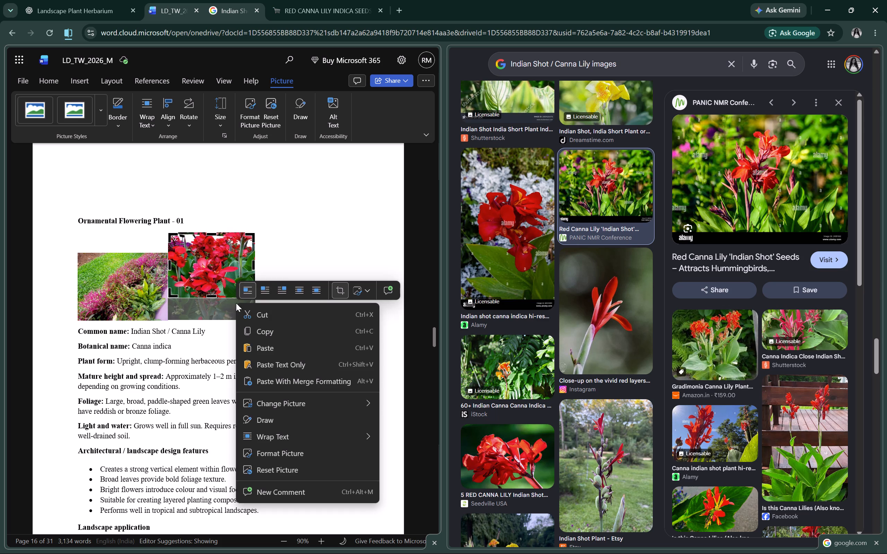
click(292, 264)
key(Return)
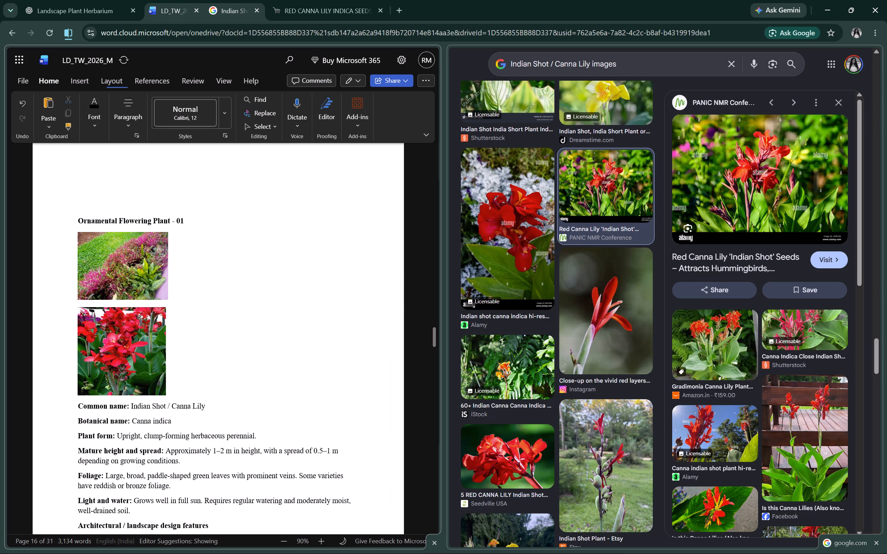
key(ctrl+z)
Crop about the bottom fifth off the Canna Lily picture to bring its height close to the old garden picture's.
right_click(217, 301)
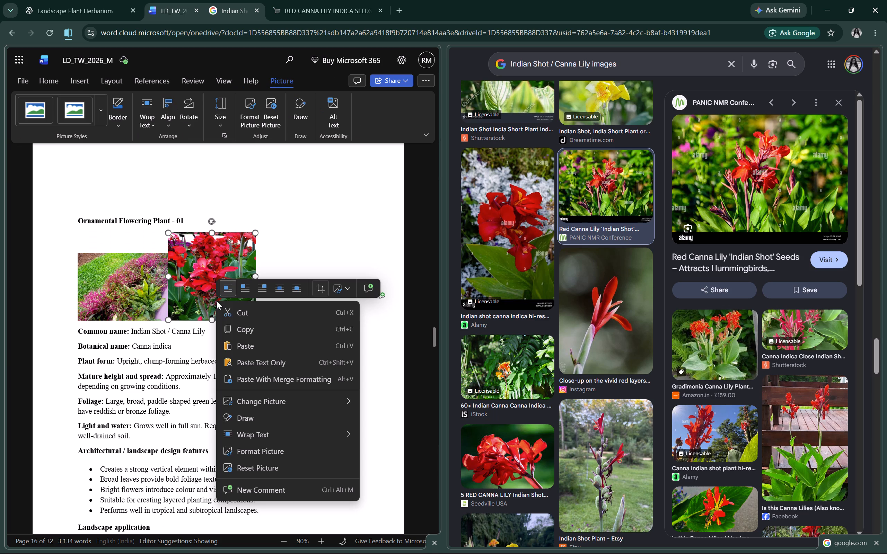
click(323, 289)
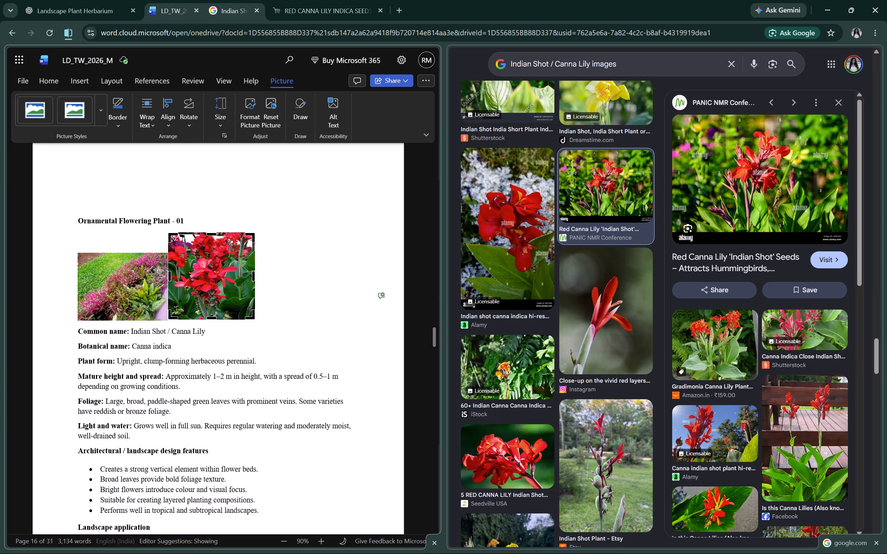
drag(211, 319, 212, 302)
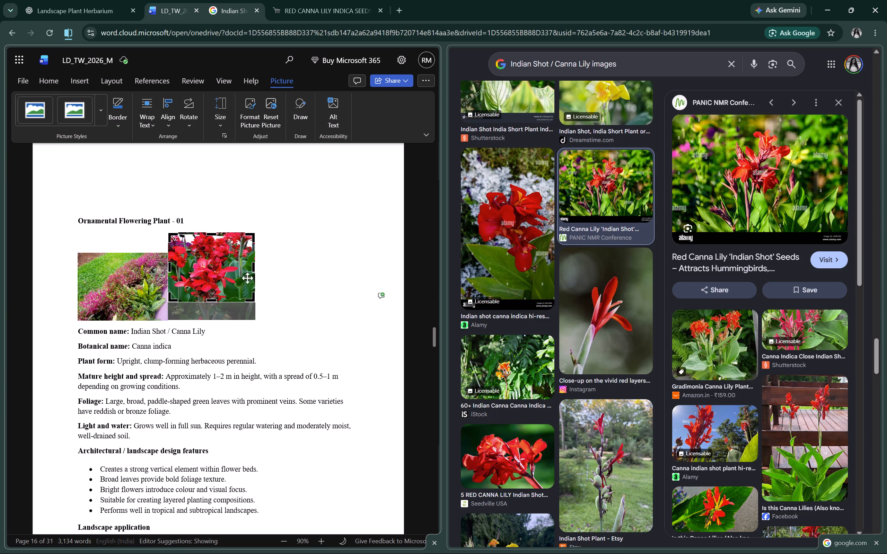
click(263, 279)
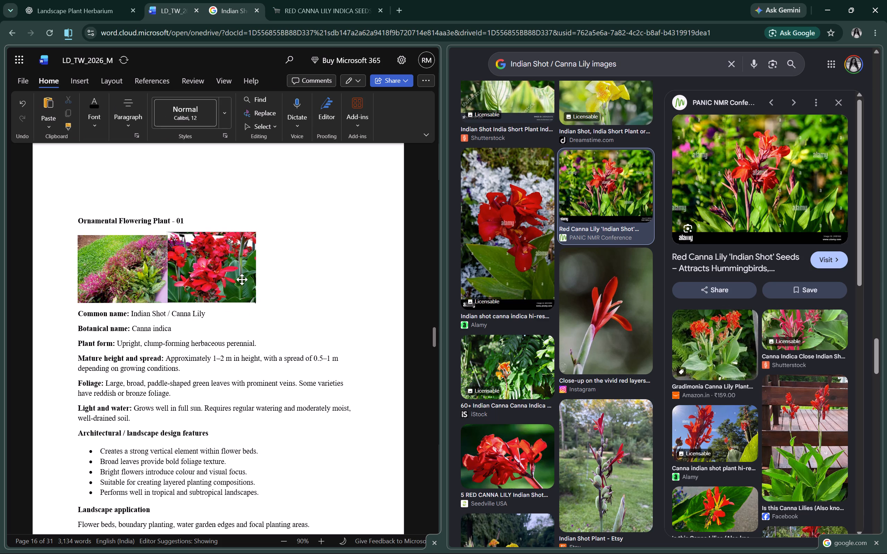
Reduce the Canna Lily picture's height slightly to match the old garden picture beside it.
click(185, 278)
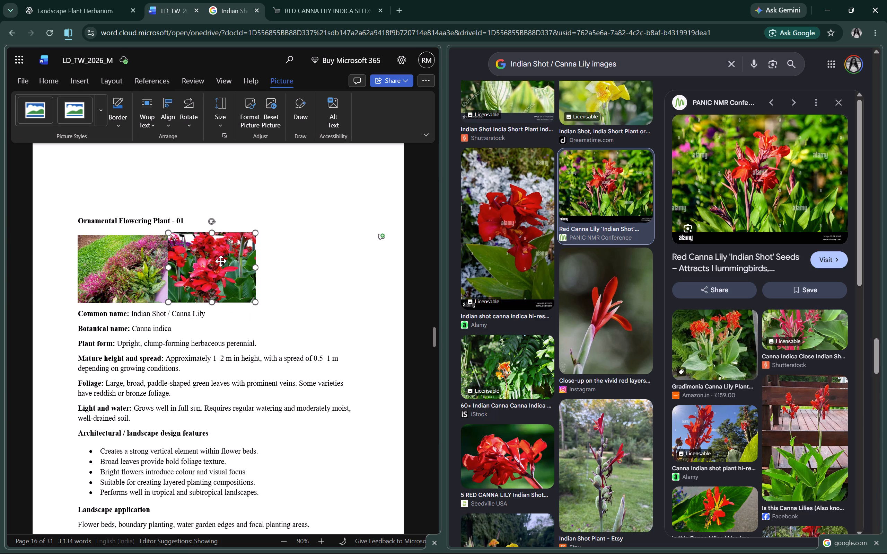
drag(212, 230, 158, 232)
drag(158, 232, 155, 235)
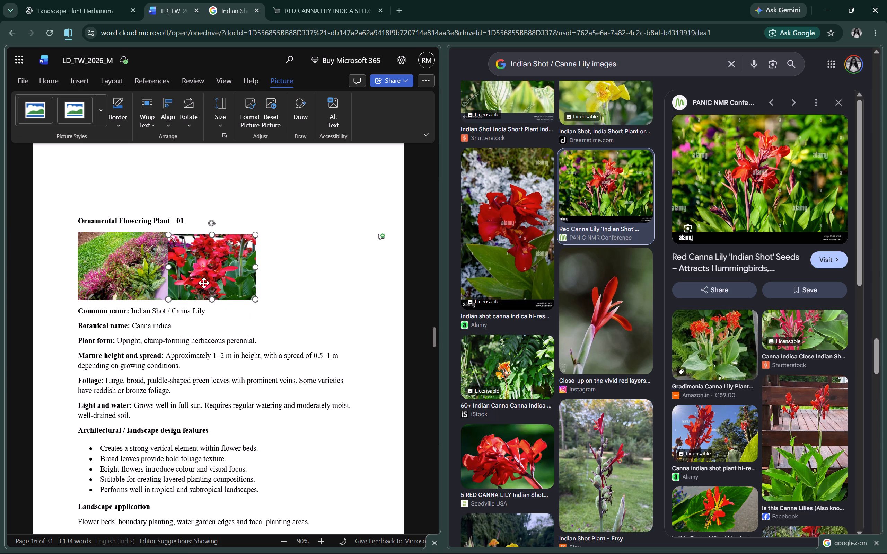
Move the Canna Lily picture ahead of the old garden picture, then try a slightly taller height and undo it.
drag(204, 283, 122, 279)
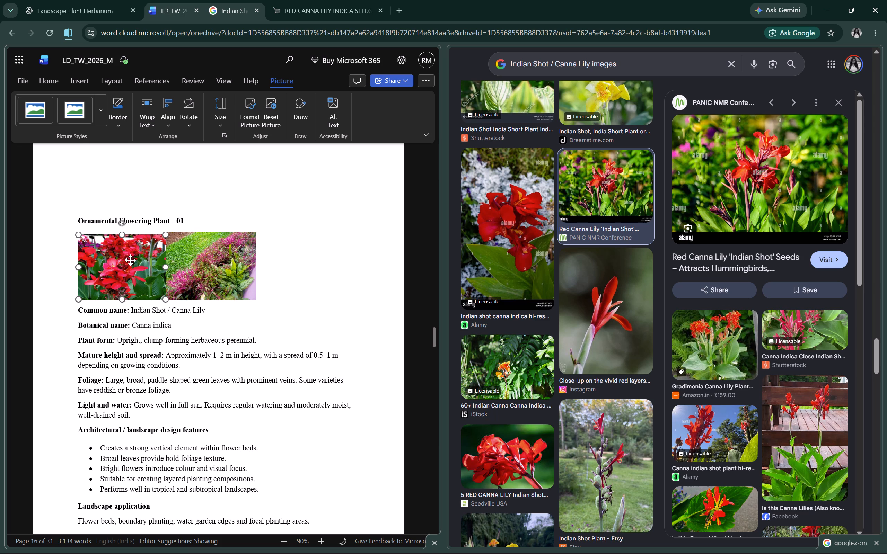
drag(124, 236, 186, 232)
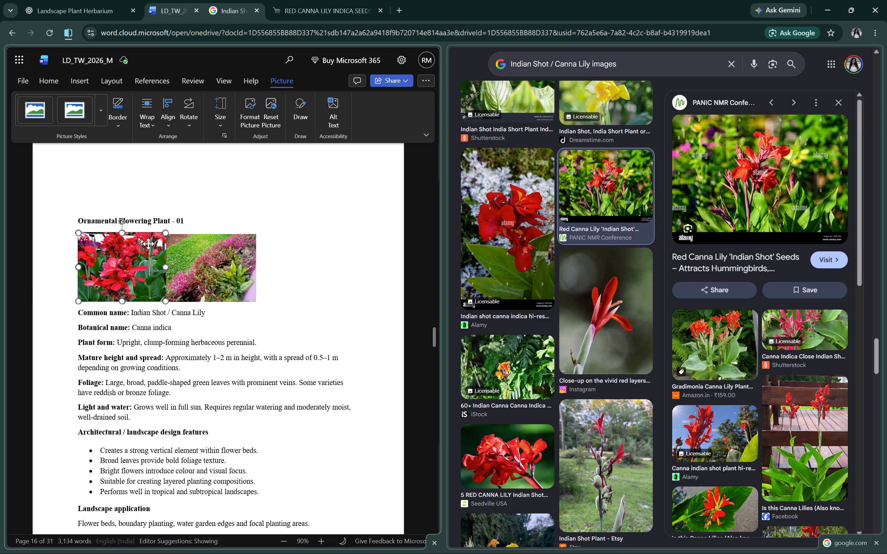
key(ctrl+z)
Delete the old garden picture from Ornamental Flowering Plant - 01.
click(191, 261)
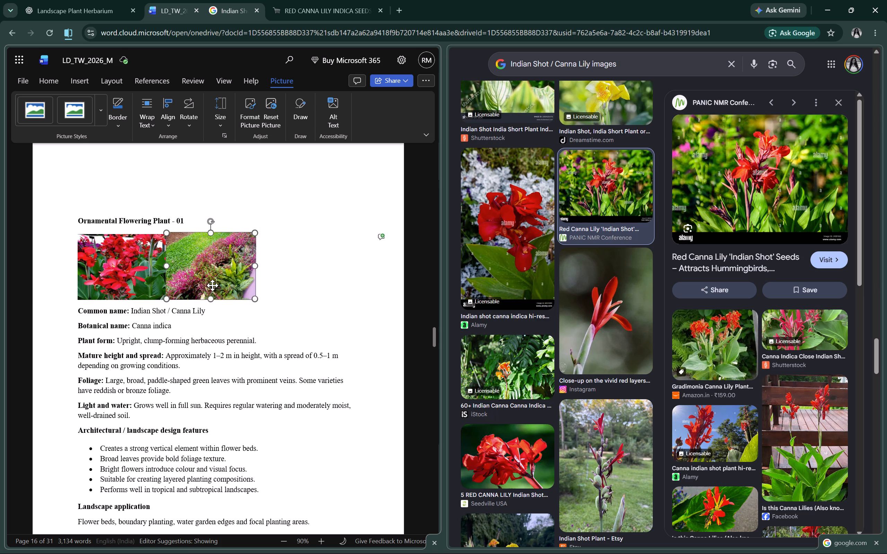
key(Delete)
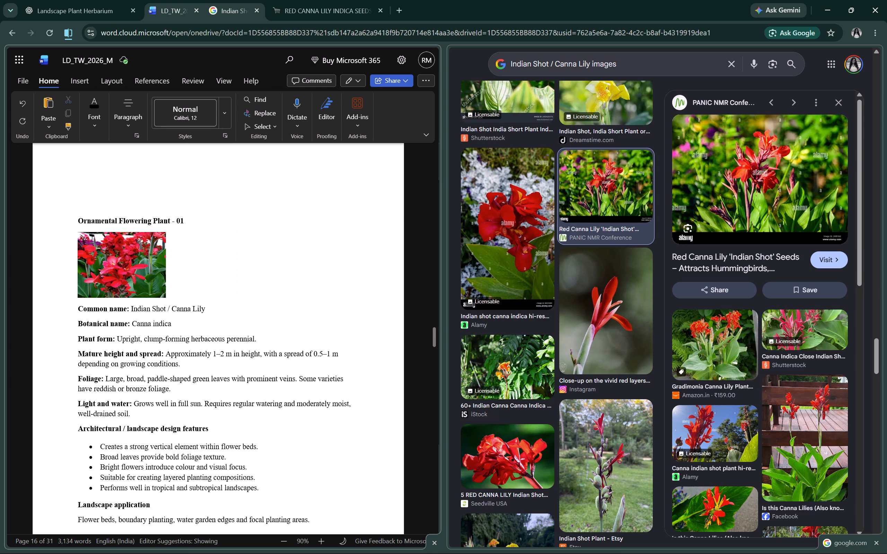
Copy the common name from Ornamental Flowering Plant - 02 and search Google Images for "Sadabahar / Madagascar Periwinkle images".
scroll(258, 325, down, 6)
scroll(258, 325, up, 6)
scroll(258, 325, down, 10)
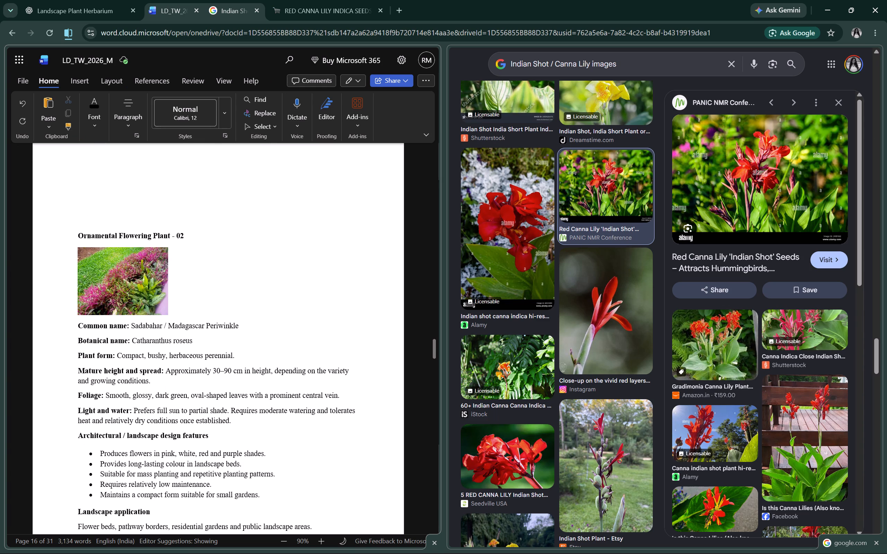
drag(131, 327, 240, 327)
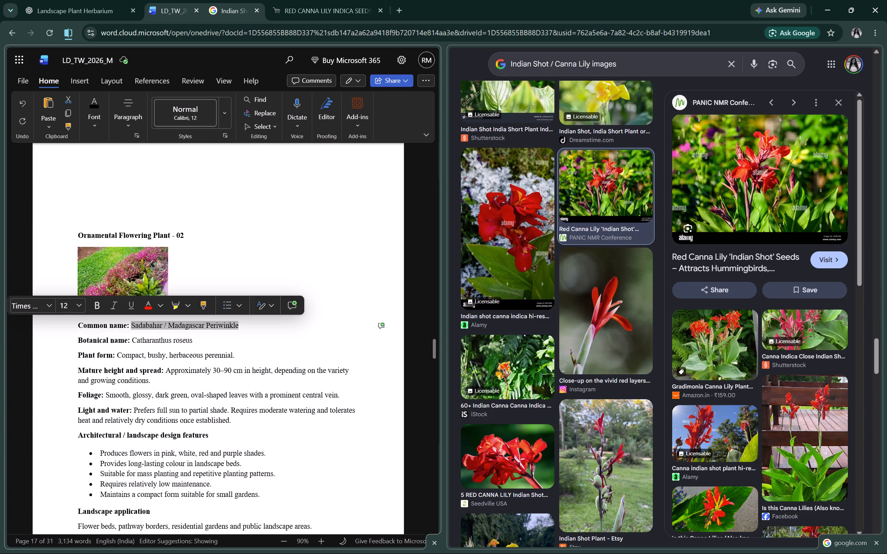
key(ctrl+c)
drag(589, 63, 588, 63)
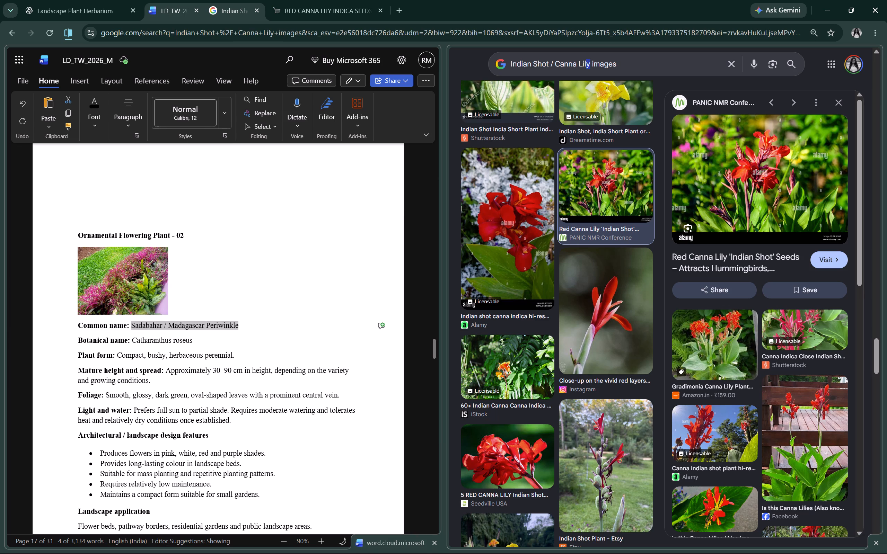
drag(588, 63, 509, 66)
key(BackSpace)
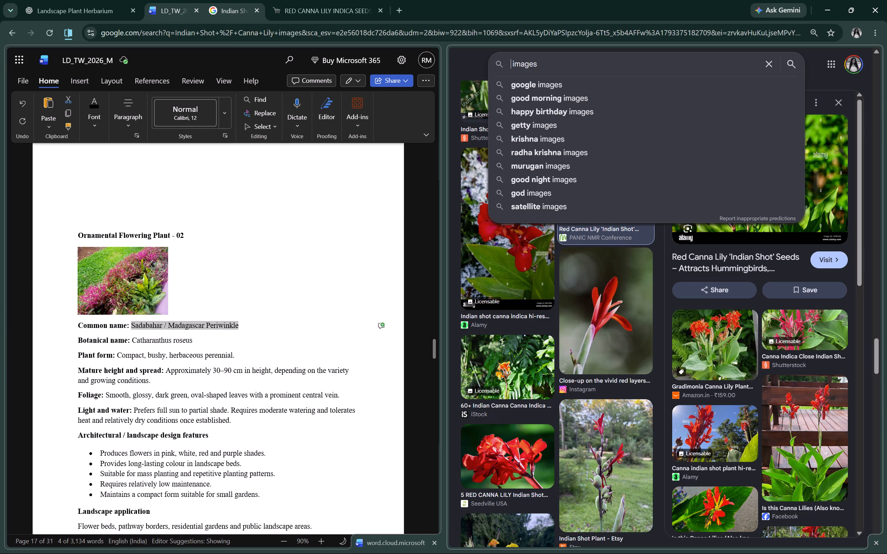
key(ctrl+v)
key(Return)
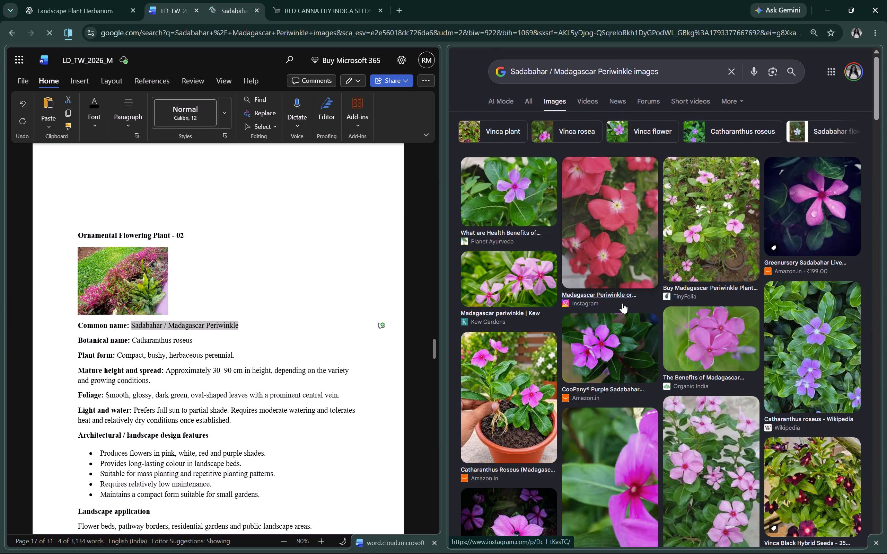
Browse the periwinkle image results and copy the Native Nursery picture of a pink-flowering bush against a stone wall.
scroll(623, 303, down, 5)
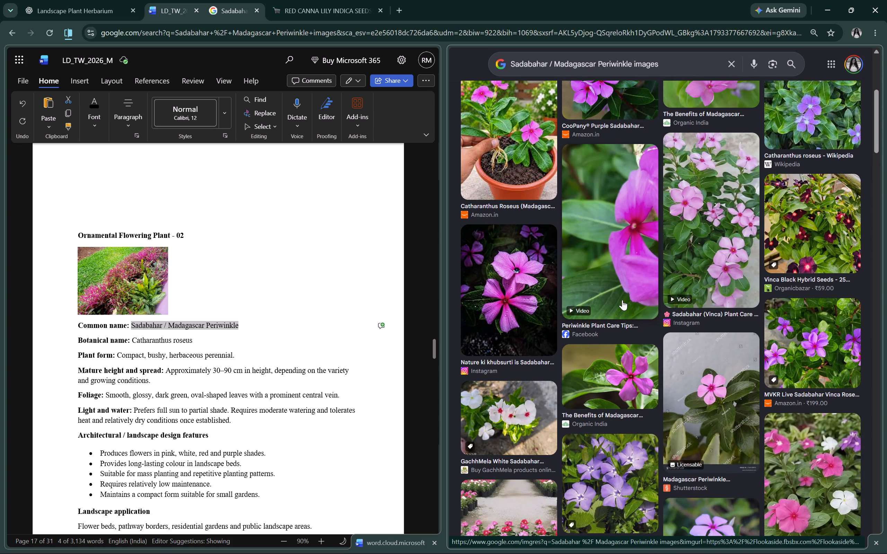
scroll(622, 300, down, 2)
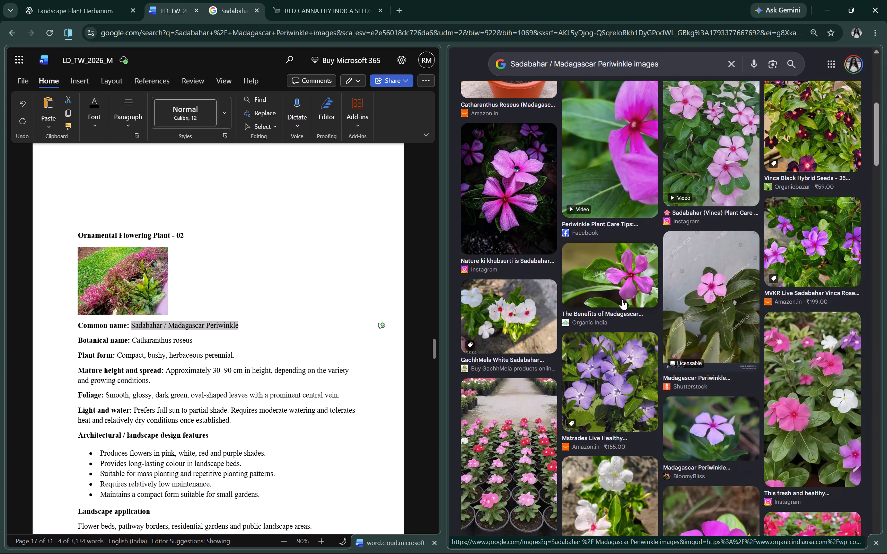
scroll(622, 300, down, 4)
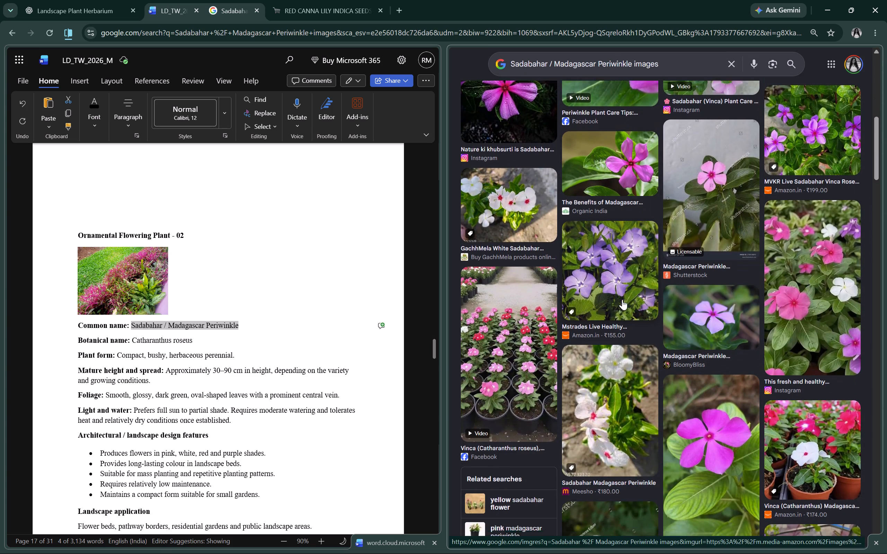
scroll(622, 300, down, 6)
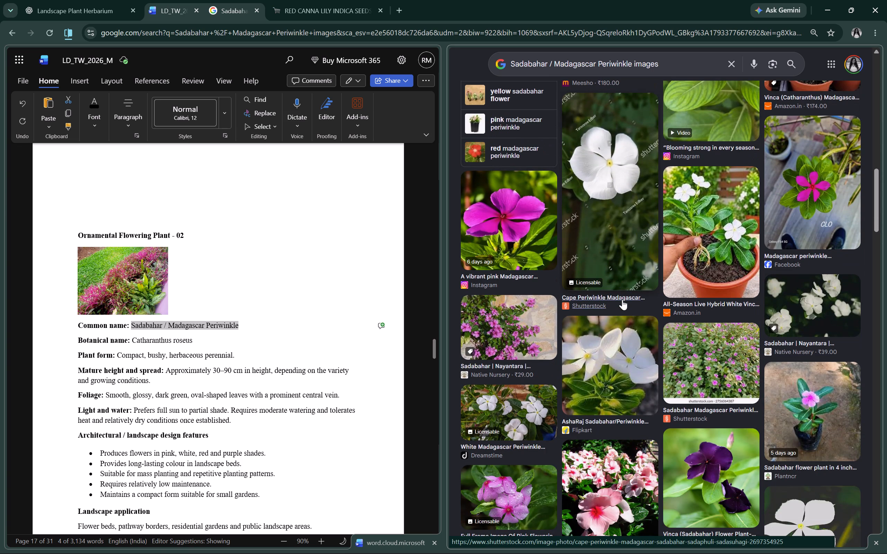
click(495, 315)
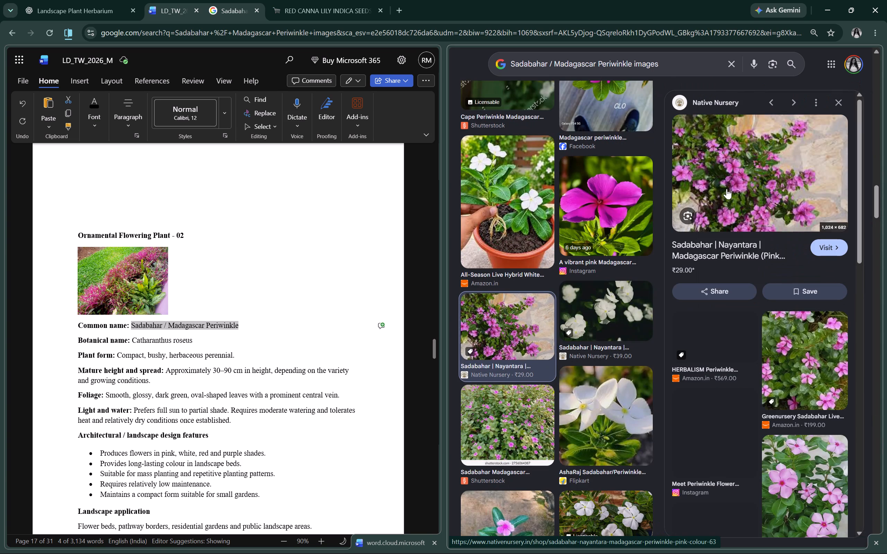
right_click(727, 189)
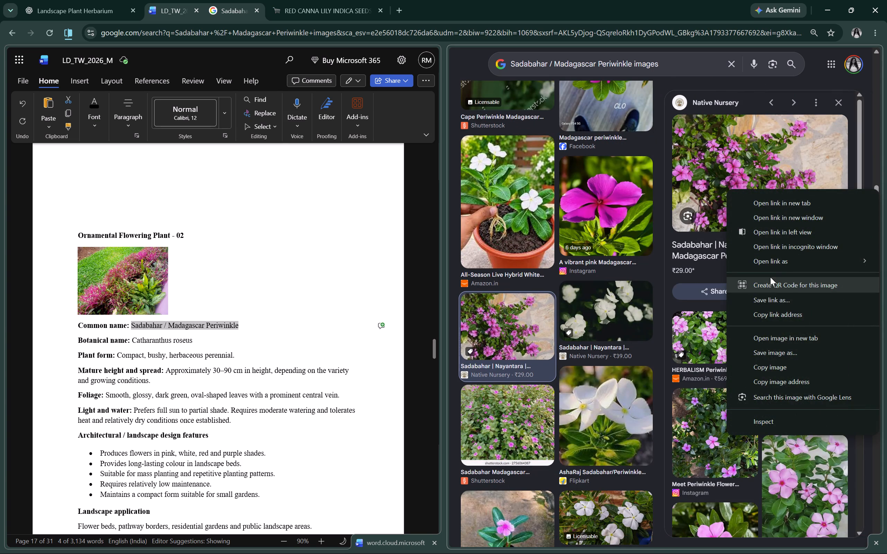
click(778, 364)
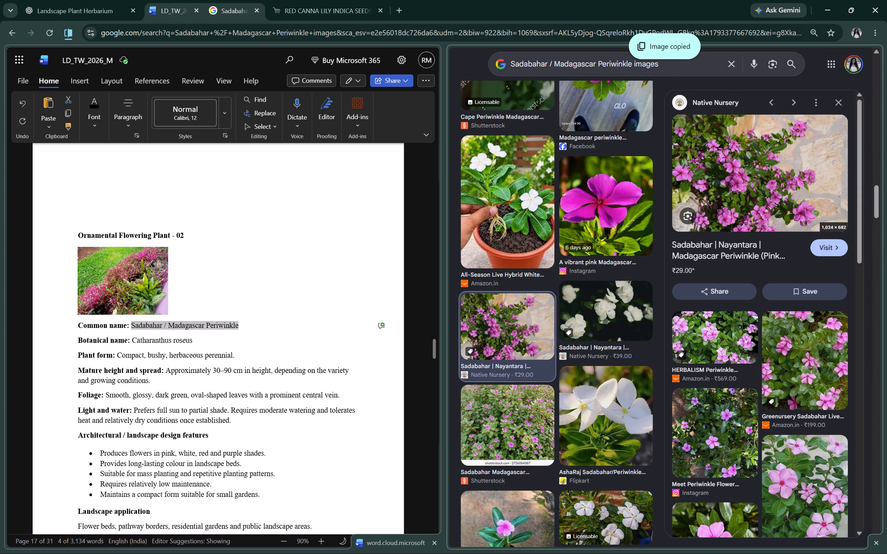
Return to the Word document and paste the periwinkle picture after the old garden picture in Ornamental Flowering Plant - 02.
click(177, 271)
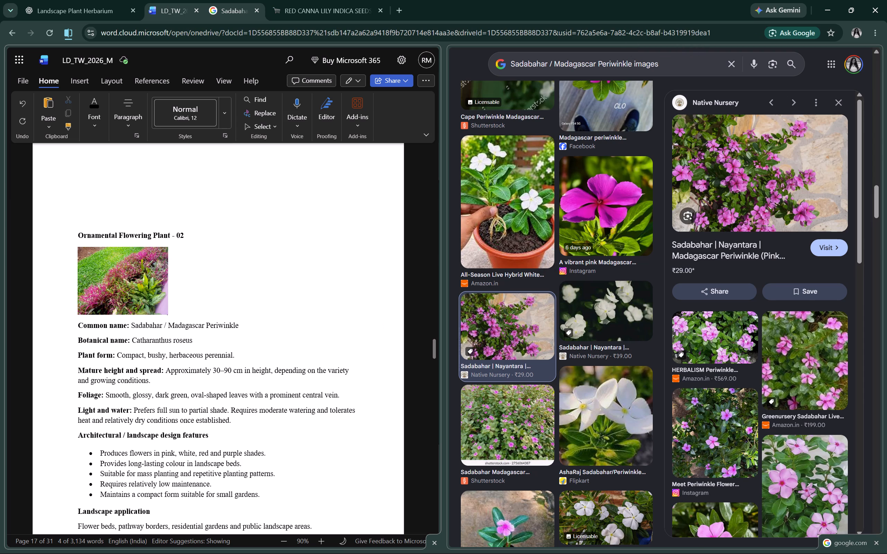
click(175, 257)
key(ctrl+v)
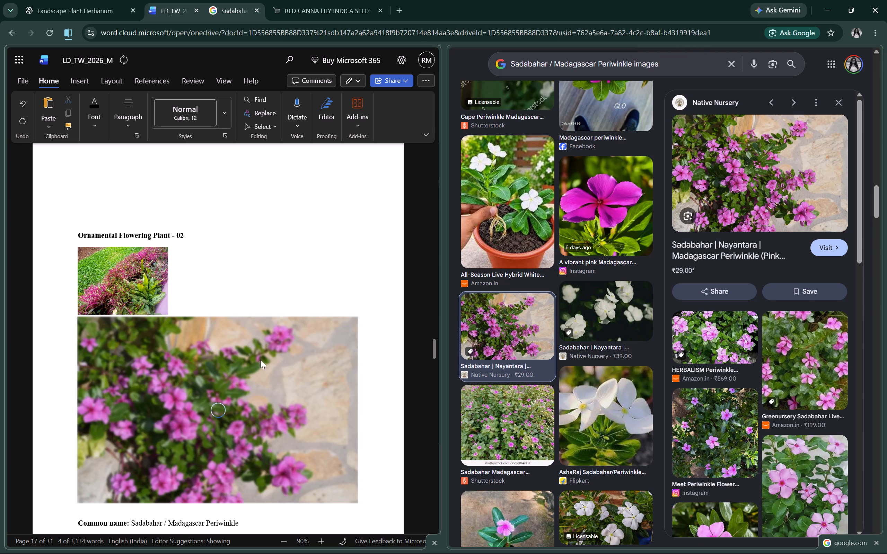
Crop the strip of bare stone wall off the right edge of the periwinkle picture in Ornamental Flowering Plant - 02.
click(261, 365)
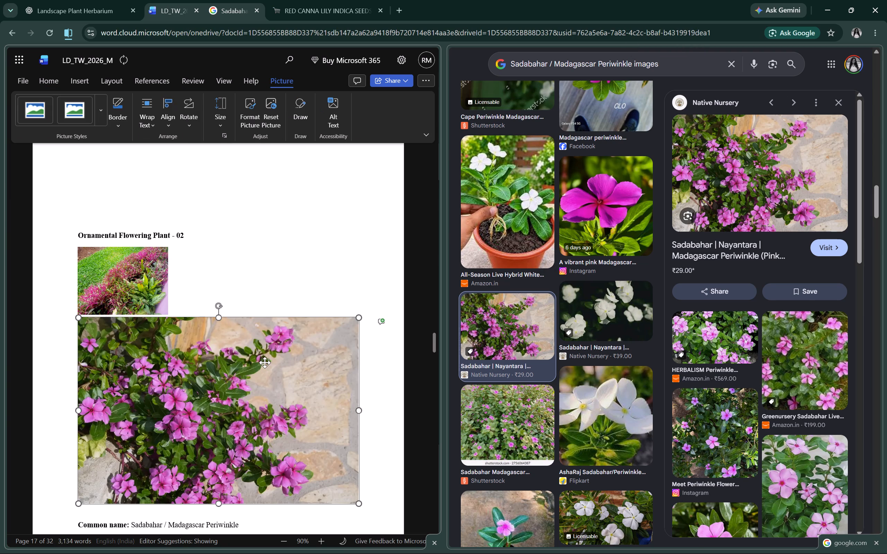
right_click(278, 355)
click(333, 189)
right_click(313, 366)
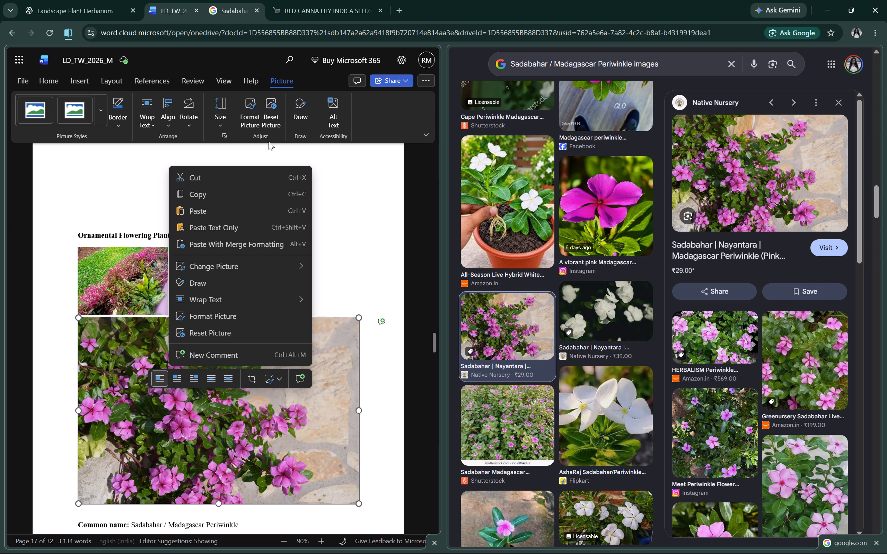
click(249, 373)
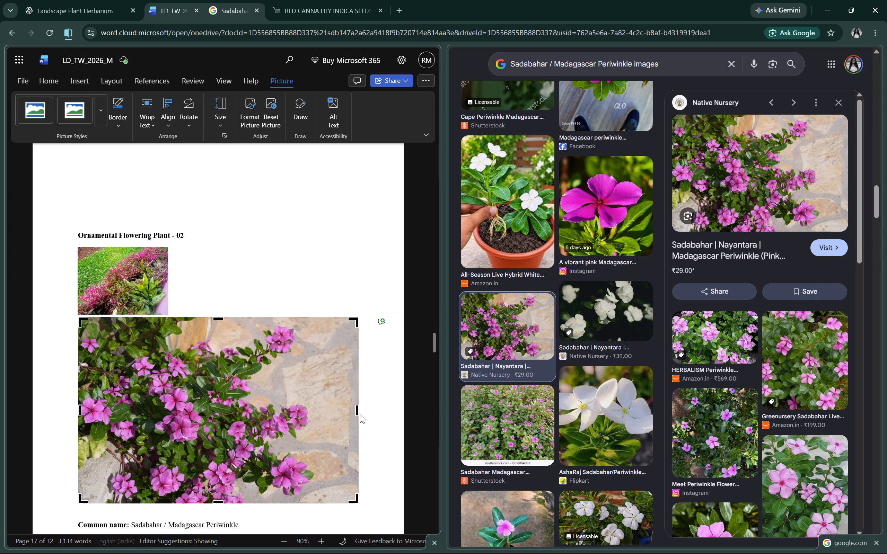
drag(358, 413, 318, 417)
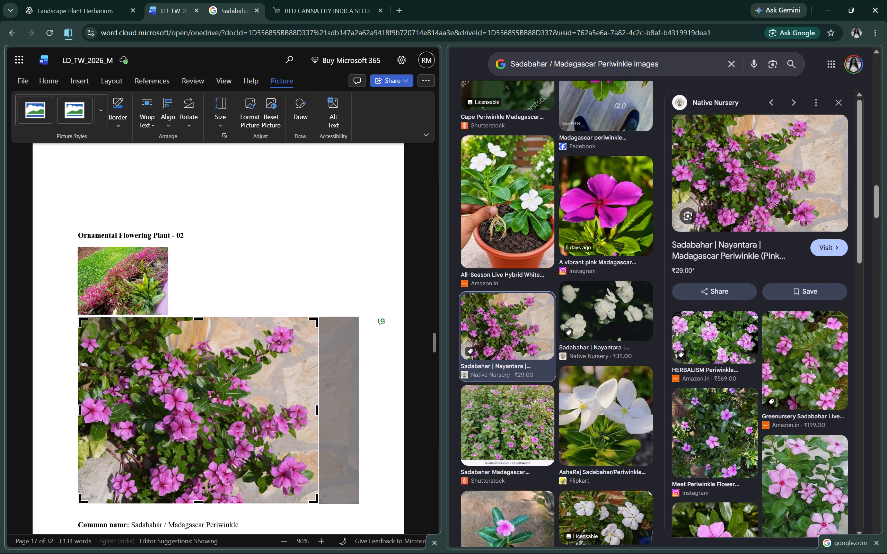
right_click(329, 298)
click(356, 281)
click(356, 281)
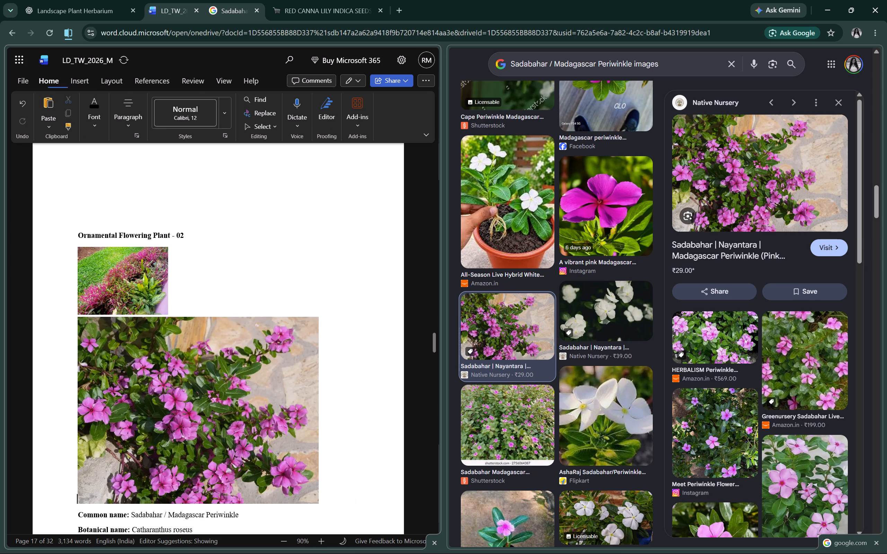
Shrink the cropped periwinkle picture proportionally to about the same size as the old garden picture.
click(216, 363)
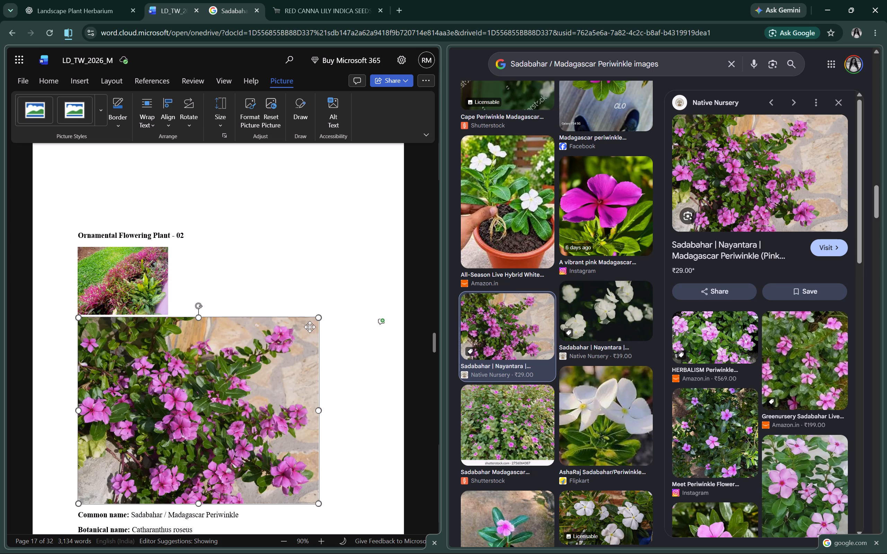
drag(316, 316, 155, 307)
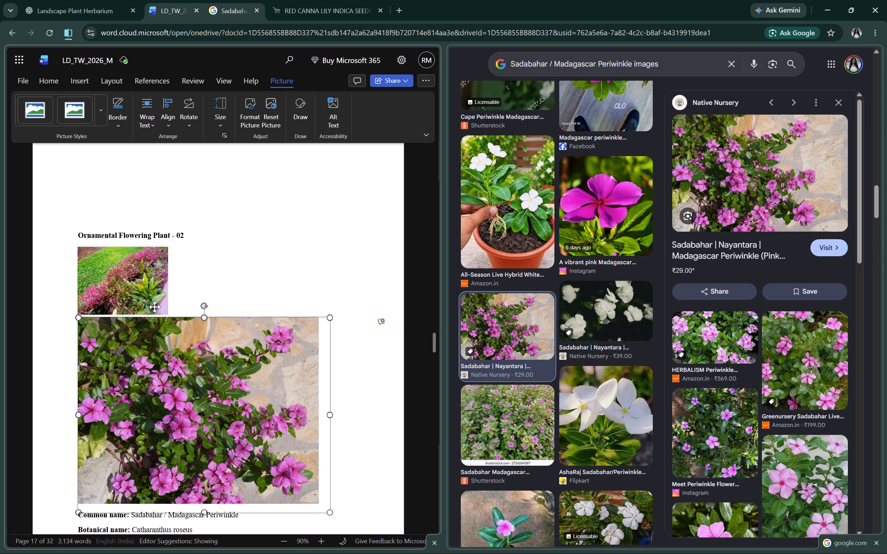
drag(155, 307, 122, 335)
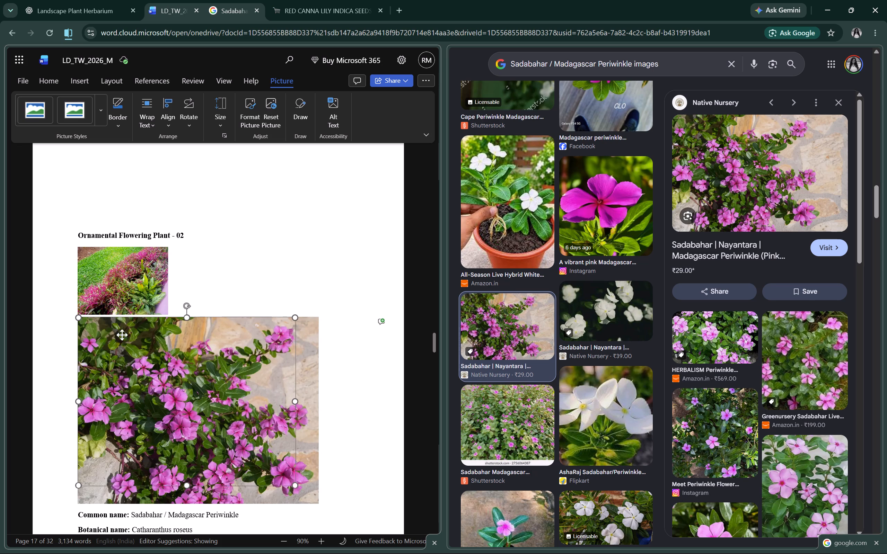
drag(122, 335, 126, 334)
drag(298, 319, 172, 320)
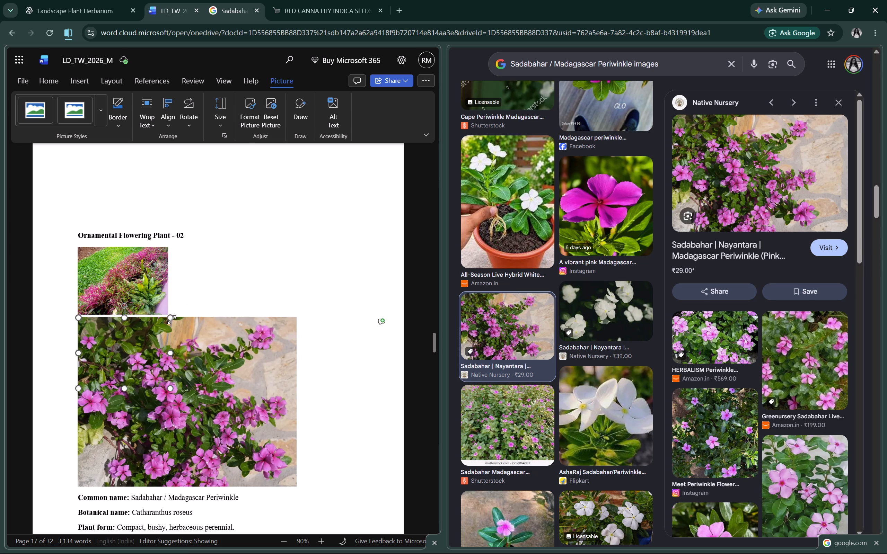
drag(172, 320, 168, 305)
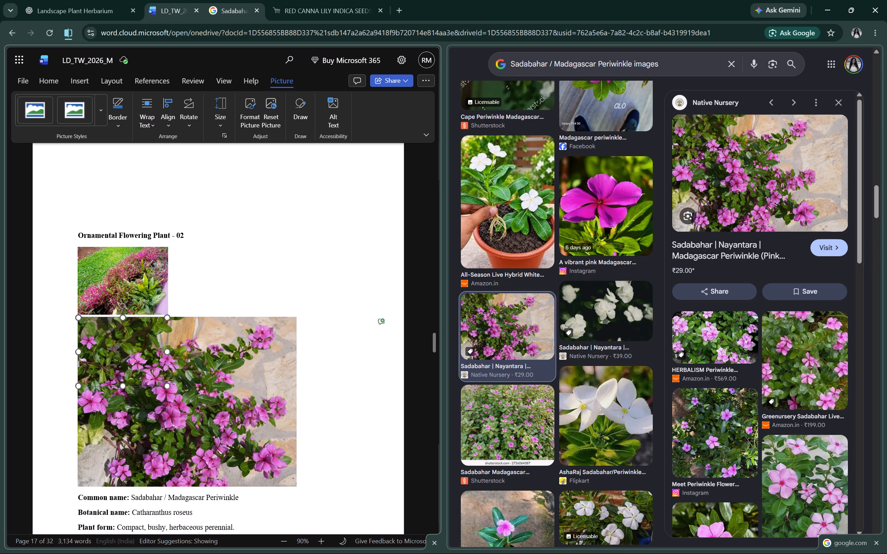
drag(168, 305, 168, 305)
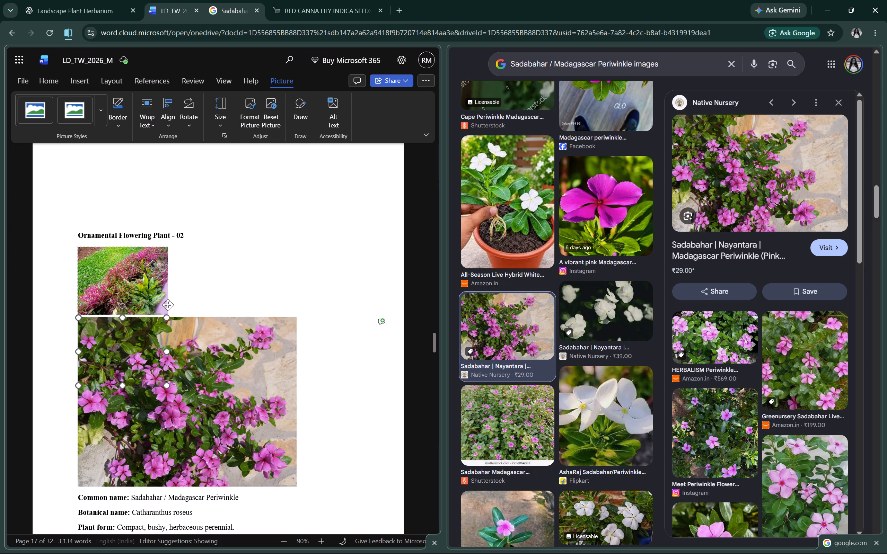
drag(168, 305, 168, 305)
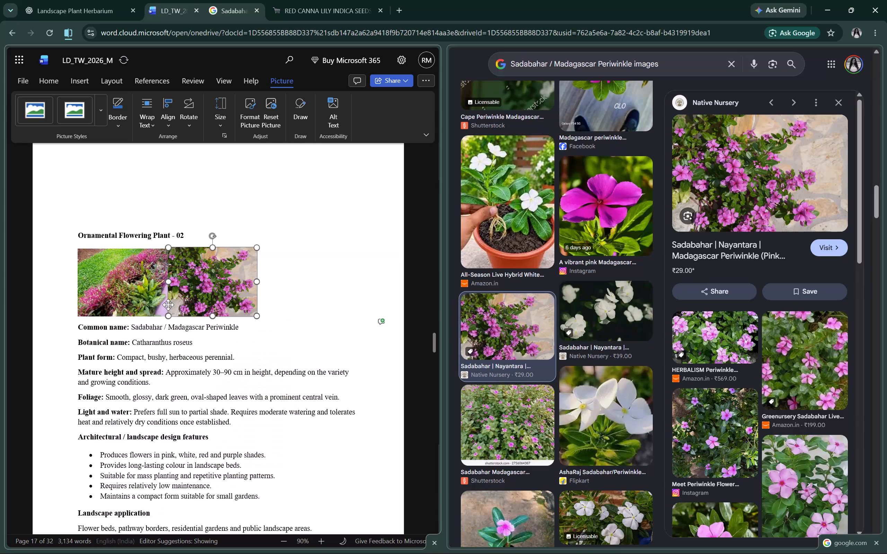
Move the periwinkle picture ahead of the old garden picture in Ornamental Flowering Plant - 02 and delete the old picture.
drag(213, 247, 141, 249)
drag(203, 281, 135, 273)
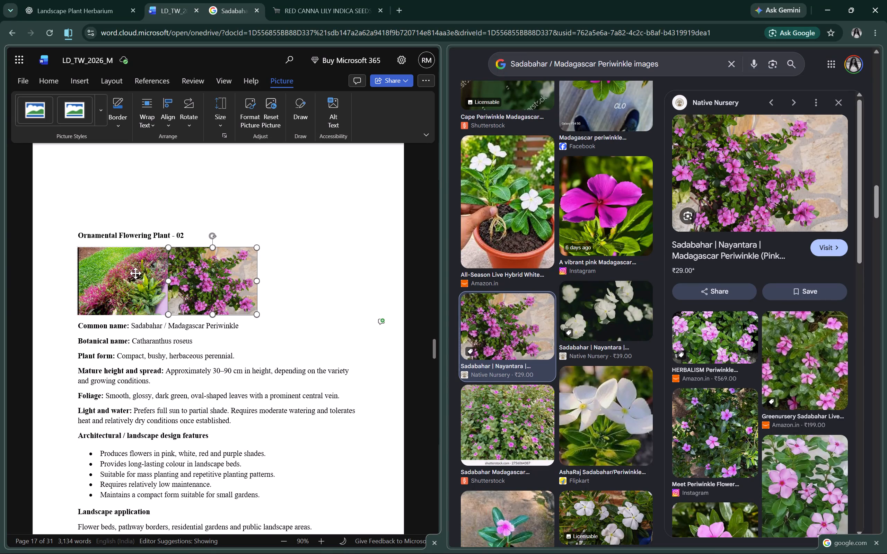
drag(135, 273, 117, 274)
click(234, 291)
key(Delete)
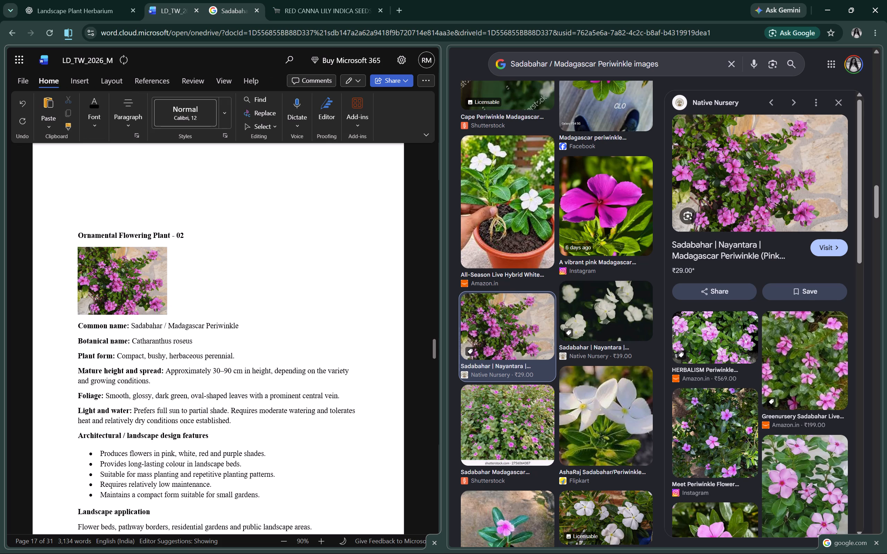
Copy the common name "Zinnia" from the Ornamental Flowering Plant - 03 entry.
scroll(233, 288, down, 3)
scroll(233, 288, up, 10)
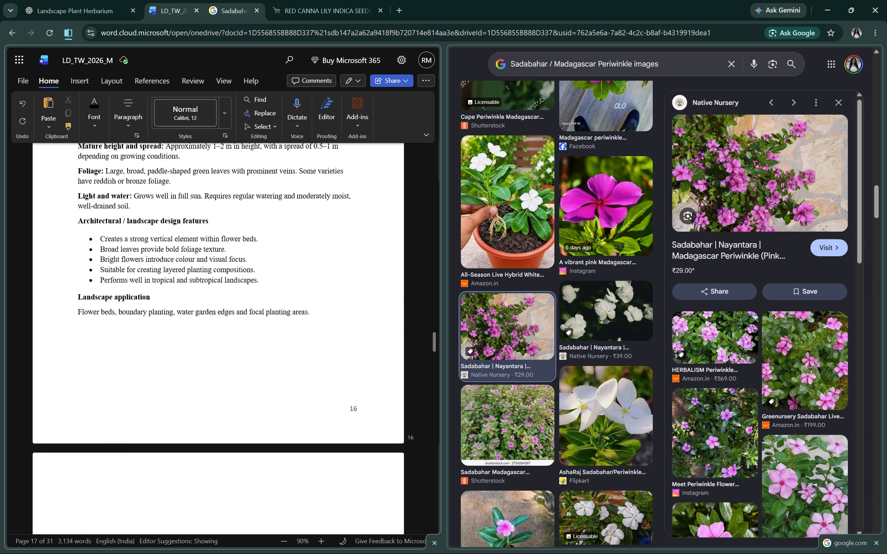
scroll(233, 288, up, 2)
scroll(232, 285, down, 4)
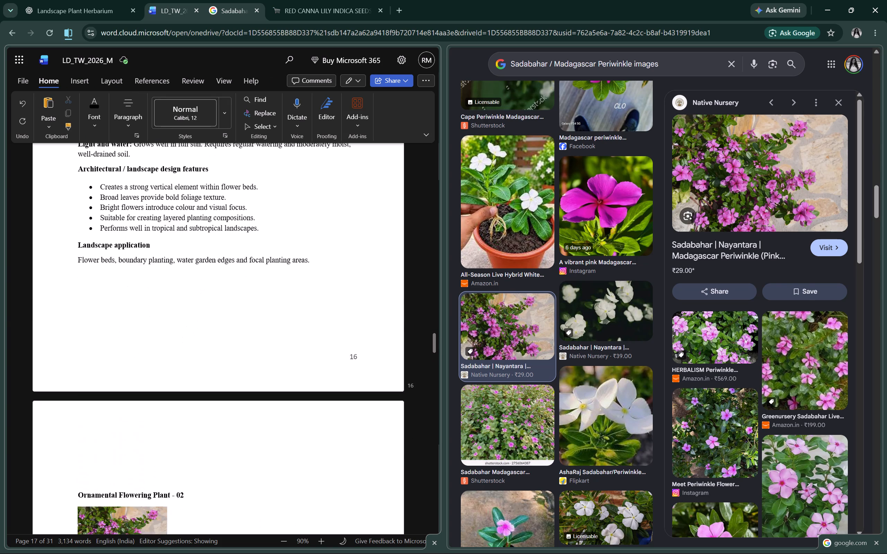
scroll(232, 285, down, 18)
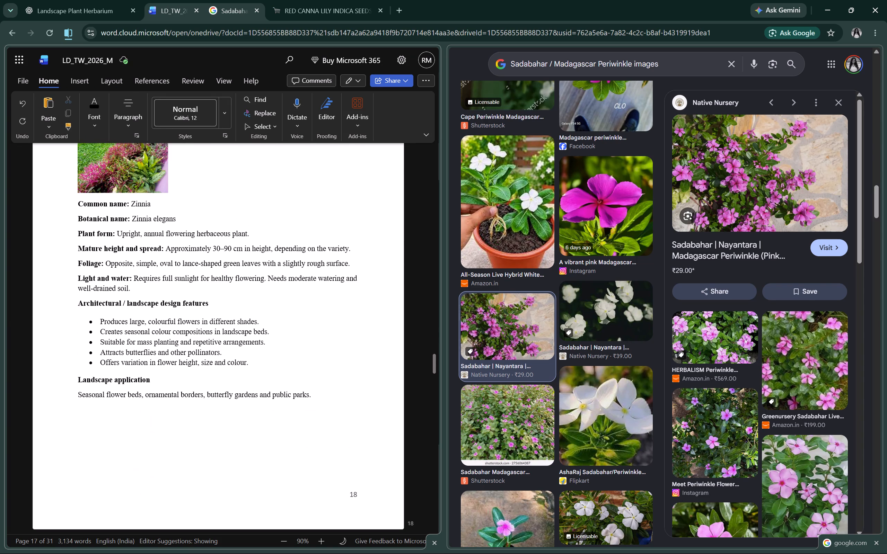
drag(131, 199, 155, 199)
key(ctrl+c)
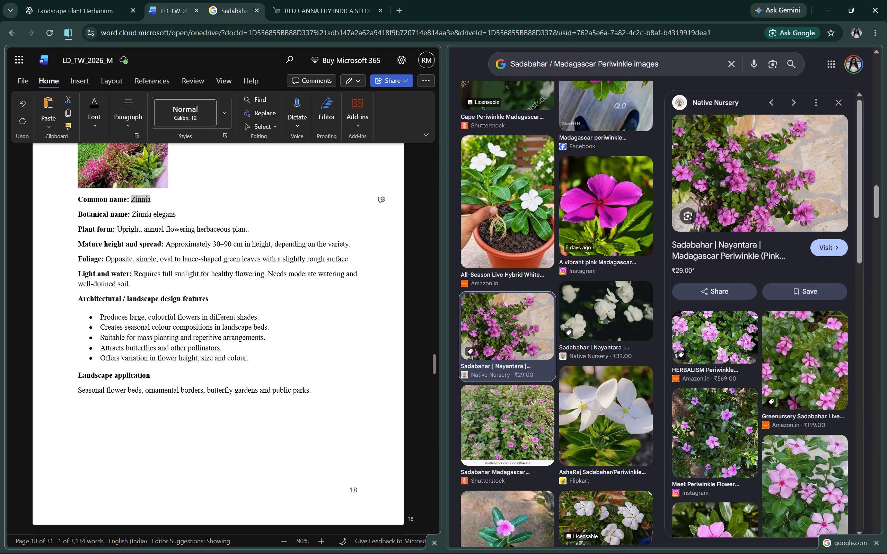
Replace the plant name in the Google Images query with the copied one and search for "Zinnia images".
drag(632, 64, 520, 64)
key(BackSpace)
key(BackSpace)
key(BackSpace)
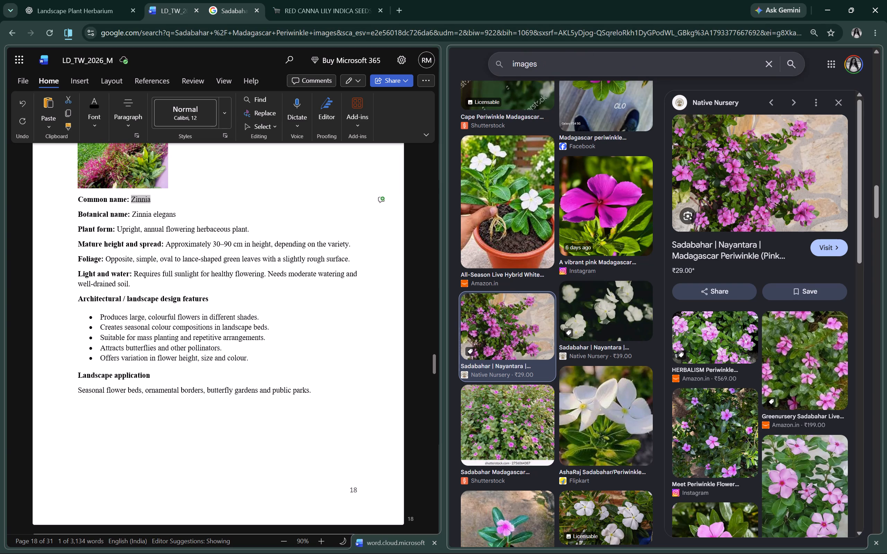
key(ctrl+v)
key(Return)
click(785, 62)
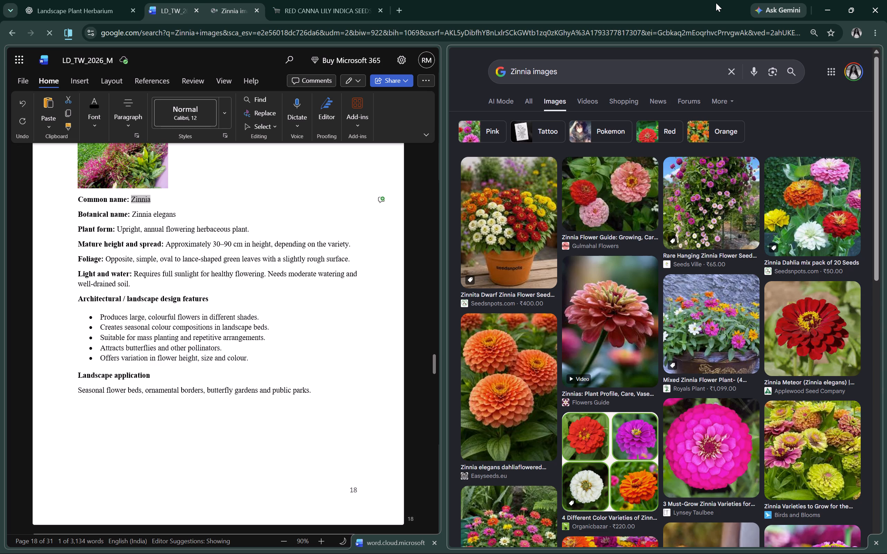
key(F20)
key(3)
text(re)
Browse the zinnia image results and copy the Seeds Ville picture of the hanging zinnia with pink and purple flowers.
scroll(649, 375, down, 4)
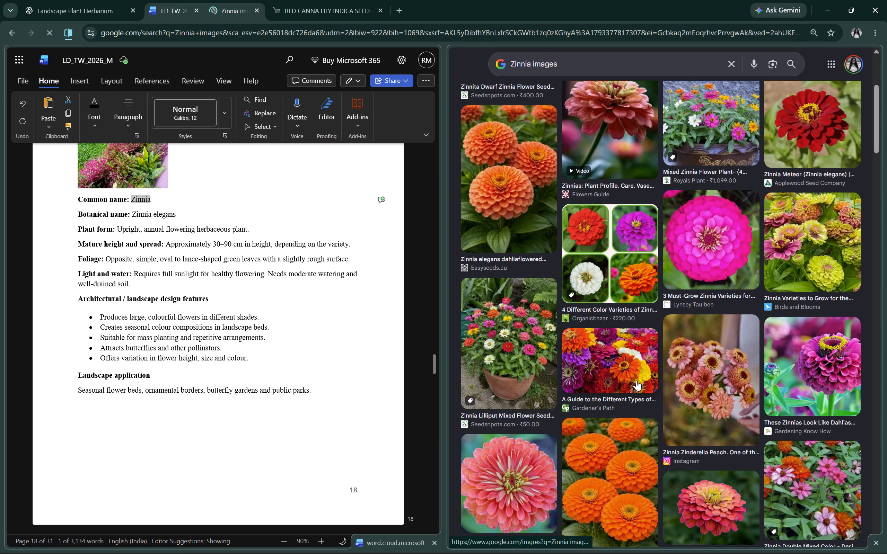
scroll(636, 380, up, 3)
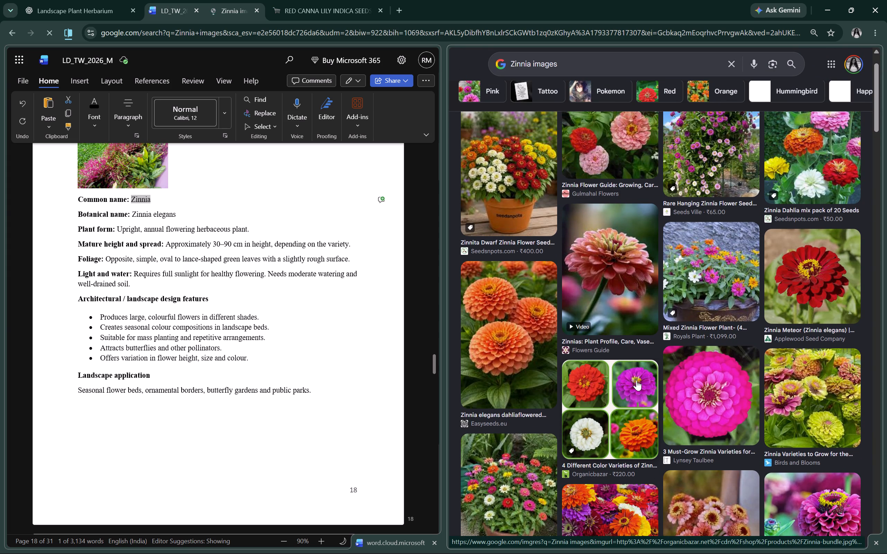
scroll(636, 380, up, 1)
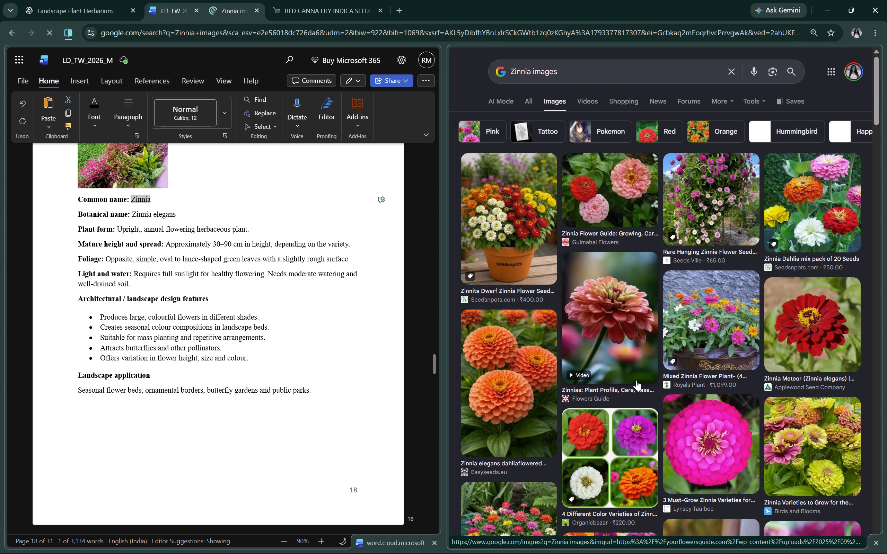
scroll(636, 380, up, 2)
click(704, 220)
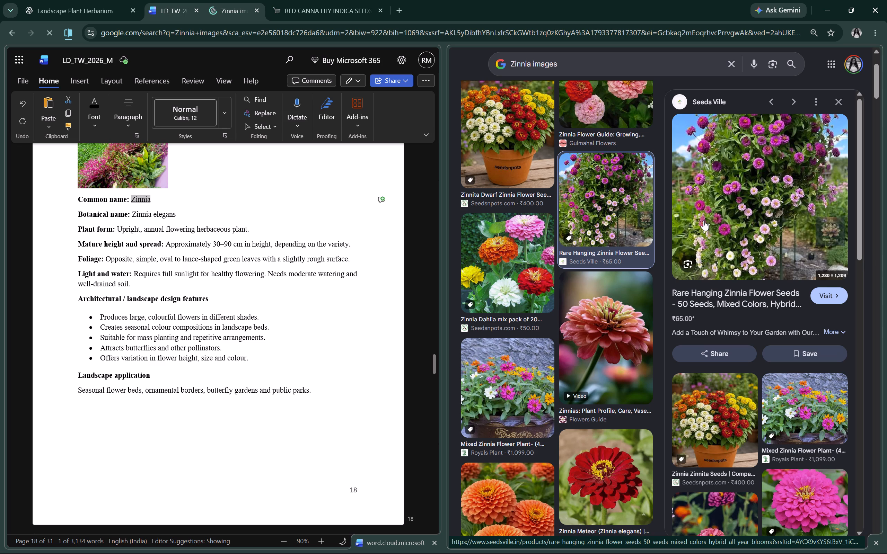
right_click(703, 220)
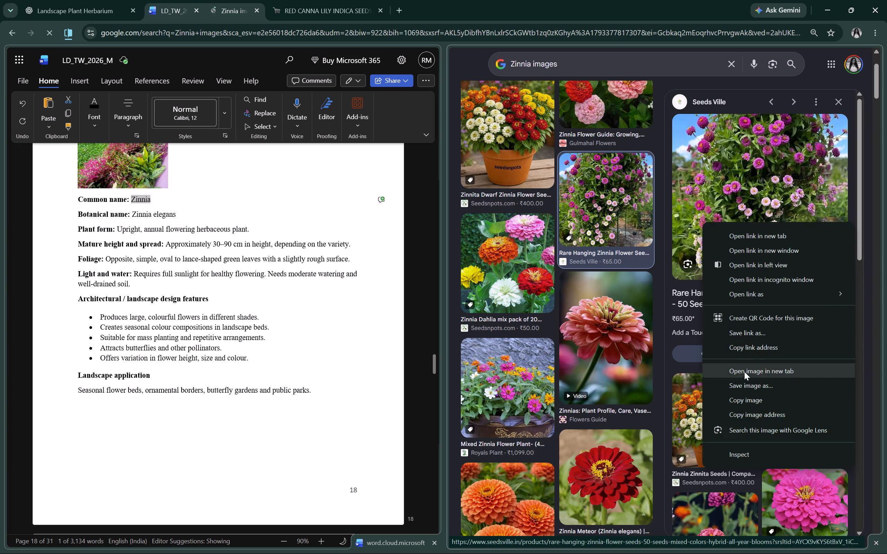
click(746, 400)
Return to the Word document and paste the zinnia picture after the old garden picture in Ornamental Flowering Plant - 03.
scroll(316, 260, up, 1)
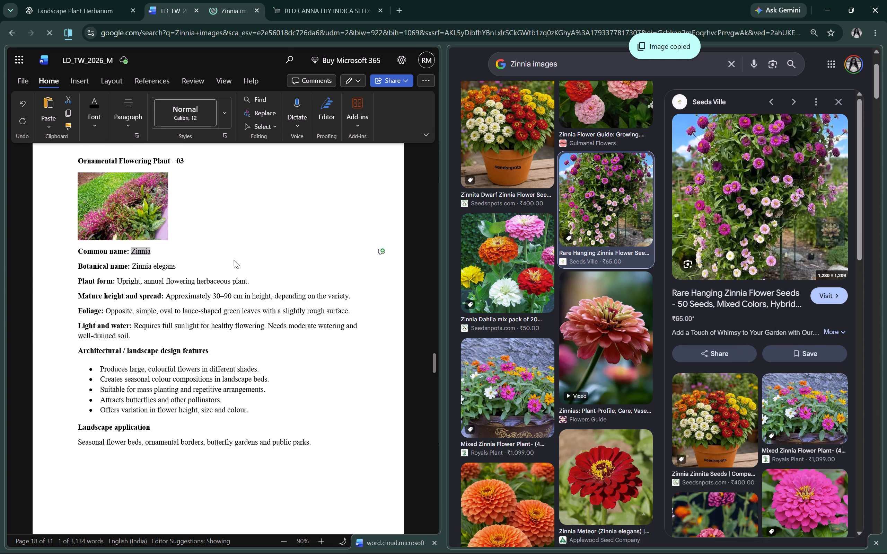
scroll(228, 259, up, 1)
click(176, 265)
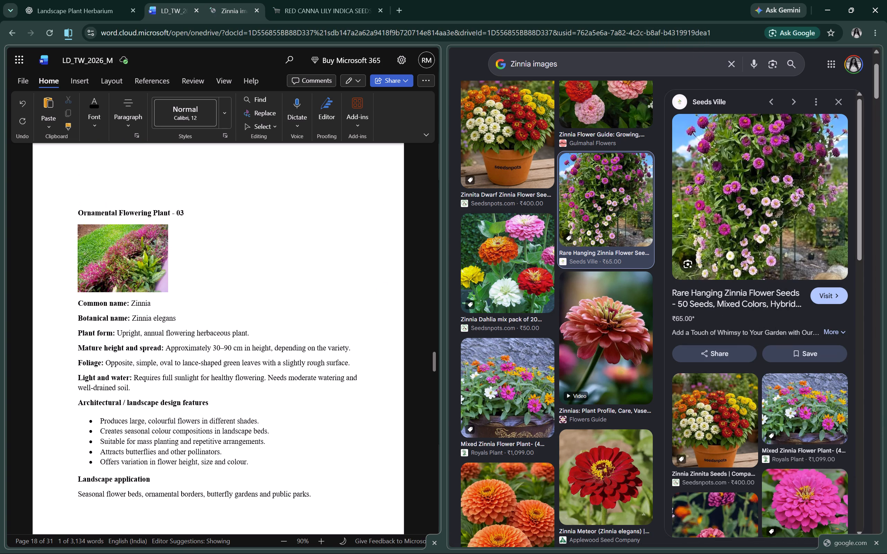
click(173, 267)
key(ctrl+v)
Shrink the zinnia picture in Ornamental Flowering Plant - 03 and reduce its height to match the old garden picture's size.
scroll(227, 307, down, 1)
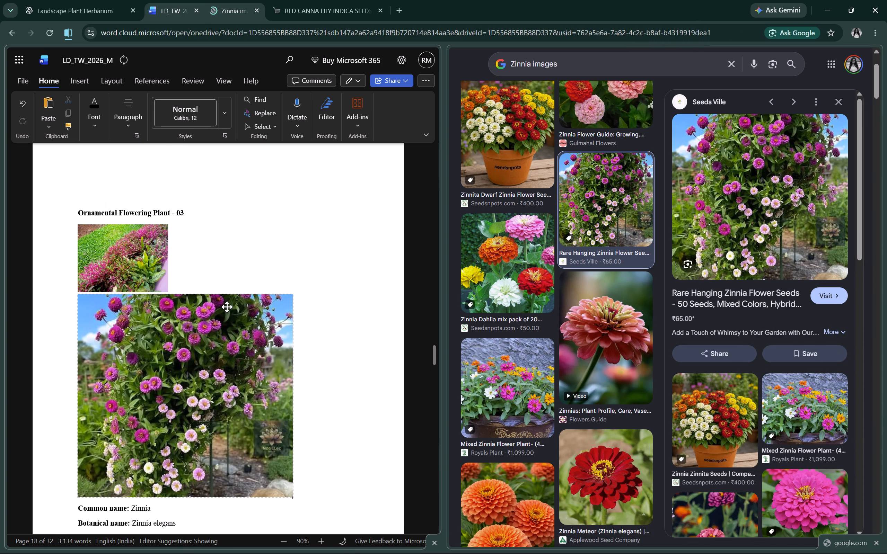
scroll(227, 307, down, 1)
click(227, 307)
drag(293, 191, 293, 191)
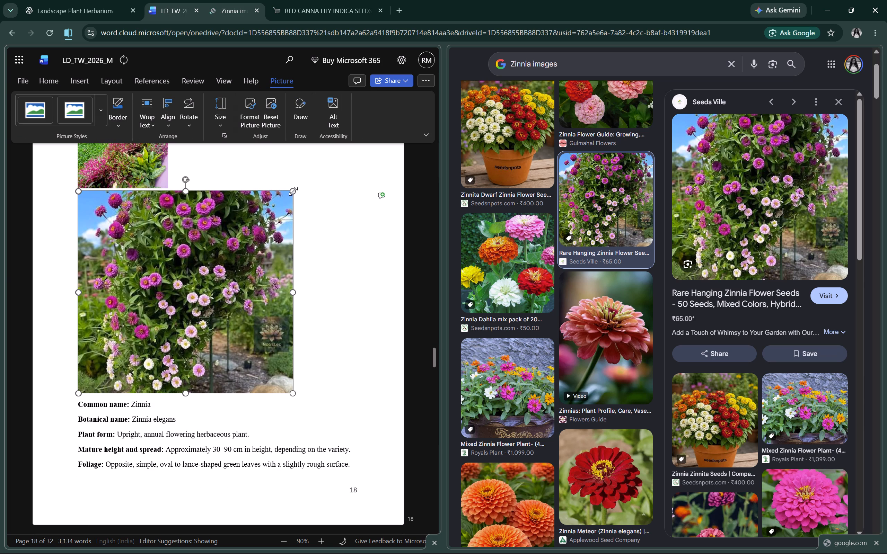
drag(293, 191, 167, 175)
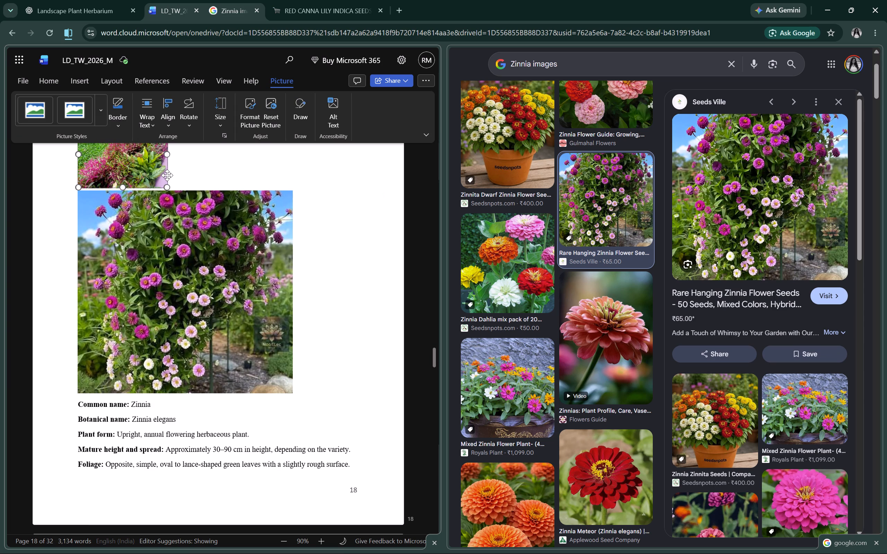
click(257, 225)
drag(293, 192, 196, 189)
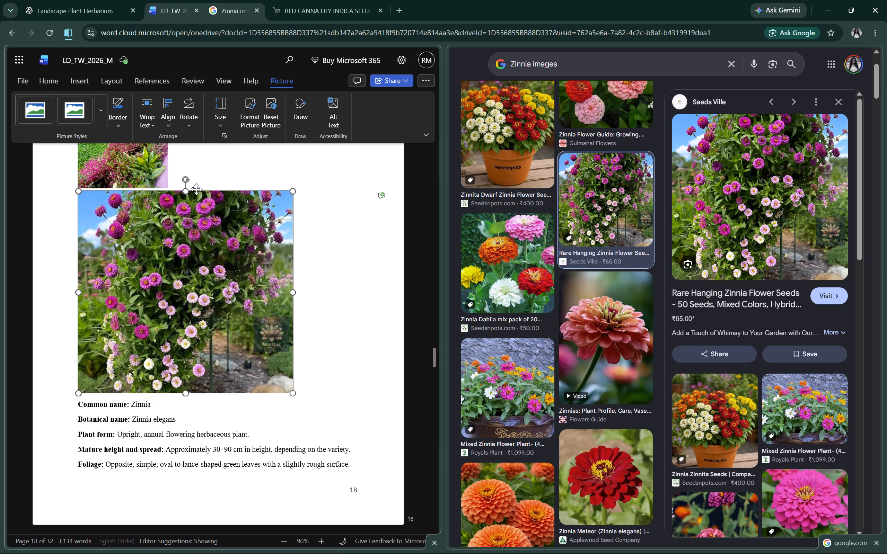
drag(196, 189, 164, 206)
drag(278, 191, 164, 186)
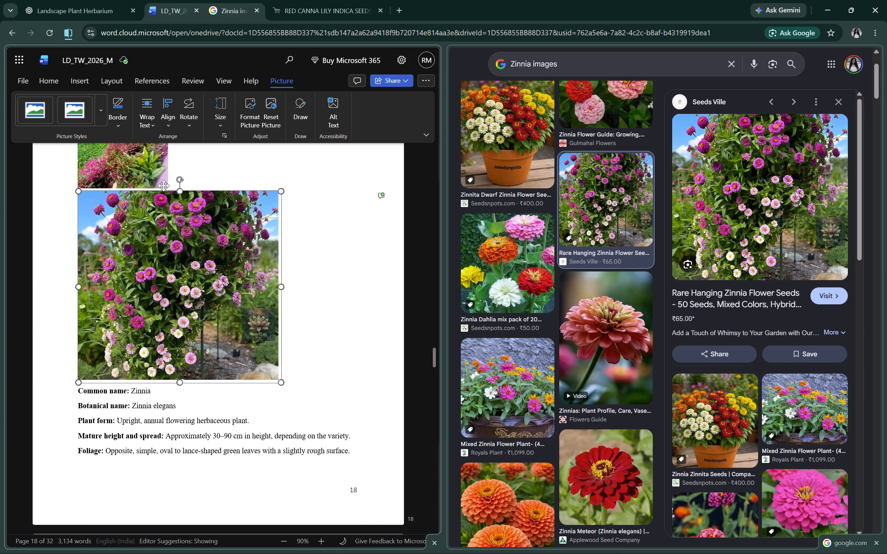
drag(164, 186, 163, 295)
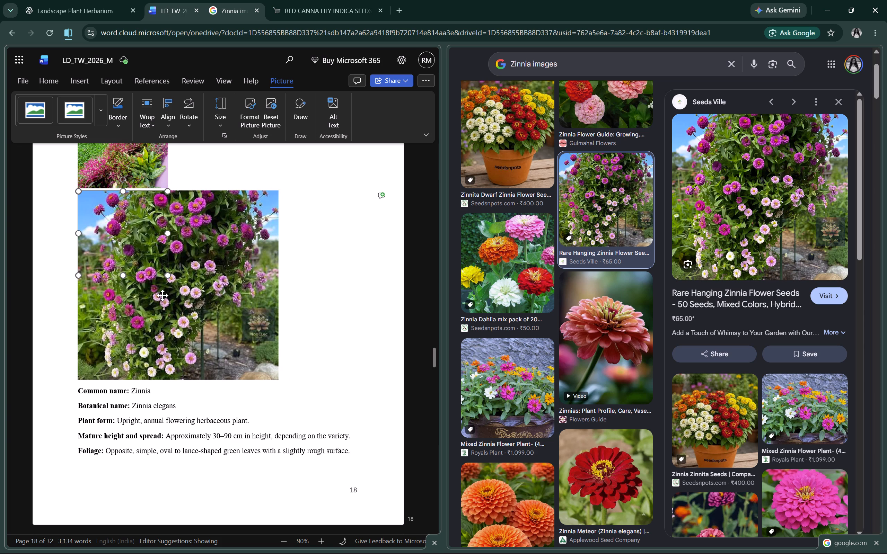
drag(163, 295, 162, 296)
scroll(164, 291, up, 2)
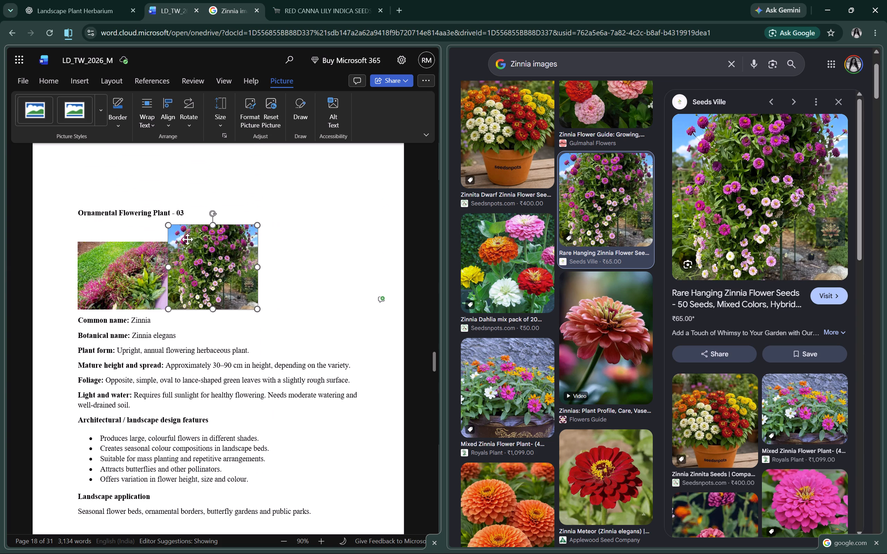
drag(214, 225, 193, 246)
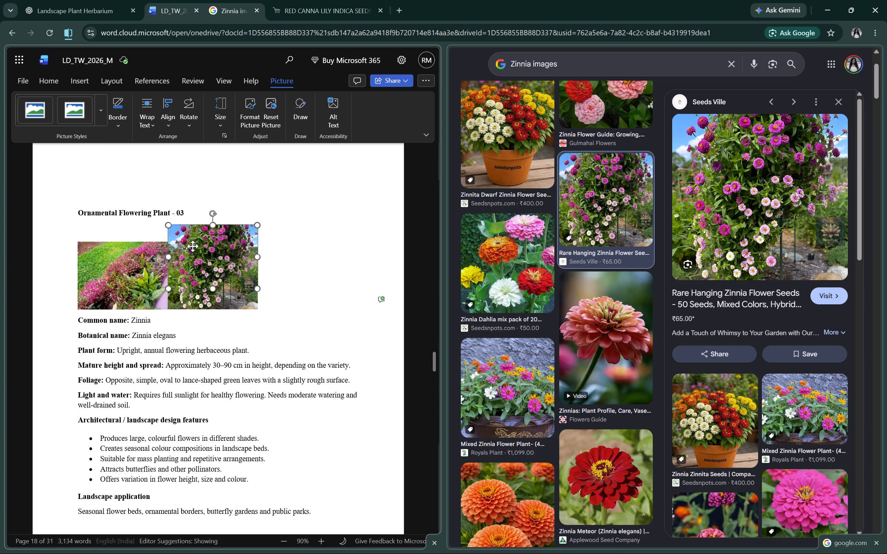
drag(193, 246, 160, 243)
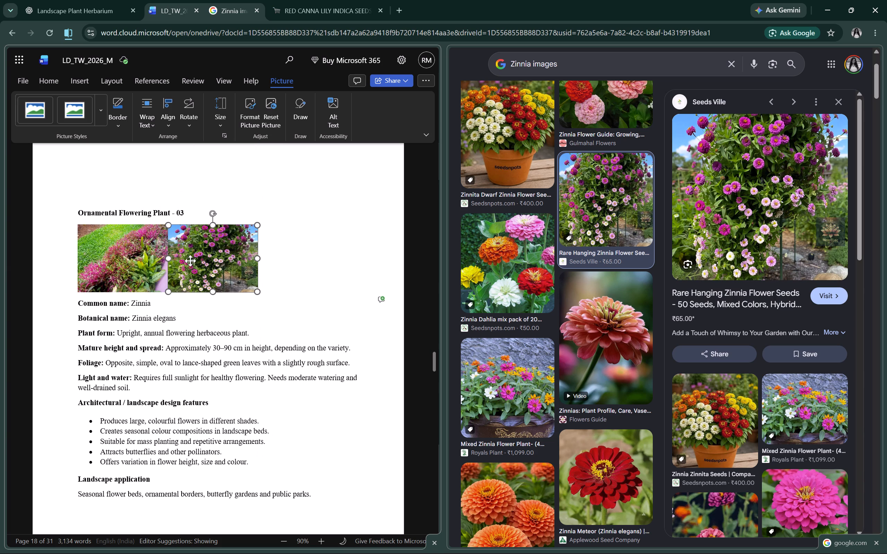
Move the zinnia picture ahead of the old garden picture in Ornamental Flowering Plant - 03 and delete the old one.
drag(196, 259, 101, 263)
click(223, 269)
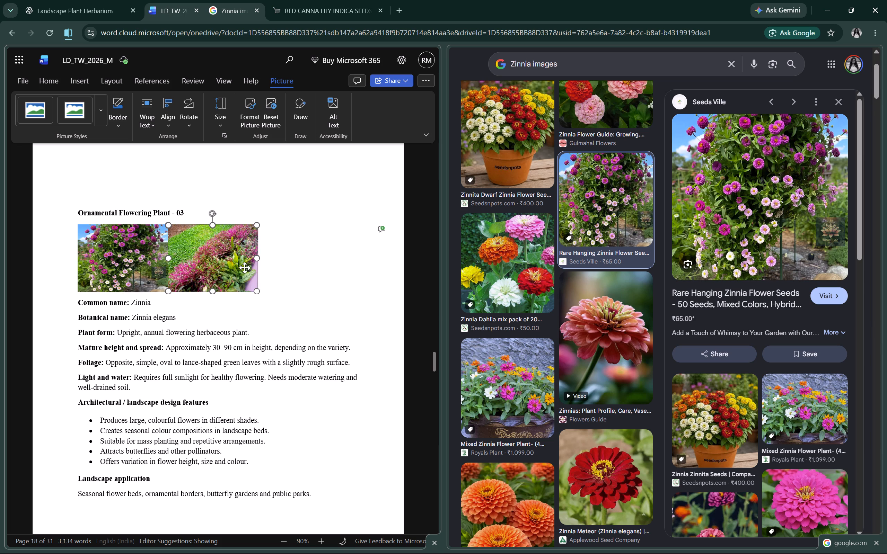
key(Delete)
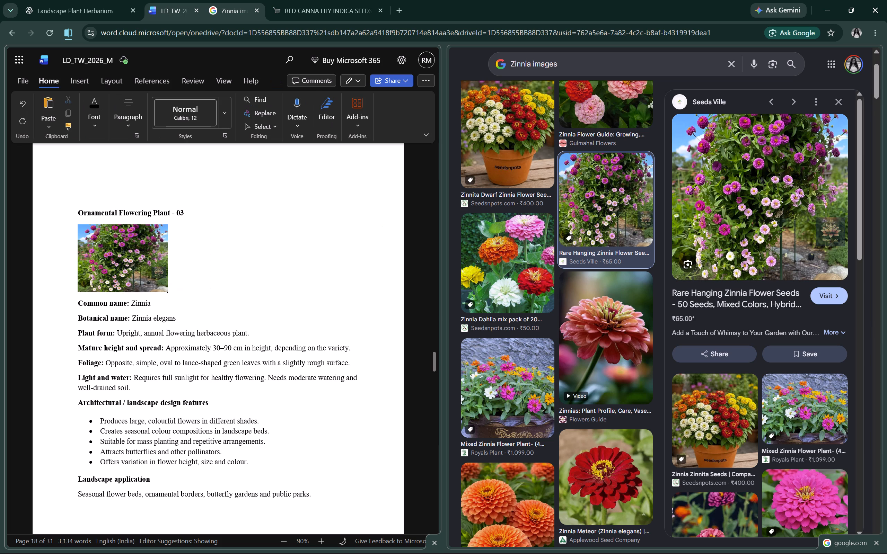
Copy the common name "Blanket Flower" from the Ornamental Flowering Plant - 04 entry.
scroll(246, 267, down, 10)
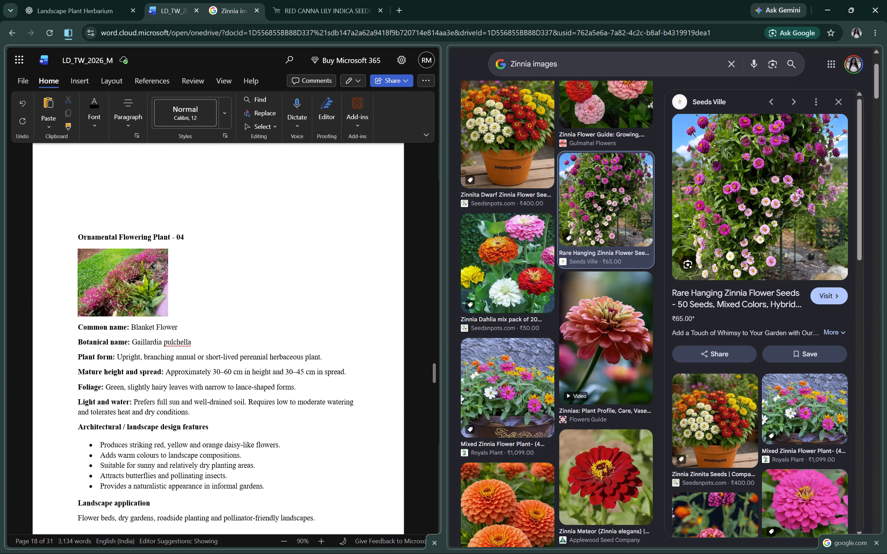
drag(131, 318, 178, 316)
key(ctrl+c)
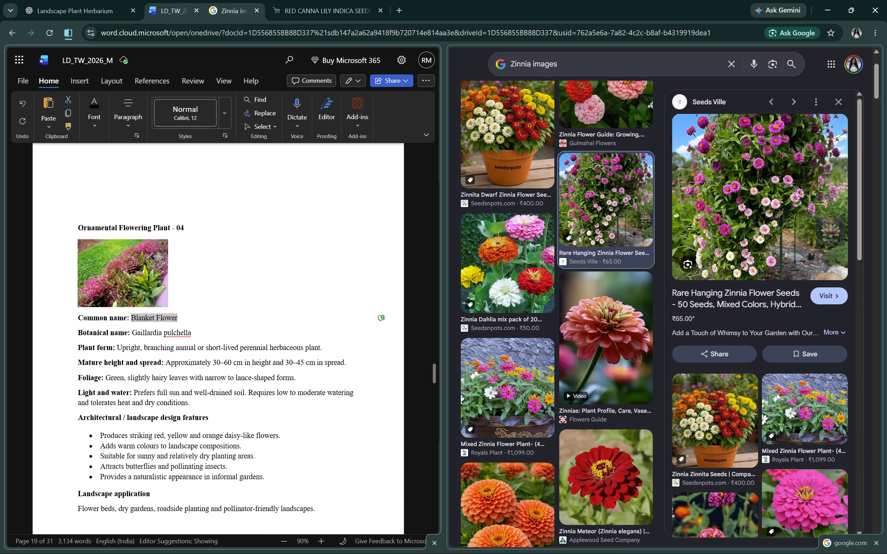
Replace the plant name in the Google Images query with the copied one and search for "Blanket Flower images".
drag(529, 62, 500, 76)
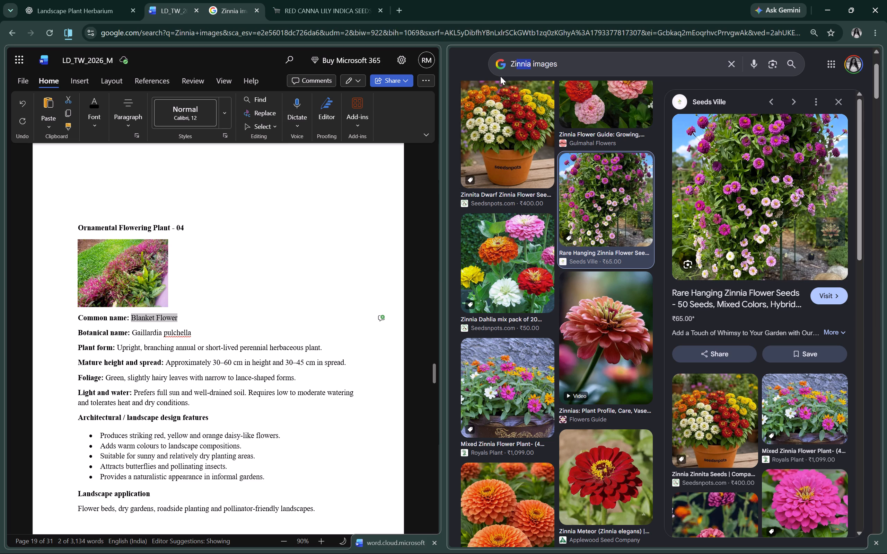
key(BackSpace)
key(ctrl+v)
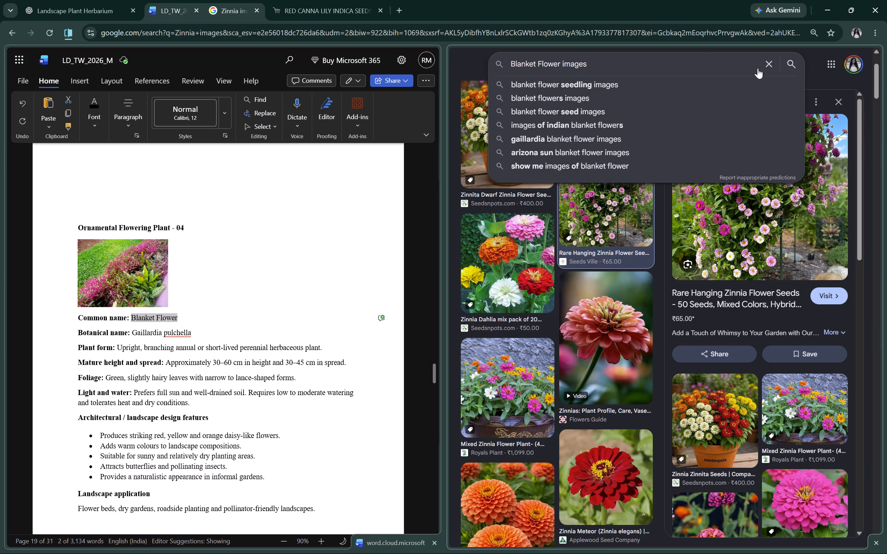
click(790, 65)
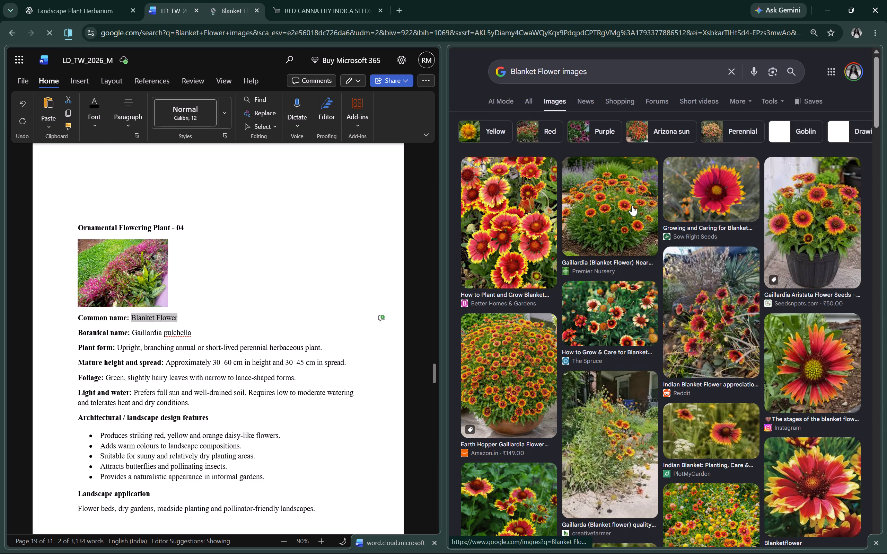
Browse the blanket flower image results and copy the Florida Wildflower Foundation picture of the flowers in a grassy field.
scroll(632, 205, down, 2)
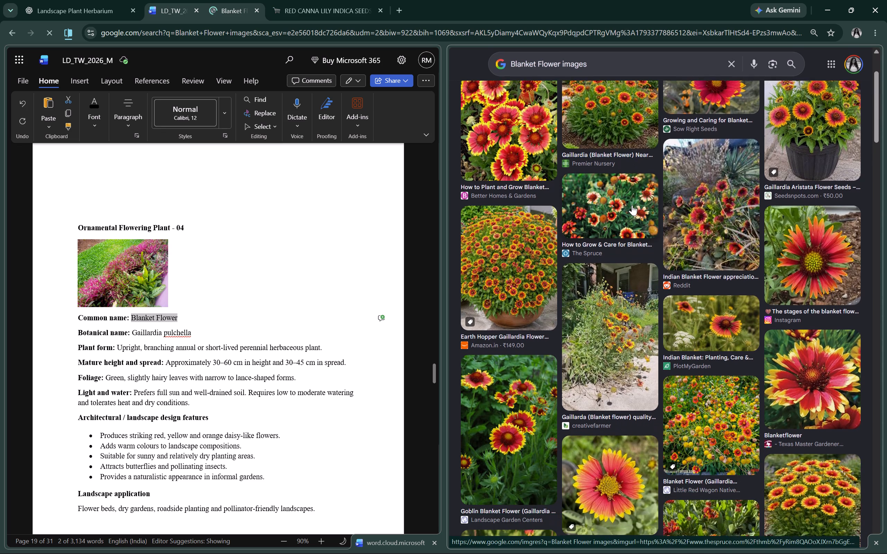
scroll(632, 205, down, 5)
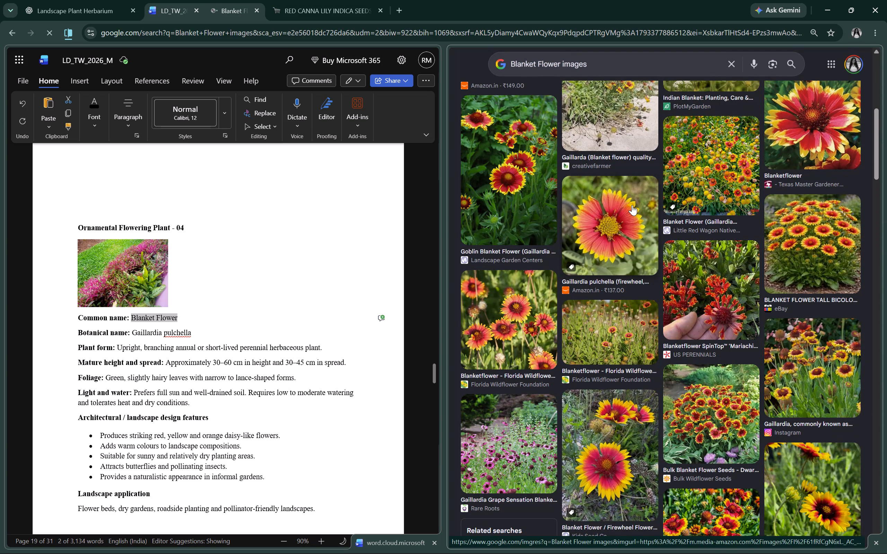
click(614, 320)
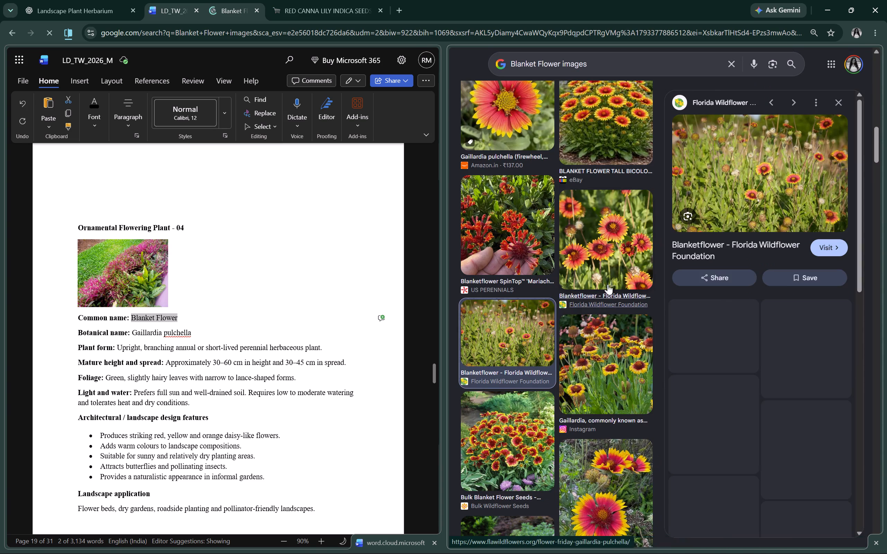
right_click(710, 161)
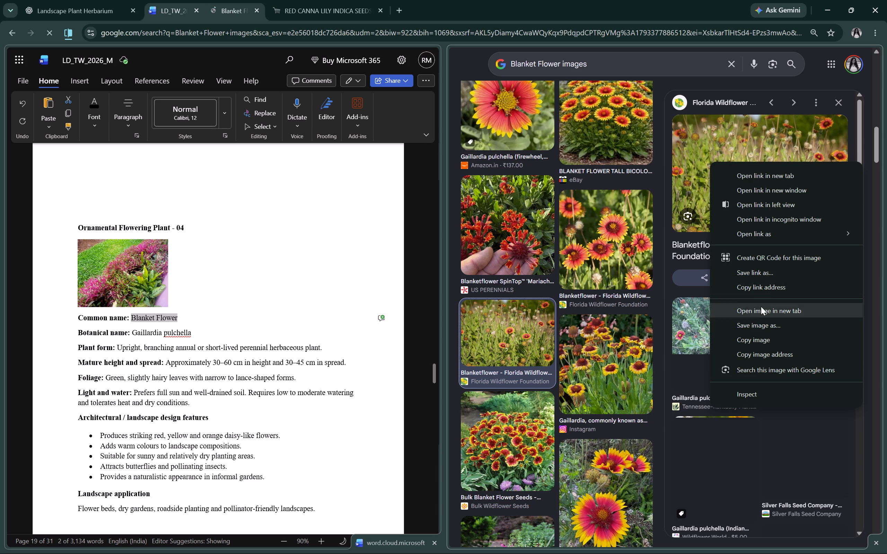
click(756, 338)
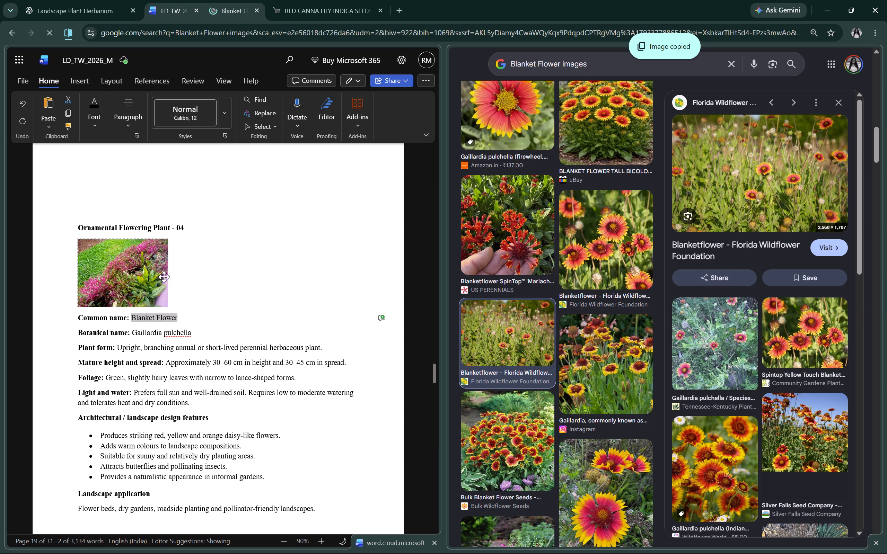
Return to the Word document and paste the blanket flower picture after the old garden picture in Ornamental Flowering Plant - 04.
click(177, 292)
click(176, 284)
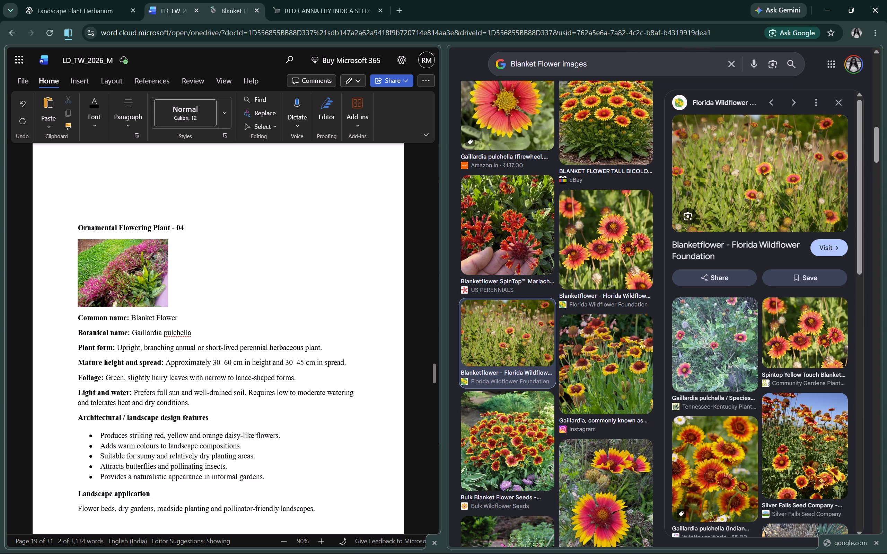
key(ctrl+v)
Shrink the blanket flower picture to the old garden picture's width and stretch its height to match that picture.
scroll(209, 275, down, 1)
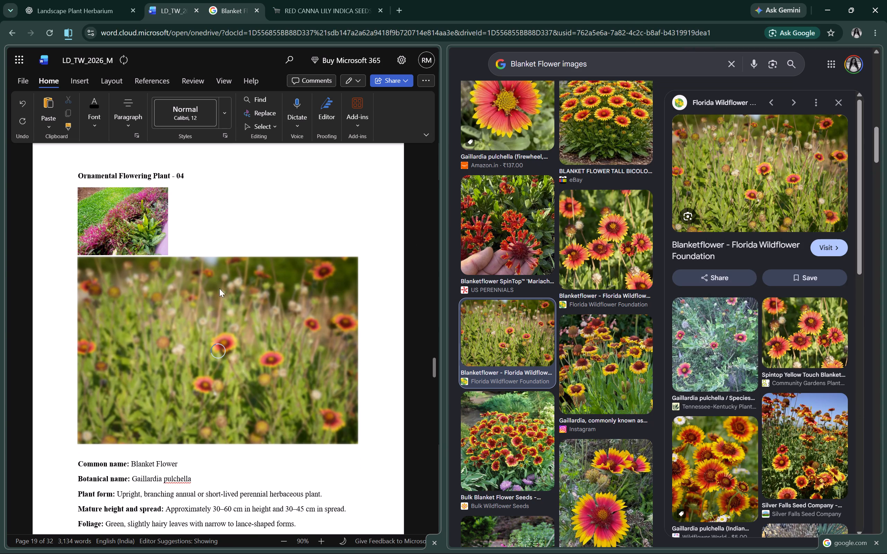
click(229, 320)
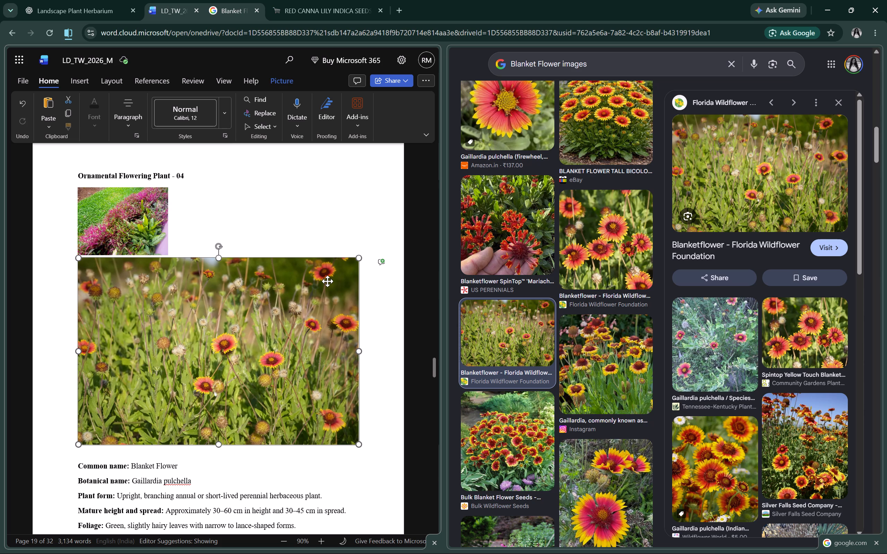
drag(360, 258, 248, 263)
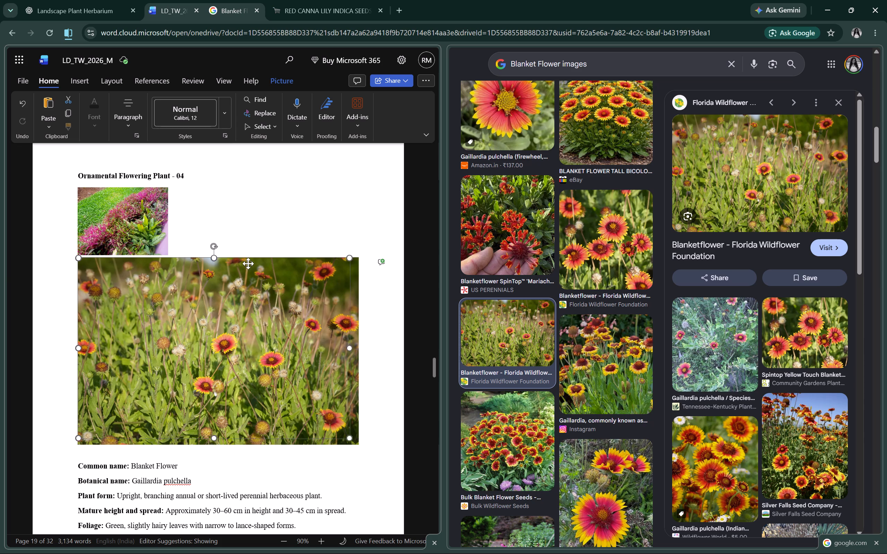
drag(248, 263, 197, 356)
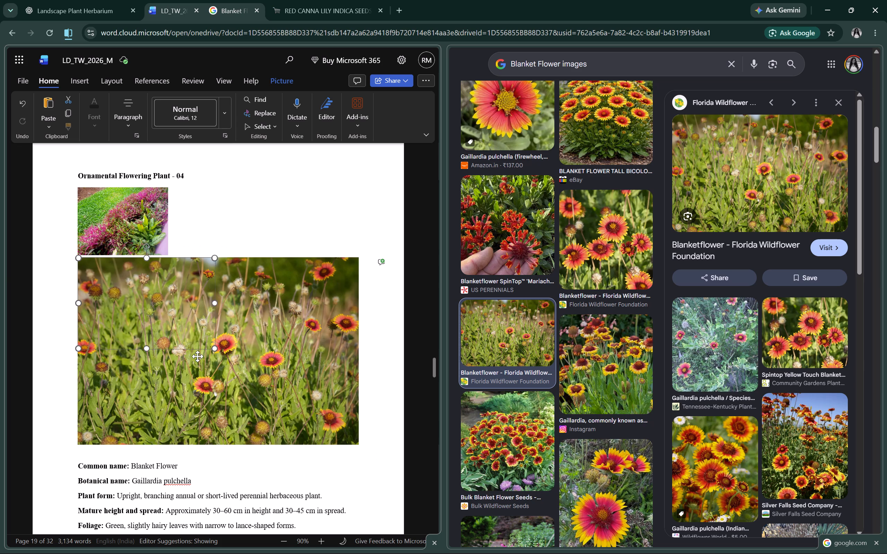
drag(197, 356, 236, 378)
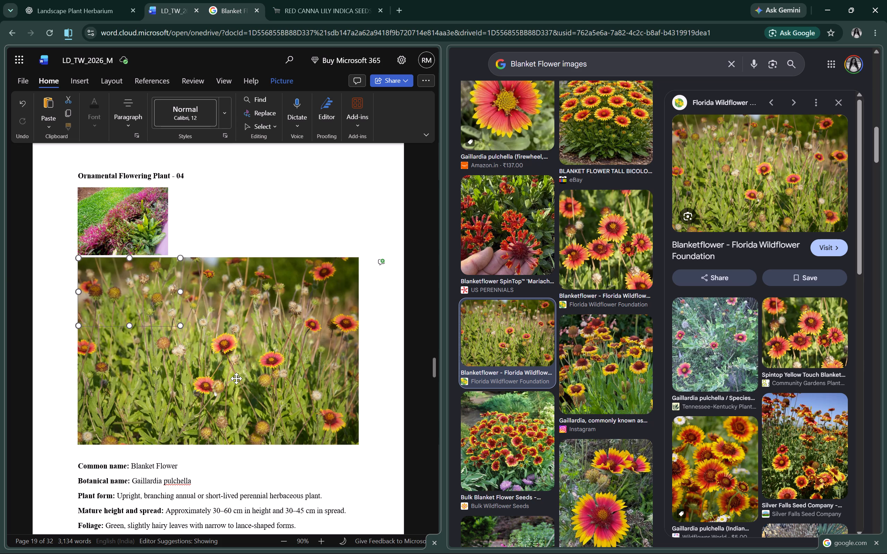
drag(236, 378, 256, 384)
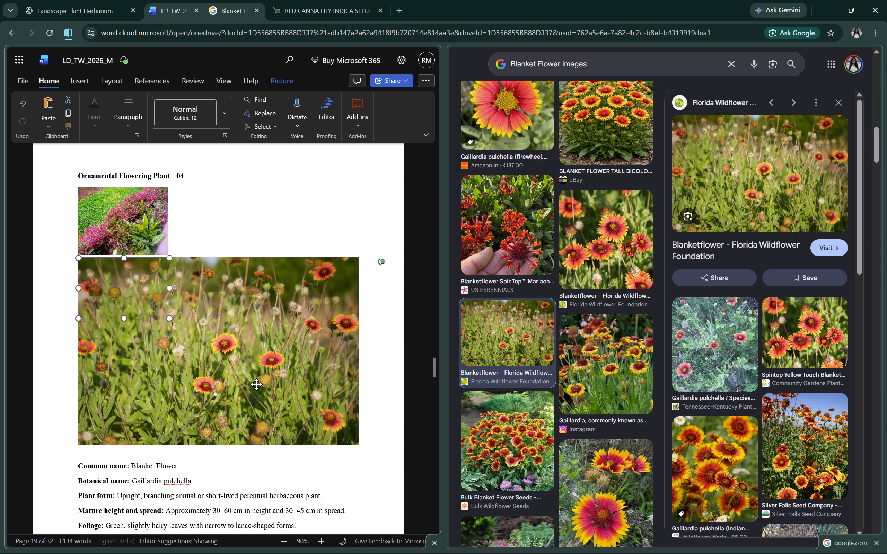
drag(256, 384, 250, 386)
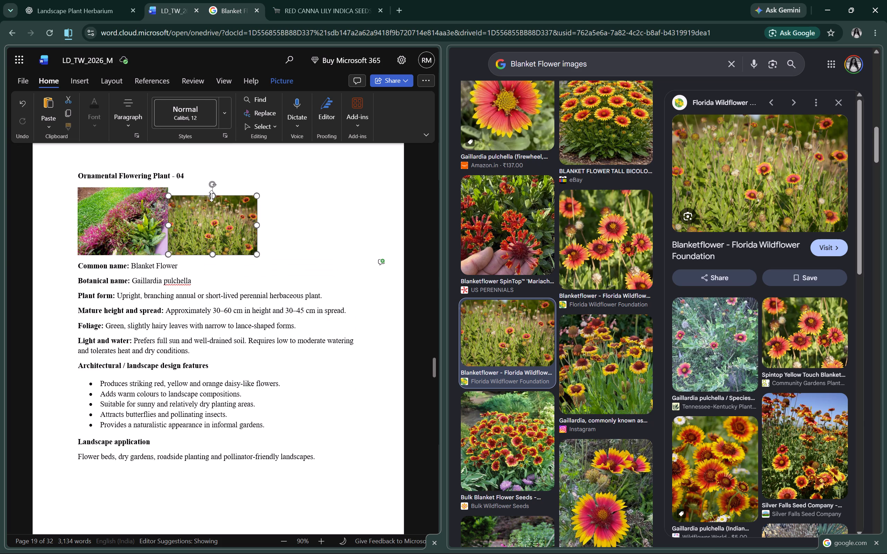
drag(211, 196, 135, 192)
drag(212, 193, 179, 185)
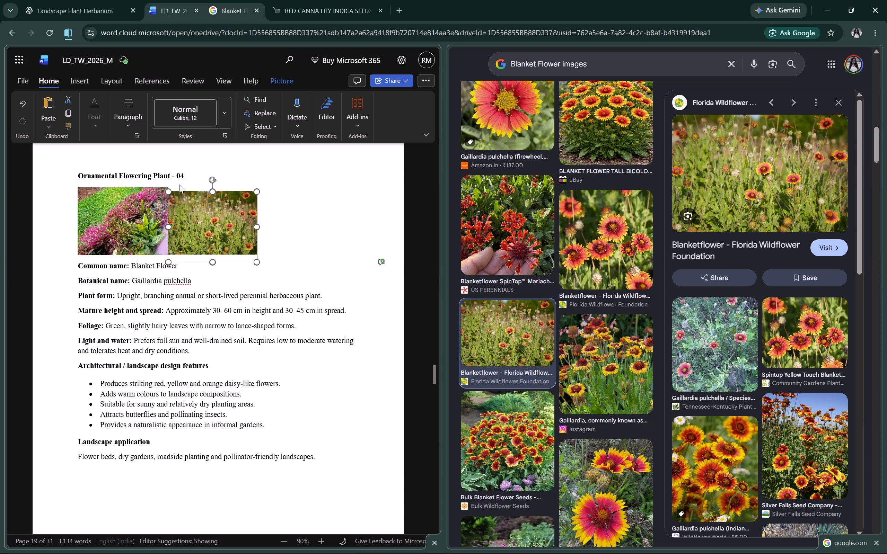
drag(179, 185, 149, 188)
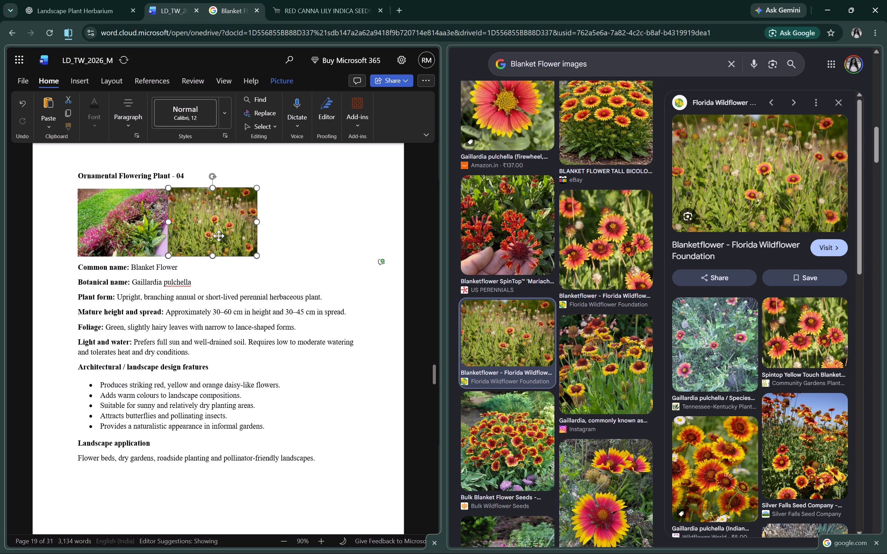
Move the blanket flower picture ahead of the old garden picture in Ornamental Flowering Plant - 04 and delete the old one.
drag(220, 236, 126, 221)
click(203, 224)
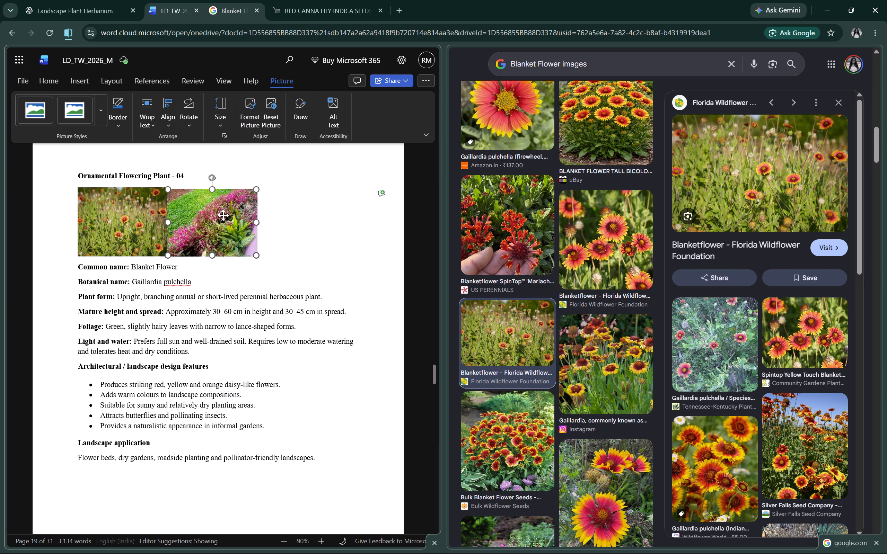
key(Delete)
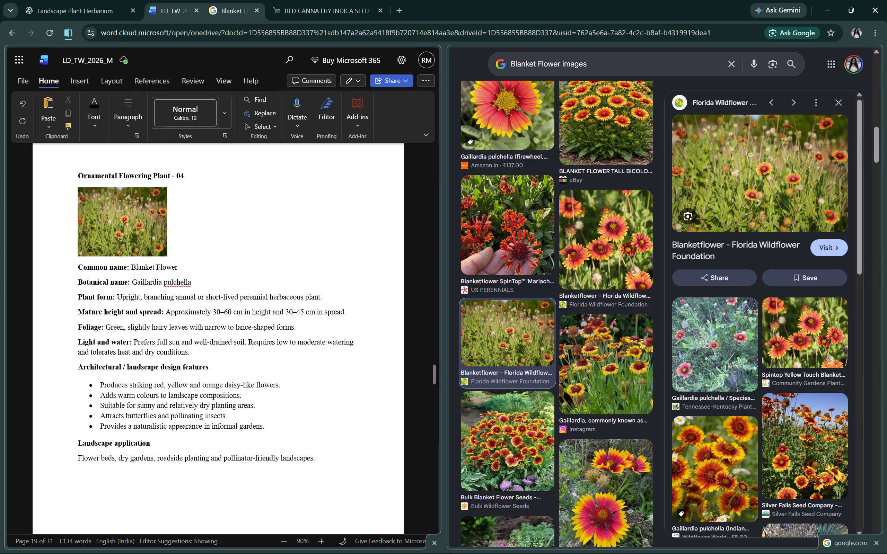
Copy the common name Globe Amaranth / Vadamalli from the document and search Google Images for "Globe Amaranth / Vadamalli images".
scroll(221, 263, down, 11)
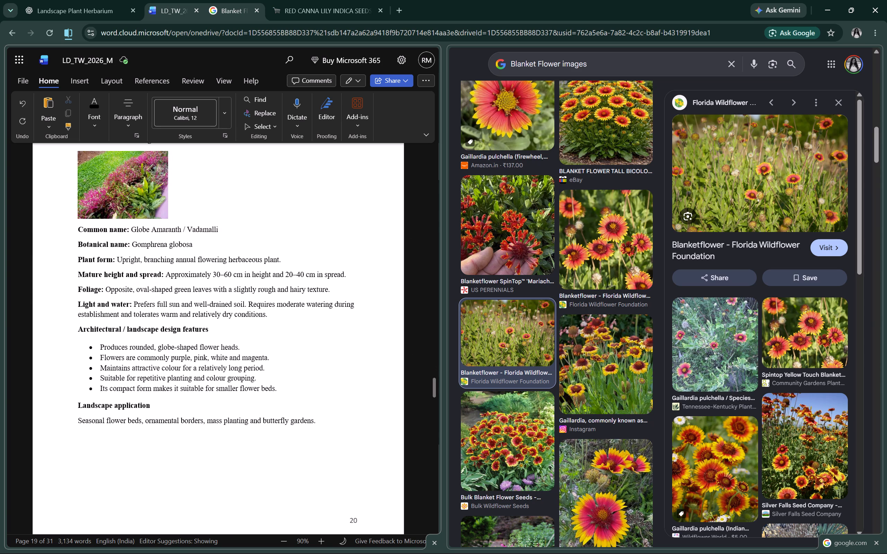
drag(133, 227, 224, 231)
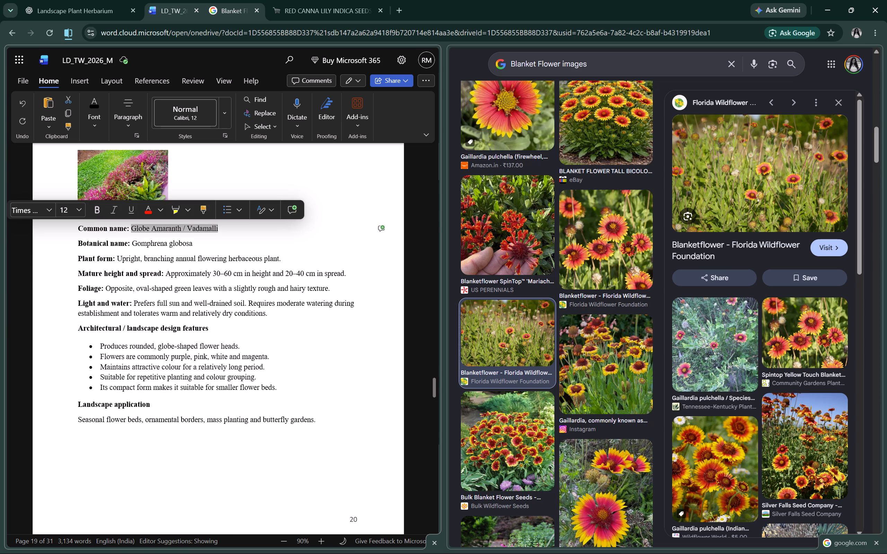
key(ctrl+c)
drag(560, 61, 525, 69)
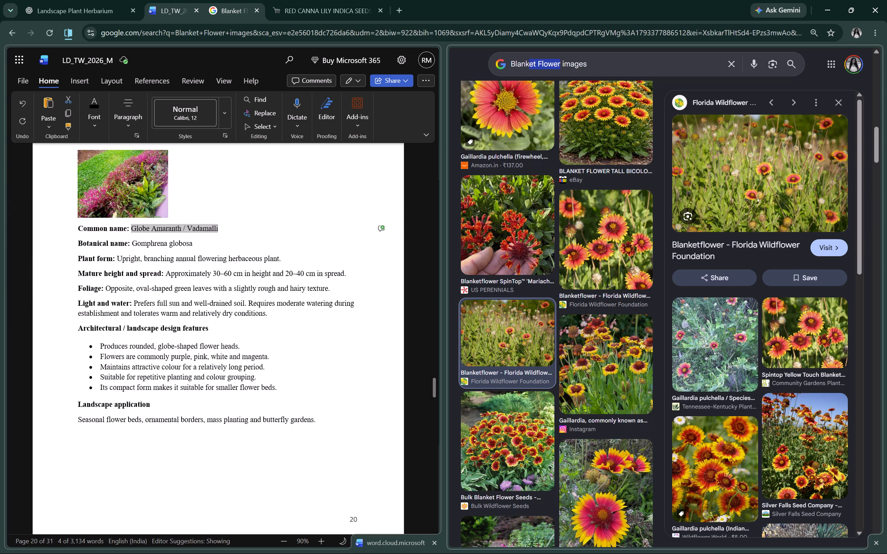
drag(525, 69, 513, 66)
key(BackSpace)
key(BackSpace)
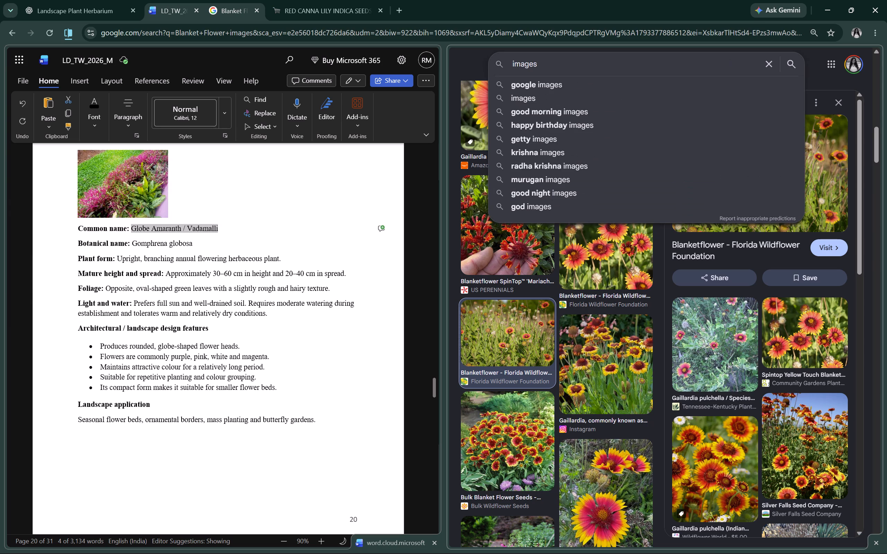
key(ctrl+v)
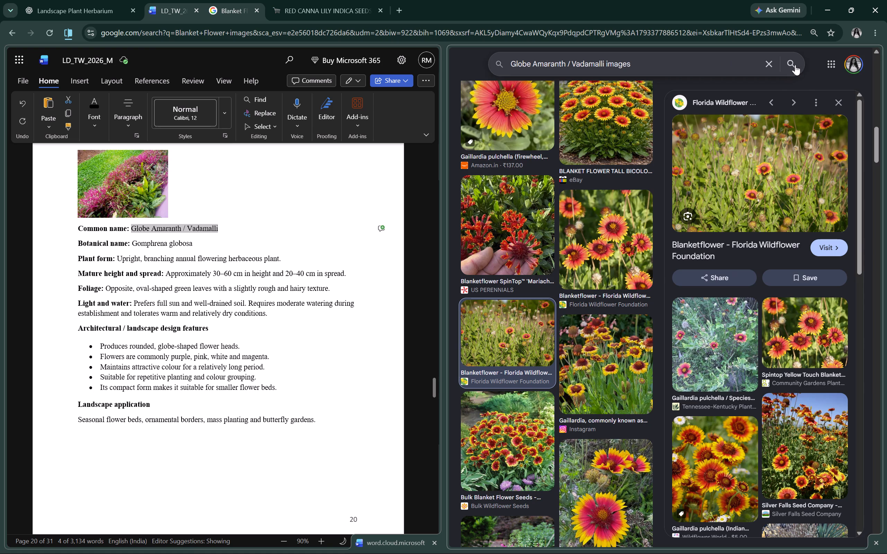
click(794, 63)
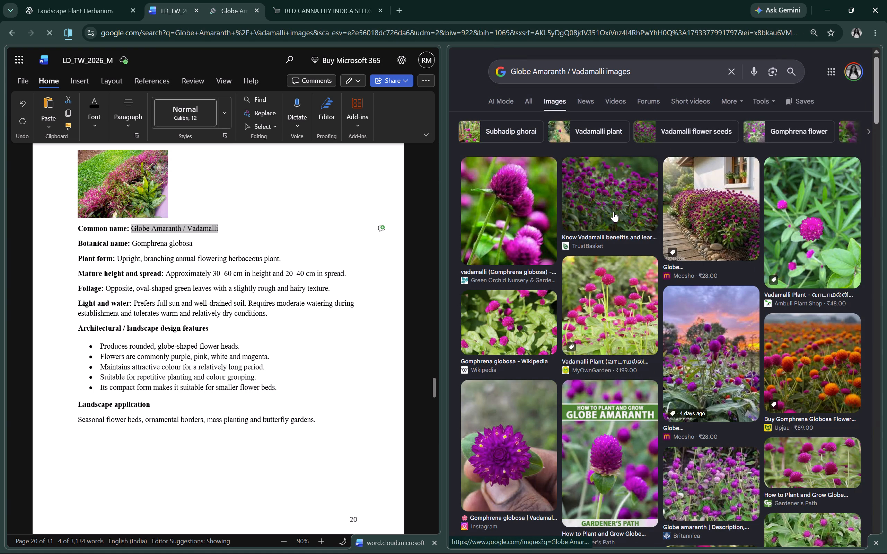
Copy the TrustBasket picture of purple Vadamalli flowers and paste it after the old garden picture in Ornamental Flowering Plant - 05.
click(614, 212)
right_click(701, 221)
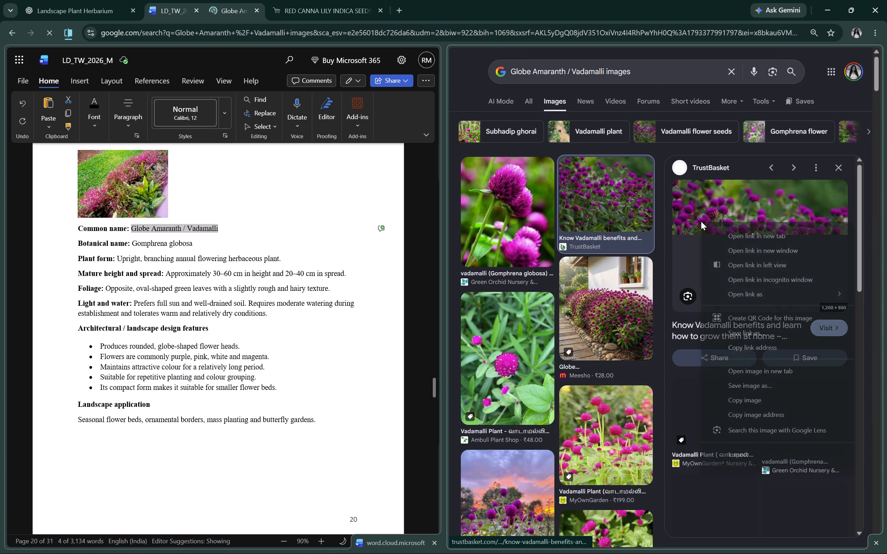
click(756, 399)
click(179, 199)
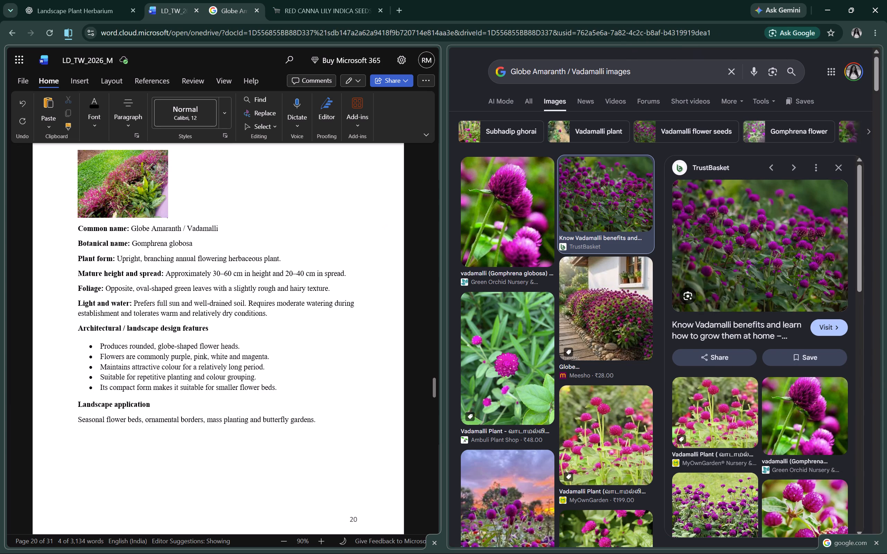
click(179, 199)
key(ctrl+v)
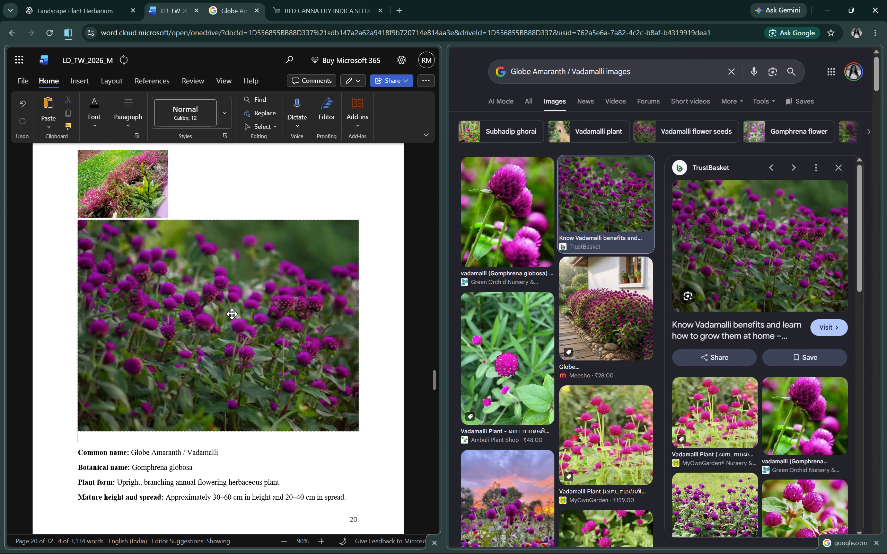
Shrink the pasted Vadamalli picture to the size of the old garden picture.
click(232, 313)
drag(358, 434, 191, 241)
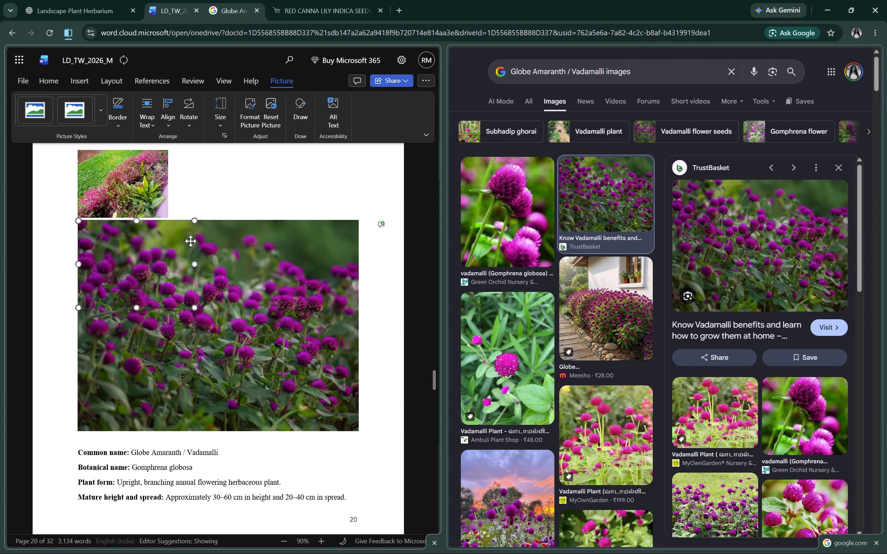
drag(191, 241, 168, 208)
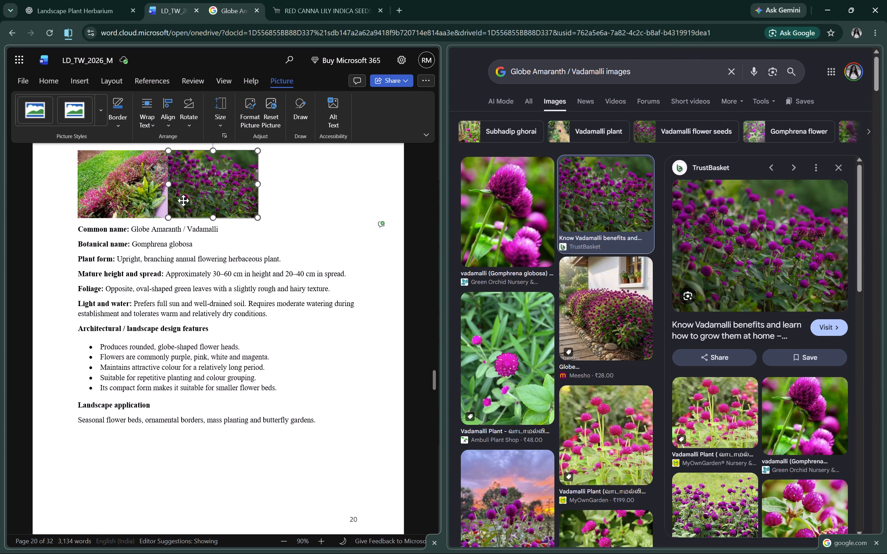
Move the Vadamalli picture ahead of the old garden picture under the Ornamental Flowering Plant - 05 heading and delete the old one.
drag(183, 200, 61, 178)
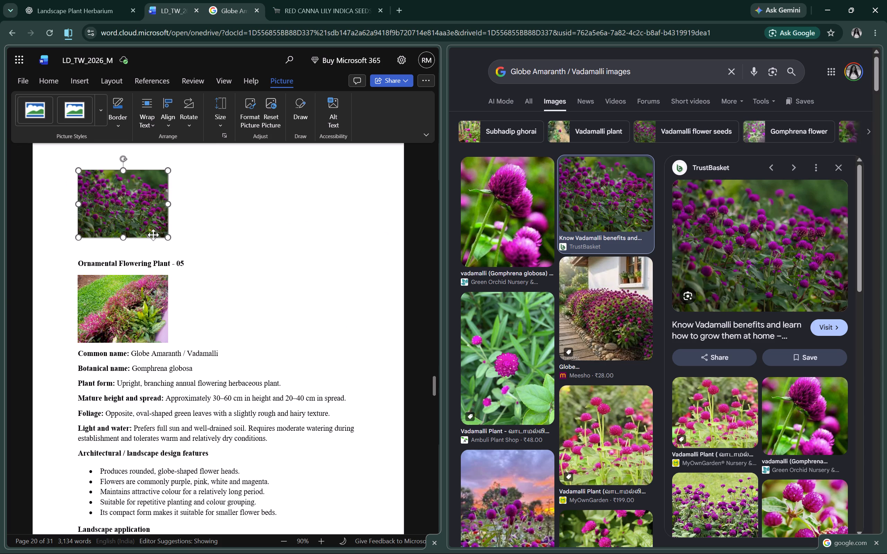
key(ctrl+z)
drag(192, 260, 129, 254)
click(211, 258)
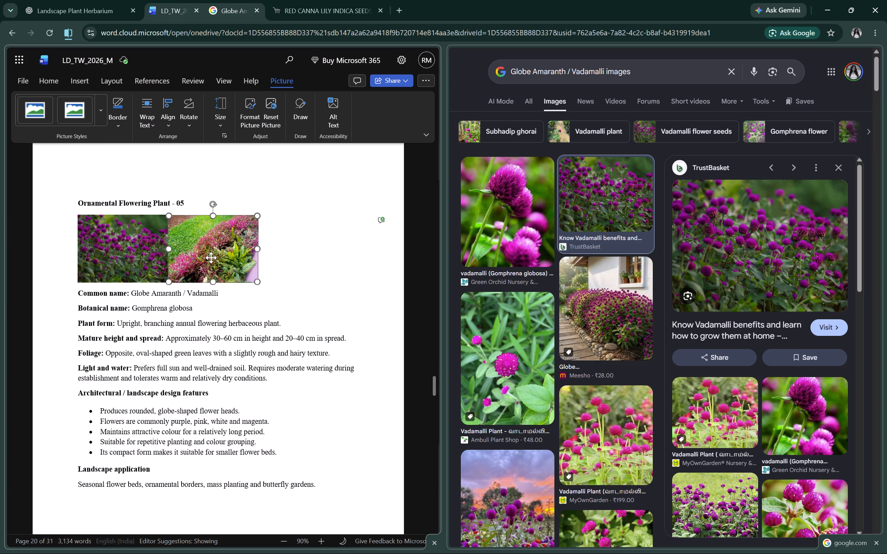
key(Delete)
Copy the common name China Rose / Hibiscus from Shrubs - 01 and search Google Images for "China Rose / Hibiscus images".
scroll(230, 250, down, 11)
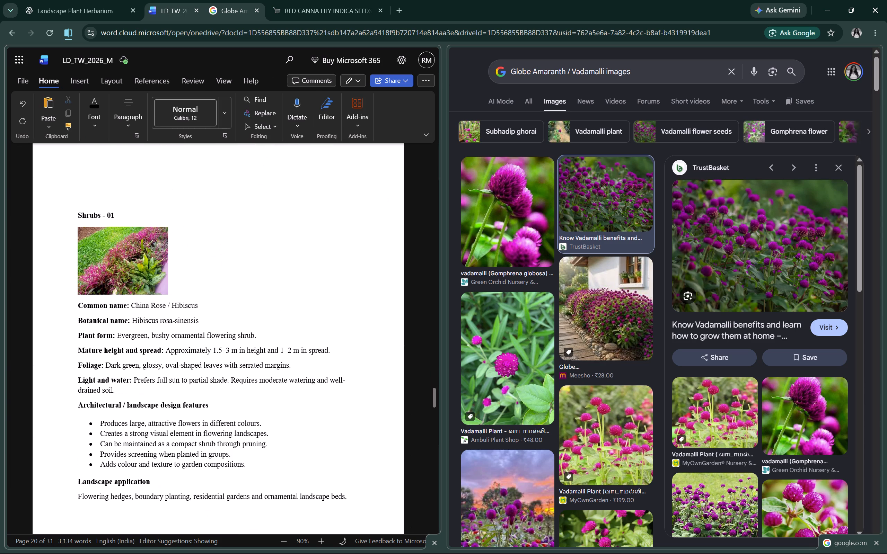
drag(132, 257, 206, 256)
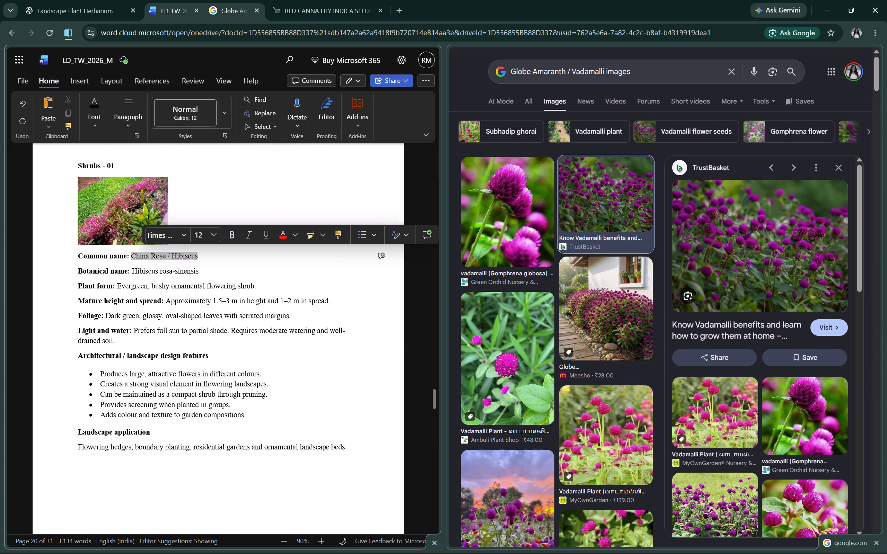
key(ctrl+c)
drag(604, 72, 595, 72)
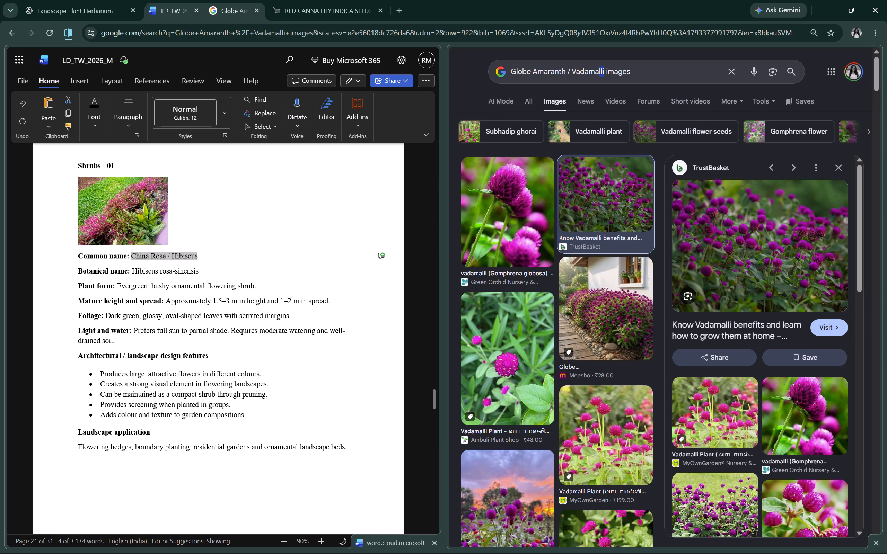
drag(595, 72, 511, 74)
key(BackSpace)
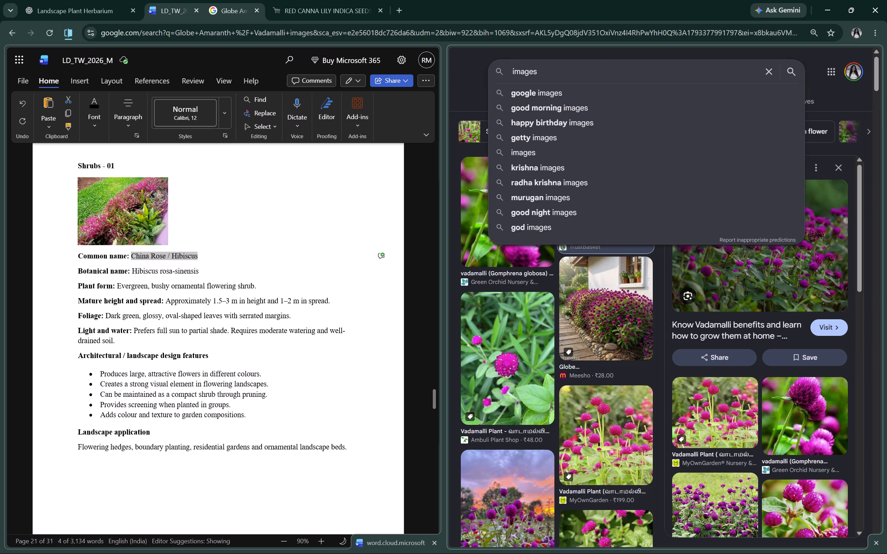
key(ctrl+v)
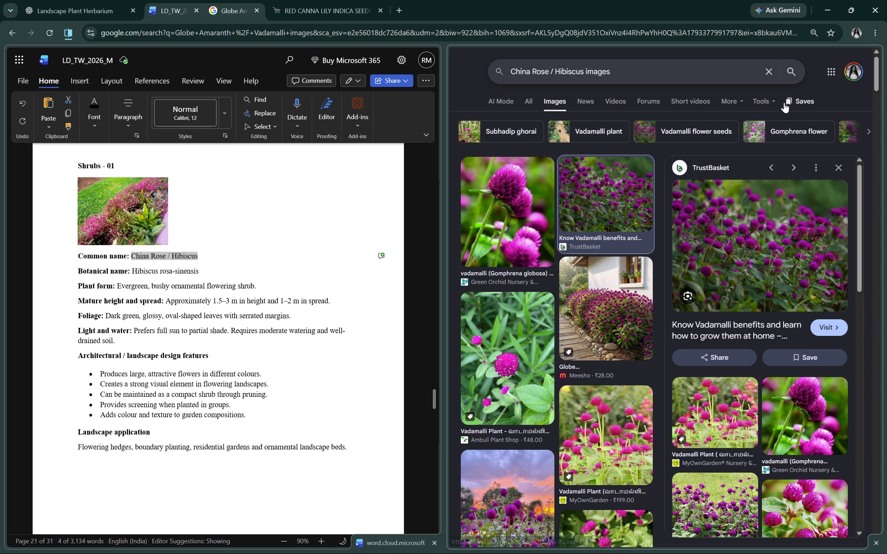
click(789, 77)
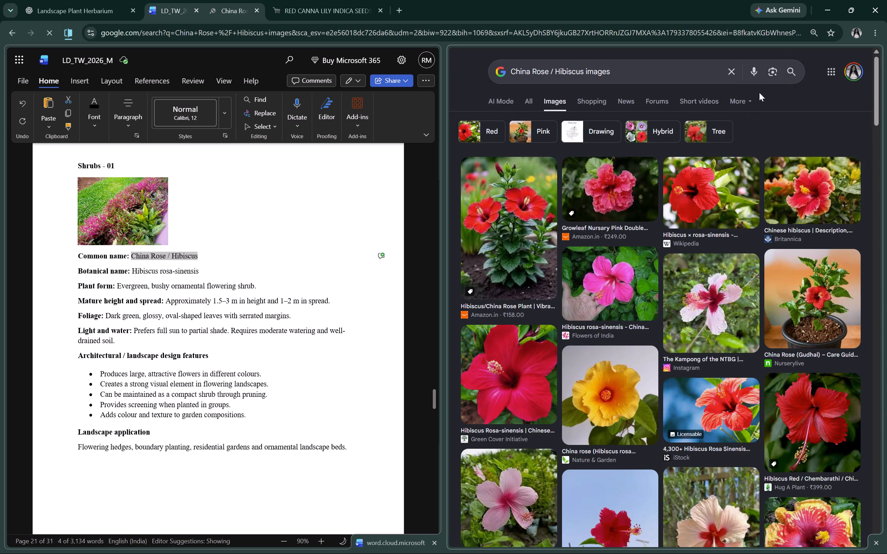
Browse the China Rose / Hibiscus image results and copy the Adobe Stock picture of the orange hibiscus flower.
scroll(655, 250, down, 3)
scroll(659, 222, down, 3)
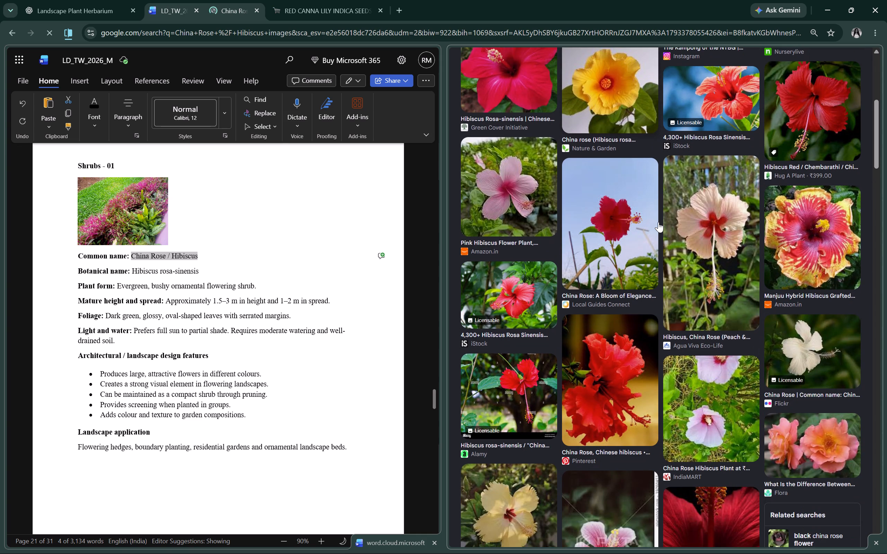
scroll(658, 222, down, 6)
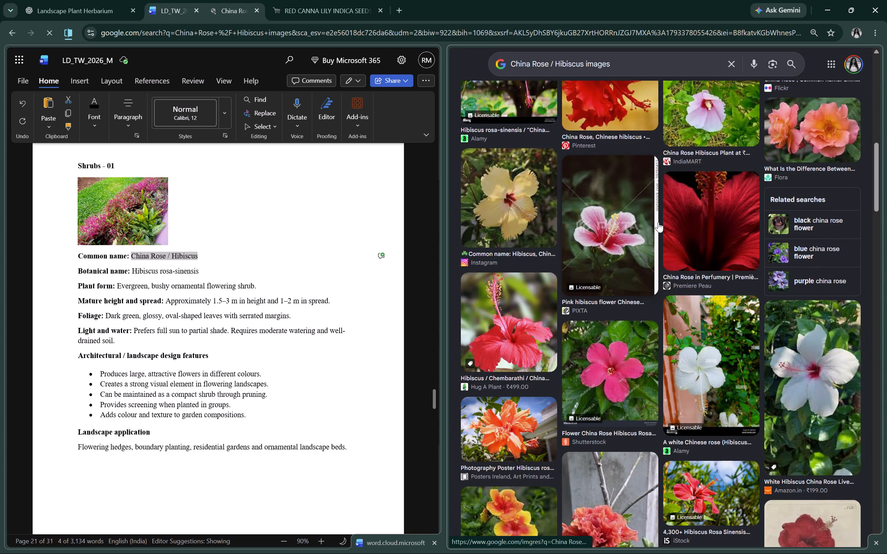
scroll(658, 222, down, 2)
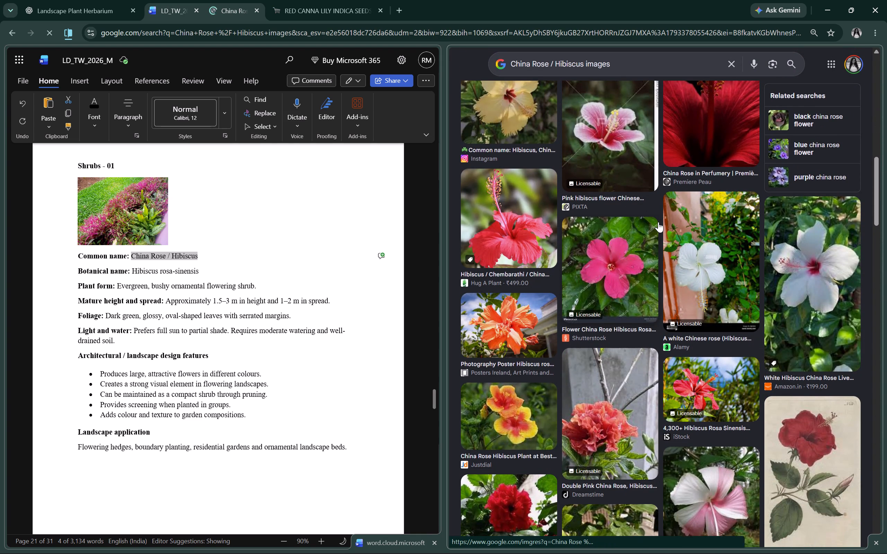
scroll(522, 329, down, 3)
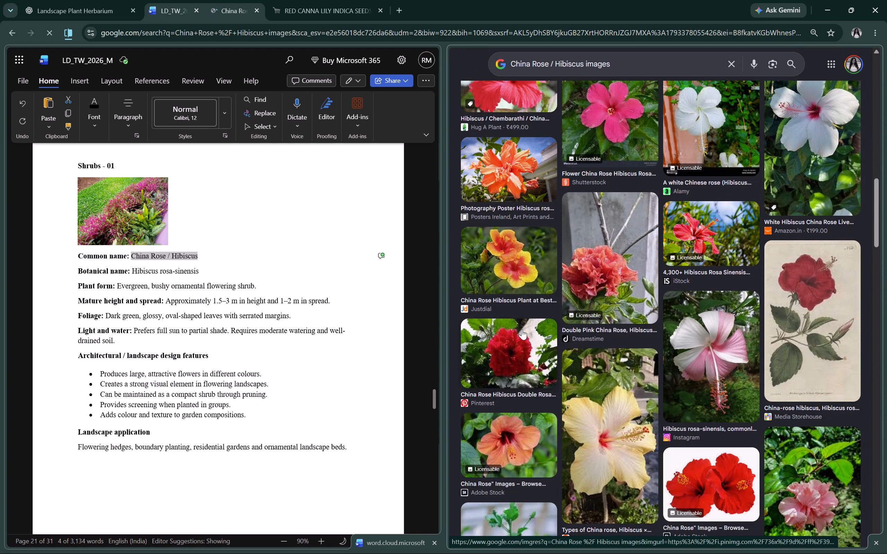
scroll(522, 329, down, 3)
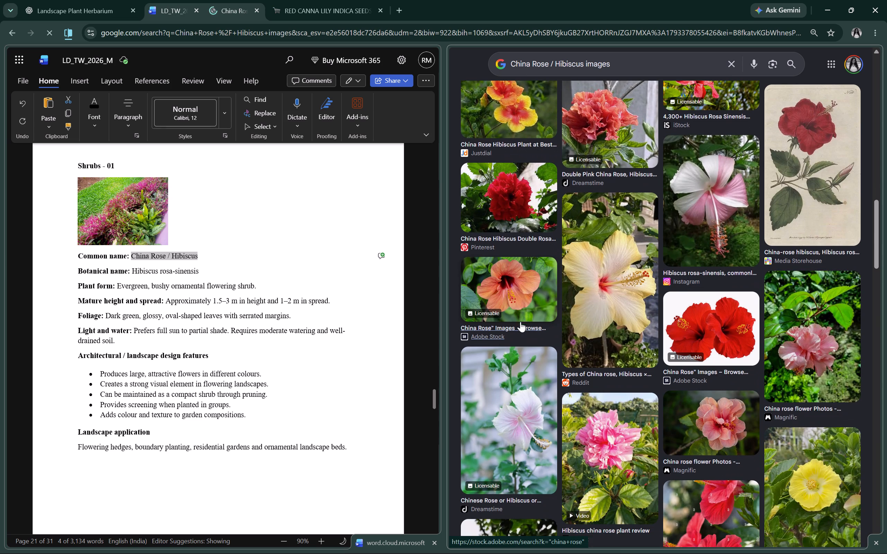
click(519, 297)
right_click(756, 180)
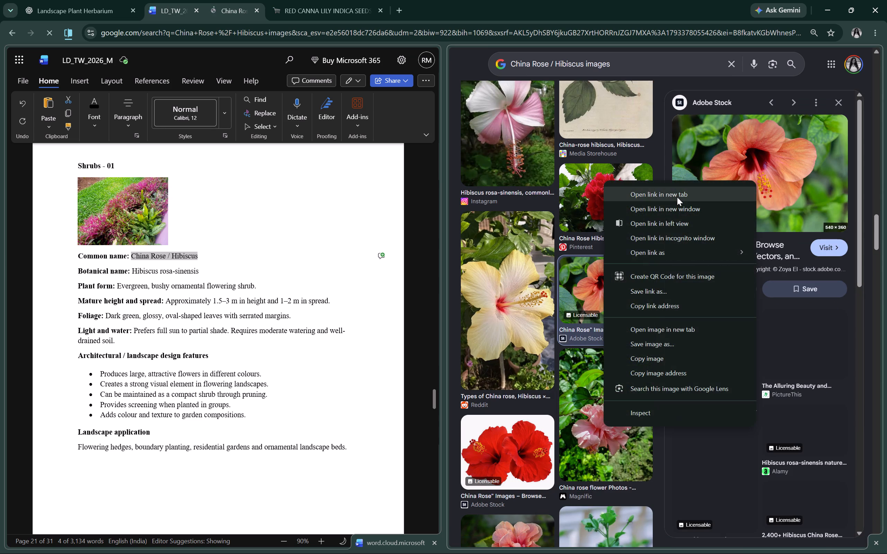
click(659, 352)
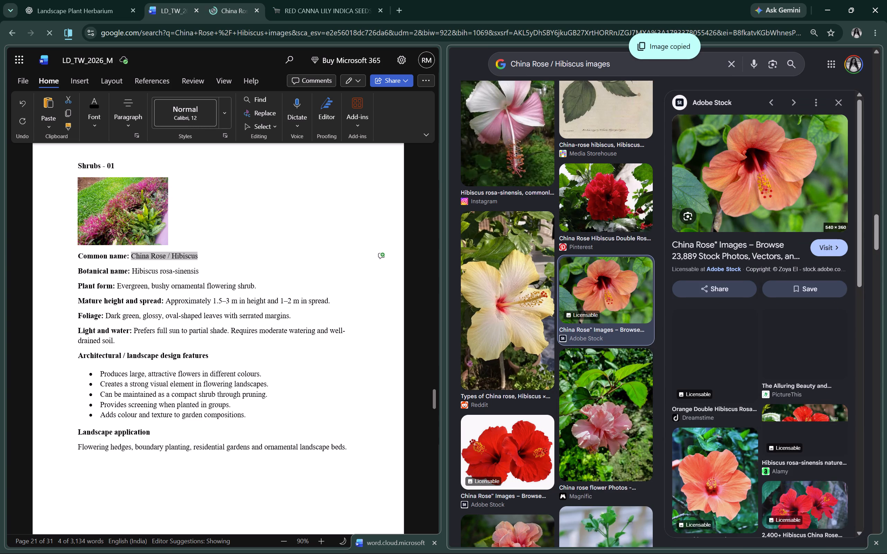
Return to the Word document and paste the orange hibiscus picture after the old garden picture in Shrubs - 01.
click(175, 228)
key(ctrl+v)
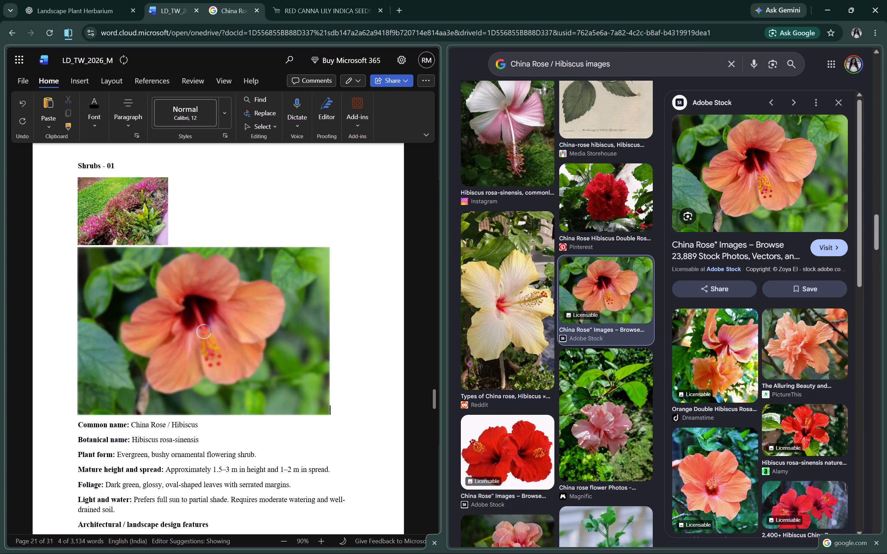
Shrink the hibiscus picture to about the old garden picture's width and stretch its height to match that picture.
click(241, 311)
drag(331, 413, 325, 405)
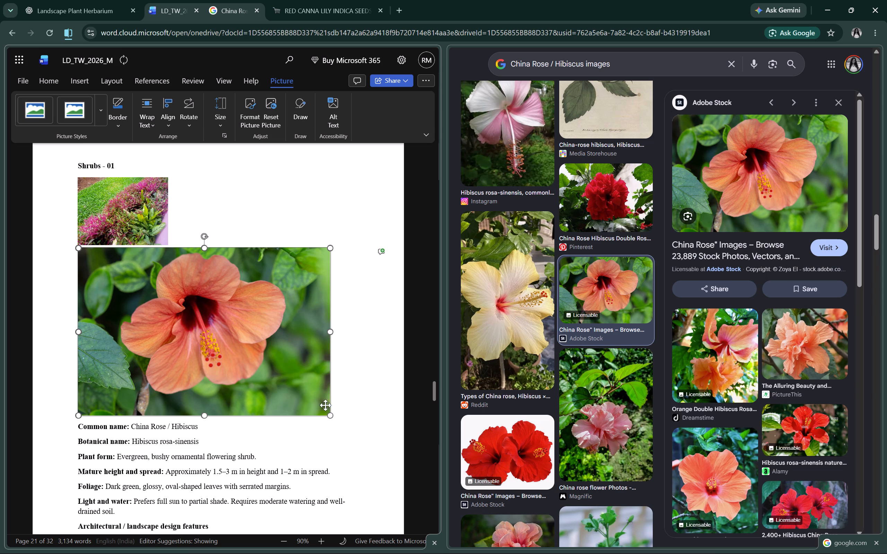
drag(325, 405, 263, 258)
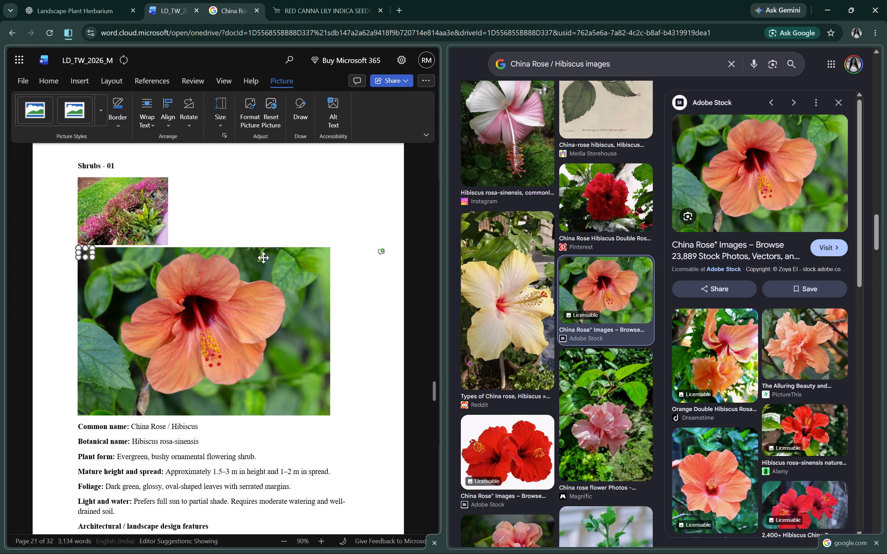
drag(263, 258, 311, 309)
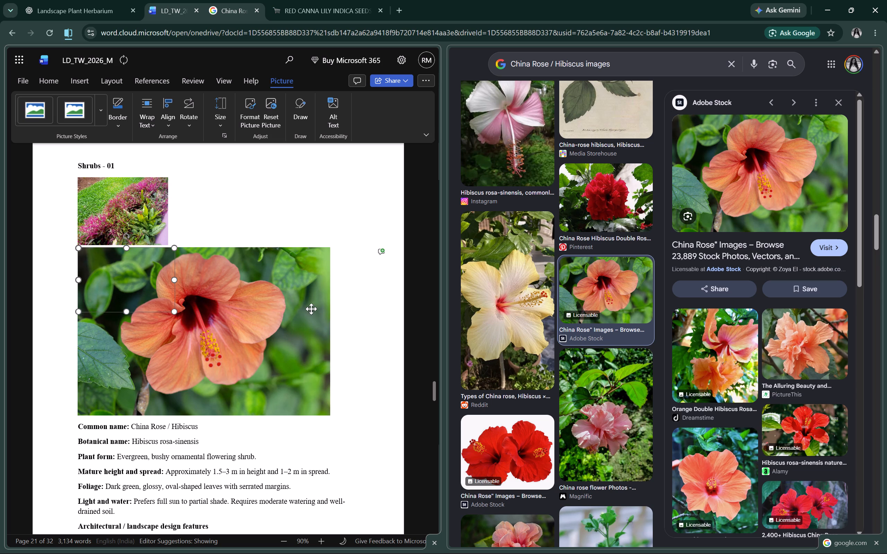
drag(311, 309, 270, 303)
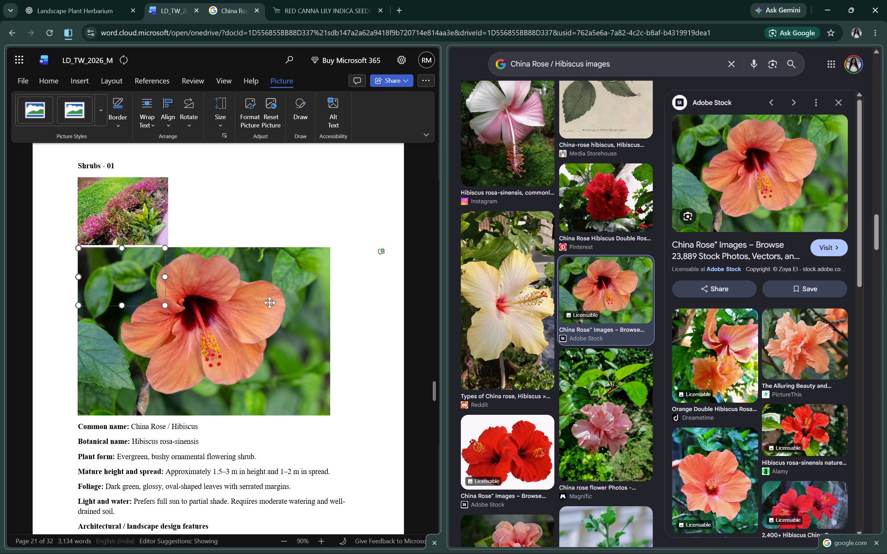
drag(270, 303, 276, 303)
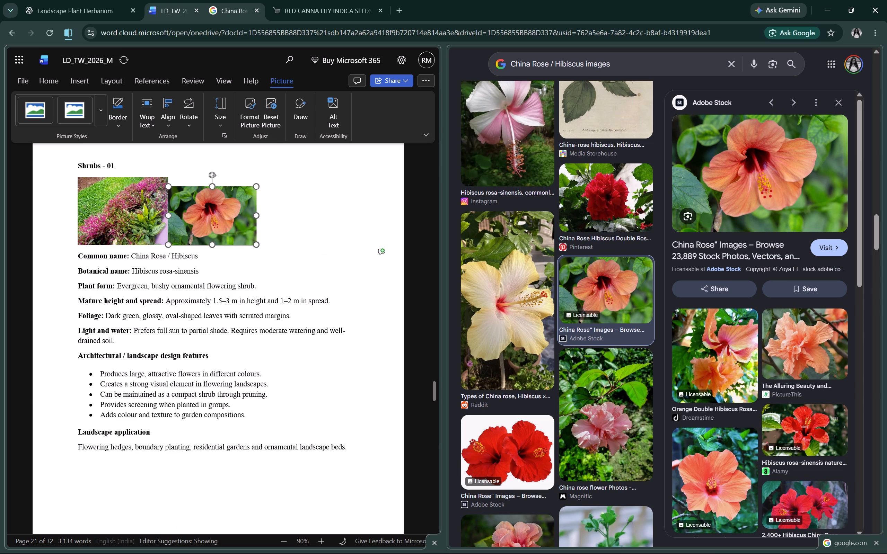
drag(212, 187, 168, 172)
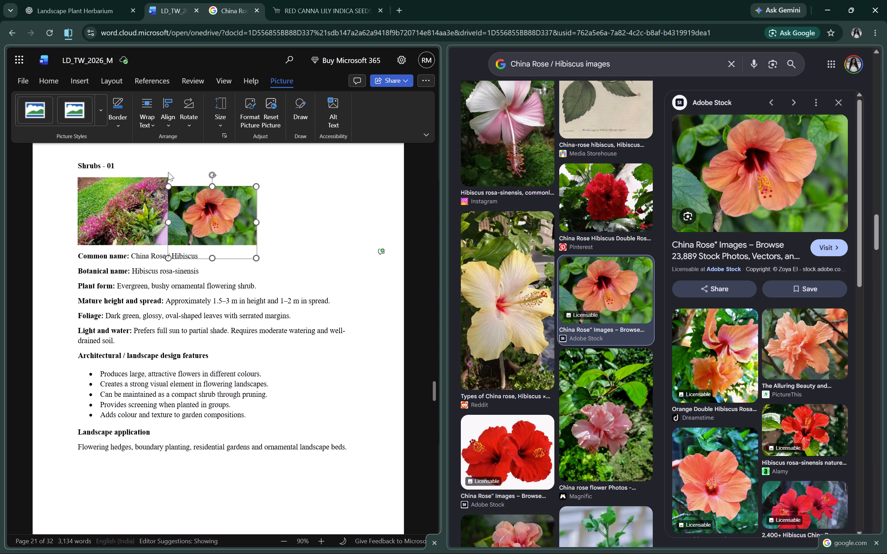
drag(168, 172, 155, 177)
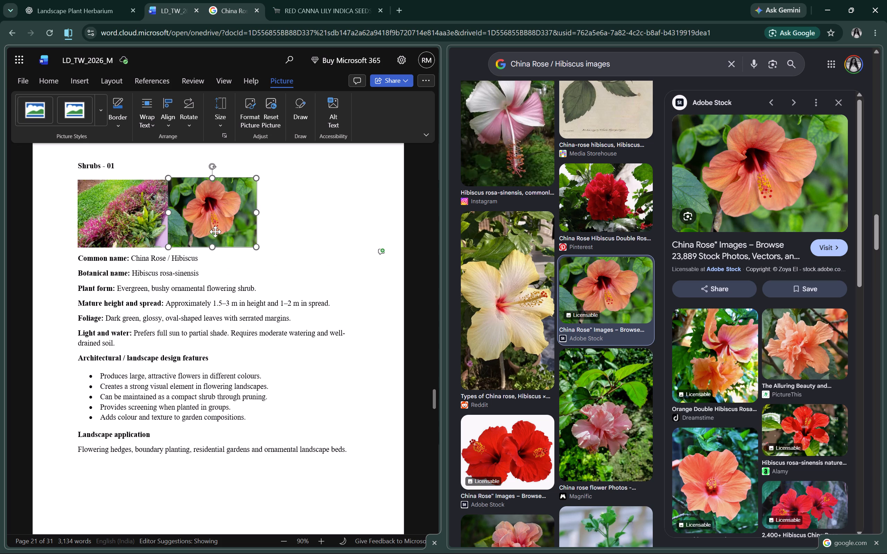
Move the orange hibiscus picture ahead of the old garden picture in Shrubs - 01 and delete the old garden picture.
drag(215, 231, 140, 226)
click(215, 223)
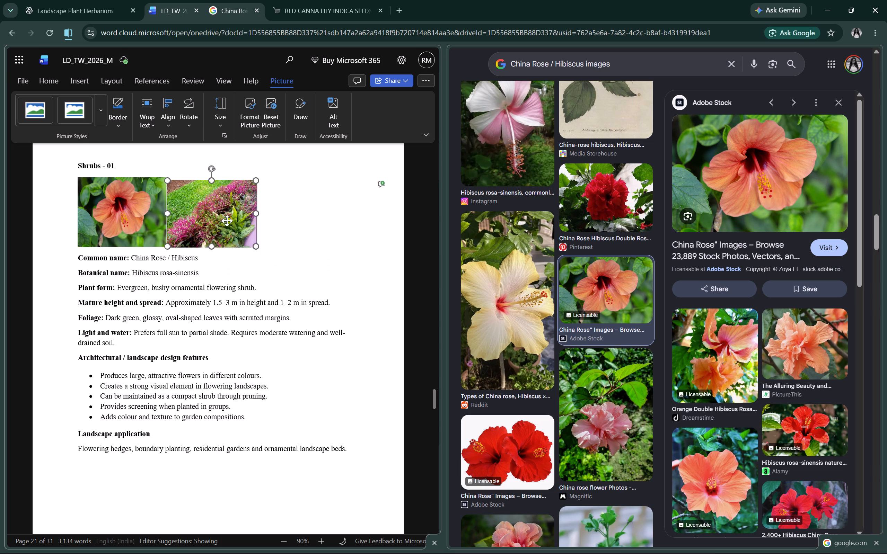
key(Delete)
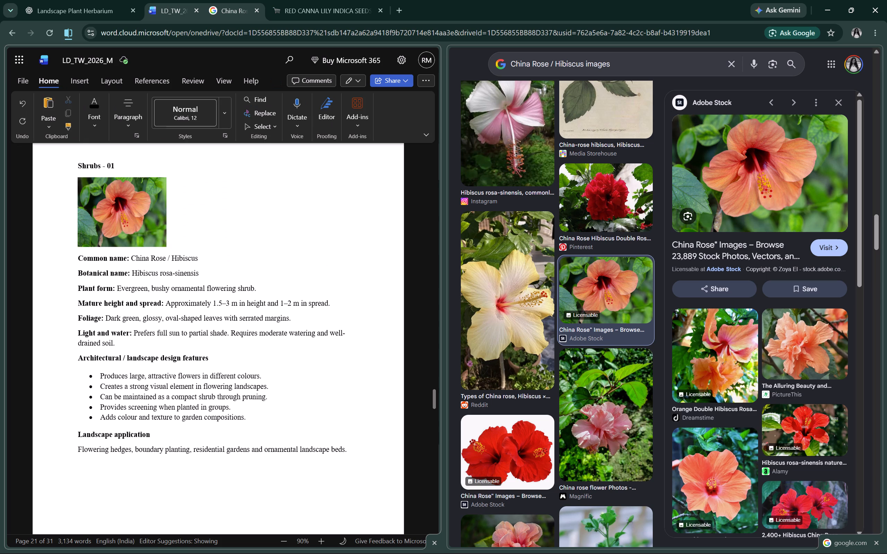
Copy the common name Bougainvillea / Kagadi from Shrubs - 02 and search Google Images for "Bougainvillea / Kagadi images".
scroll(252, 257, down, 11)
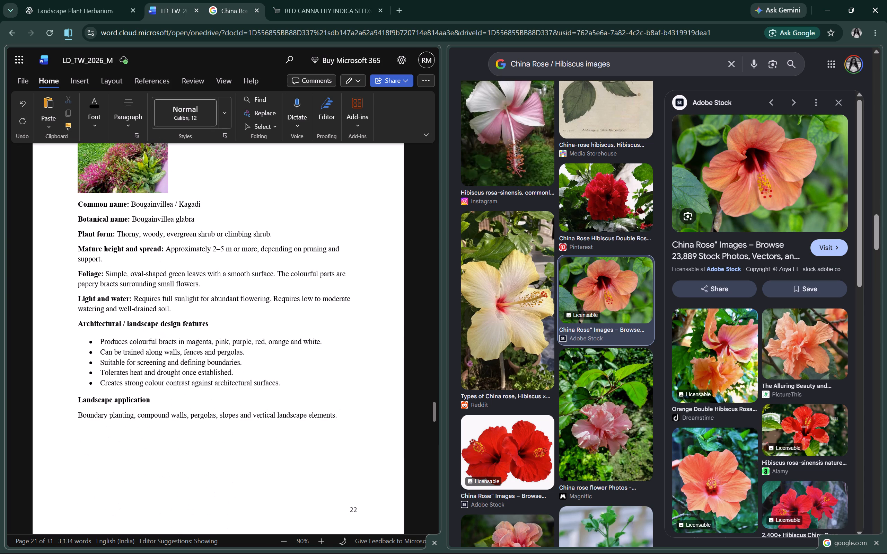
drag(132, 202, 201, 210)
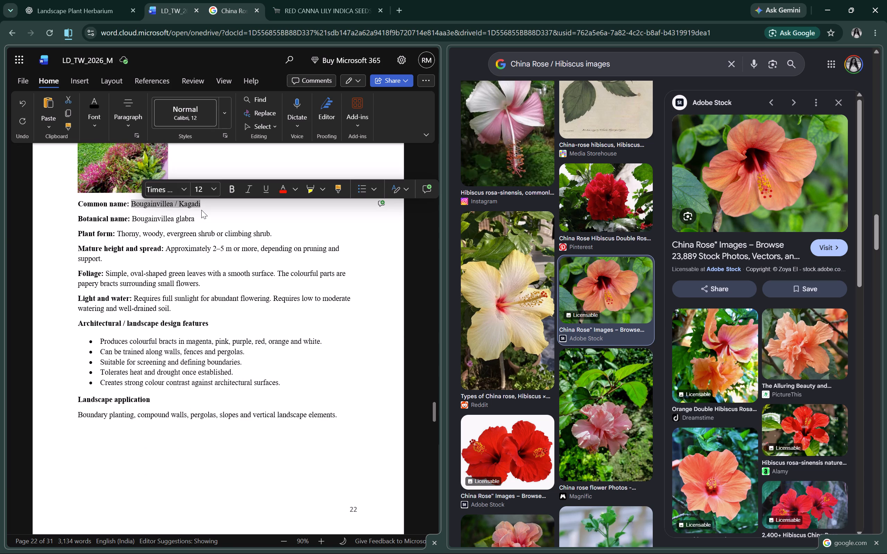
key(ctrl+c)
drag(583, 66, 508, 69)
key(BackSpace)
key(ctrl+v)
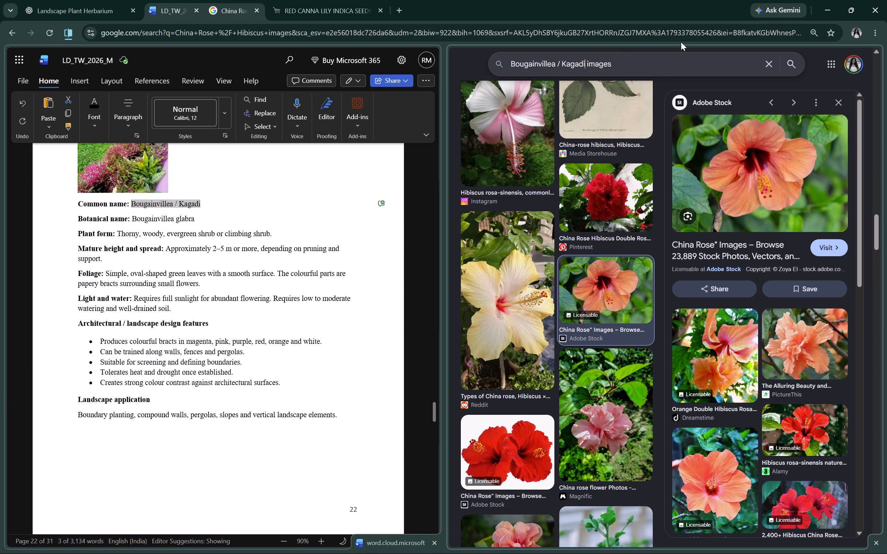
click(792, 65)
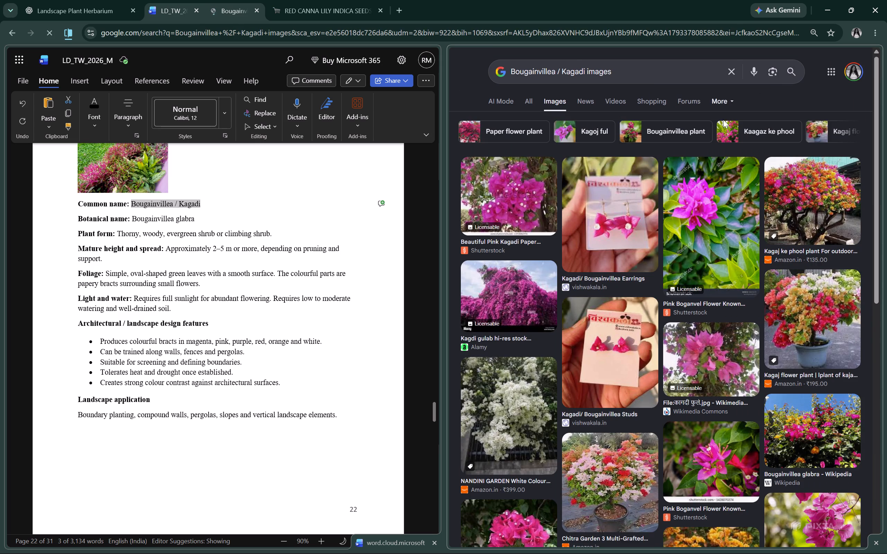
Browse the Bougainvillea / Kagadi image results and copy the iStock picture of magenta bougainvillea flowers.
scroll(583, 246, down, 1)
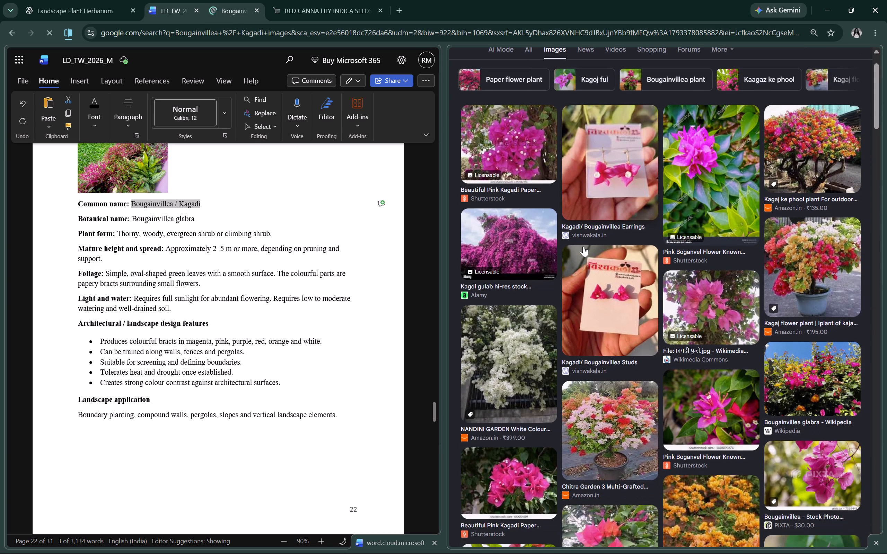
scroll(546, 229, down, 1)
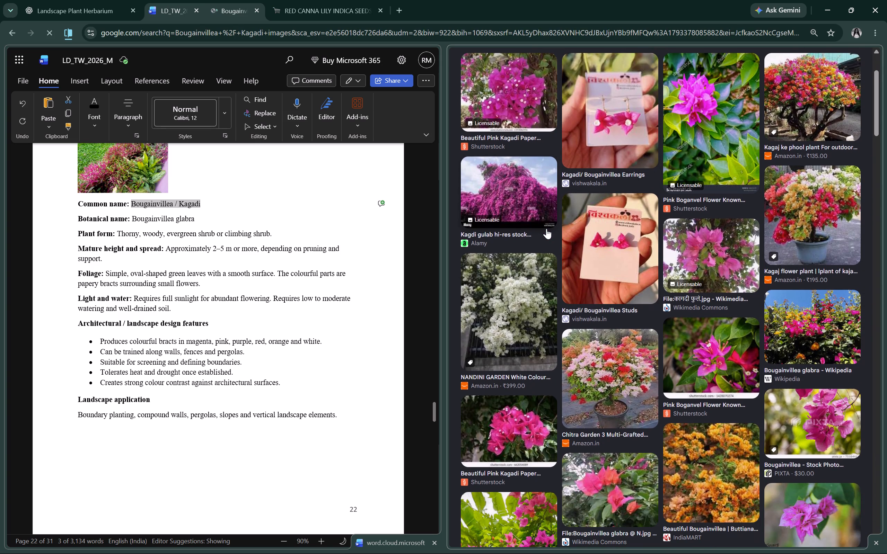
scroll(545, 226, down, 2)
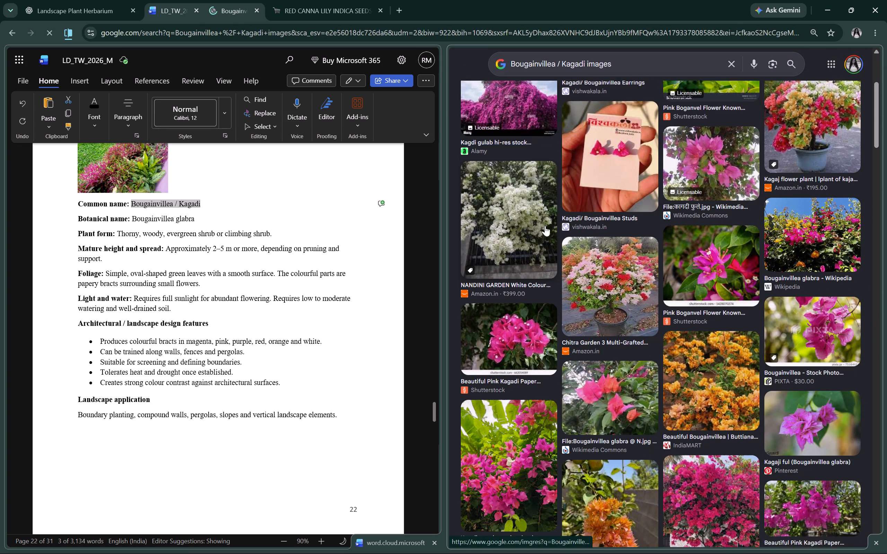
scroll(545, 226, down, 8)
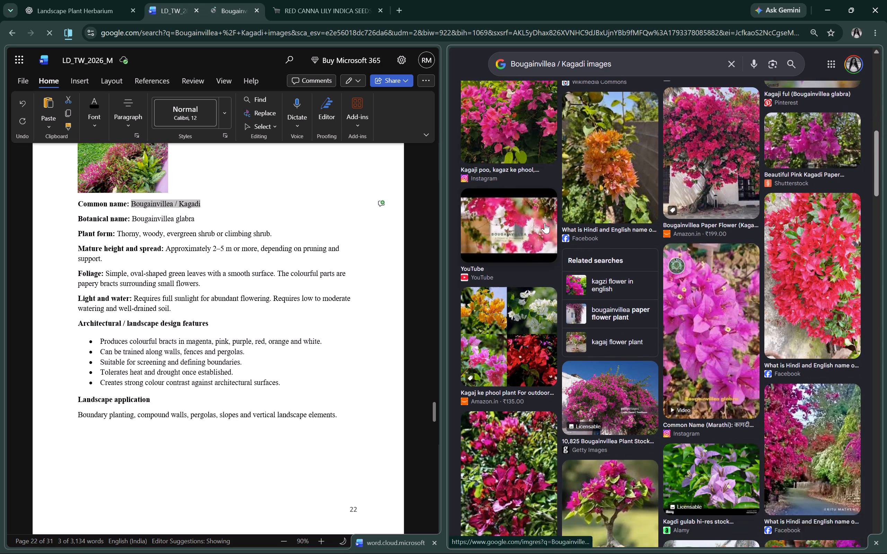
scroll(545, 223, down, 9)
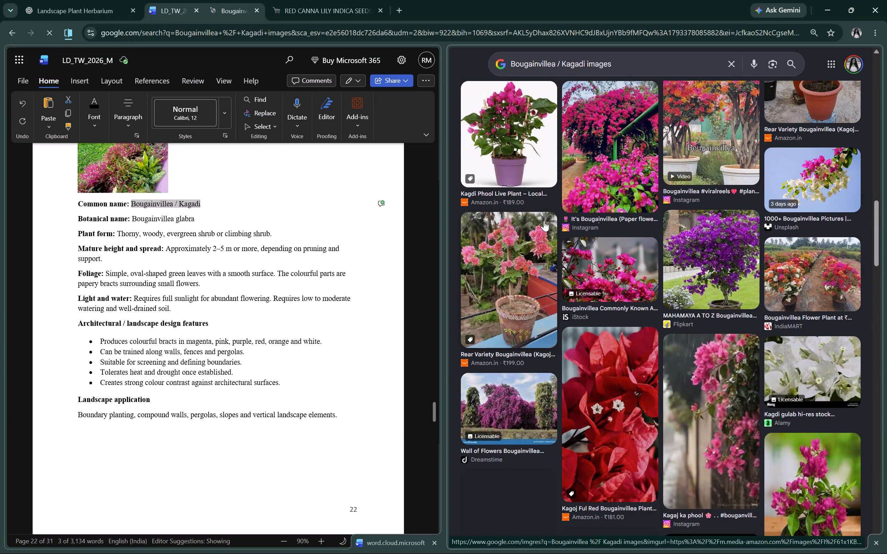
scroll(544, 221, down, 1)
click(624, 220)
right_click(761, 214)
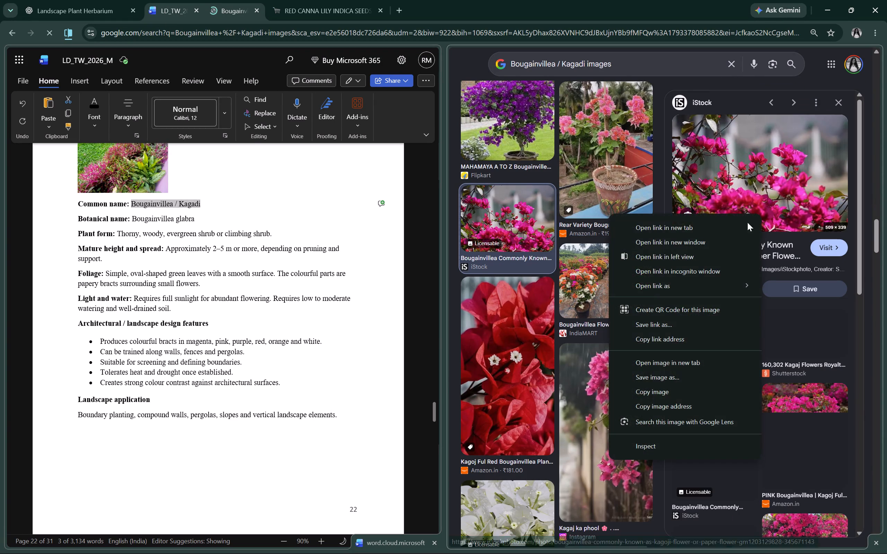
click(671, 388)
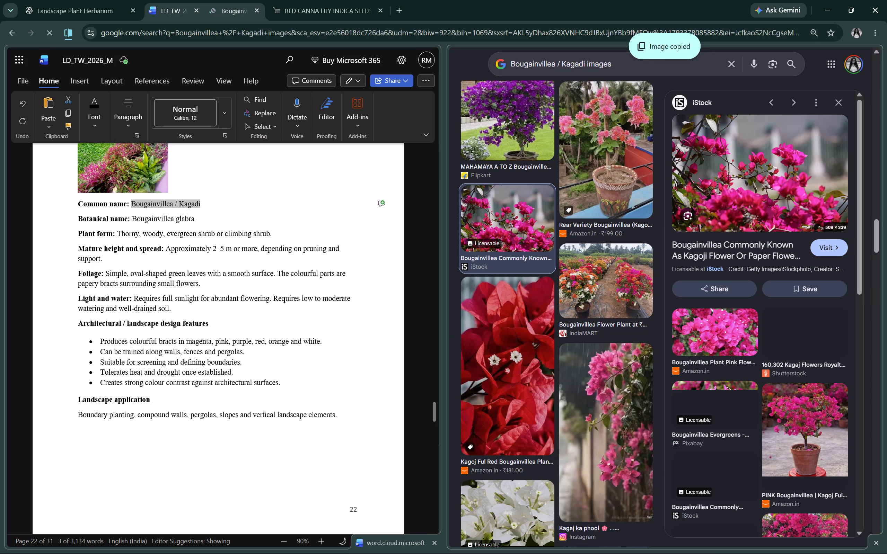
Return to the Word document and paste the bougainvillea picture after the old garden picture in Shrubs - 02.
click(175, 185)
scroll(175, 184, up, 2)
click(174, 247)
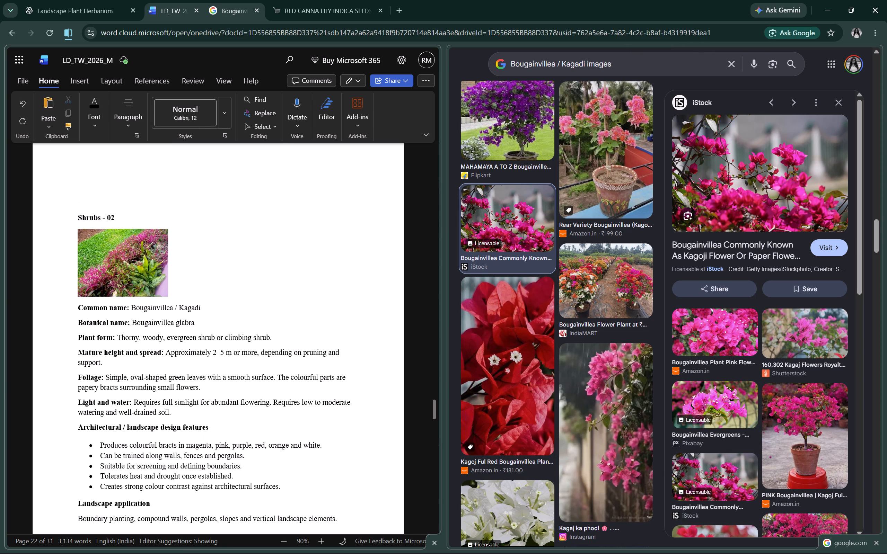
key(ctrl+v)
Shrink the bougainvillea picture to about the old garden picture's width and stretch its height to match that picture.
click(182, 327)
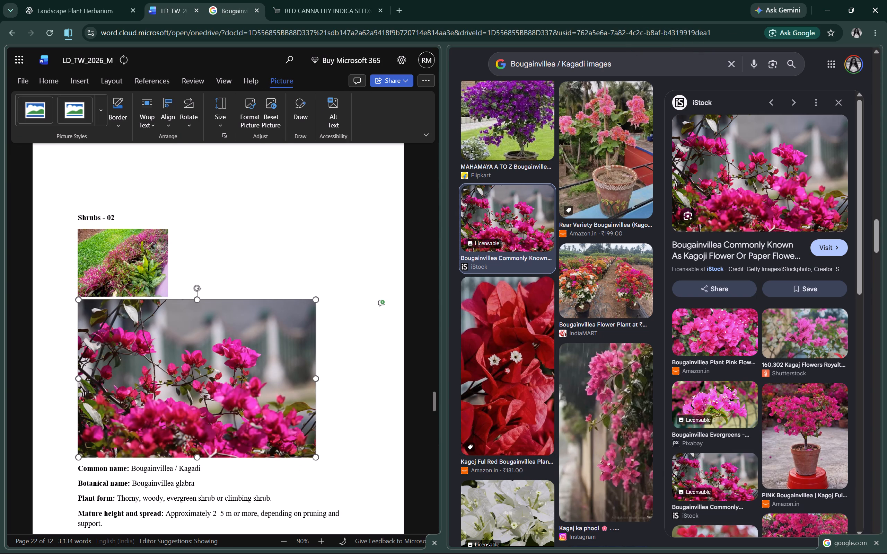
drag(315, 458, 170, 284)
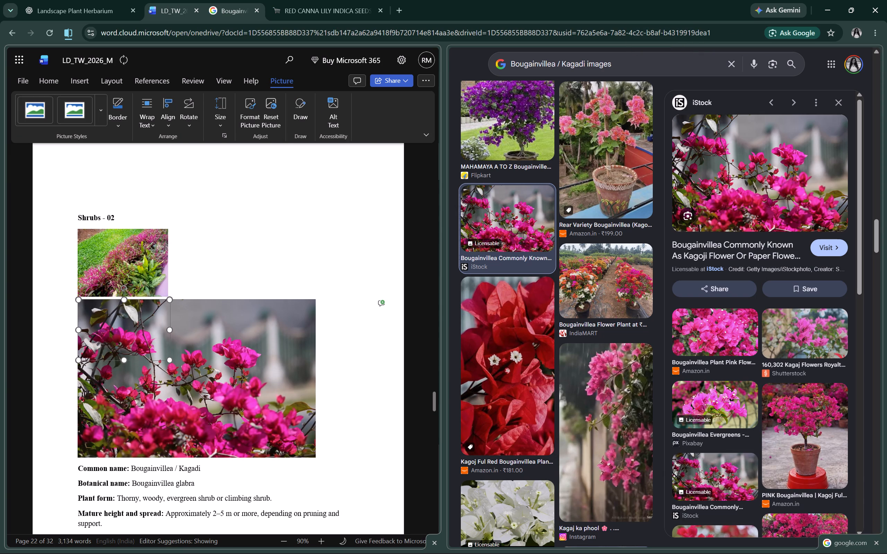
drag(170, 284, 168, 285)
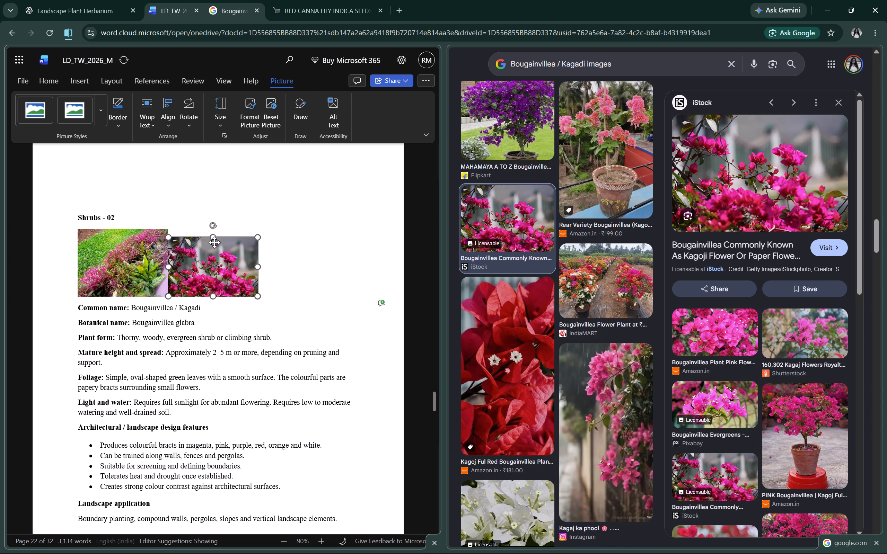
drag(214, 239, 147, 230)
Move the bougainvillea picture ahead of the old garden picture in Shrubs - 02 and delete the old garden picture.
drag(206, 271, 148, 270)
click(214, 273)
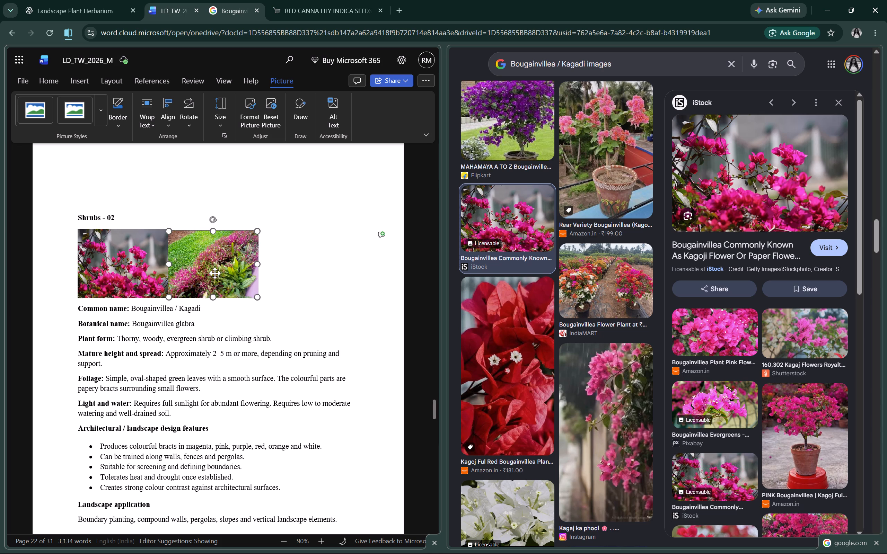
key(Delete)
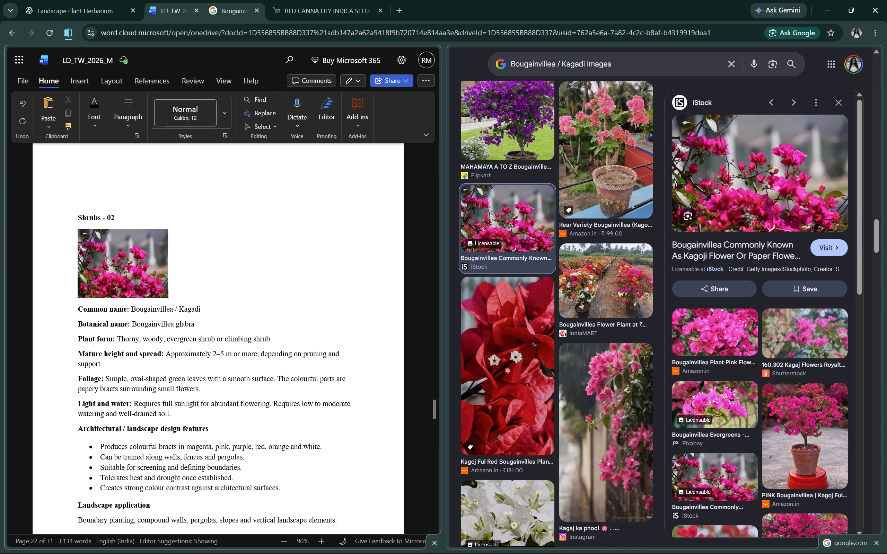
Copy the common name Golden Duranta from Shrubs - 03 and search Google Images for "Golden Duranta images".
scroll(219, 269, down, 12)
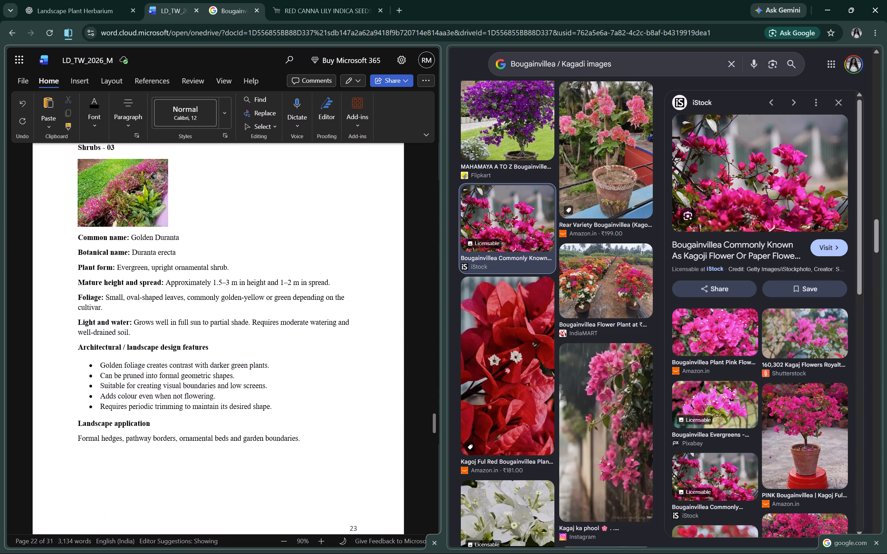
drag(132, 236, 179, 233)
key(ctrl+c)
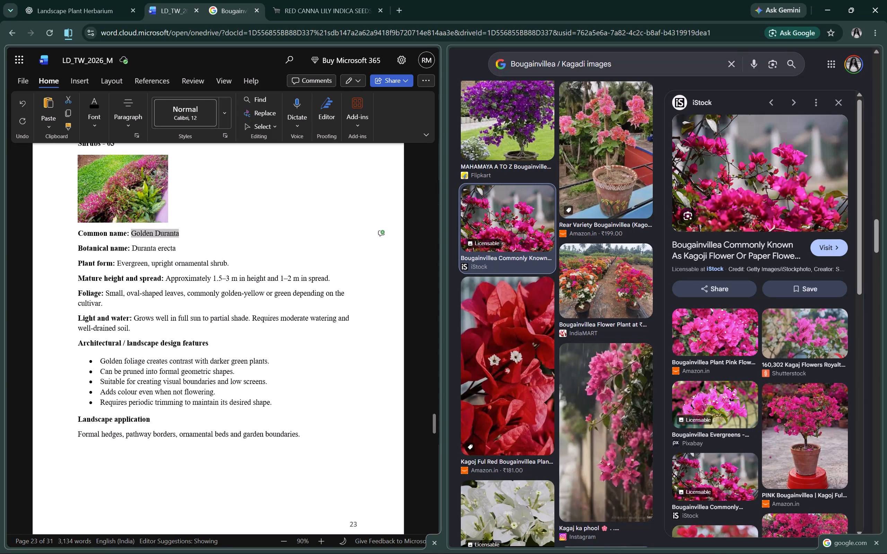
drag(622, 61, 499, 69)
key(BackSpace)
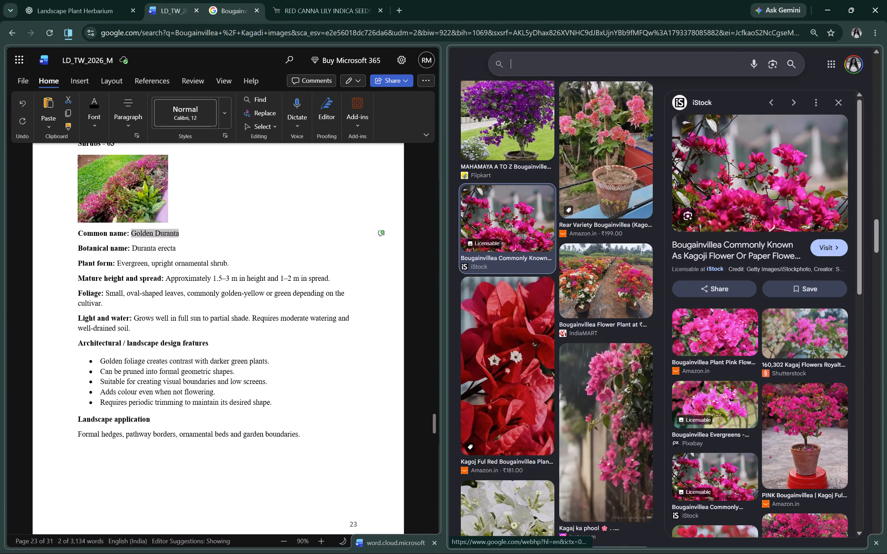
key(ctrl+v)
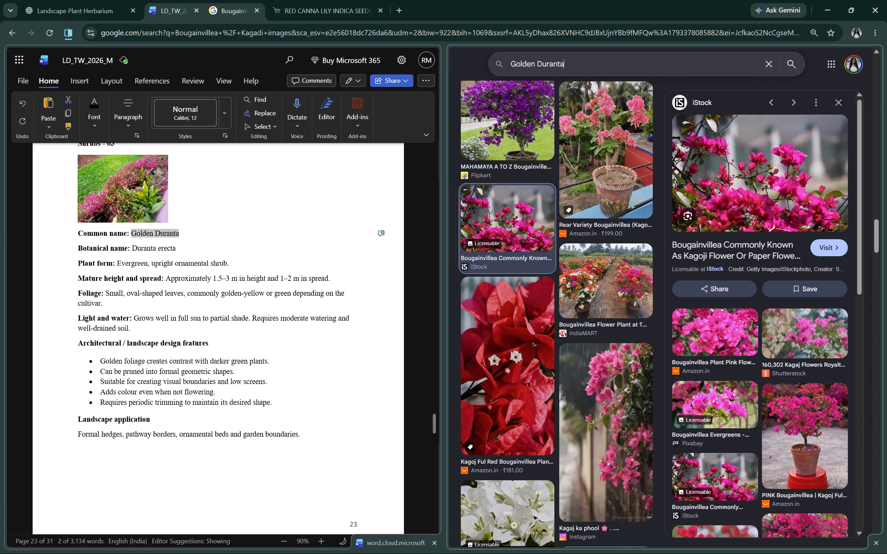
click(600, 68)
key(space)
text(images)
key(Return)
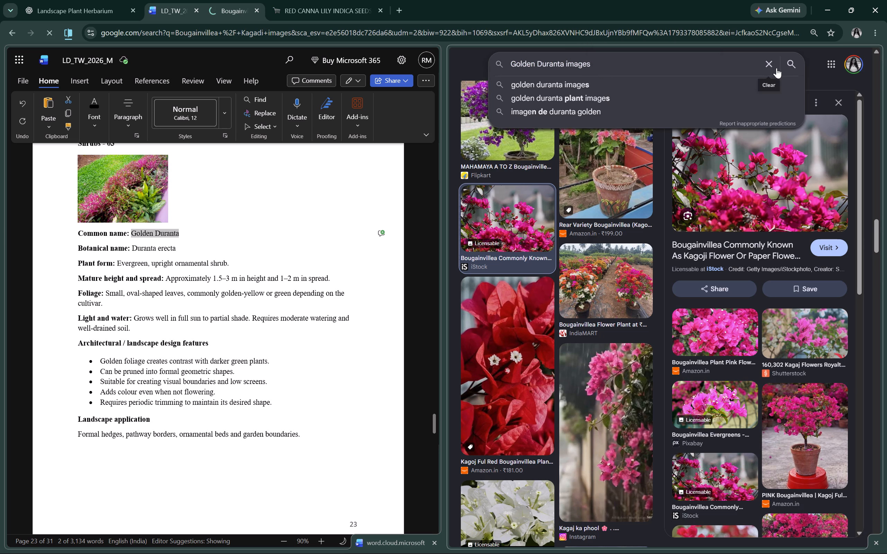
click(784, 62)
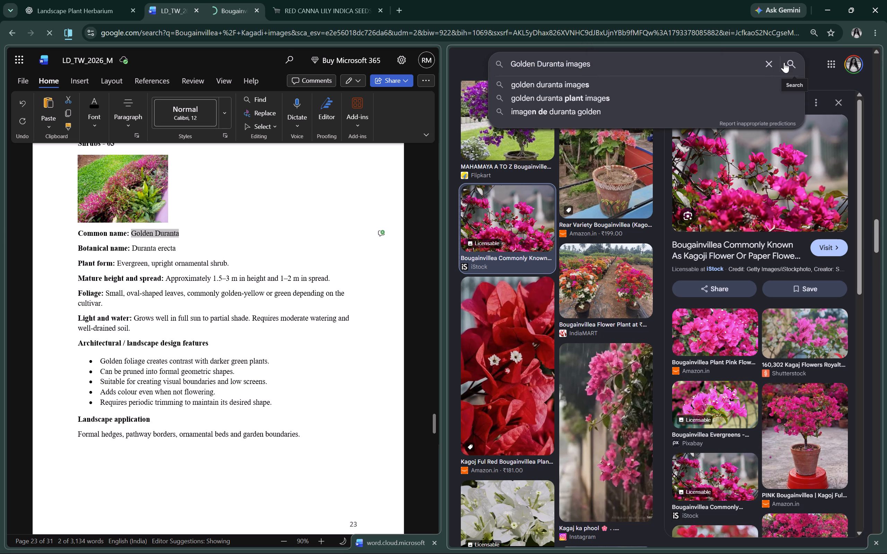
click(789, 62)
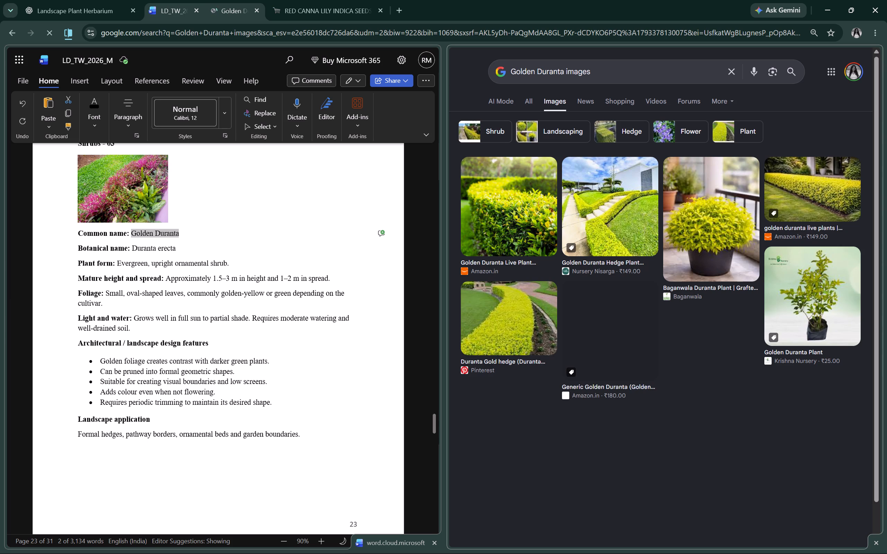
Look through the Golden Duranta image results for a suitable hedge picture for Shrubs - 03.
scroll(502, 349, down, 1)
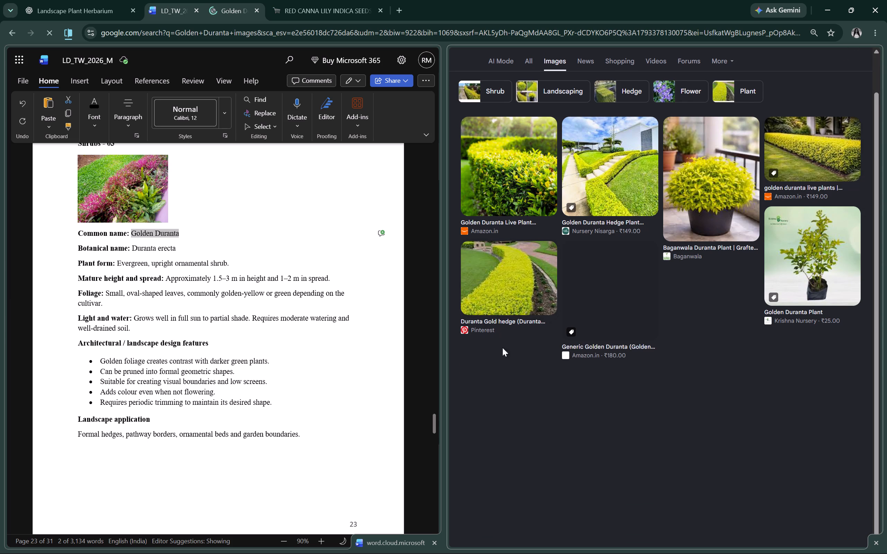
click(506, 185)
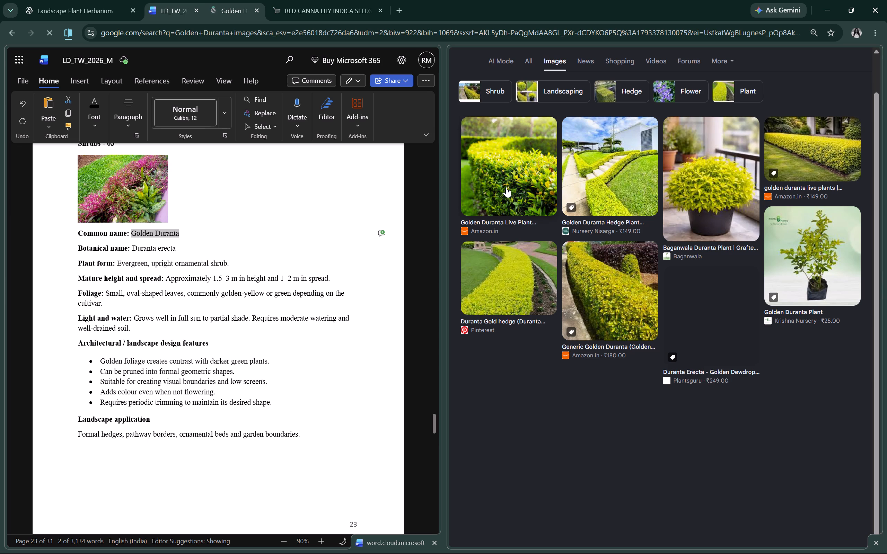
scroll(571, 301, down, 5)
scroll(566, 279, up, 2)
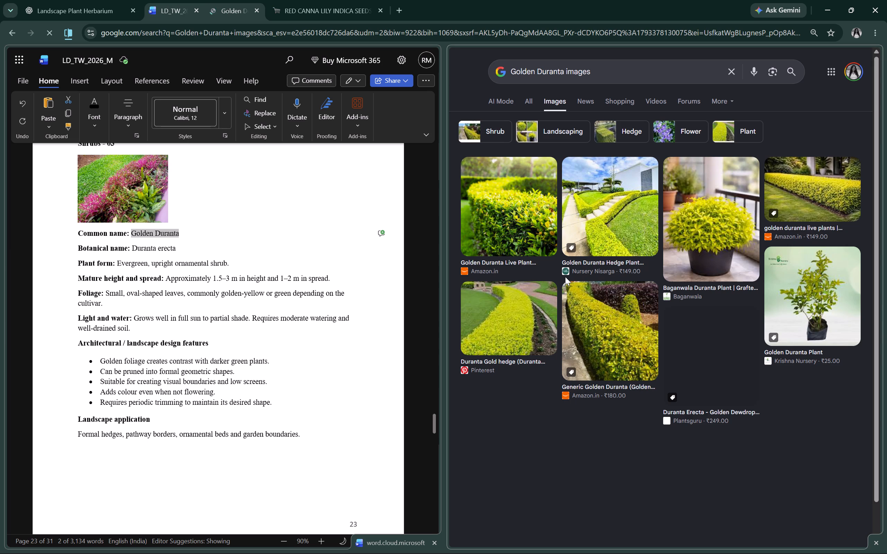
scroll(546, 306, down, 3)
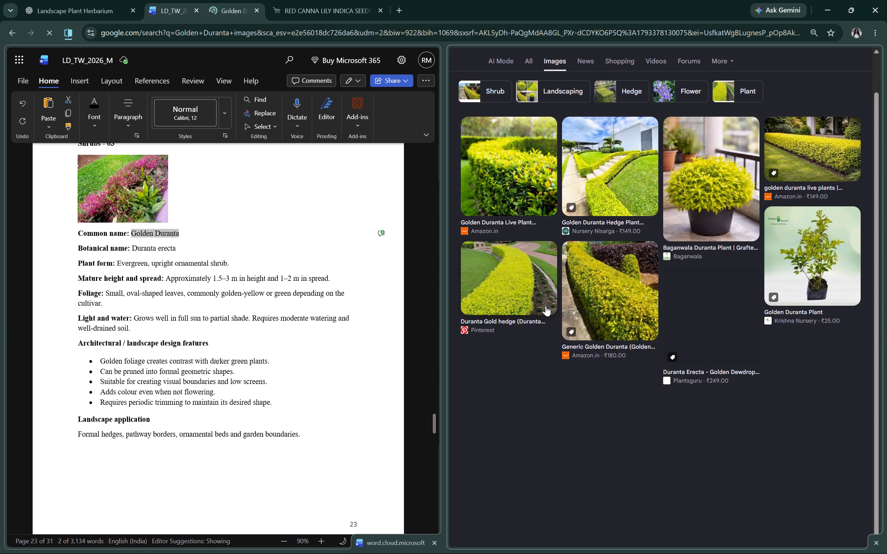
scroll(546, 305, down, 2)
click(519, 184)
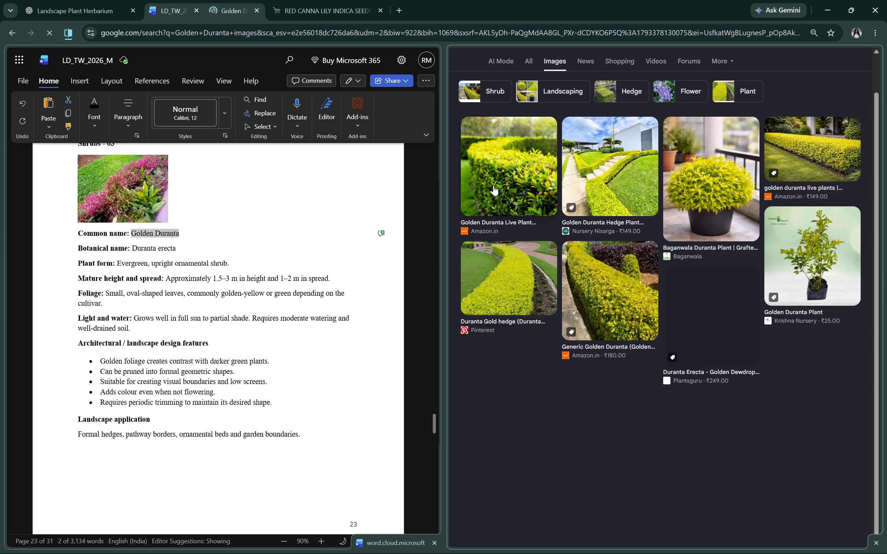
click(493, 185)
scroll(493, 185, down, 1)
scroll(535, 319, down, 7)
scroll(536, 318, up, 4)
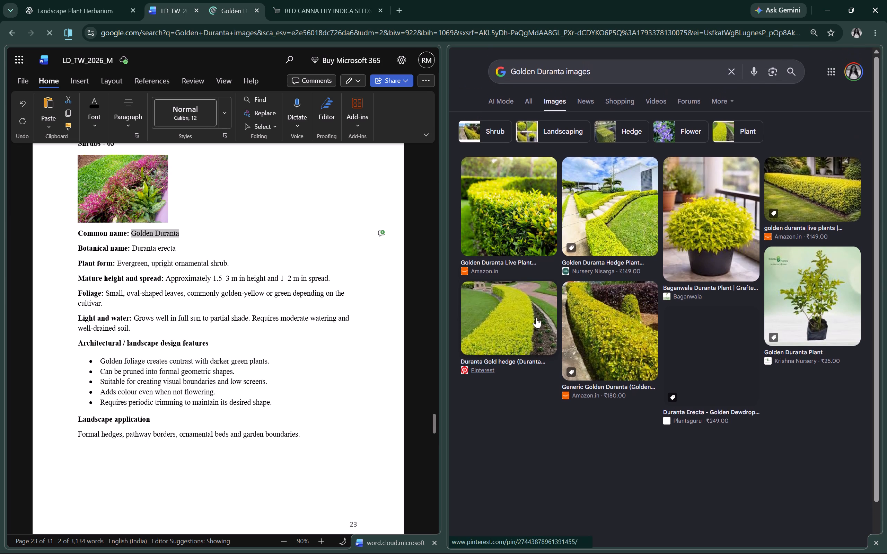
scroll(536, 318, up, 8)
scroll(536, 318, down, 10)
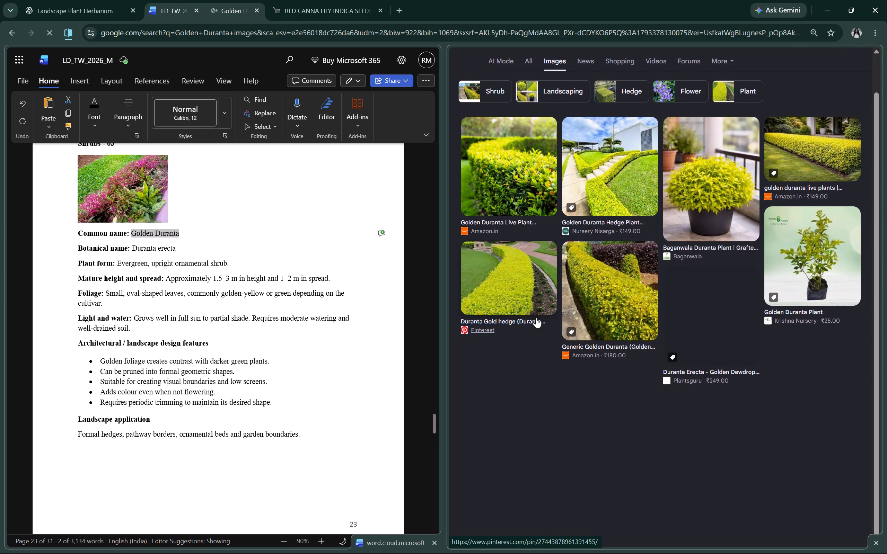
scroll(536, 318, down, 4)
scroll(536, 318, up, 4)
click(804, 215)
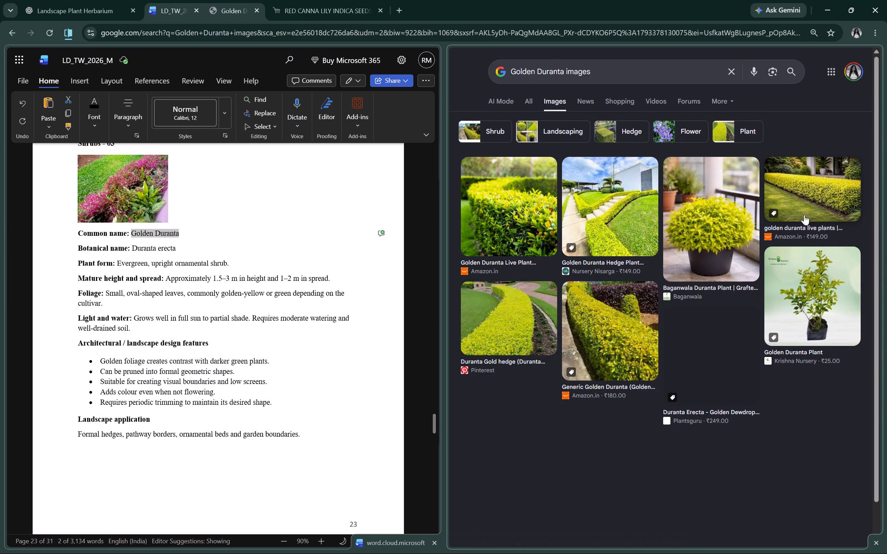
scroll(534, 271, down, 8)
scroll(534, 271, up, 3)
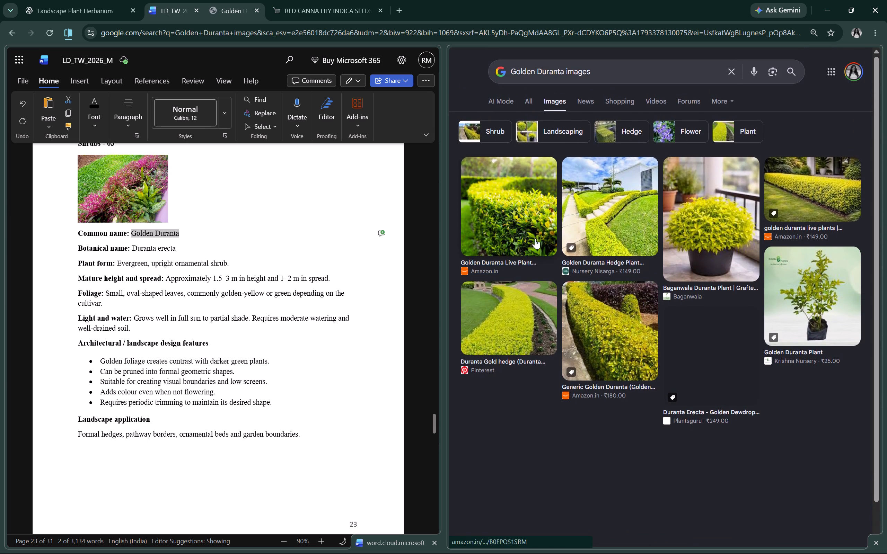
Rerun the "Golden Duranta images" search and copy the Golden Duranta Live Plant hedge picture from Amazon.in.
click(596, 67)
key(Return)
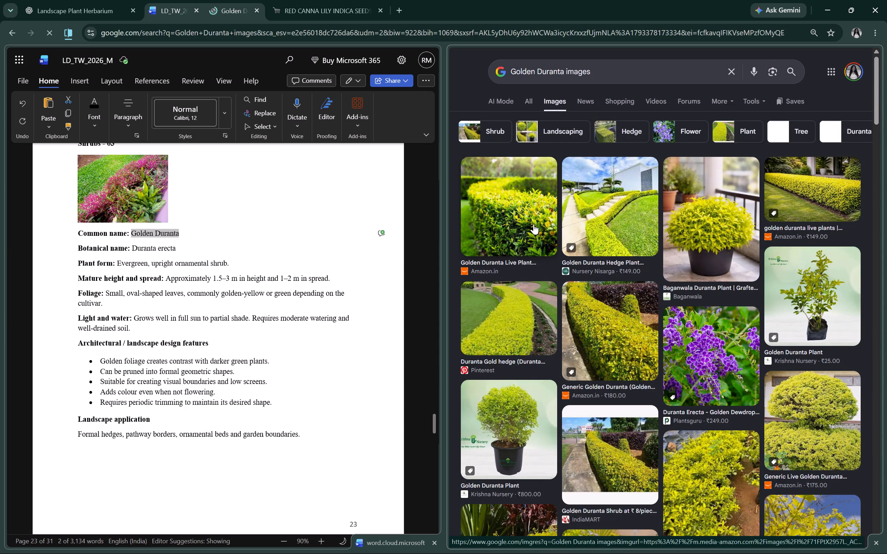
click(534, 224)
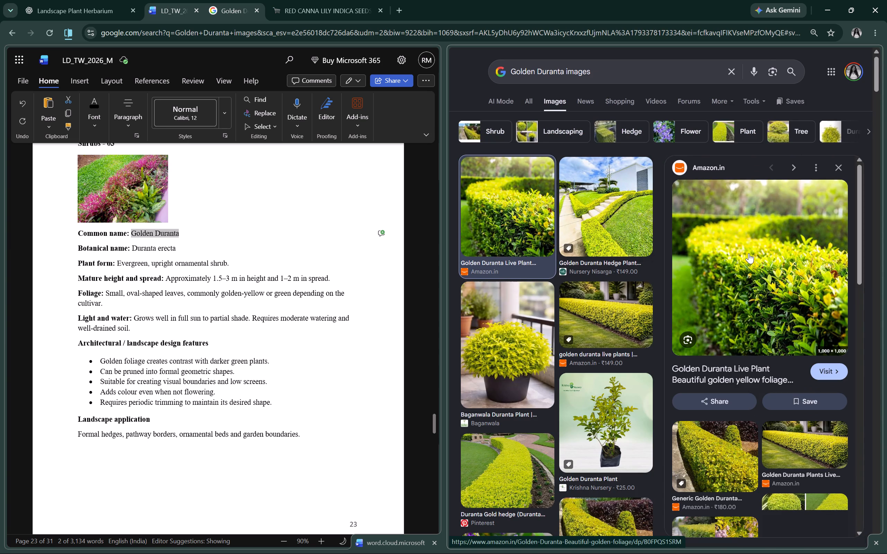
right_click(748, 253)
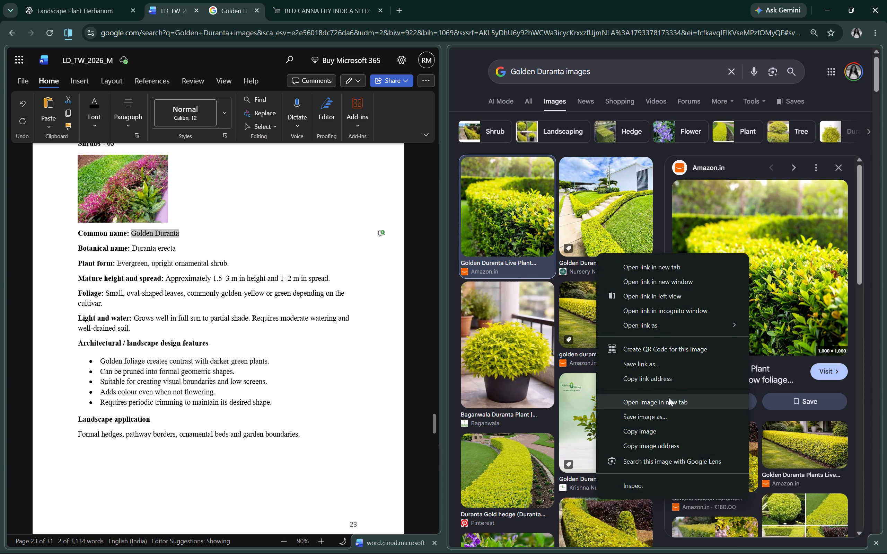
click(652, 429)
Return to the Word document and paste the Golden Duranta picture after the old garden picture in Shrubs - 03.
click(185, 196)
click(172, 199)
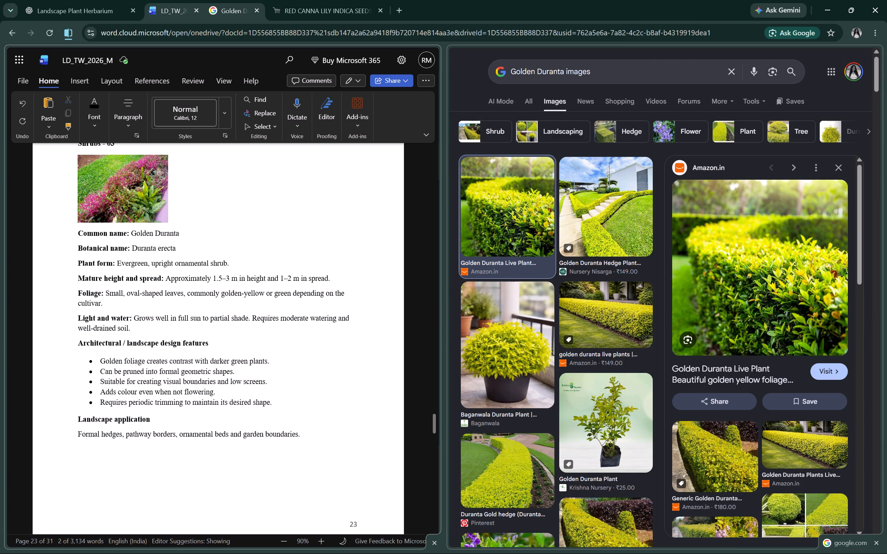
key(ctrl+v)
Crop about a quarter of the height off the top of the pasted Golden Duranta picture, removing the blurred background.
click(249, 247)
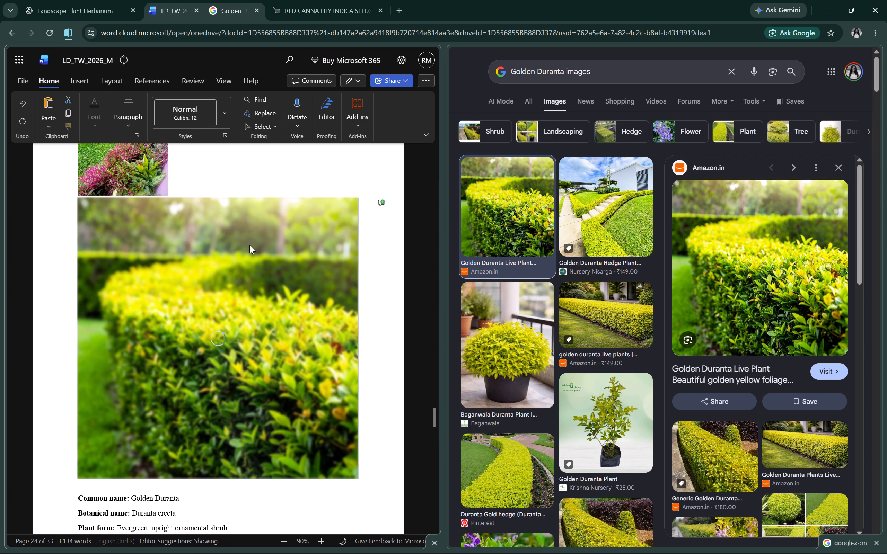
right_click(249, 245)
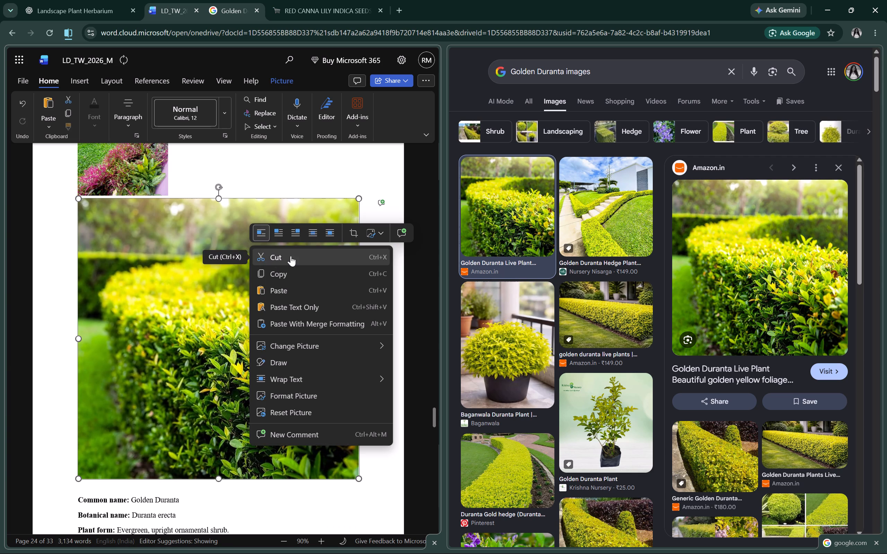
click(353, 237)
drag(219, 201, 212, 234)
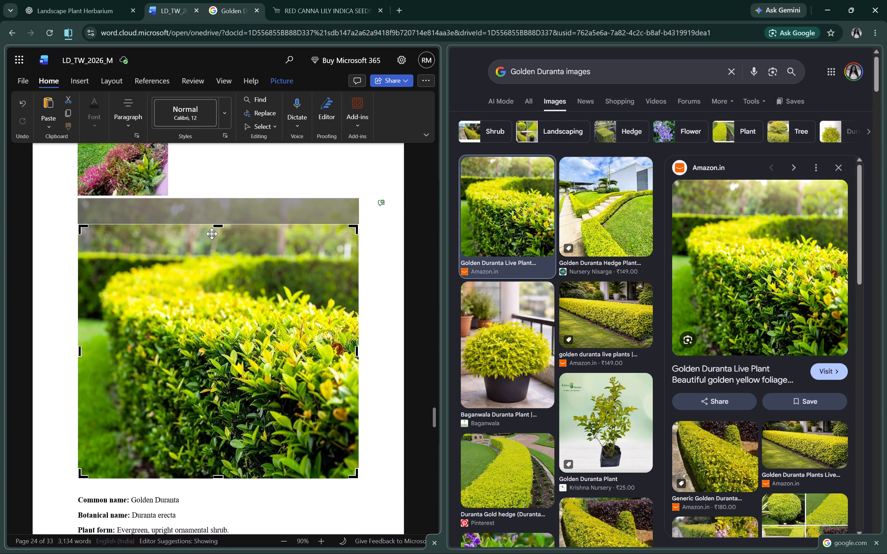
drag(212, 234, 207, 267)
click(314, 183)
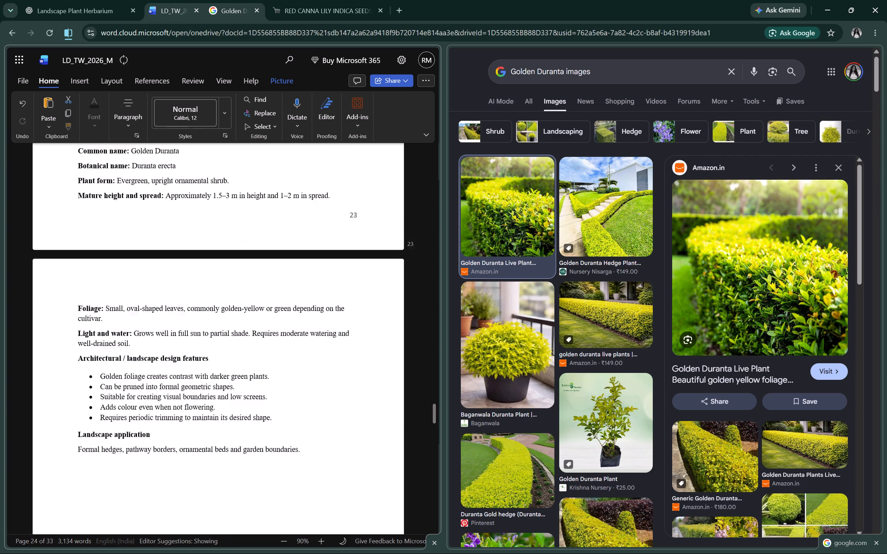
Shrink the Golden Duranta picture proportionally to about the old garden picture's size so both sit side by side.
scroll(289, 266, up, 5)
click(281, 277)
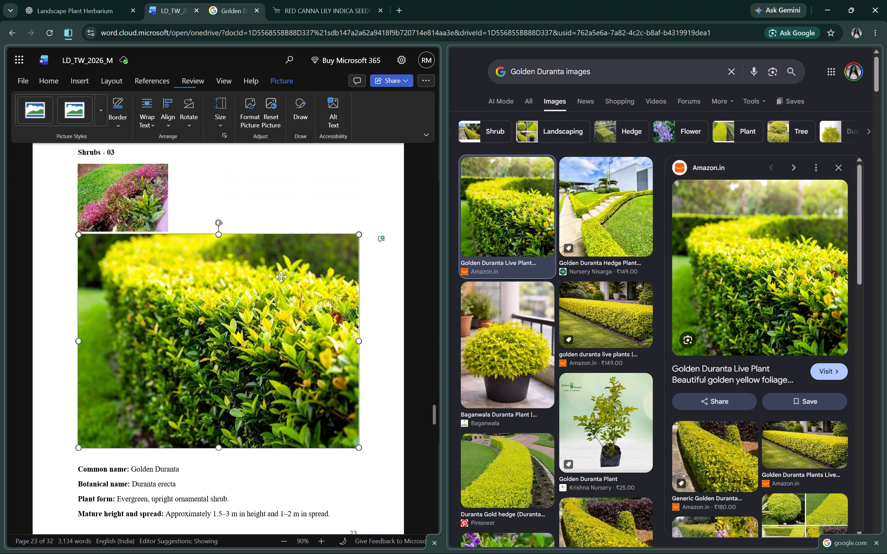
drag(359, 450, 165, 278)
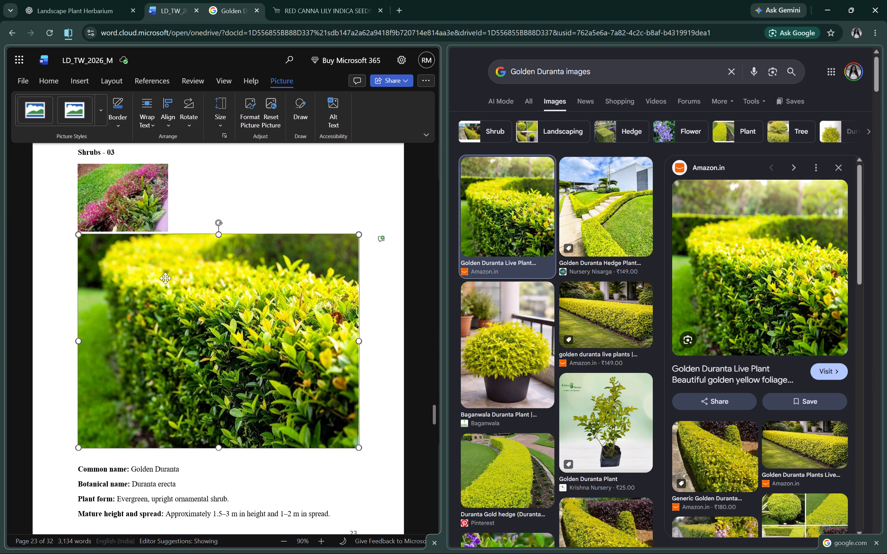
drag(165, 278, 225, 366)
drag(358, 237, 95, 374)
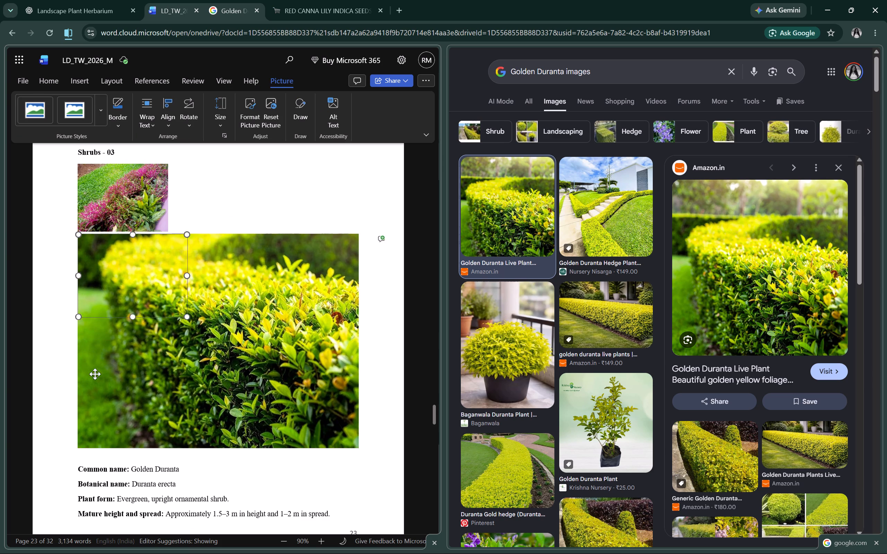
drag(95, 374, 123, 372)
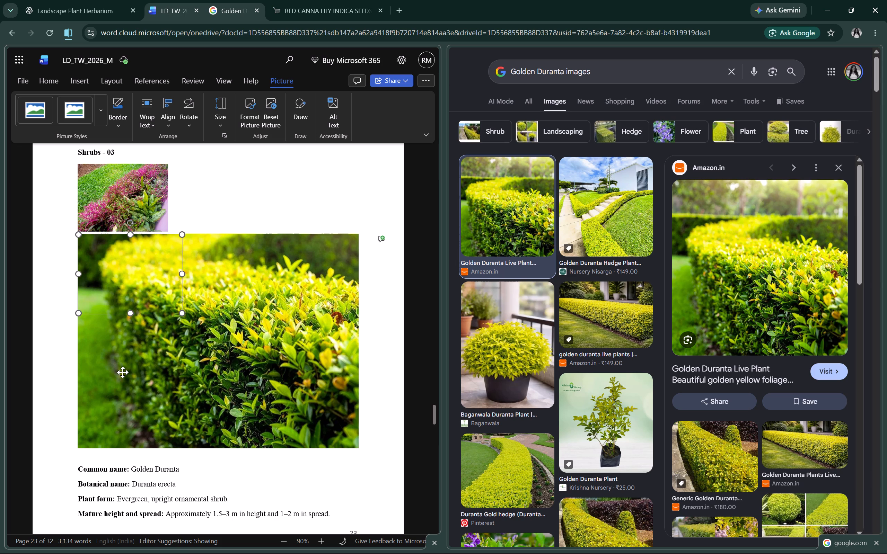
drag(123, 372, 145, 382)
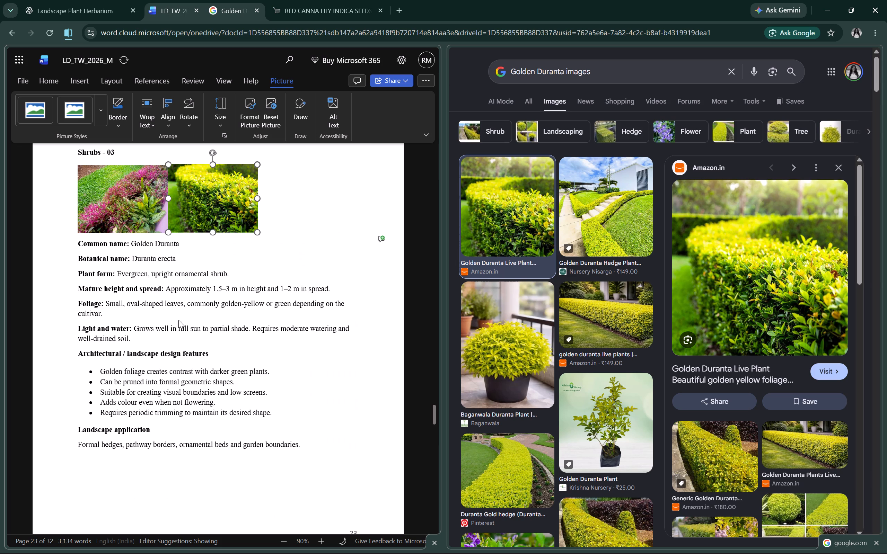
Move the Golden Duranta picture ahead of the old garden picture in Shrubs - 03 and delete the old garden picture.
drag(218, 191, 146, 203)
click(238, 200)
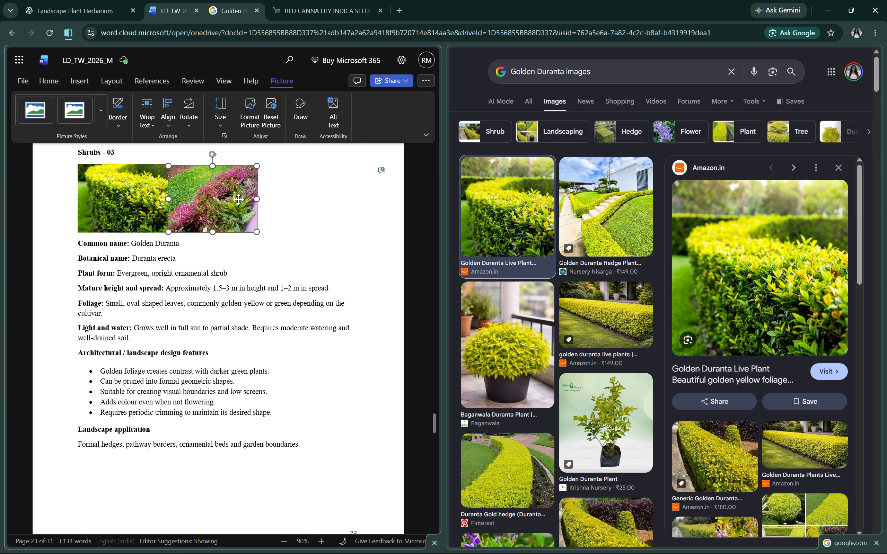
key(Delete)
Copy the common name Yellow Bells / Yellow Elder from Shrubs - 04 and search Google Images for "Yellow Bells / Yellow Elder images".
scroll(246, 269, down, 4)
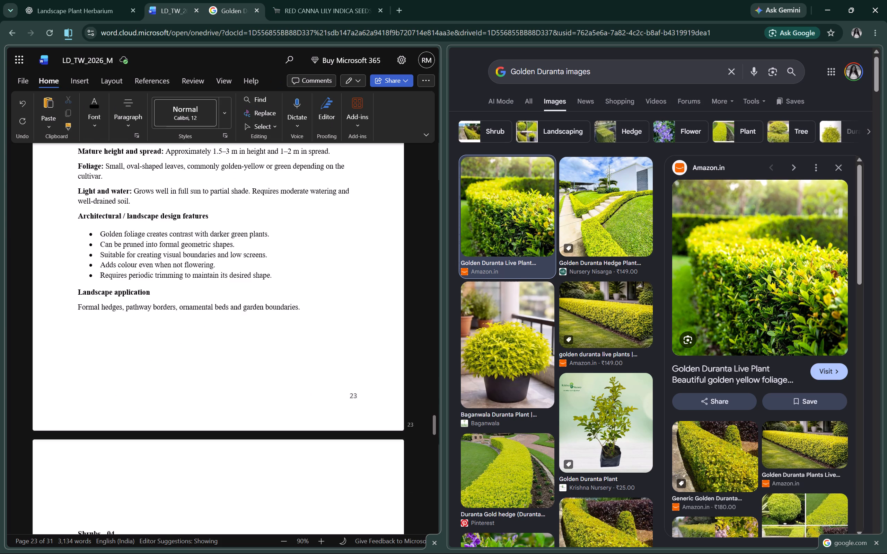
scroll(247, 268, down, 6)
drag(134, 243, 204, 248)
drag(133, 243, 221, 247)
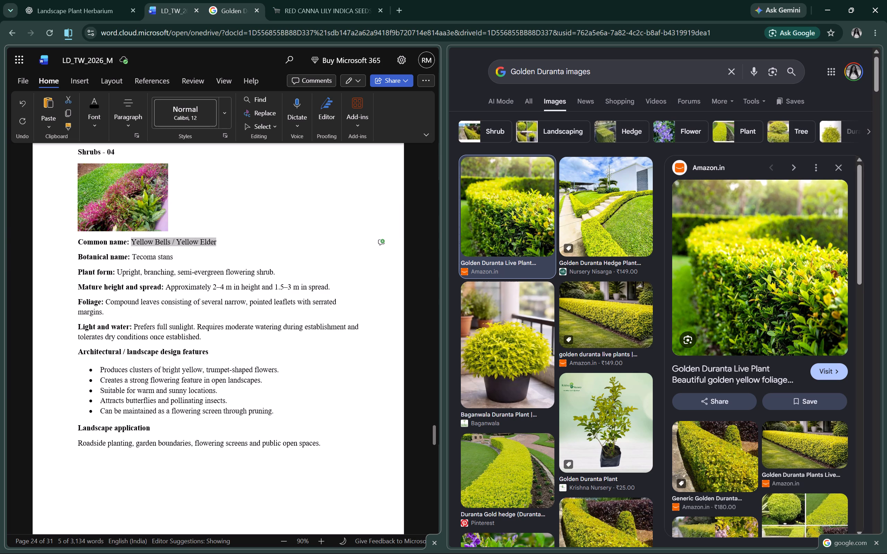
drag(221, 247, 222, 247)
key(ctrl+c)
drag(564, 73, 511, 74)
key(BackSpace)
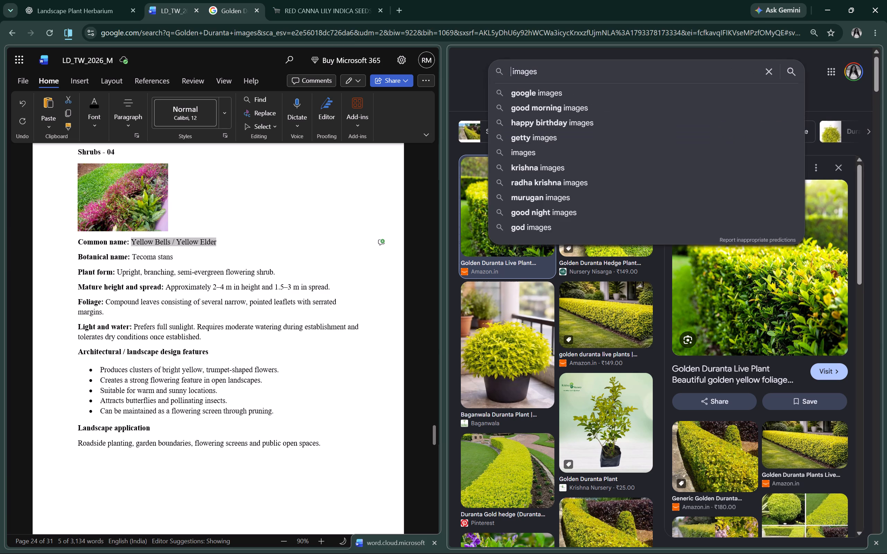
key(ctrl+v)
click(790, 72)
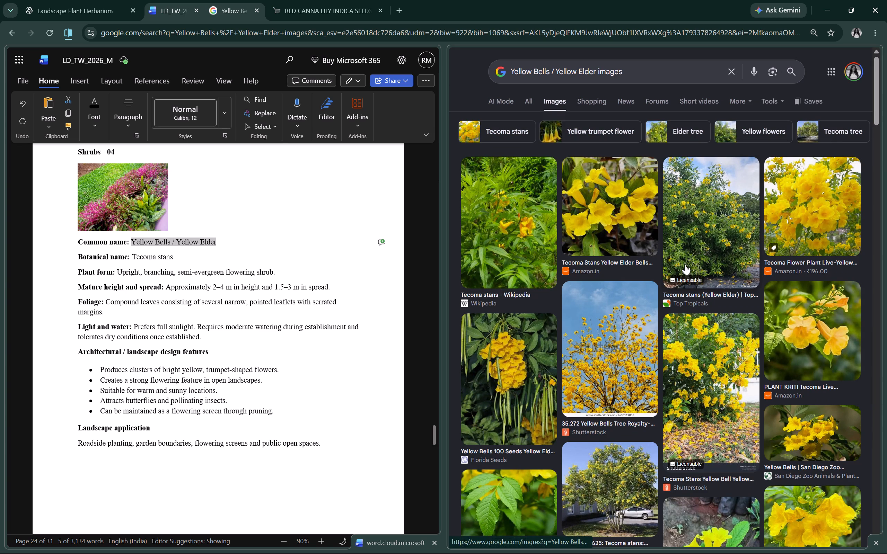
Copy the San Diego Zoo Yellow Bells picture from the image results and paste it after the old garden picture in Shrubs - 04.
scroll(684, 263, down, 1)
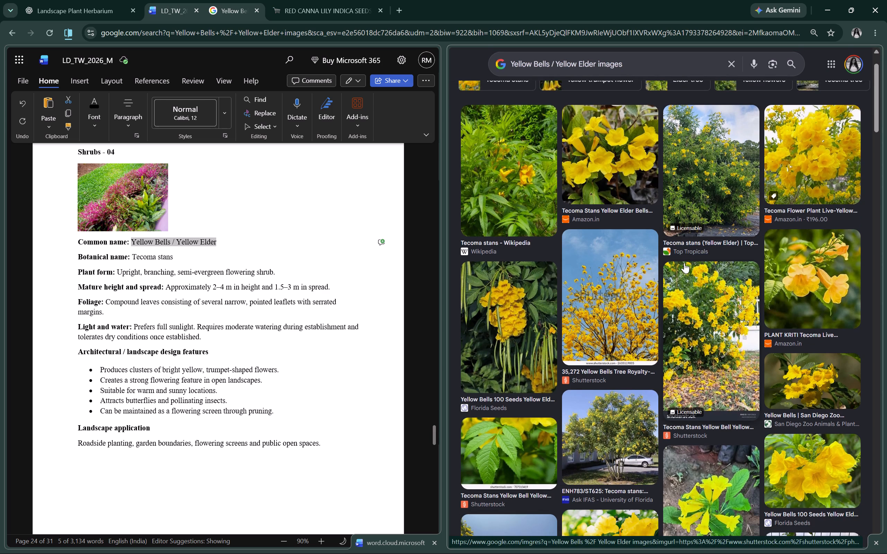
scroll(684, 263, down, 1)
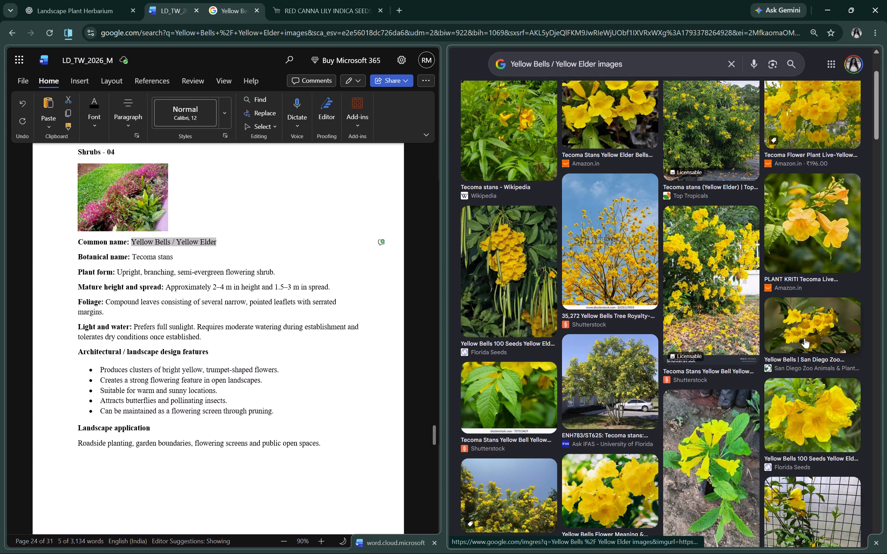
click(805, 337)
right_click(720, 192)
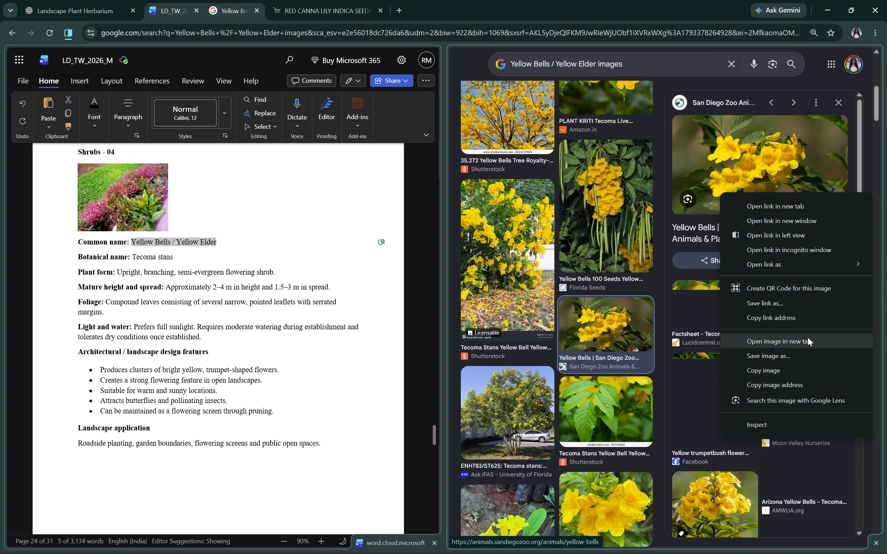
click(789, 373)
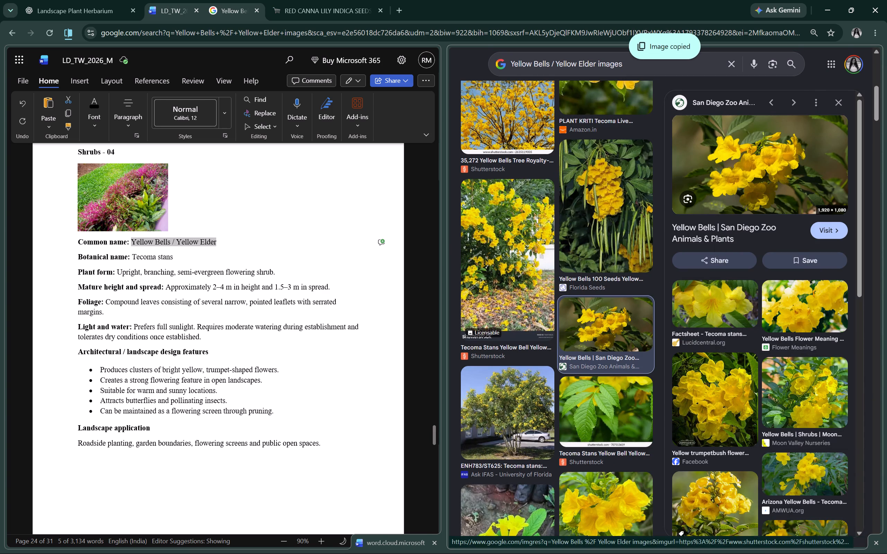
click(176, 202)
click(176, 200)
key(ctrl+v)
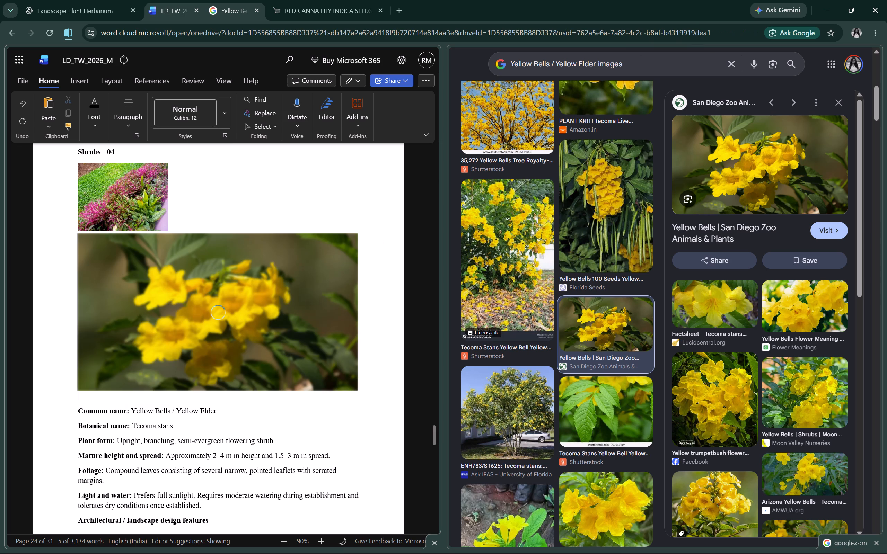
Shrink the Yellow Bells picture to the old garden picture's width, then stretch its height to nearly match the old picture.
click(232, 291)
drag(359, 391, 296, 340)
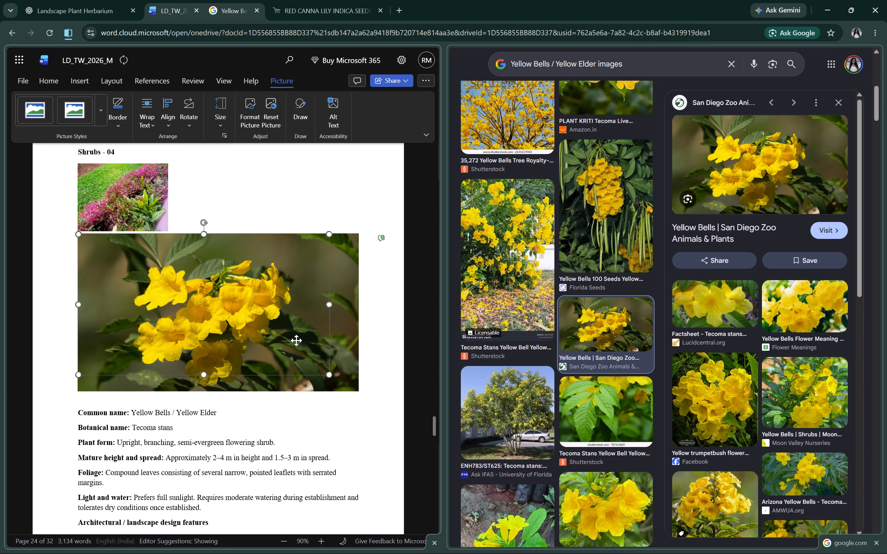
drag(296, 340, 168, 283)
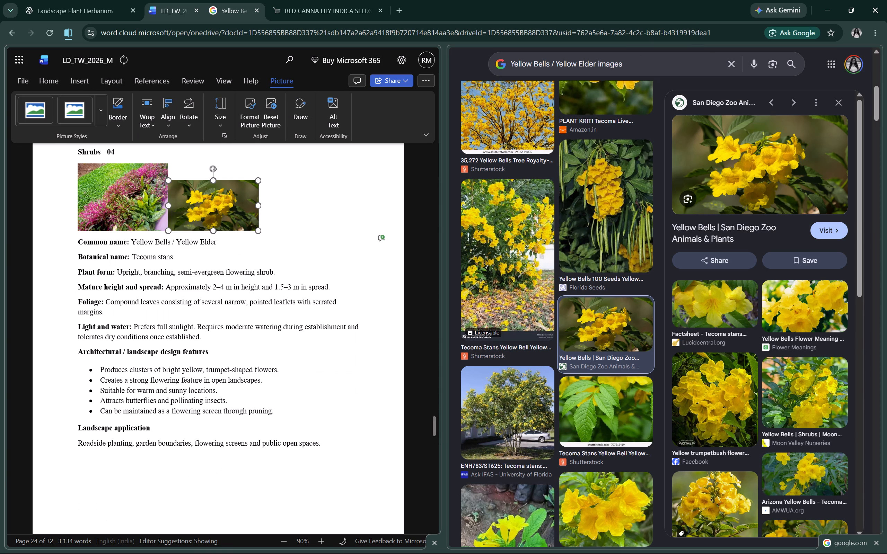
drag(213, 182, 150, 161)
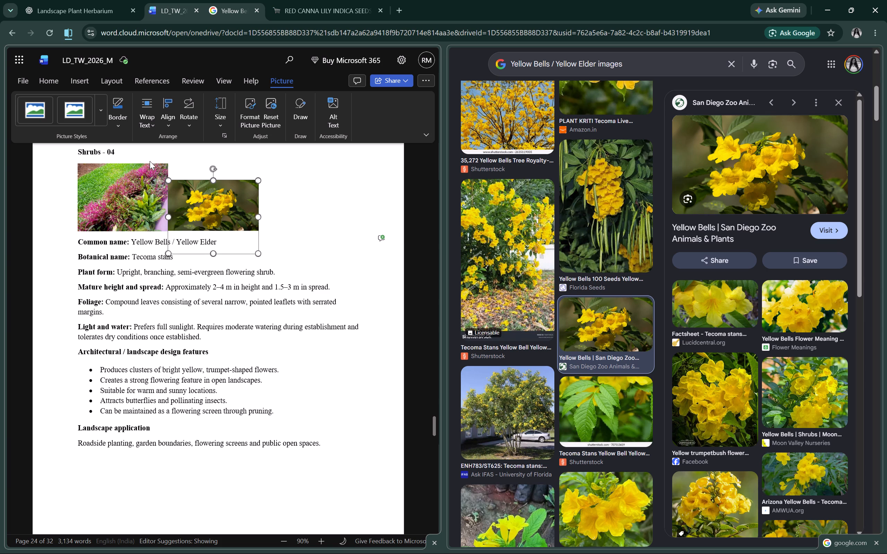
drag(150, 161, 145, 167)
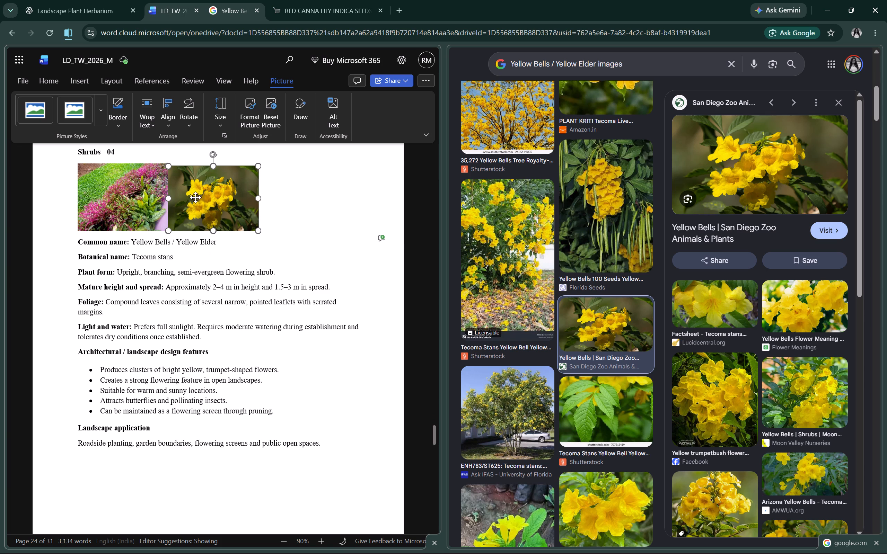
Move the Yellow Bells picture ahead of the old garden picture in Shrubs - 04 and delete the old garden picture.
drag(198, 199, 112, 188)
click(207, 215)
key(Delete)
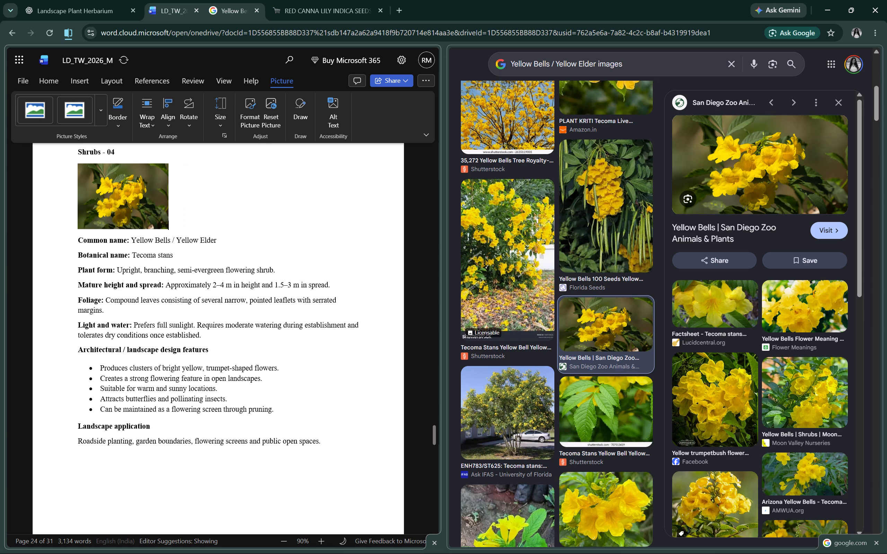
Copy the common name Kamini / Orange Jasmine from Shrubs - 05 and search Google Images for "Kamini / Orange Jasmine images".
scroll(245, 282, down, 11)
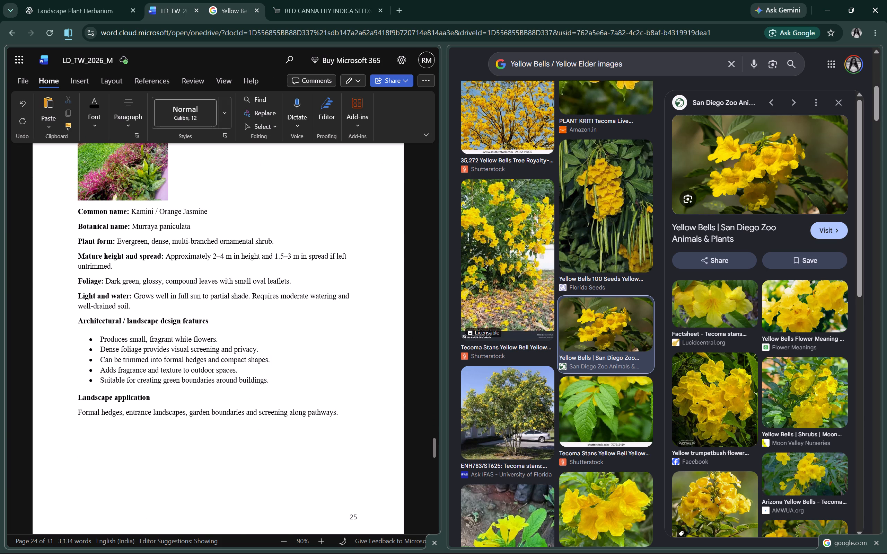
drag(132, 205, 212, 207)
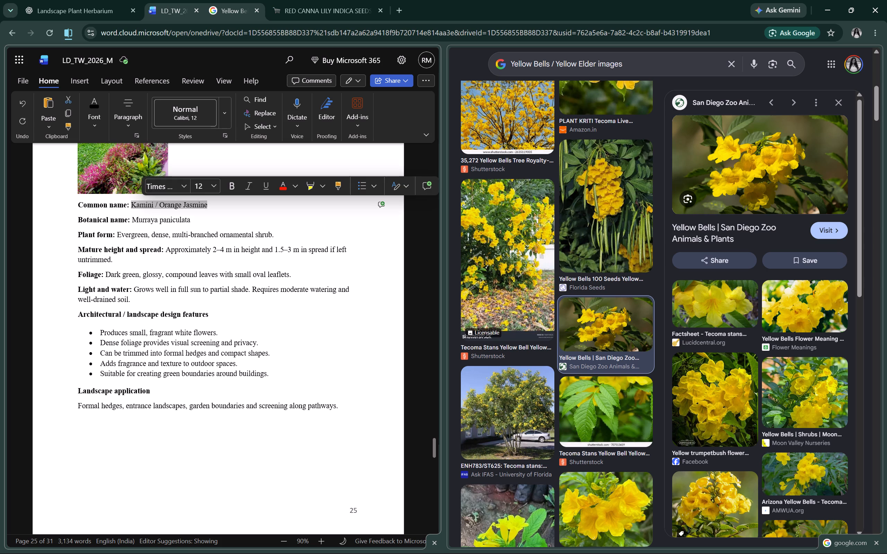
key(ctrl+c)
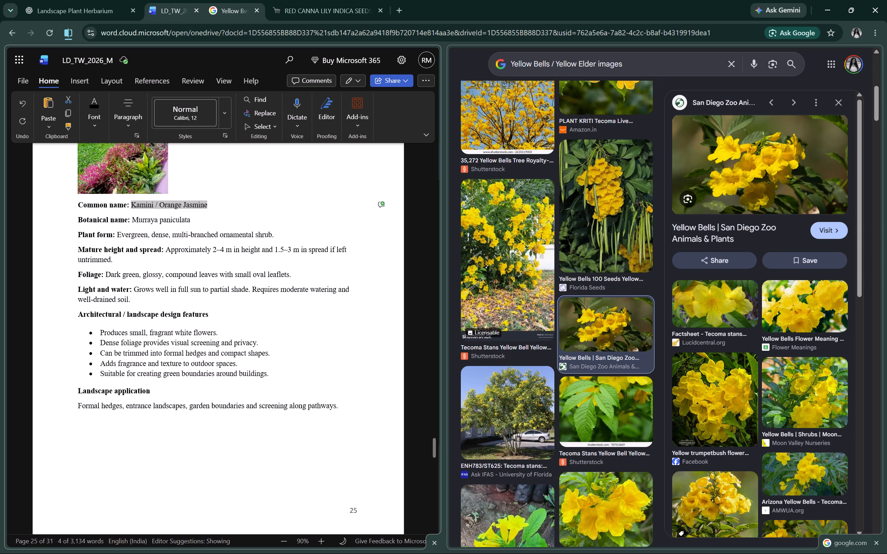
drag(596, 64, 506, 66)
key(BackSpace)
key(ctrl+v)
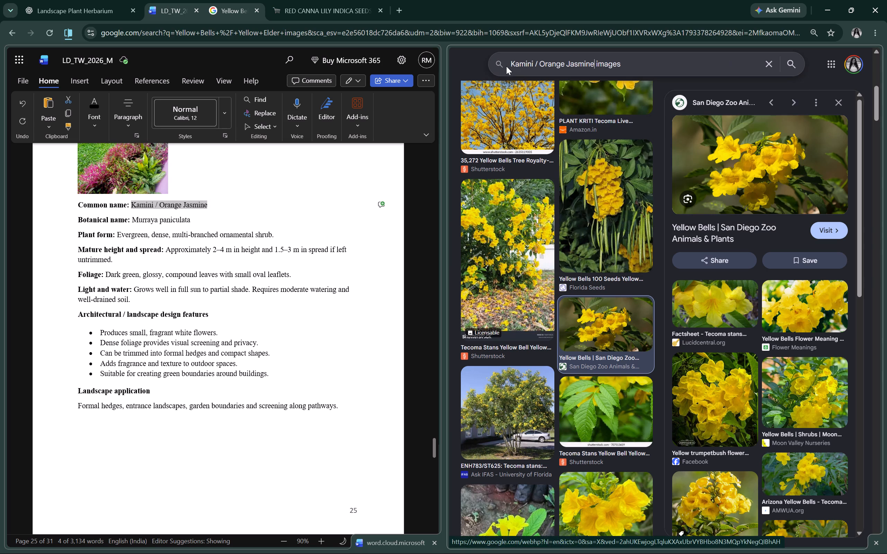
click(787, 61)
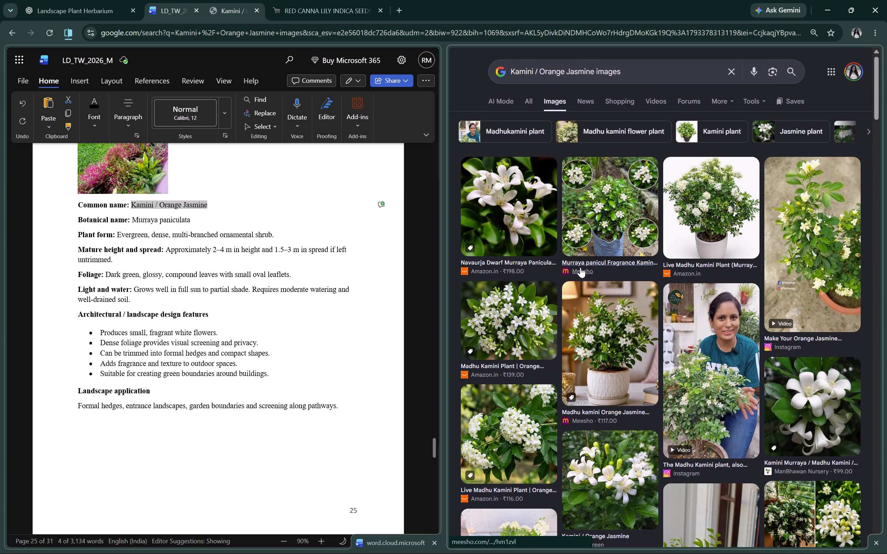
Look through the Kamini / Orange Jasmine image results for a suitable picture of the flowering shrub.
scroll(580, 267, down, 3)
scroll(576, 252, up, 3)
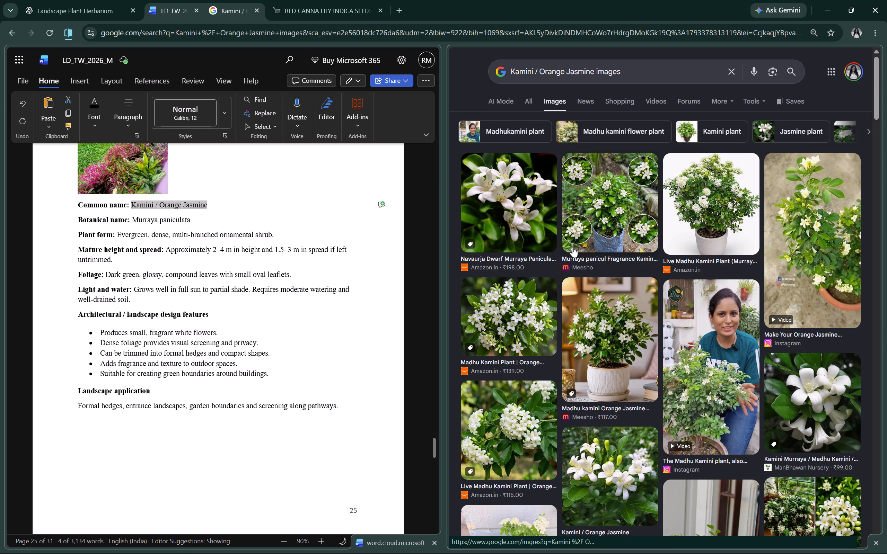
scroll(572, 246, down, 6)
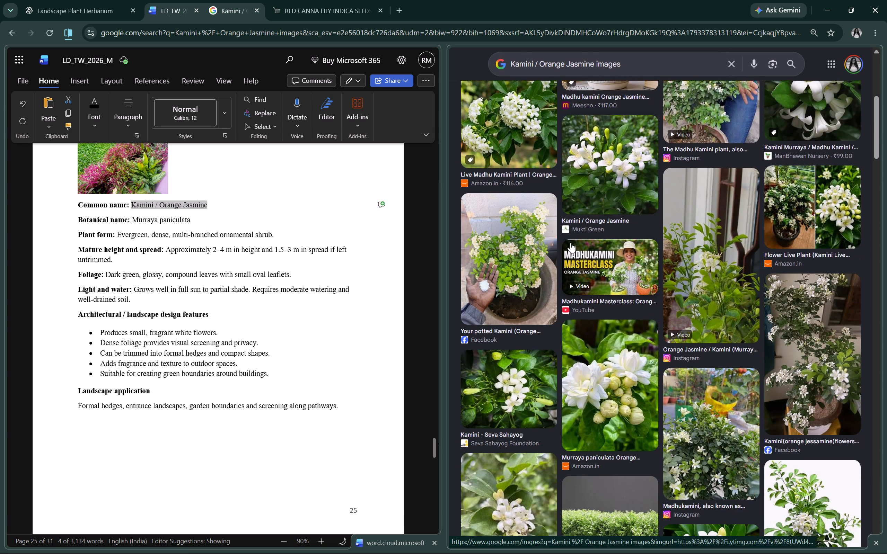
scroll(571, 242, down, 9)
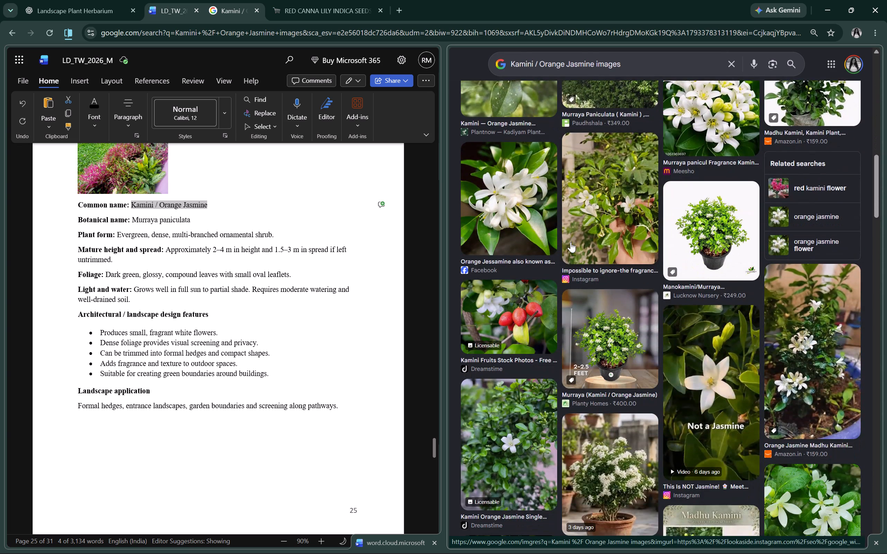
scroll(571, 242, down, 12)
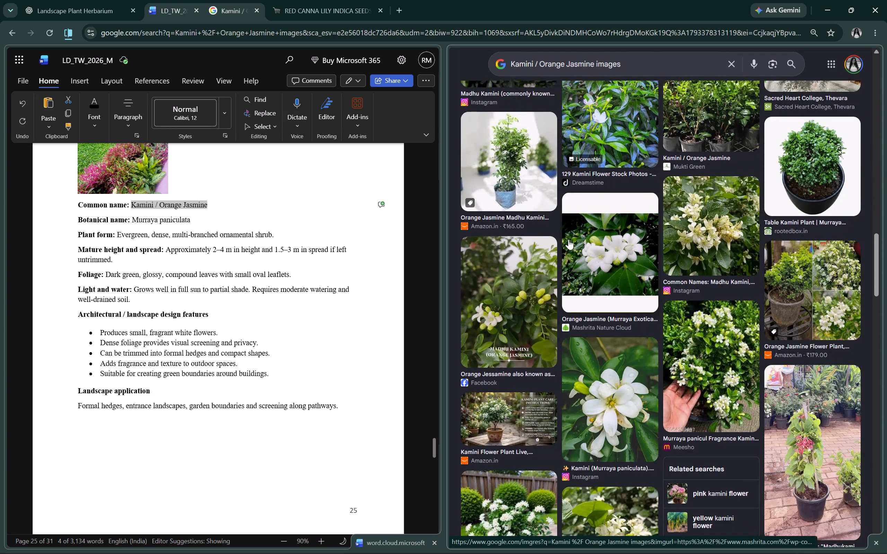
scroll(569, 239, down, 6)
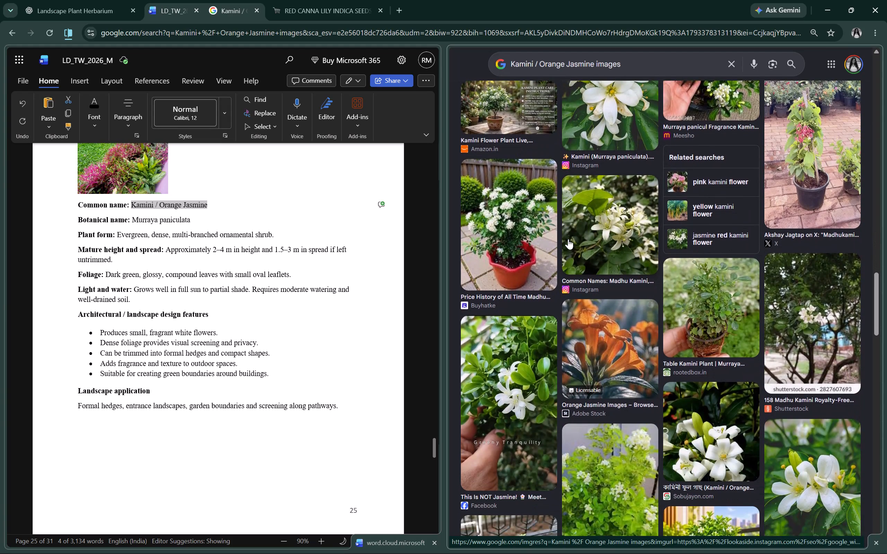
scroll(568, 239, up, 16)
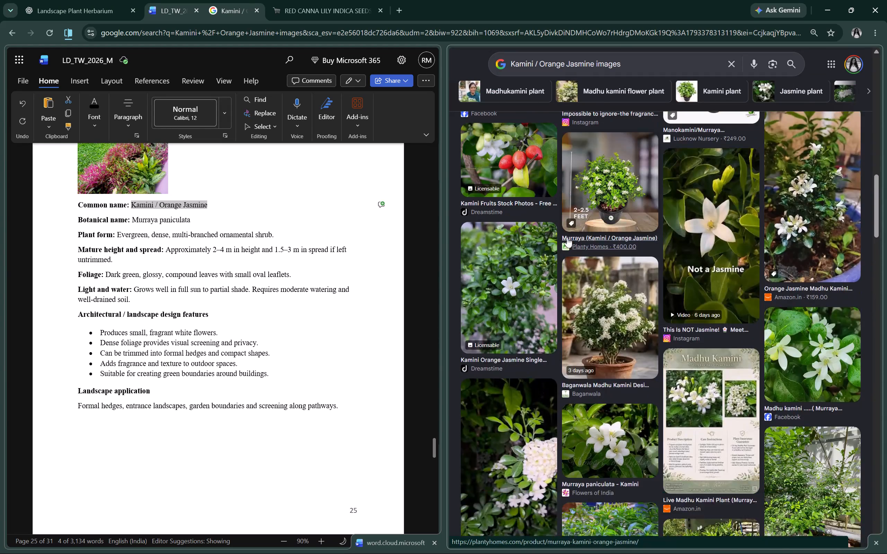
scroll(567, 237, up, 11)
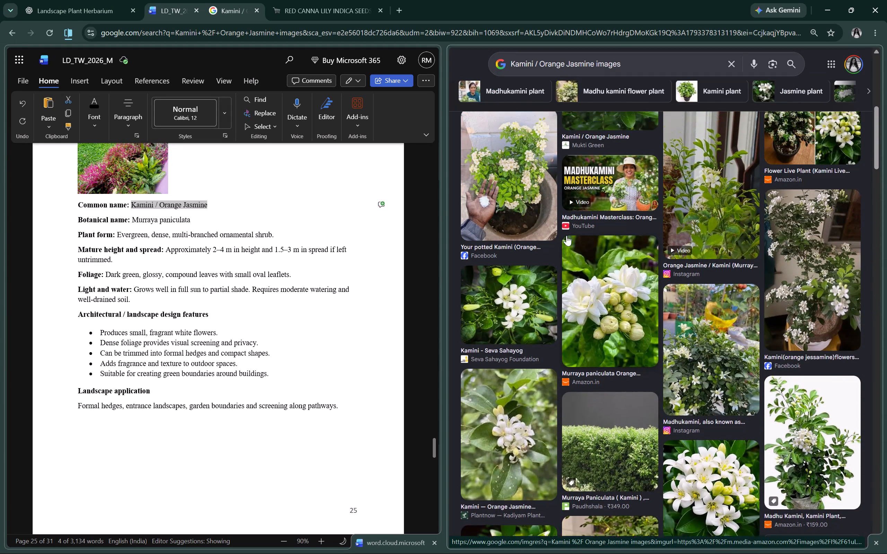
scroll(567, 235, up, 6)
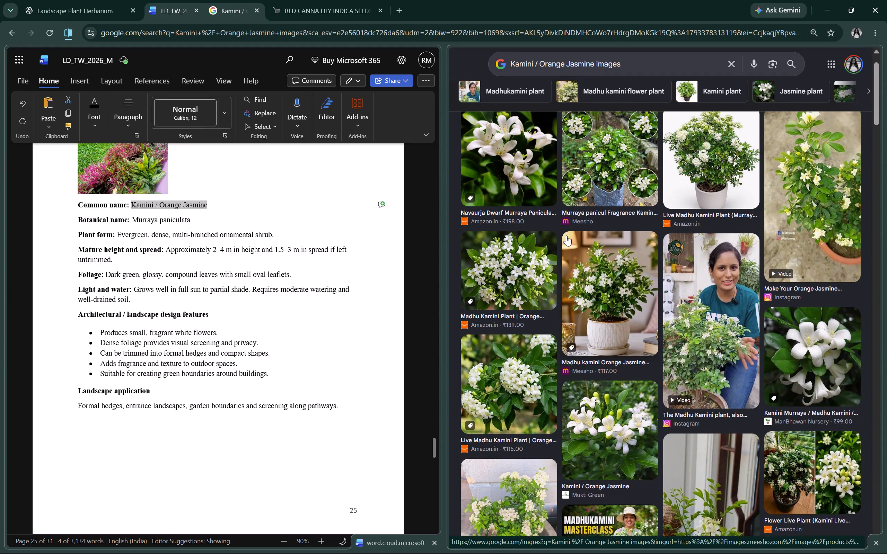
scroll(567, 235, down, 1)
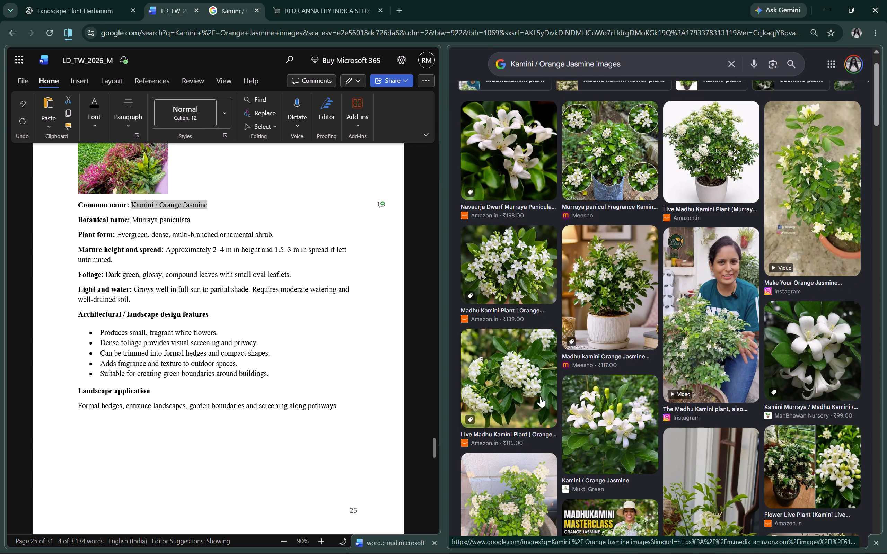
Copy the Amazon.in Live Madhu Kamini Plant picture of white flower clusters and paste it after the old garden picture in Shrubs - 05.
click(530, 386)
right_click(704, 240)
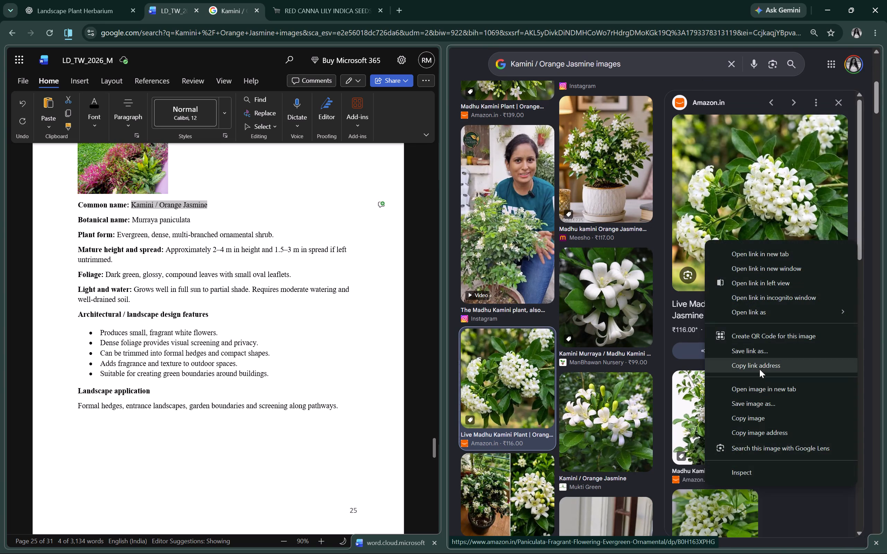
click(751, 419)
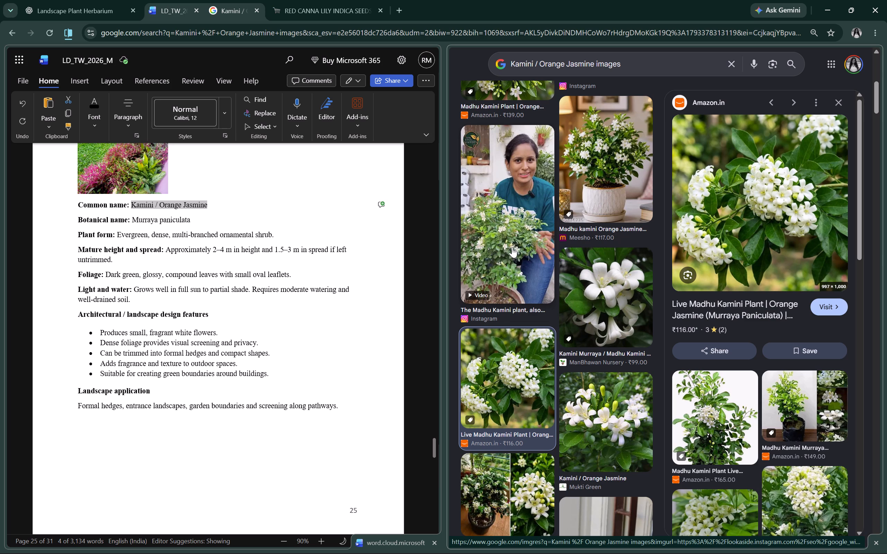
key(Escape)
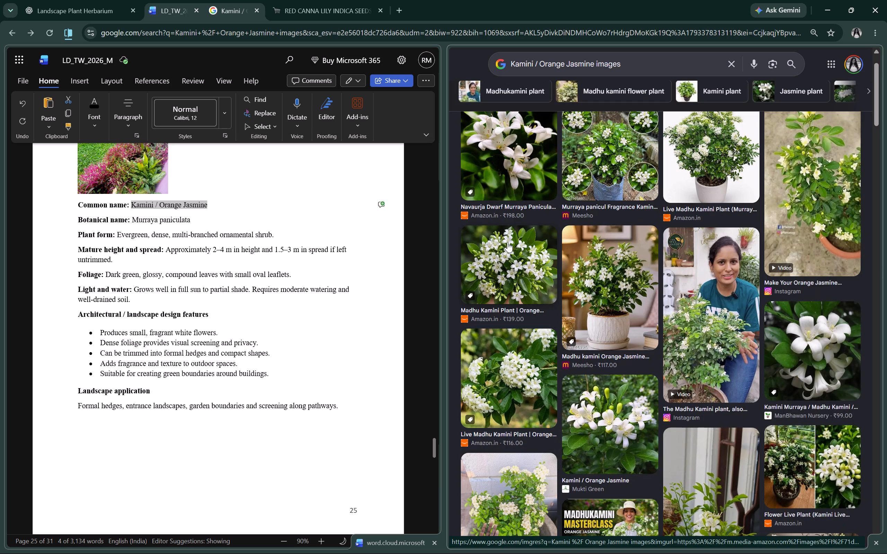
scroll(354, 280, down, 1)
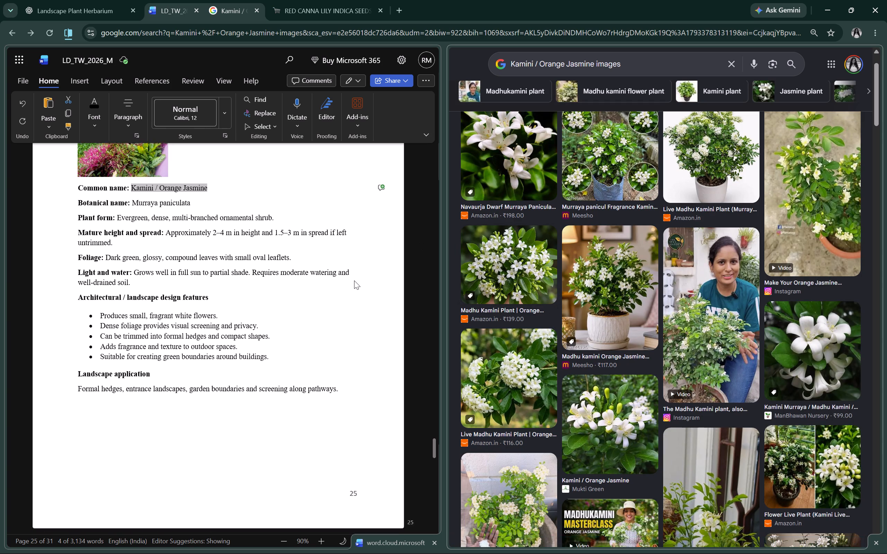
scroll(354, 280, up, 5)
scroll(261, 305, down, 3)
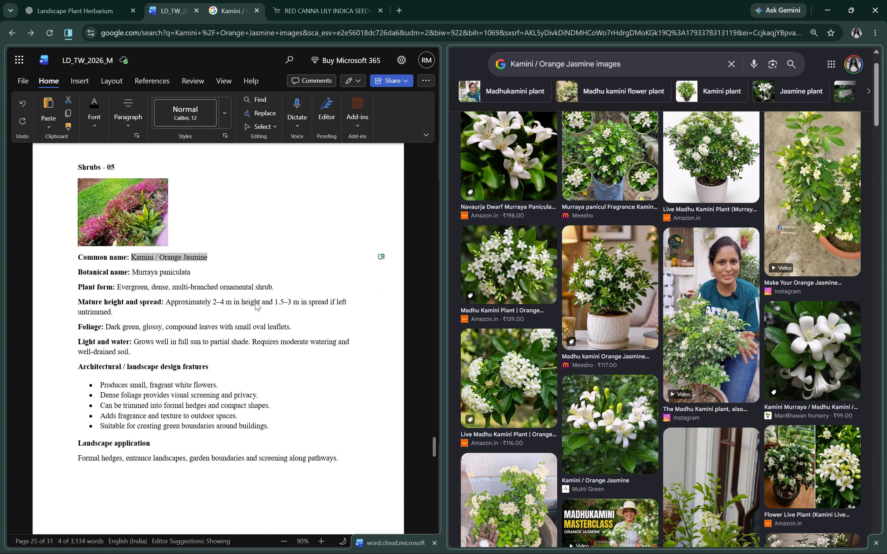
scroll(255, 301, up, 1)
click(170, 270)
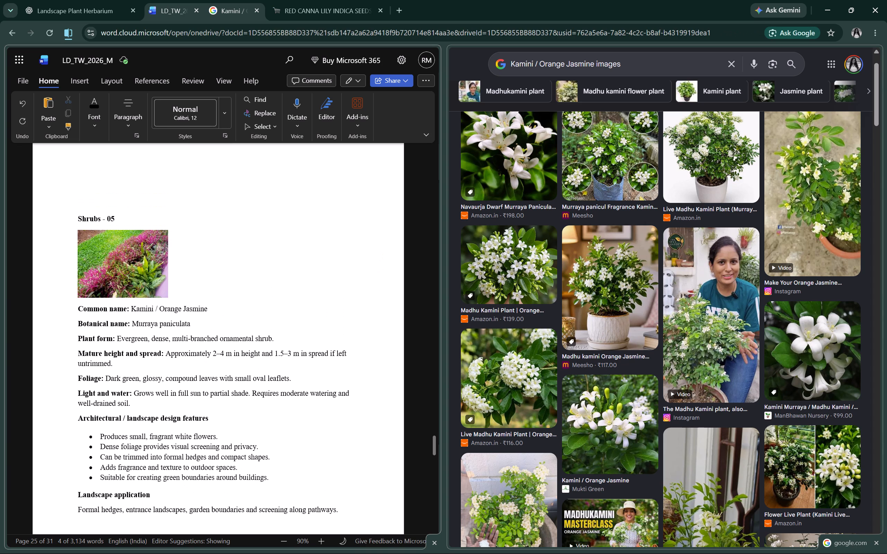
click(170, 269)
key(ctrl+v)
Shrink the Kamini picture proportionally to about the old garden picture's width, then reduce only its height to about match the old picture.
click(208, 287)
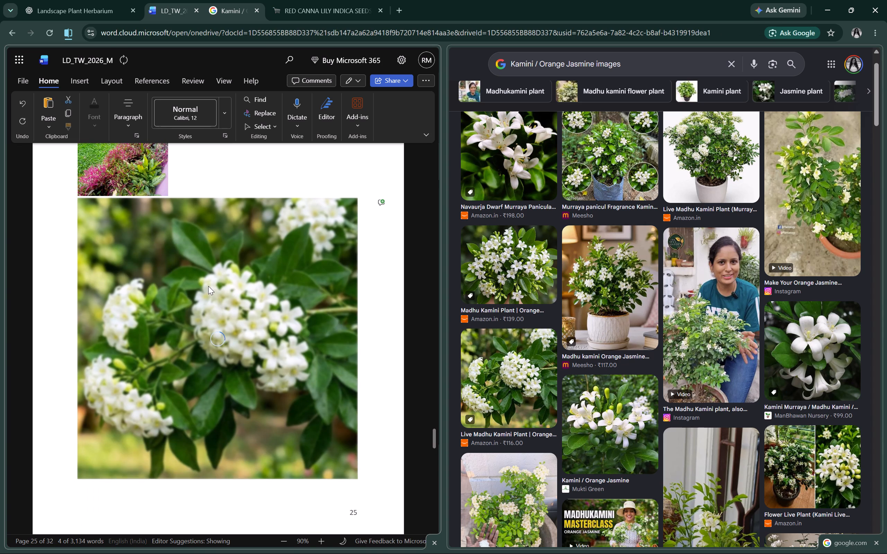
drag(359, 480, 359, 480)
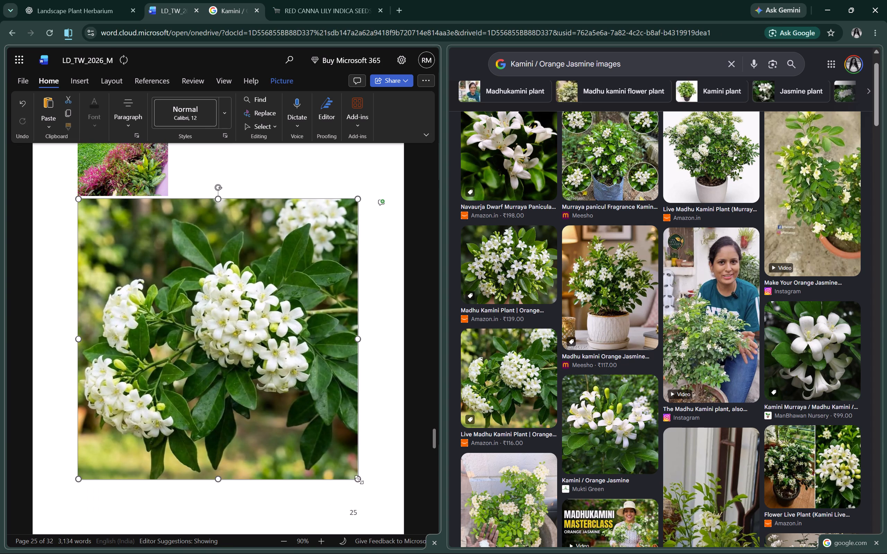
drag(359, 480, 168, 185)
scroll(177, 222, up, 2)
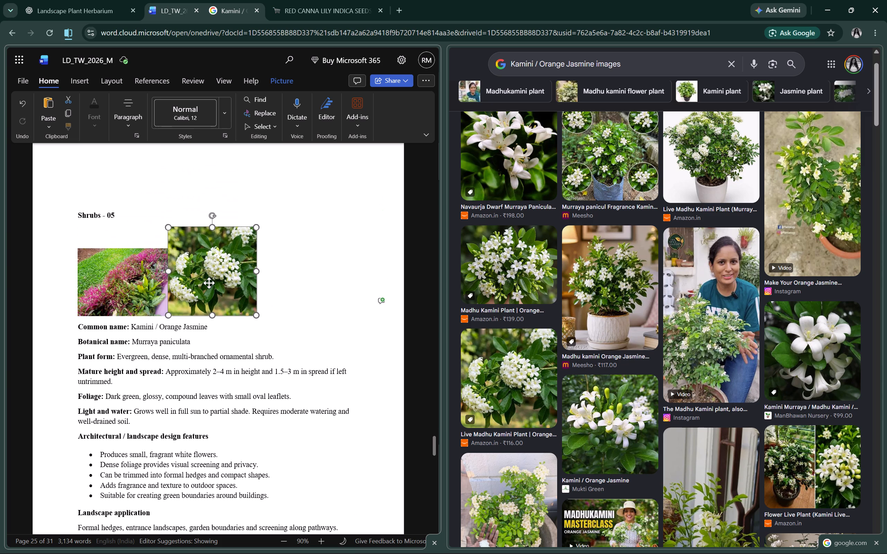
drag(213, 234, 150, 252)
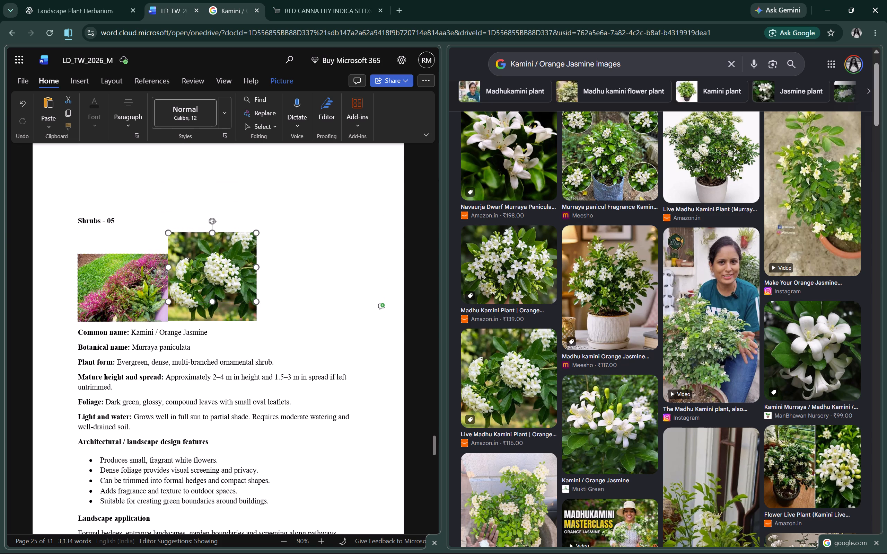
drag(150, 252, 148, 254)
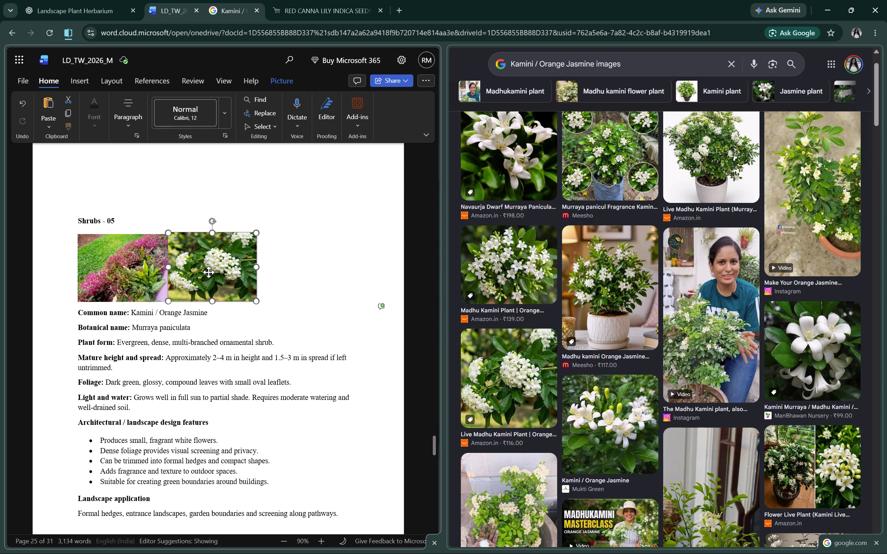
Move the Kamini picture in front of the old garden picture in Shrubs - 05 and delete the old garden picture.
drag(209, 272, 113, 259)
click(200, 275)
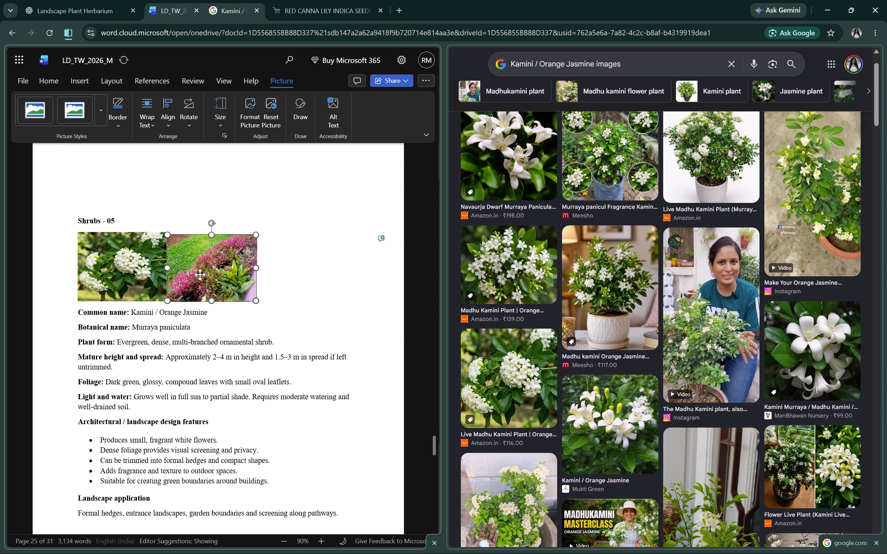
key(Delete)
Copy the common name Neem from Trees - 01 and search Google Images for "Neem images".
scroll(200, 274, down, 8)
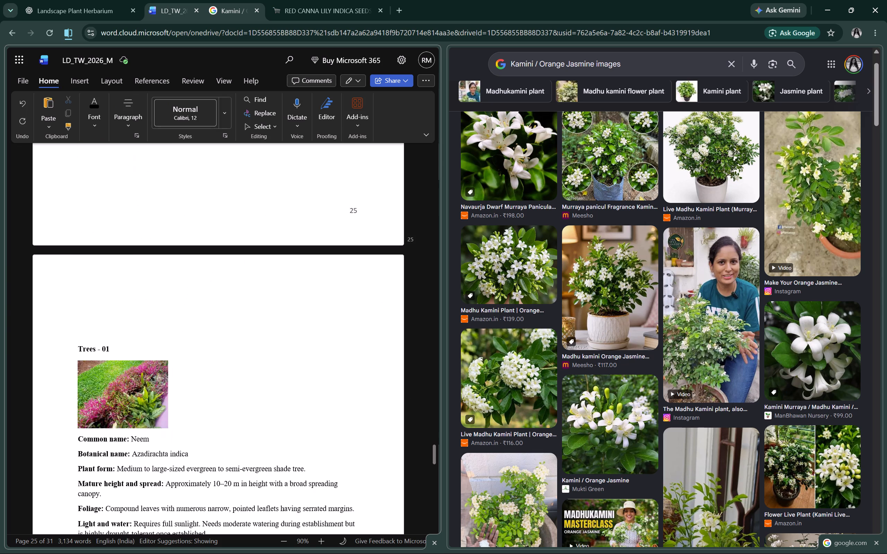
scroll(200, 274, down, 3)
drag(131, 274, 146, 274)
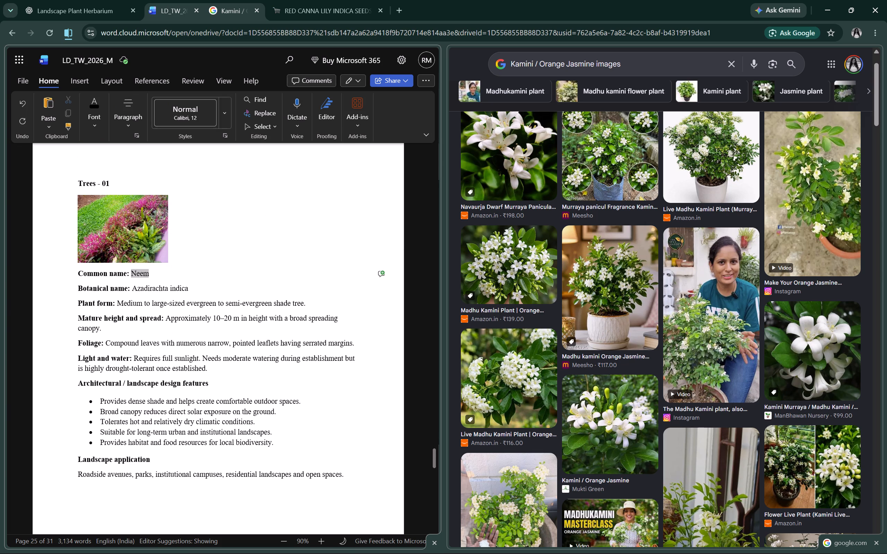
drag(146, 274, 149, 273)
key(ctrl+c)
drag(593, 64, 510, 64)
key(BackSpace)
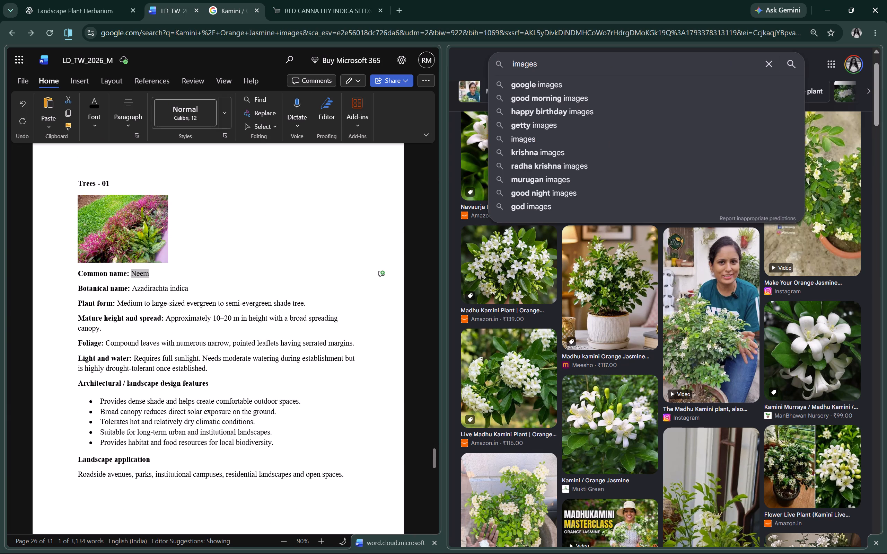
key(ctrl+v)
key(Return)
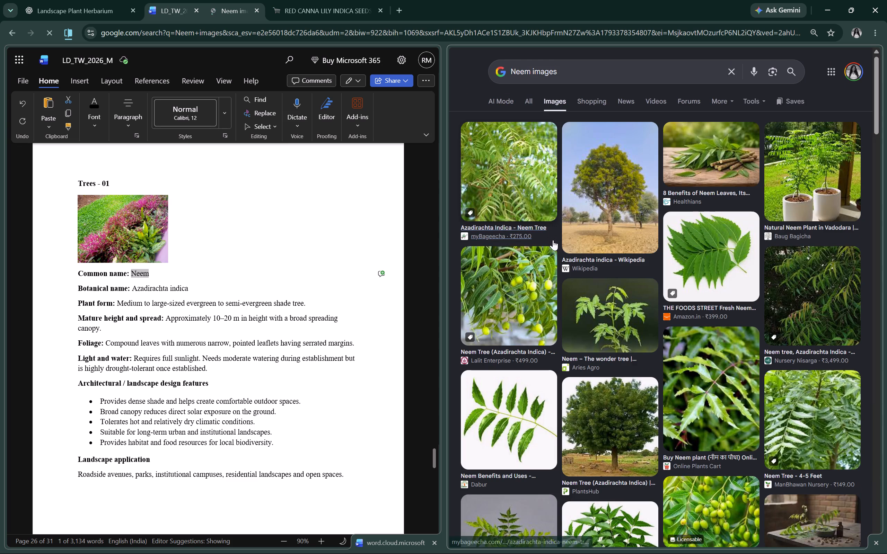
Look through the Neem image results for a suitable tree picture, previewing the saraswati traders Neem Plant sapling picture.
scroll(550, 233, down, 1)
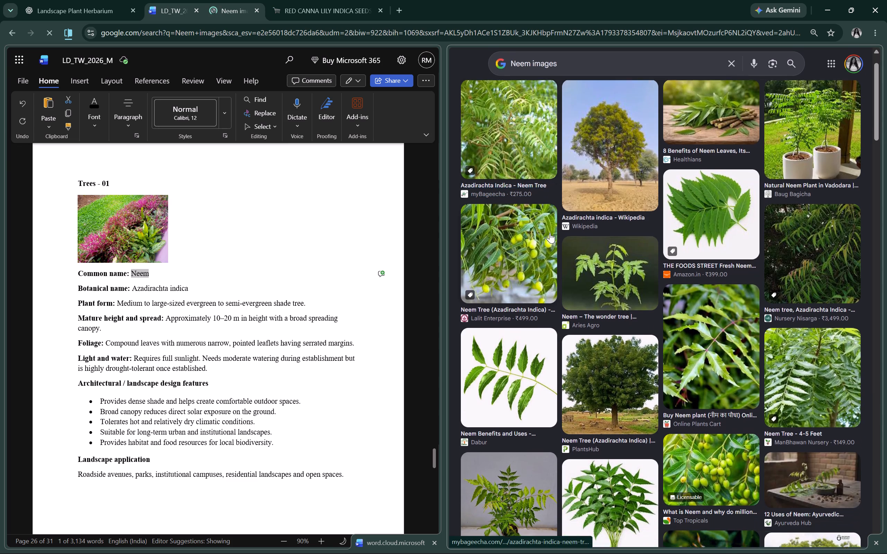
scroll(550, 233, down, 4)
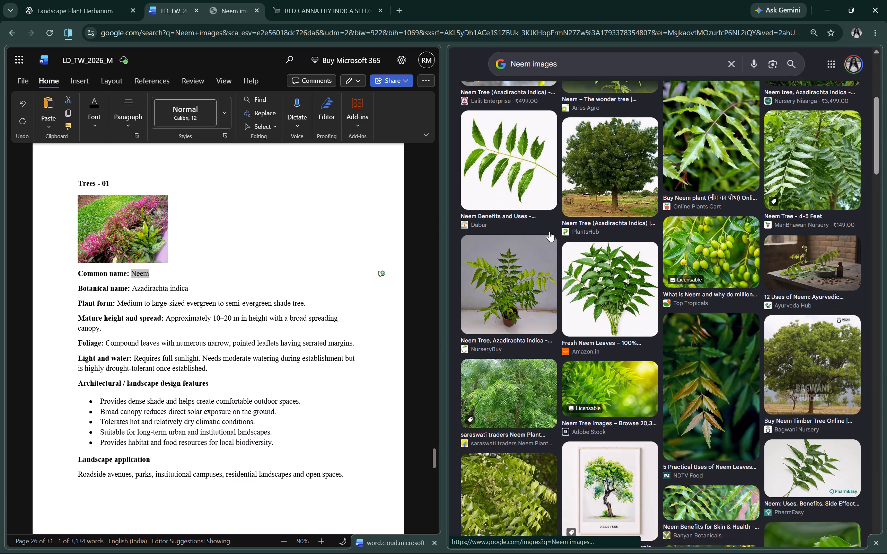
scroll(549, 230, down, 2)
click(513, 267)
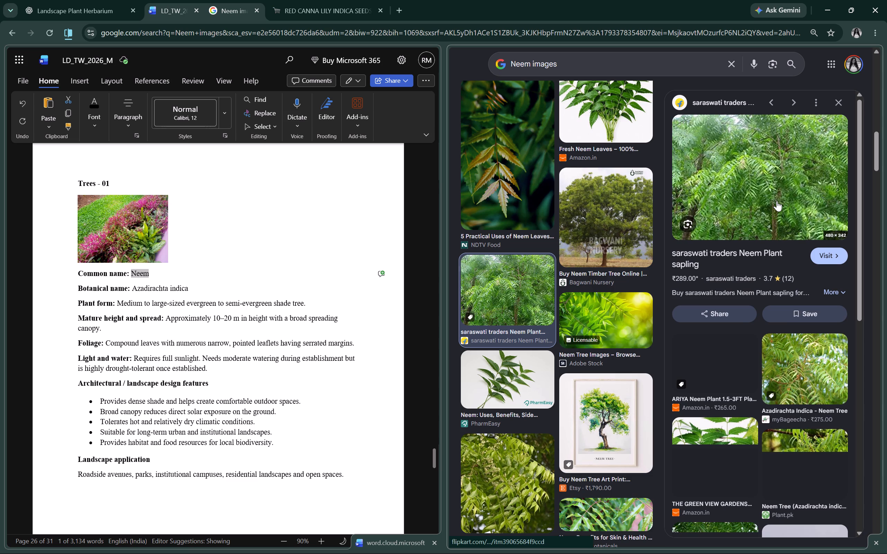
scroll(572, 289, down, 3)
scroll(571, 283, up, 2)
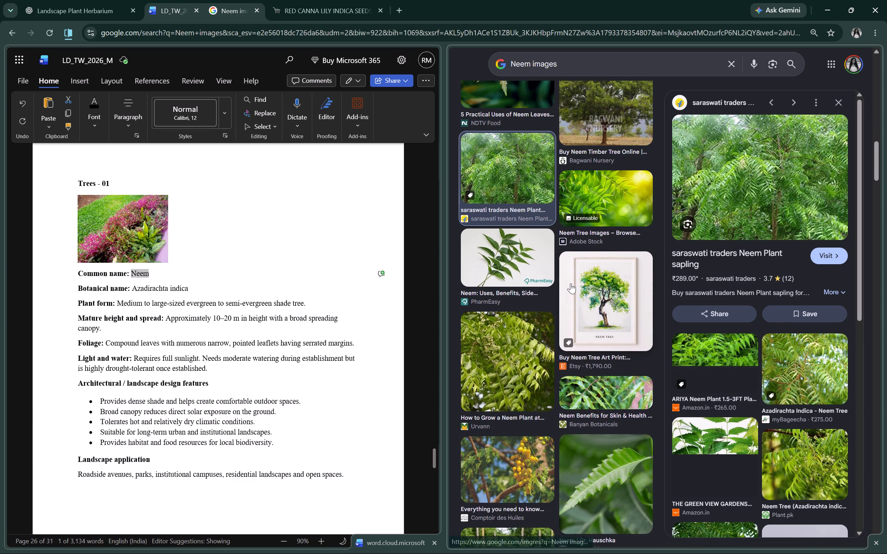
scroll(571, 283, up, 7)
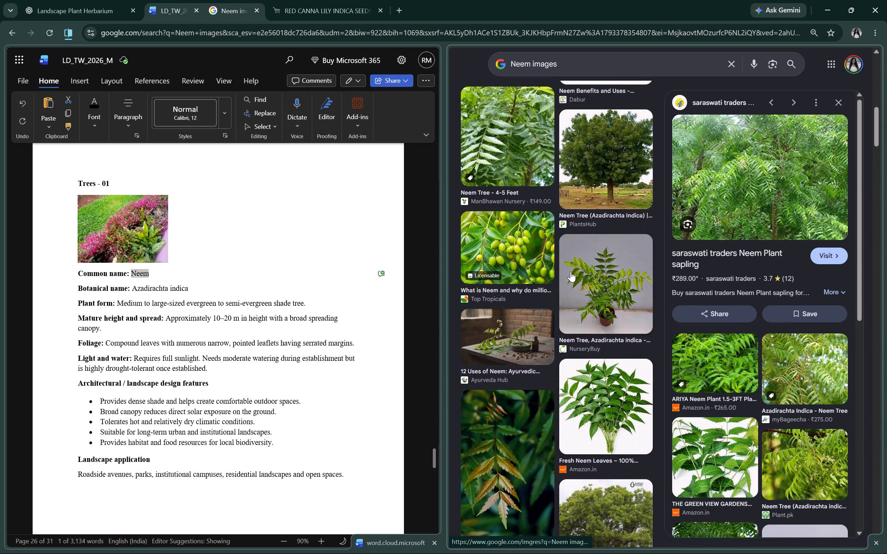
scroll(571, 271, up, 9)
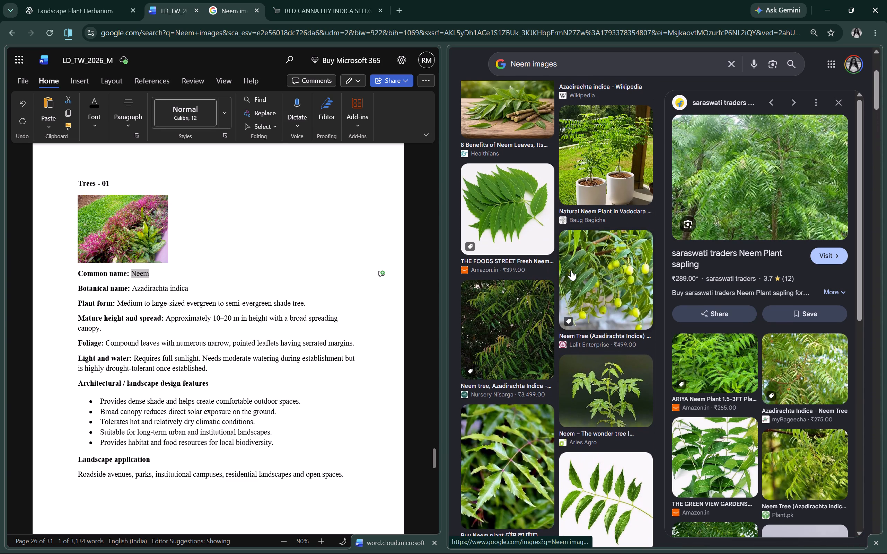
scroll(546, 296, up, 5)
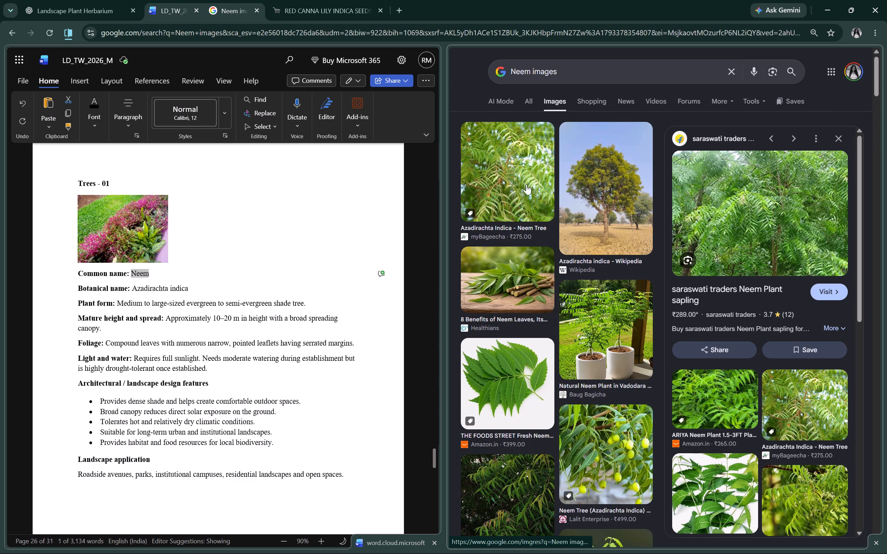
Preview the myBageecha Azadirachta Indica picture and look further through the Neem results for a picture of the tree.
click(523, 176)
scroll(565, 292, down, 8)
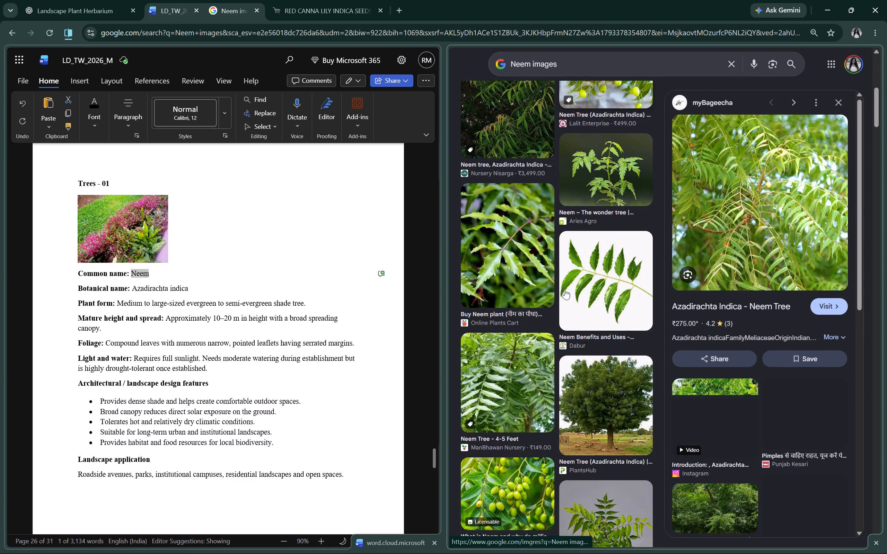
scroll(565, 289, down, 20)
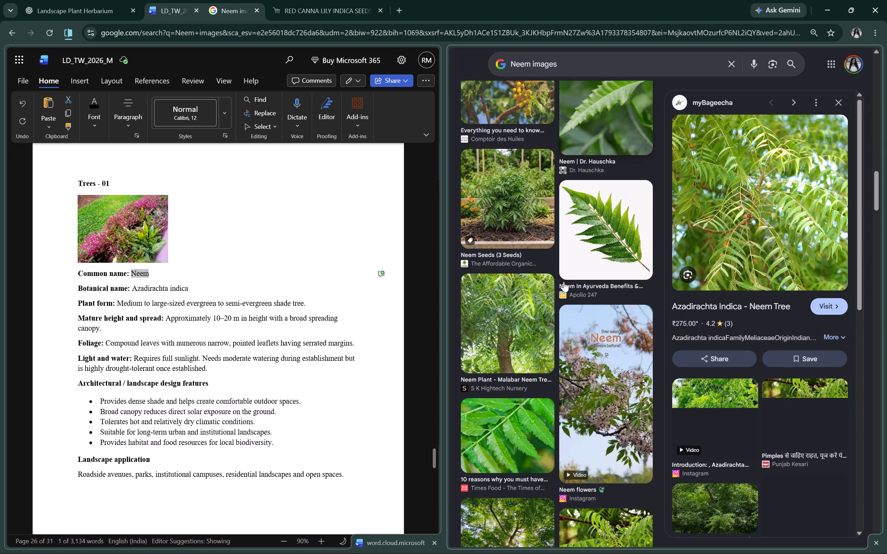
scroll(564, 282, down, 11)
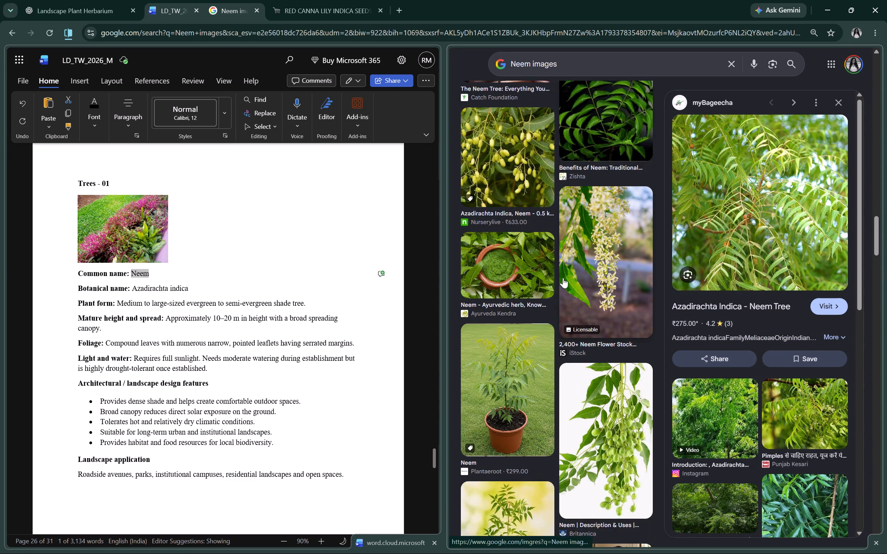
scroll(563, 278, down, 14)
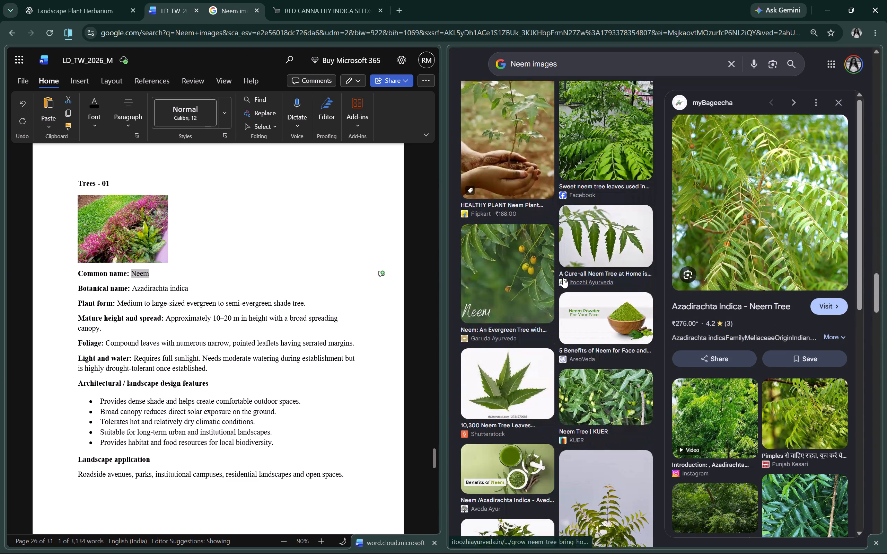
scroll(563, 278, down, 14)
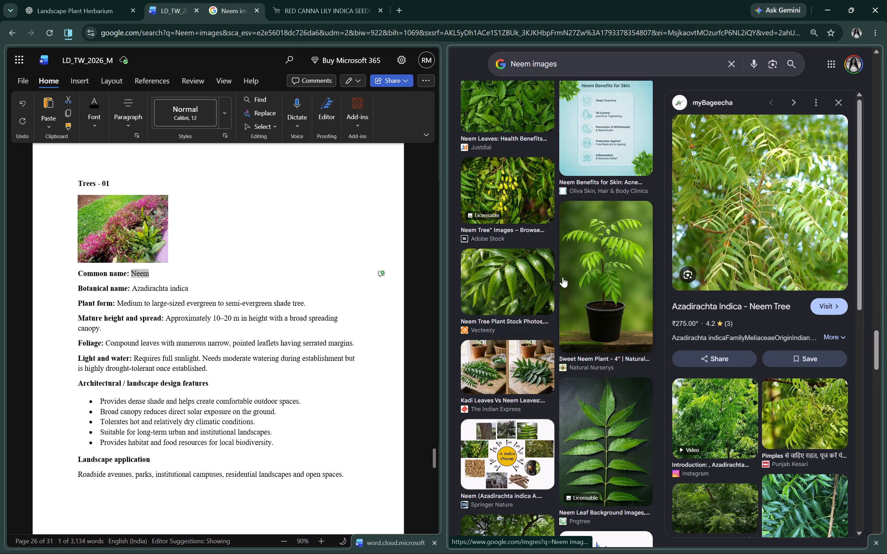
scroll(563, 277, down, 7)
Preview the FirstCry neem tree picture and compare it with the surrounding Neem results.
click(521, 199)
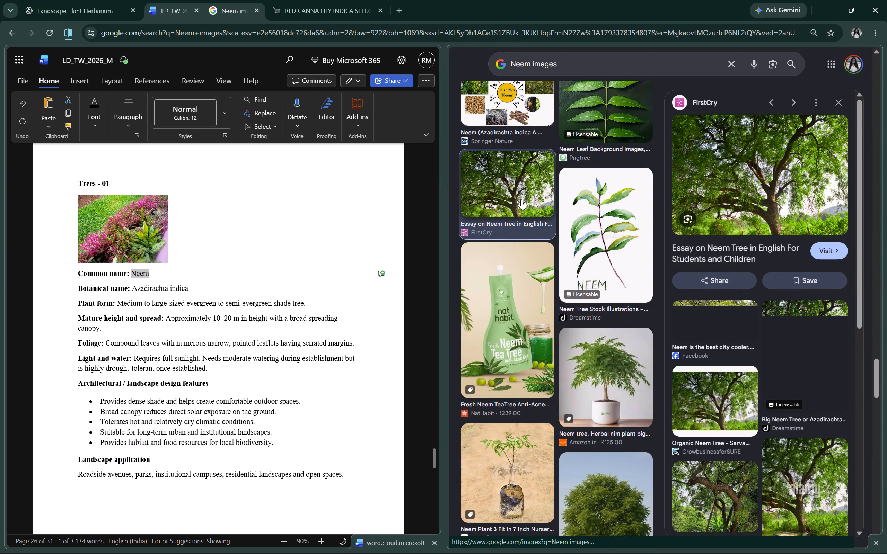
scroll(546, 386, down, 4)
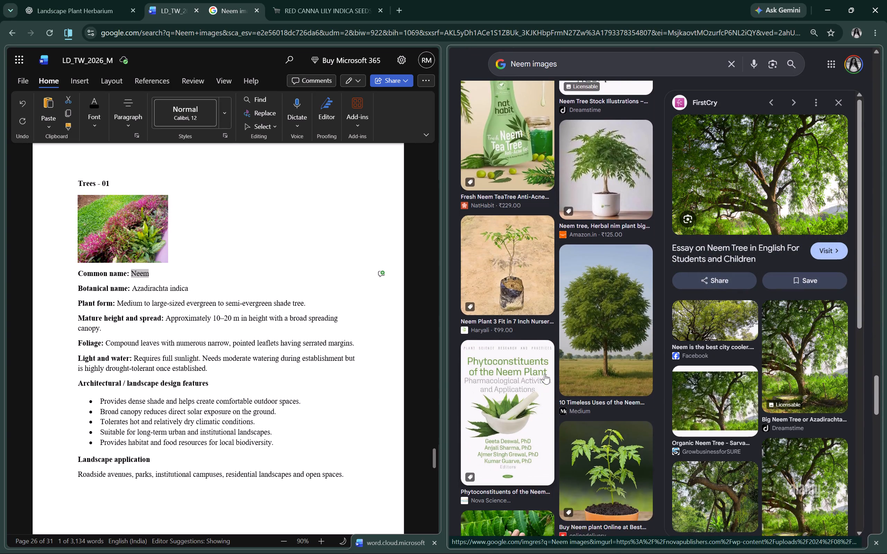
scroll(545, 374, down, 10)
scroll(544, 367, up, 3)
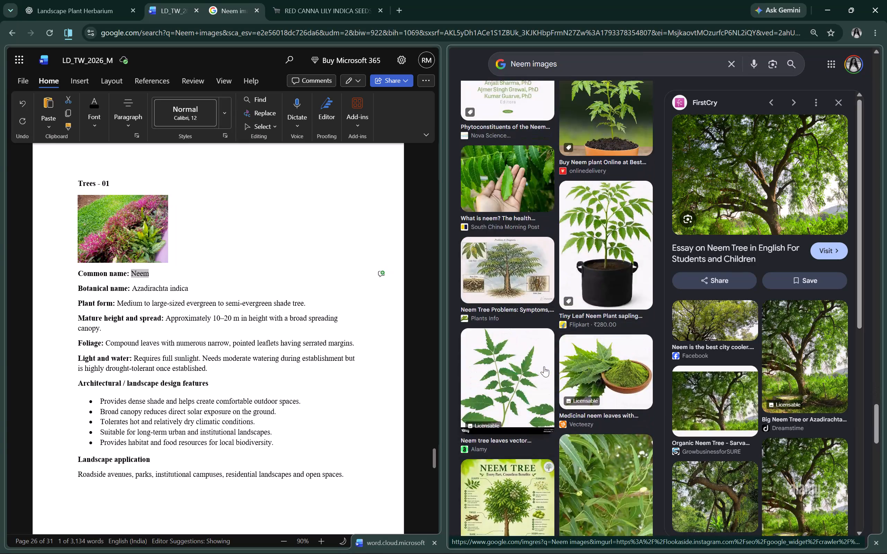
scroll(544, 366, up, 12)
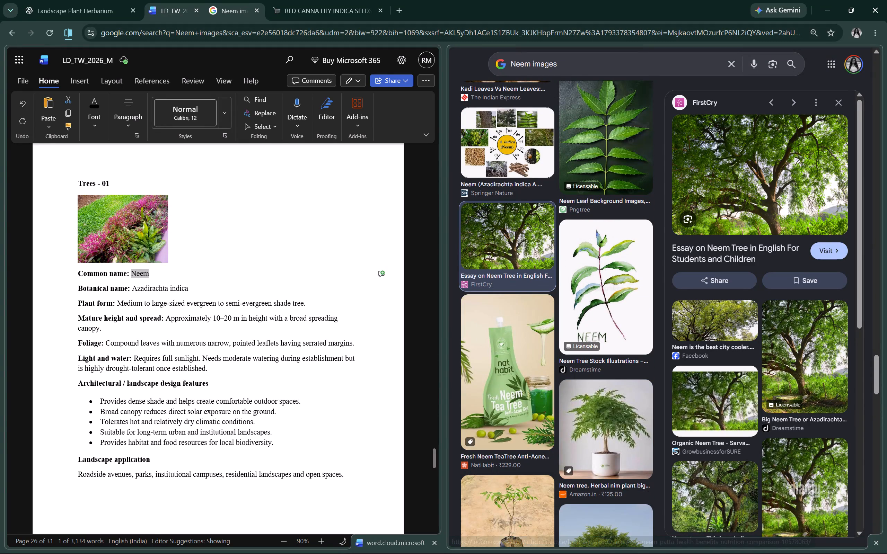
Refine the image search to "Neem tree images" and preview the Amazon.in Live Neem Herbal Plant picture.
click(530, 64)
key(space)
text(tree)
key(Return)
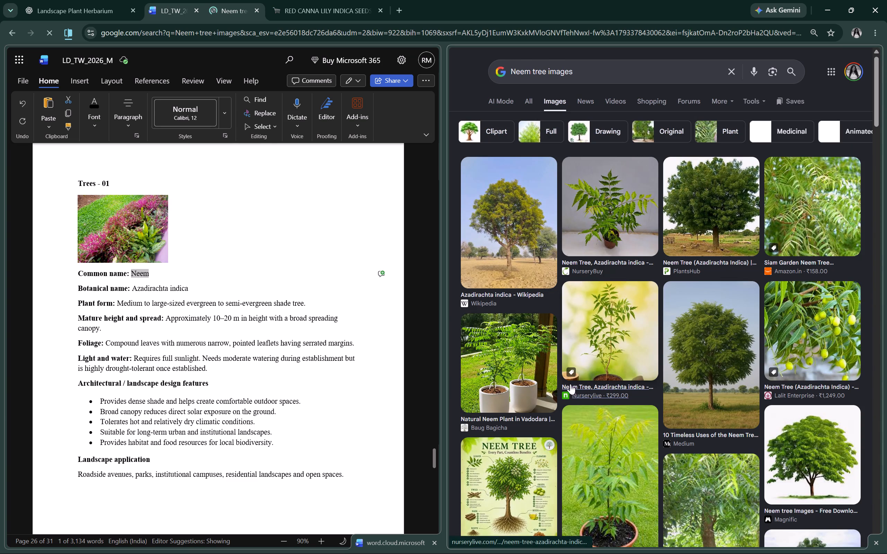
scroll(566, 350, down, 1)
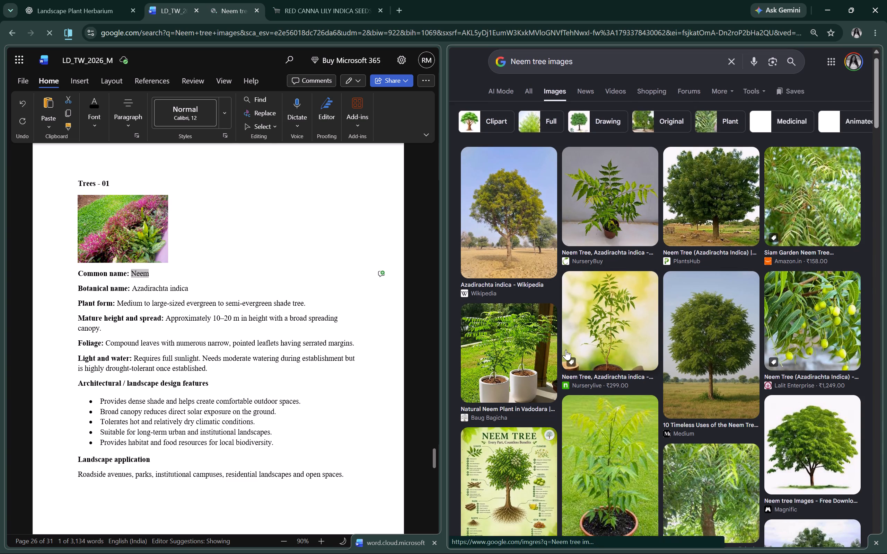
scroll(566, 350, down, 1)
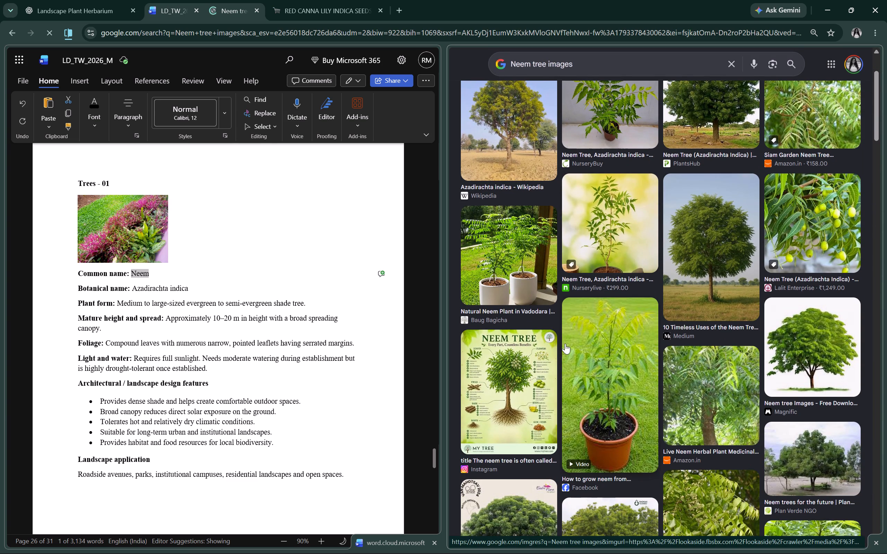
click(685, 372)
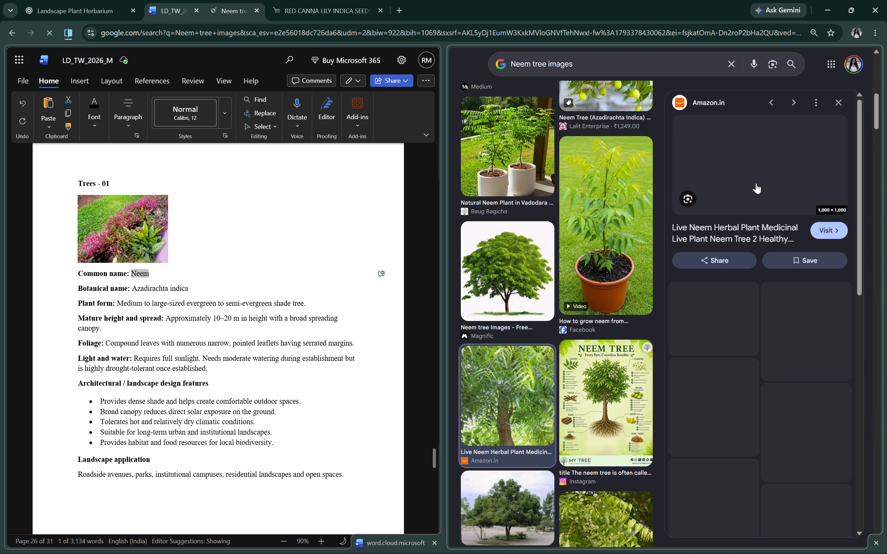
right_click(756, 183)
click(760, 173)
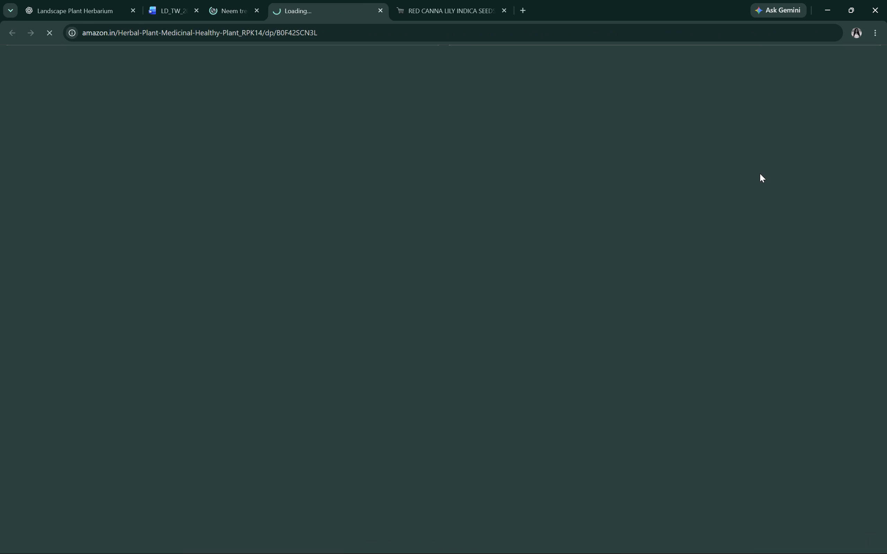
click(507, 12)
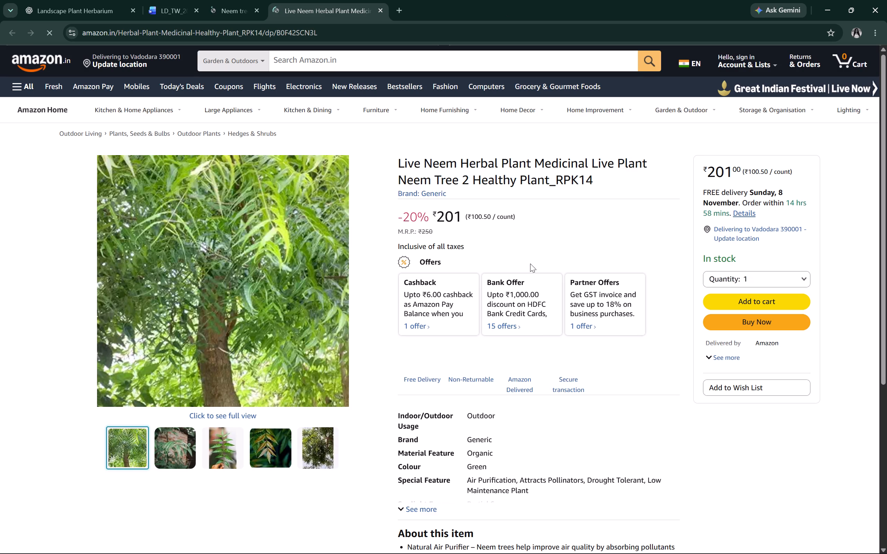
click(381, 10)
Copy the Amazon.in Live Neem Herbal Plant picture and paste it after the old garden picture in Trees - 01.
right_click(763, 202)
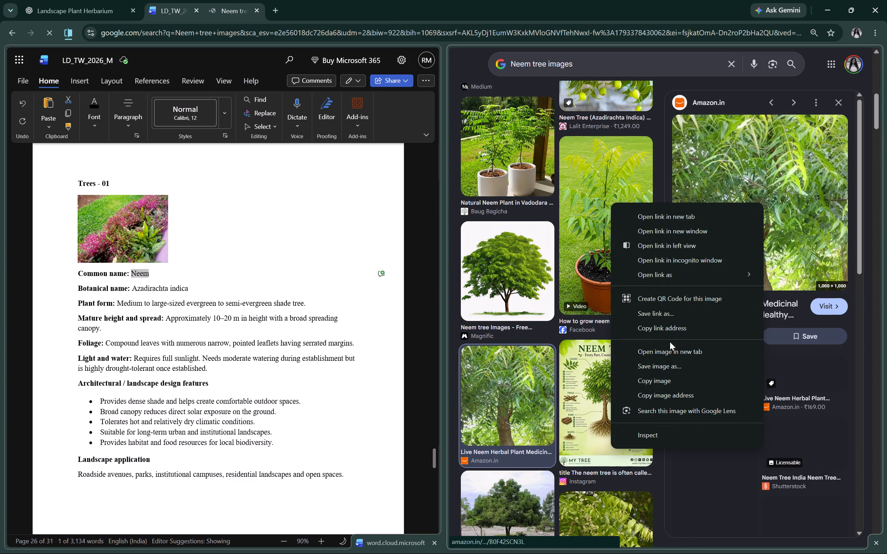
click(667, 384)
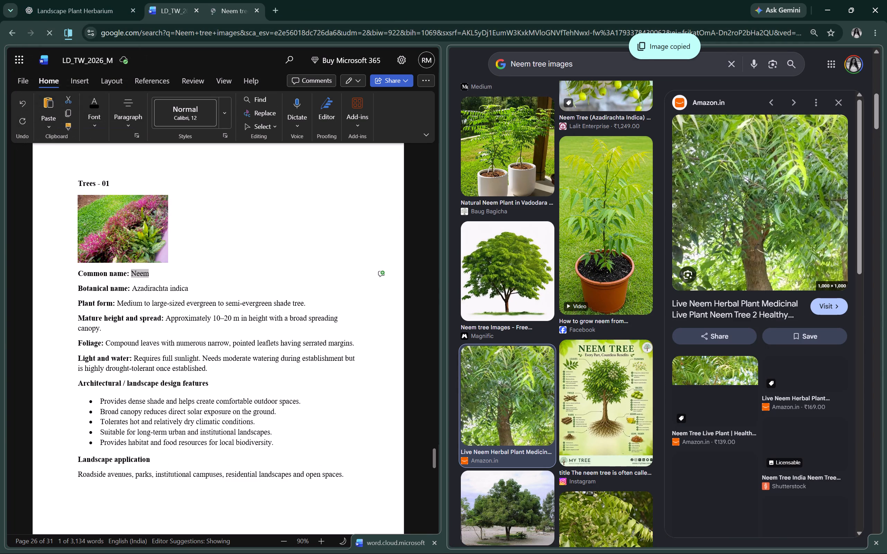
click(192, 243)
click(178, 253)
click(173, 254)
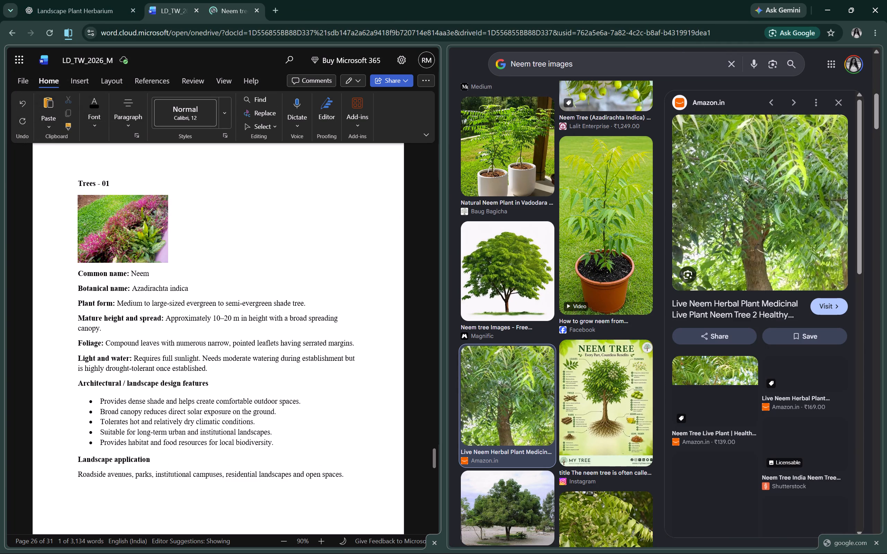
key(ctrl+v)
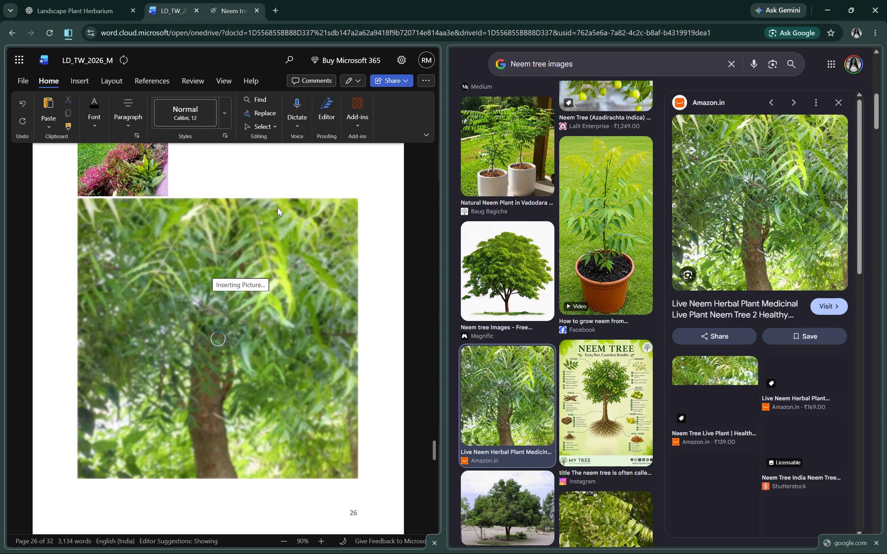
Shrink the Neem picture proportionally to about the width of the old garden picture in Trees - 01.
click(245, 241)
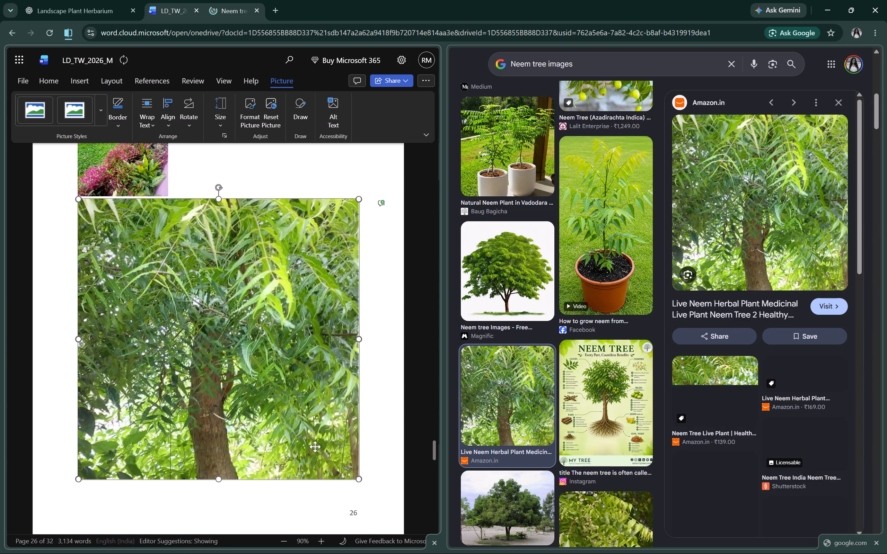
drag(359, 479, 162, 208)
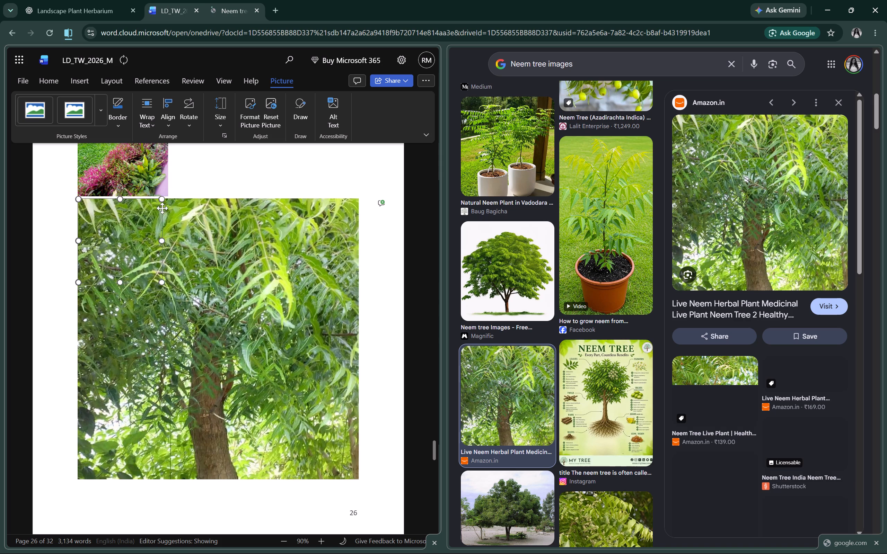
drag(162, 208, 168, 185)
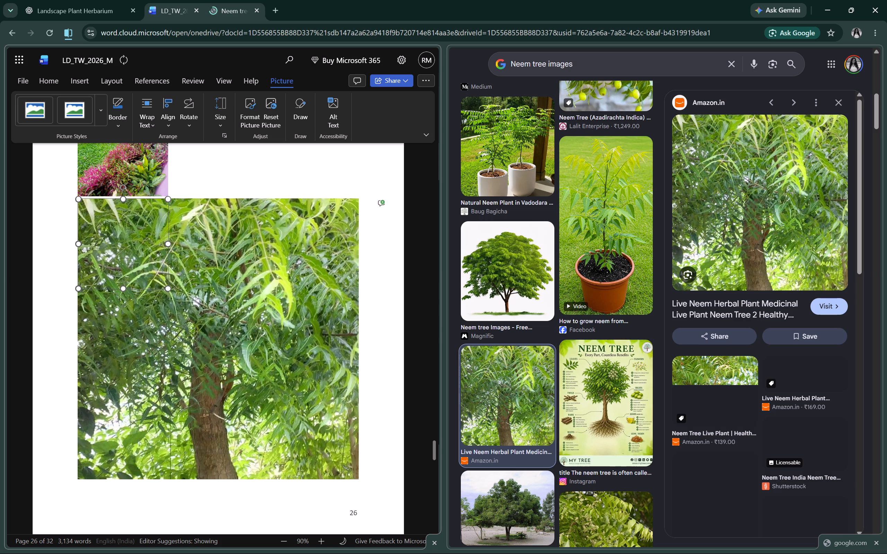
drag(168, 185, 167, 185)
scroll(167, 240, up, 2)
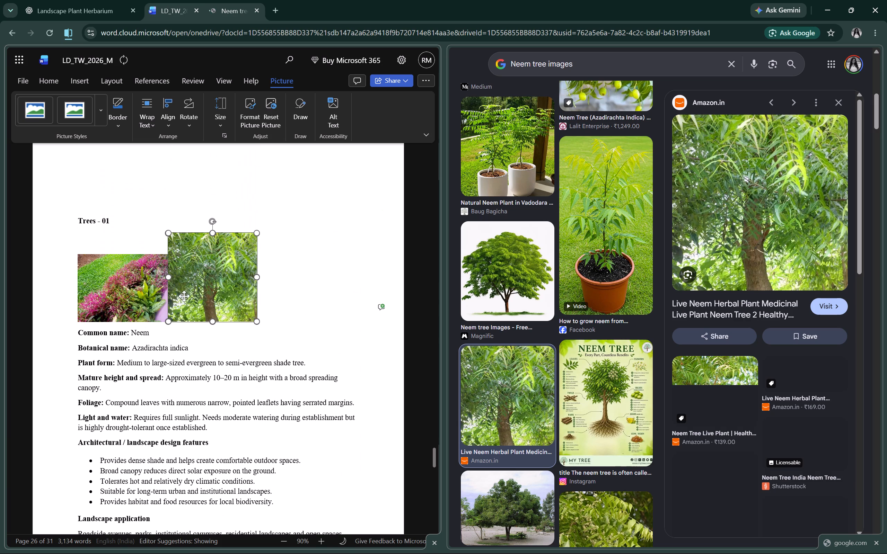
Reduce only the height of the Neem picture in Trees - 01 to about that of the old garden picture.
drag(212, 235, 170, 256)
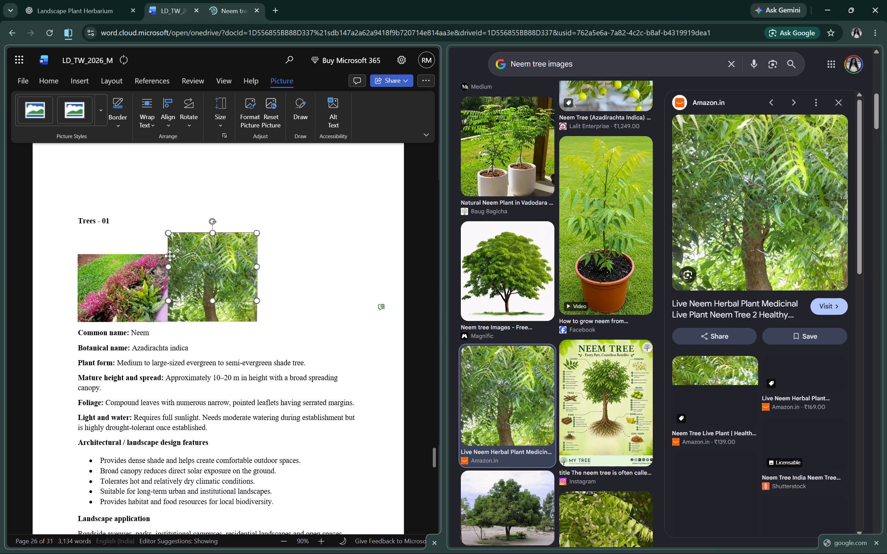
drag(170, 256, 153, 254)
Move the Neem picture ahead of the old garden picture in Trees - 01 and delete the old picture.
drag(202, 273, 116, 265)
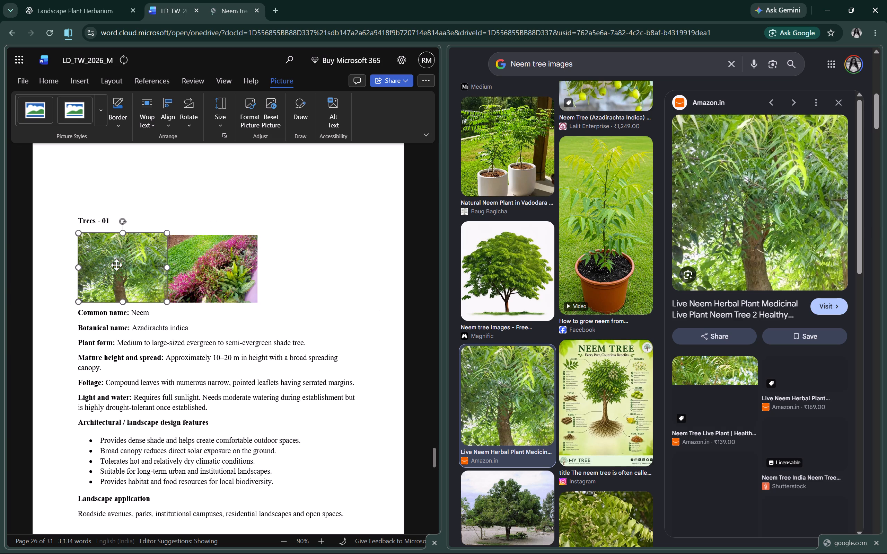
click(223, 284)
key(Delete)
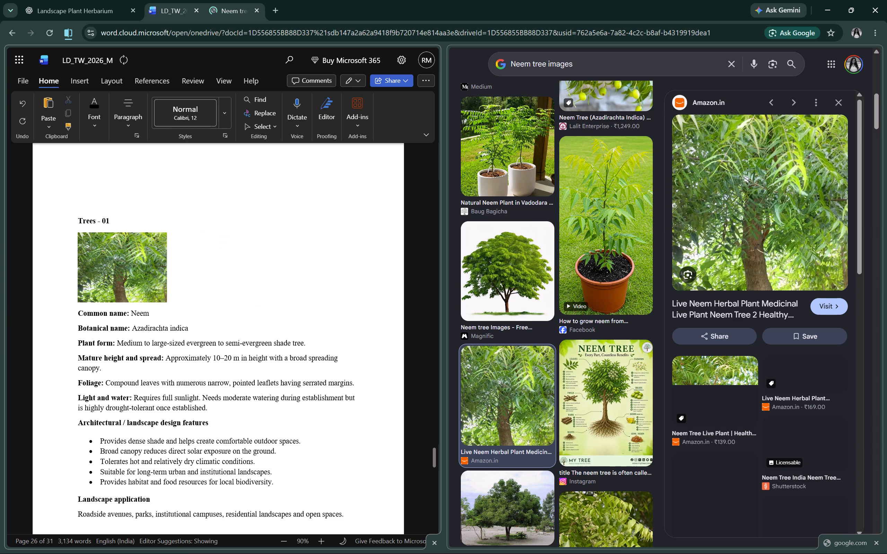
Search online images for "Siris / Lebbeck Tree images", using the common name copied from Trees - 02.
scroll(240, 285, down, 11)
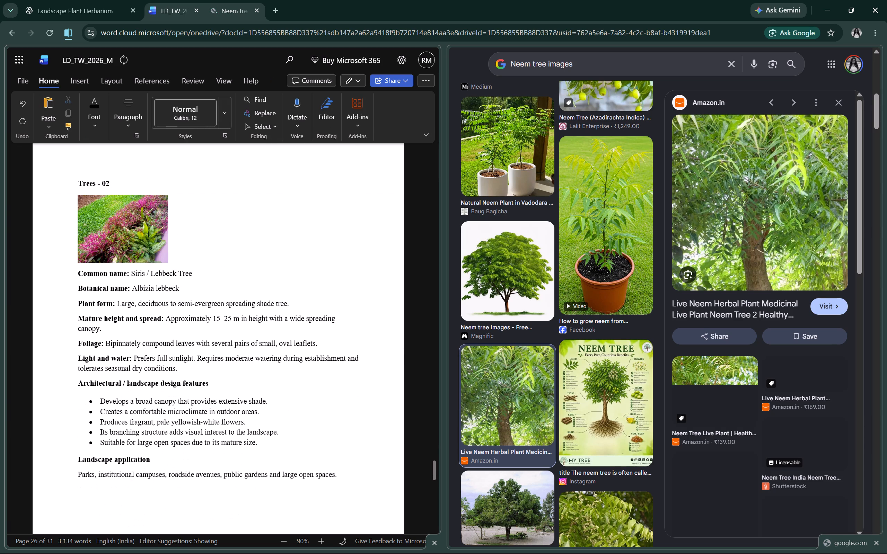
drag(131, 274, 198, 272)
key(ctrl+c)
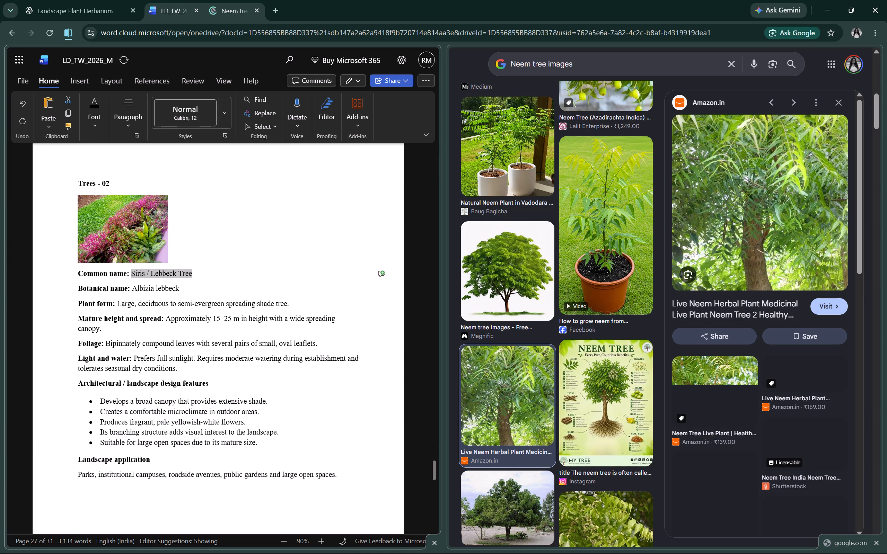
drag(545, 66, 504, 70)
key(BackSpace)
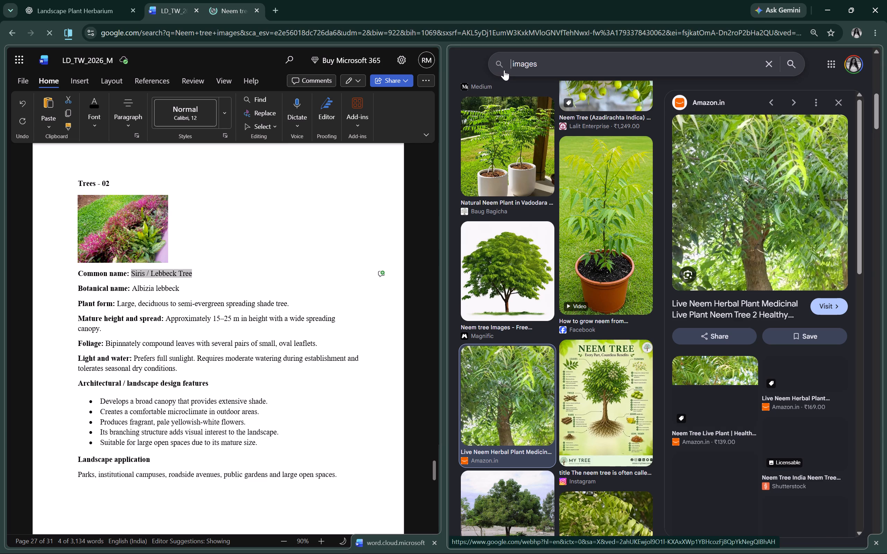
key(ctrl+v)
key(Return)
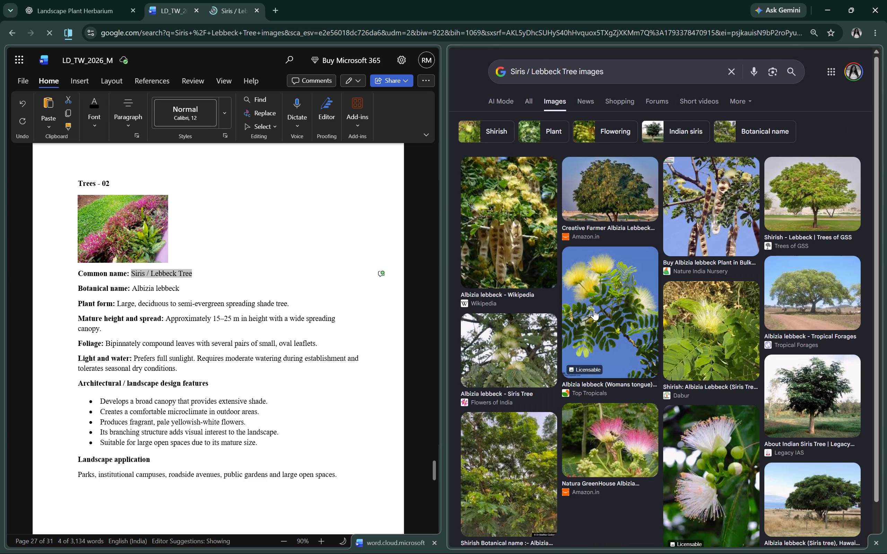
Examine the Siris / Lebbeck Tree image results for a picture suitable for Trees - 02.
scroll(594, 310, down, 1)
scroll(594, 310, up, 1)
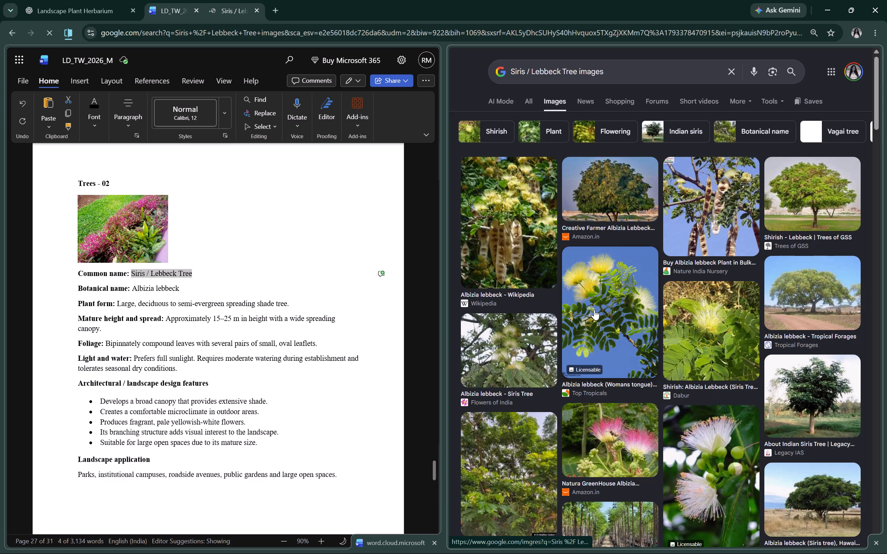
scroll(594, 310, down, 2)
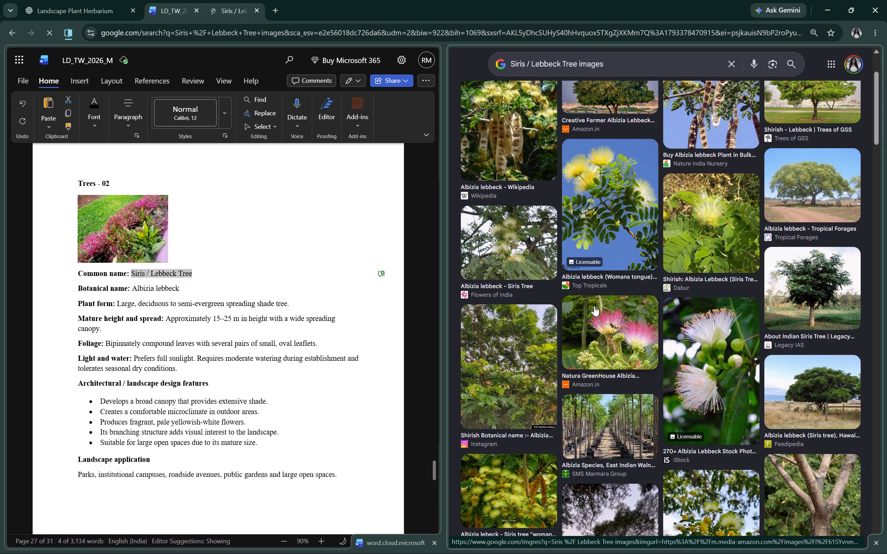
scroll(594, 305, up, 1)
scroll(594, 305, down, 2)
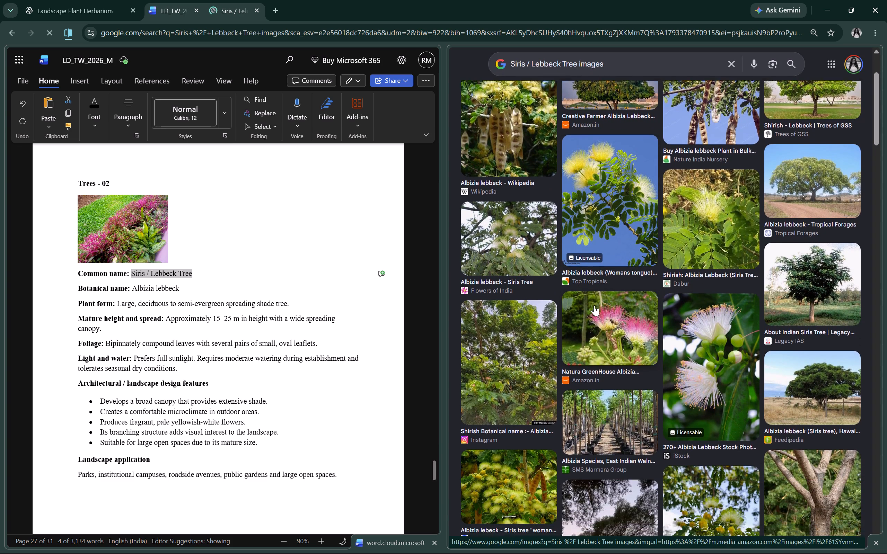
scroll(594, 305, down, 4)
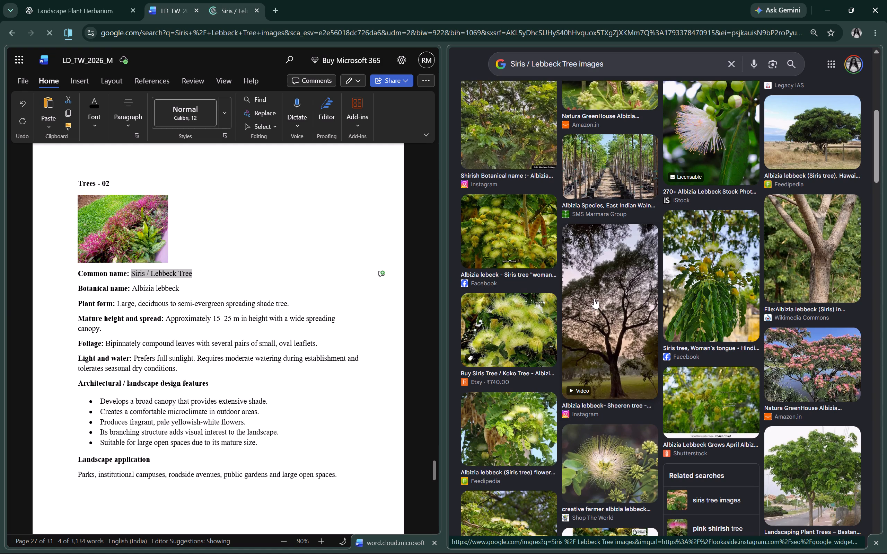
scroll(594, 298, down, 1)
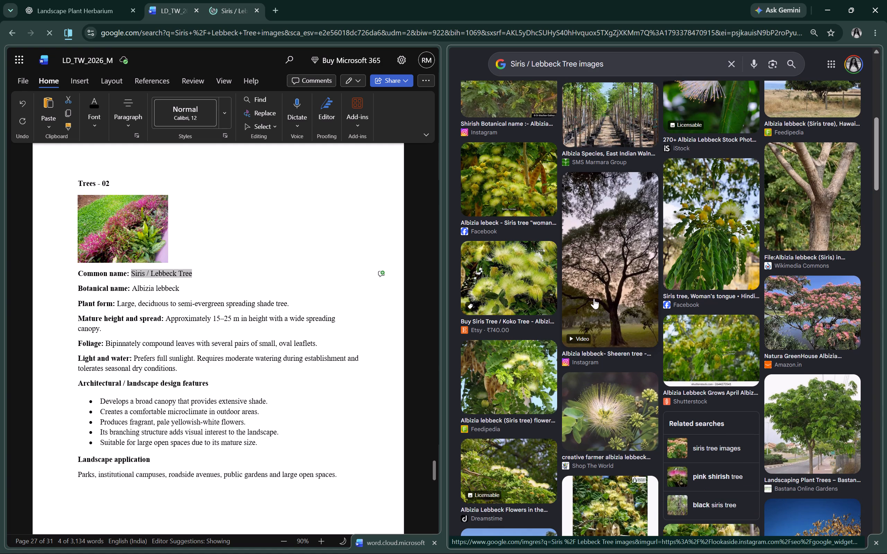
Copy the Feedipedia Albizia lebbeck (Siris tree) flowers picture and paste it after the old garden picture in Trees - 02.
click(532, 369)
right_click(757, 190)
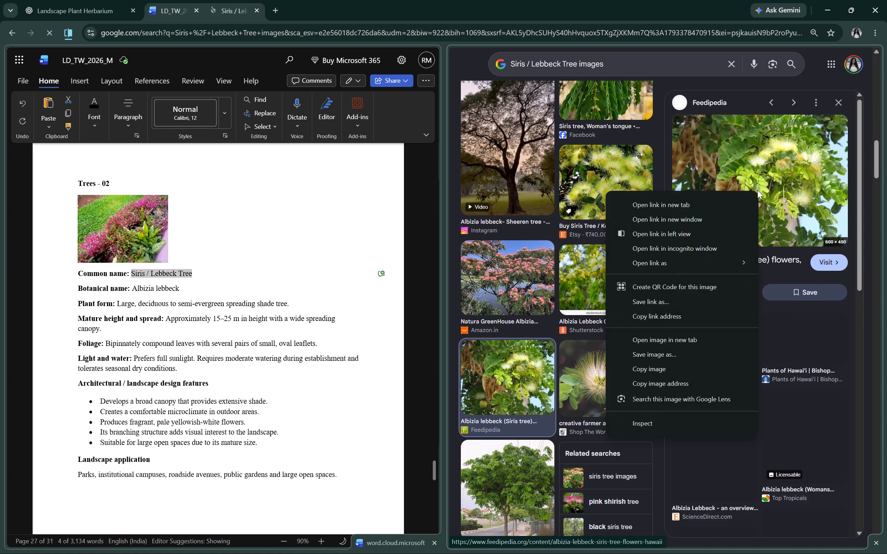
click(660, 367)
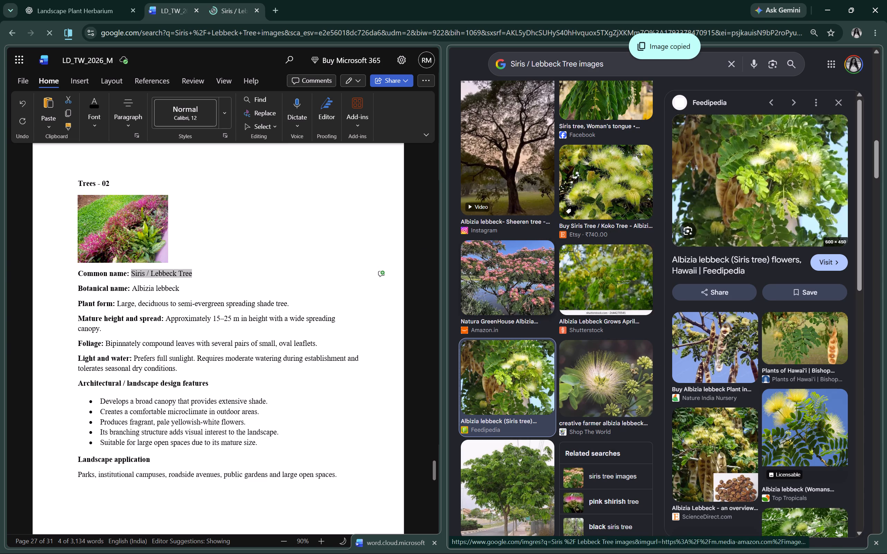
click(171, 233)
click(171, 233)
key(ctrl+v)
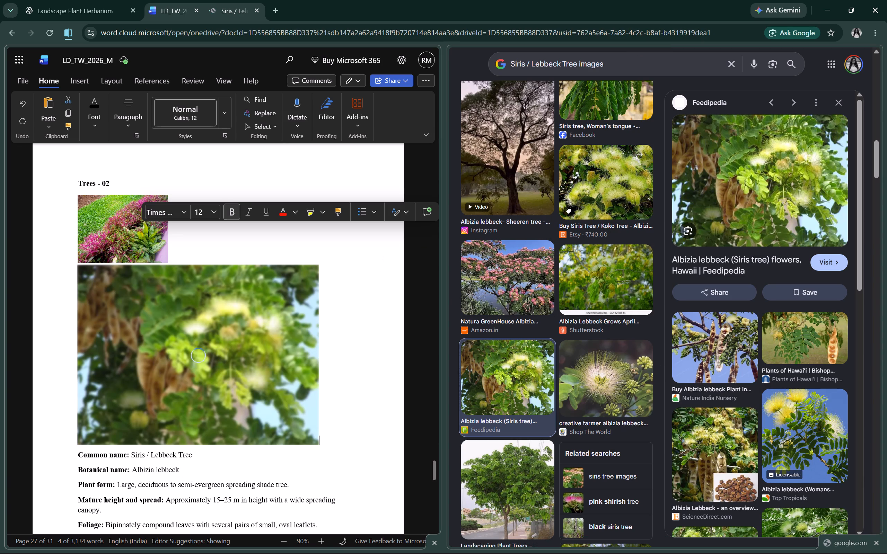
Shrink the Siris picture proportionally to about the size of the old garden picture in Trees - 02.
click(239, 351)
drag(318, 266, 295, 267)
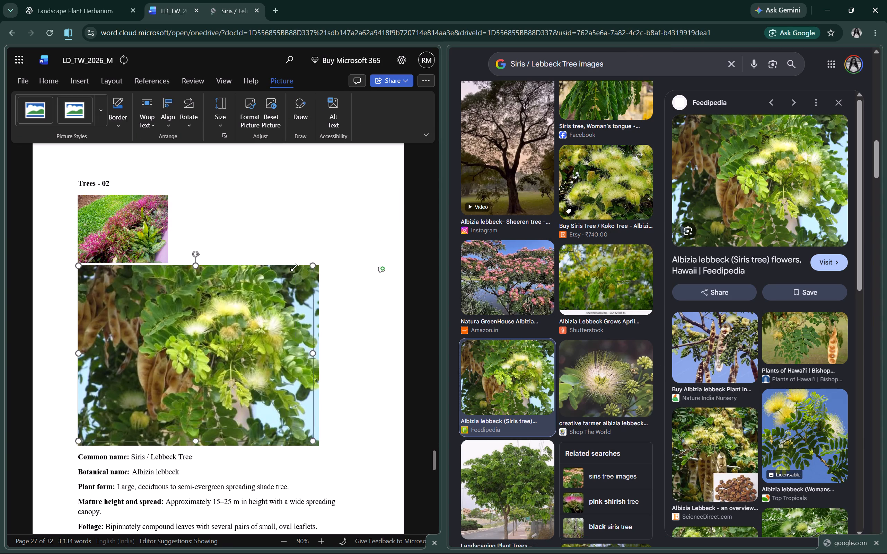
drag(295, 267, 167, 242)
Move the Siris picture ahead of the old garden picture in Trees - 02 and delete the old picture.
drag(202, 252, 138, 249)
click(204, 243)
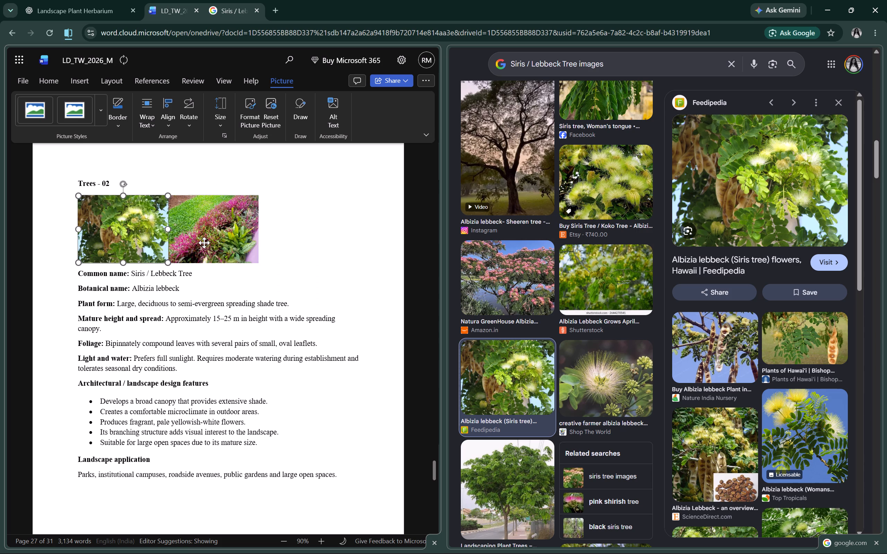
key(Delete)
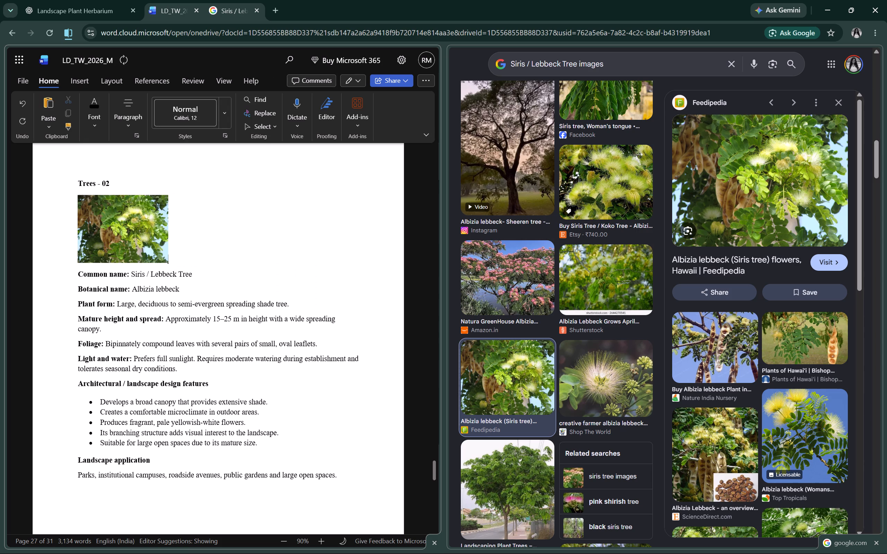
Search online images for "Tamarind / Imli Tree images", using the common name copied from Trees - 03.
scroll(269, 329, down, 4)
scroll(269, 329, up, 7)
scroll(269, 329, down, 4)
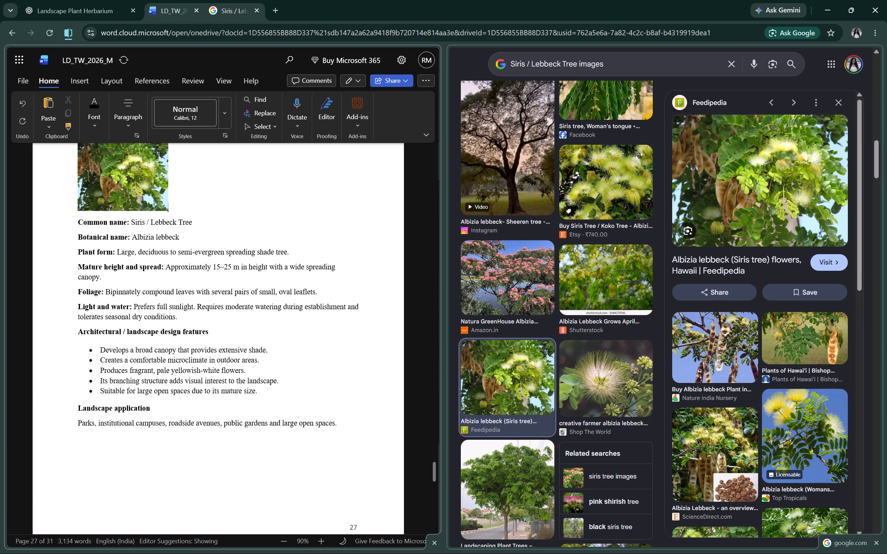
scroll(269, 329, down, 10)
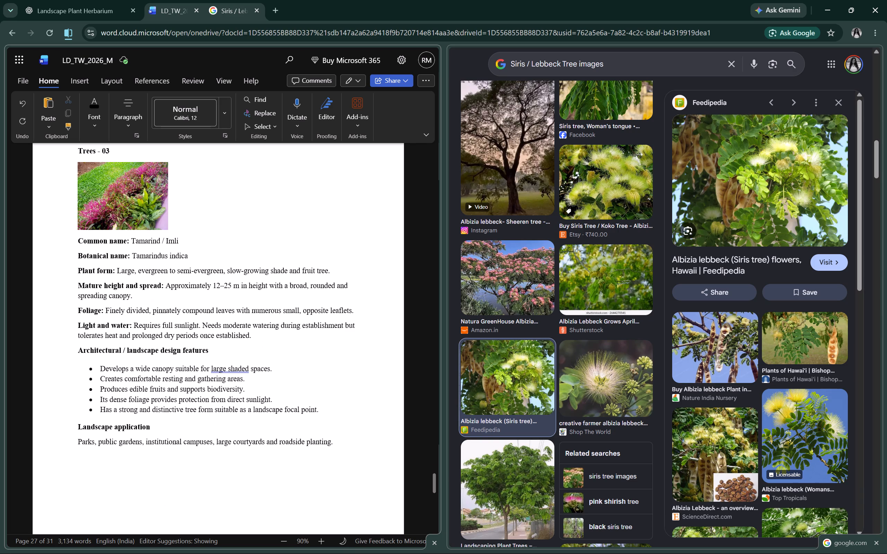
drag(132, 239, 186, 238)
key(ctrl+c)
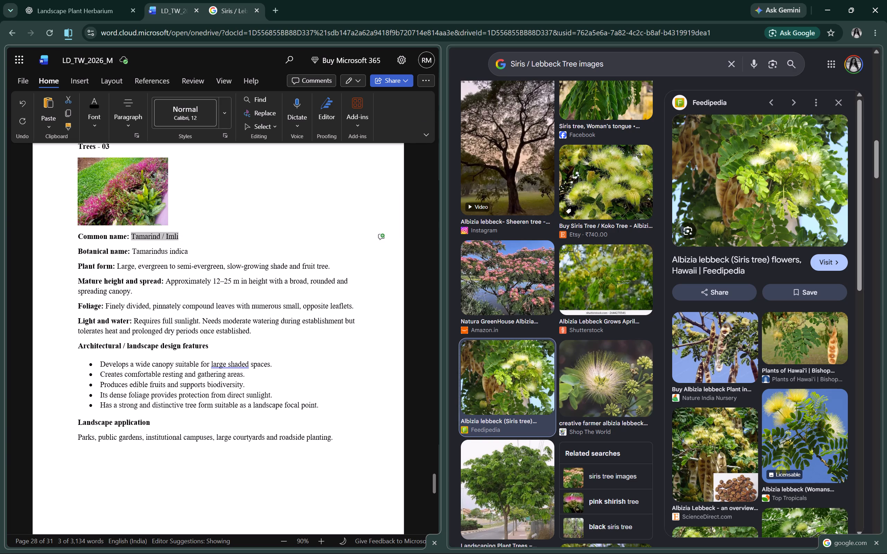
drag(561, 65, 506, 69)
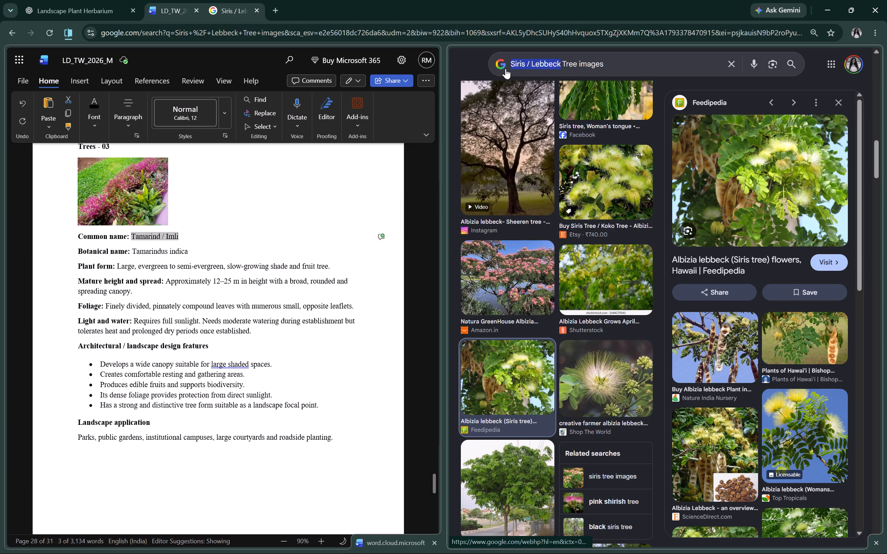
key(BackSpace)
key(ctrl+v)
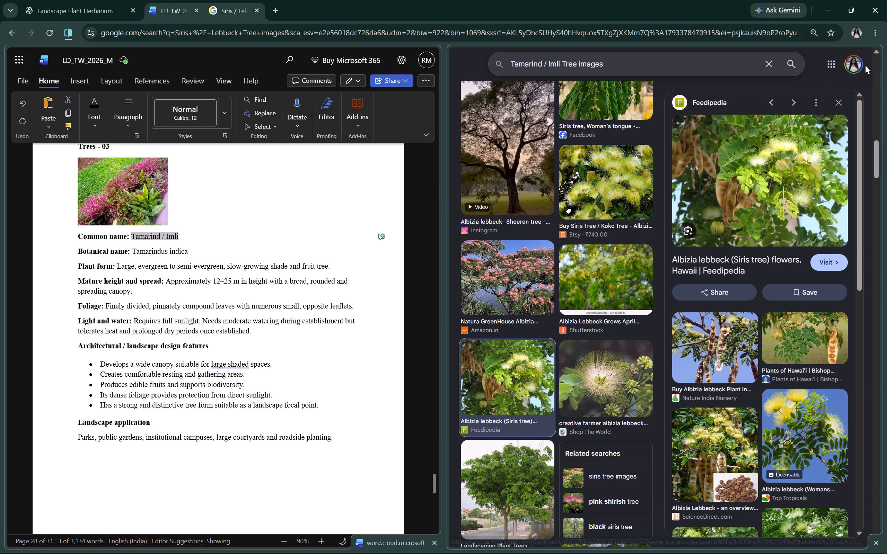
click(790, 64)
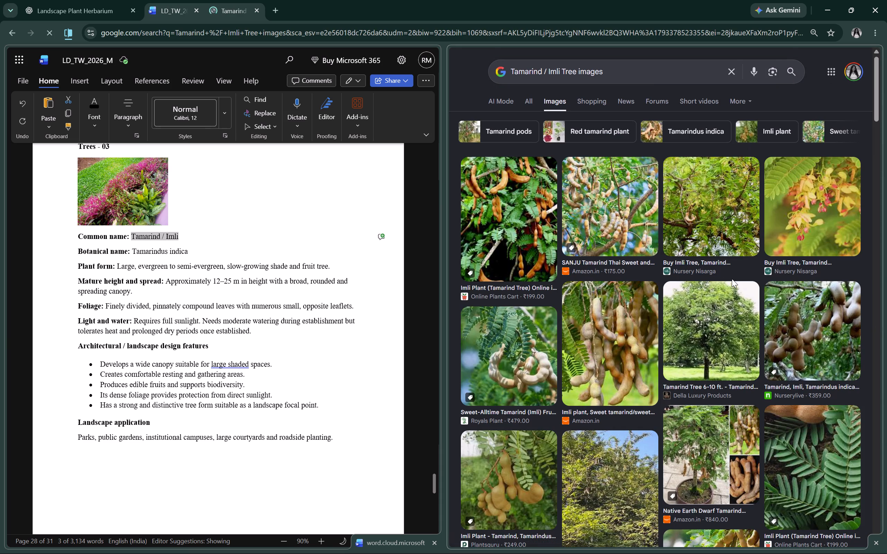
Examine the Tamarind / Imli Tree image results for a picture suitable for Trees - 03.
scroll(730, 276, down, 5)
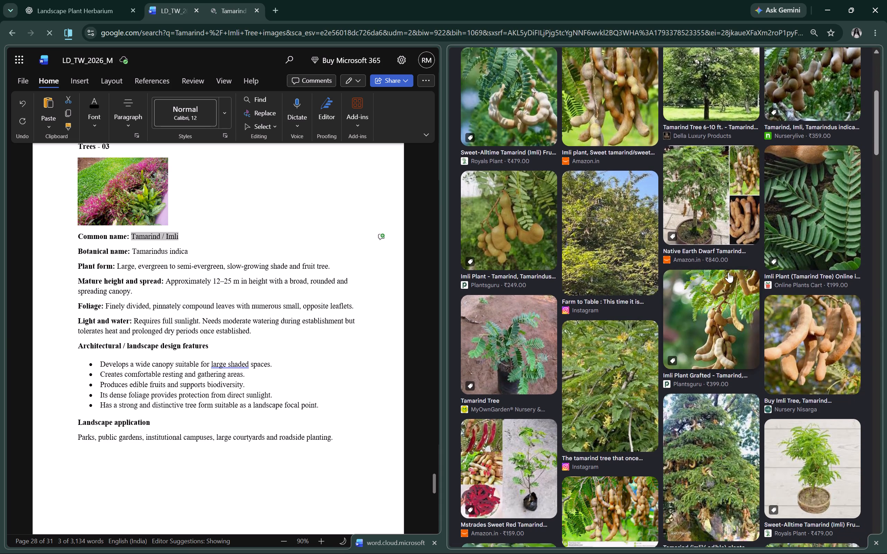
scroll(728, 272, down, 2)
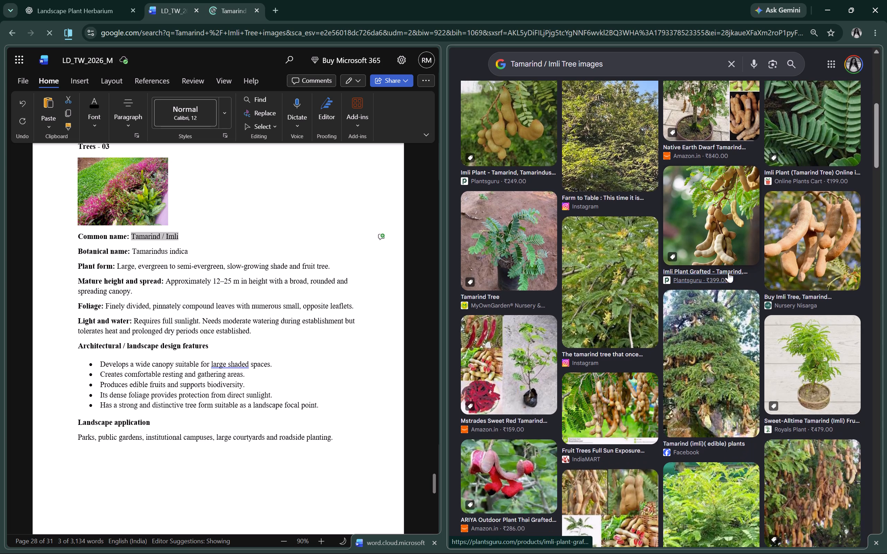
scroll(728, 271, down, 1)
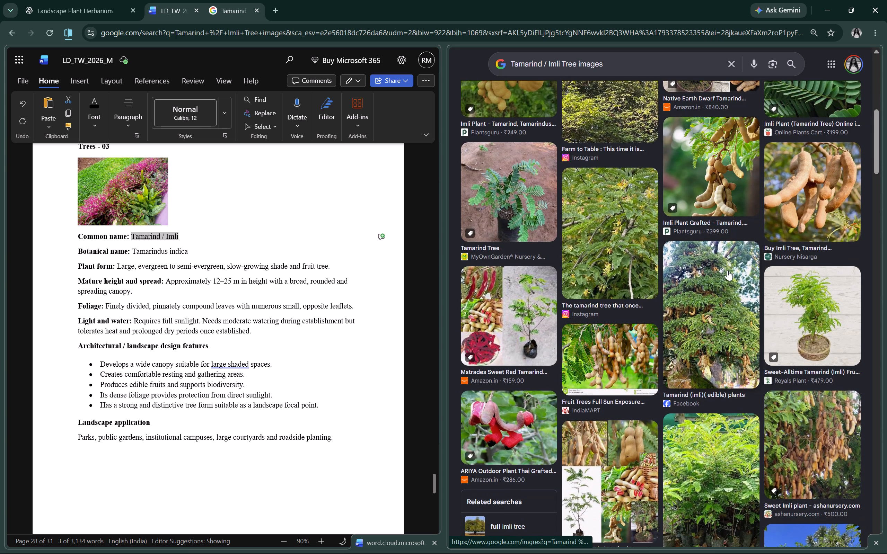
scroll(728, 270, down, 1)
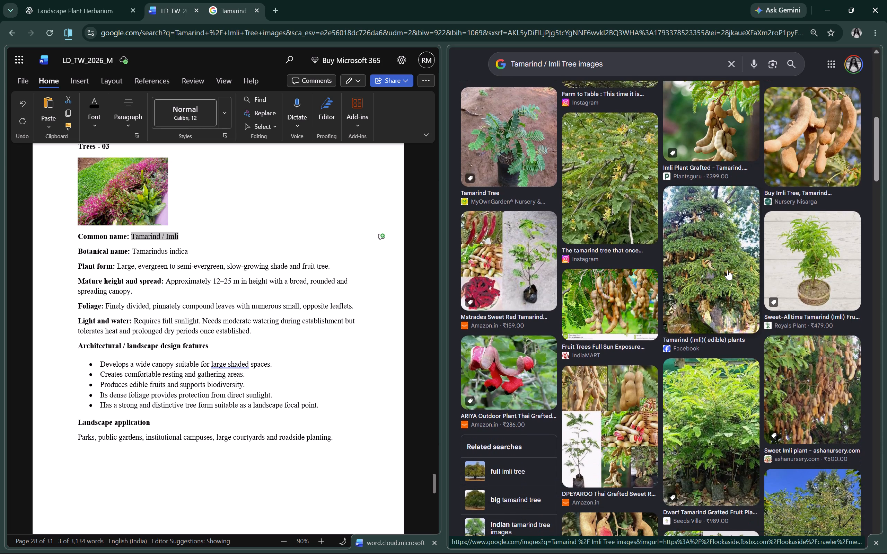
scroll(728, 270, down, 2)
scroll(728, 270, up, 1)
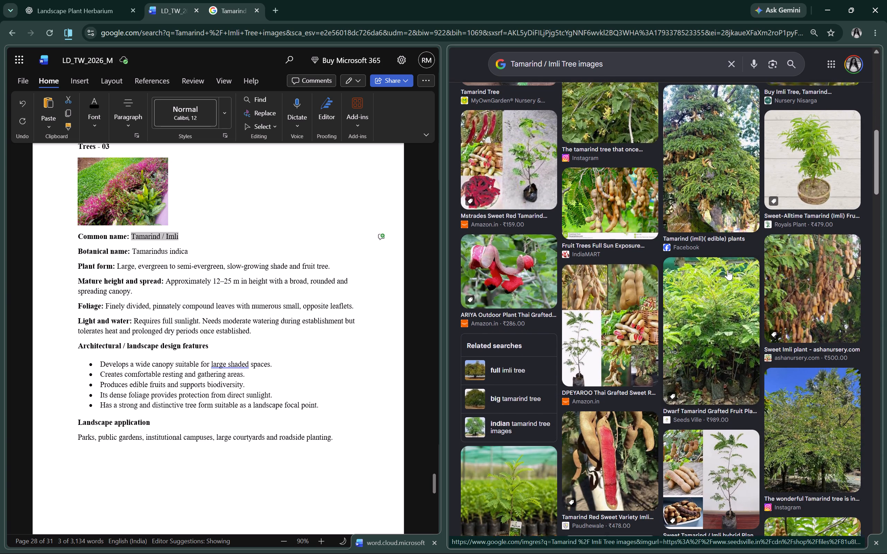
scroll(728, 270, up, 6)
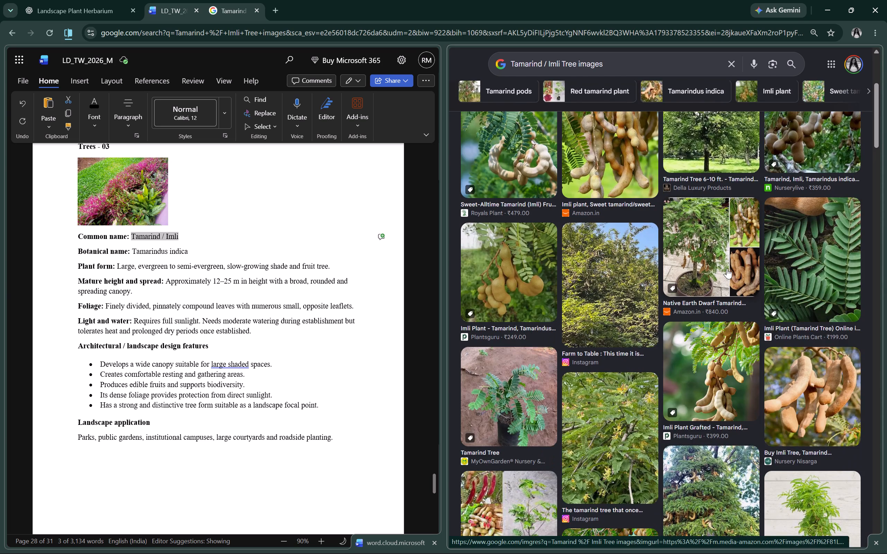
scroll(727, 268, up, 6)
scroll(727, 268, down, 4)
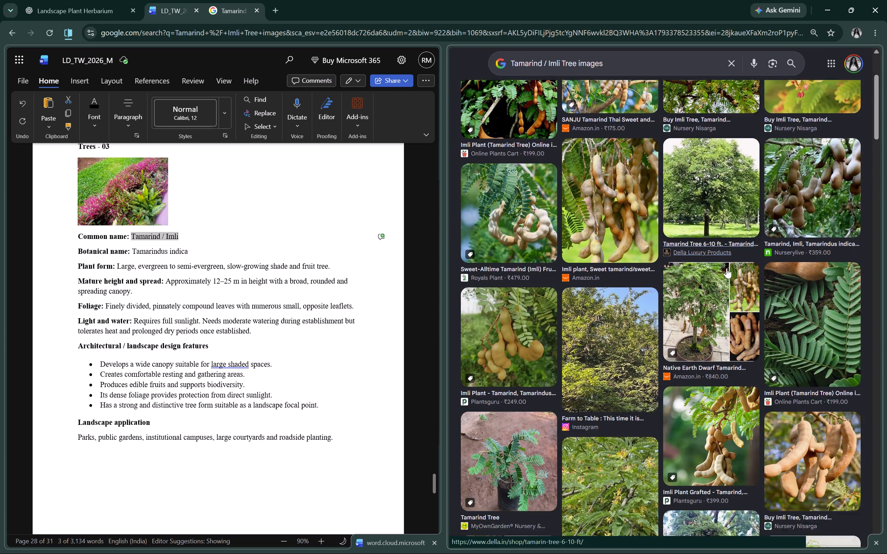
scroll(727, 268, up, 5)
Preview several Tamarind / Imli Tree image results, including the Nursery Nisarga picture and its related images, to choose one for Trees - 03.
click(680, 175)
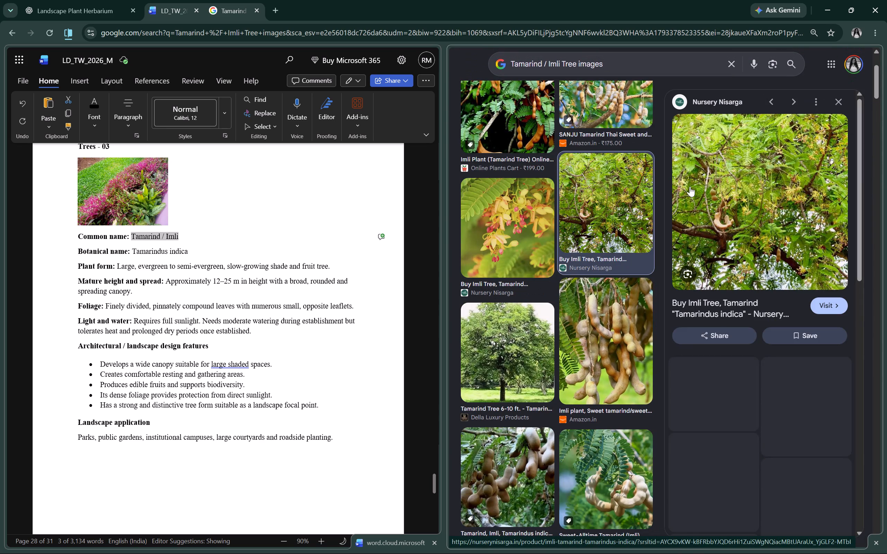
right_click(698, 186)
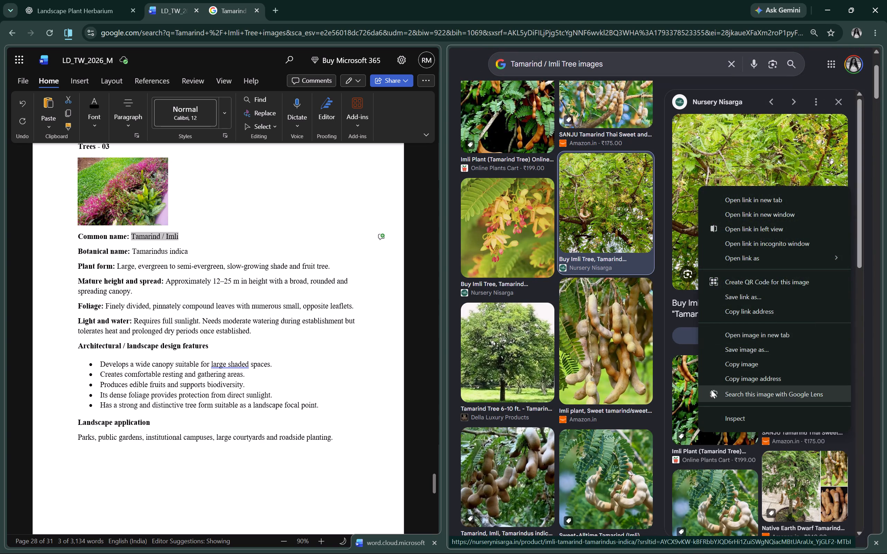
click(695, 392)
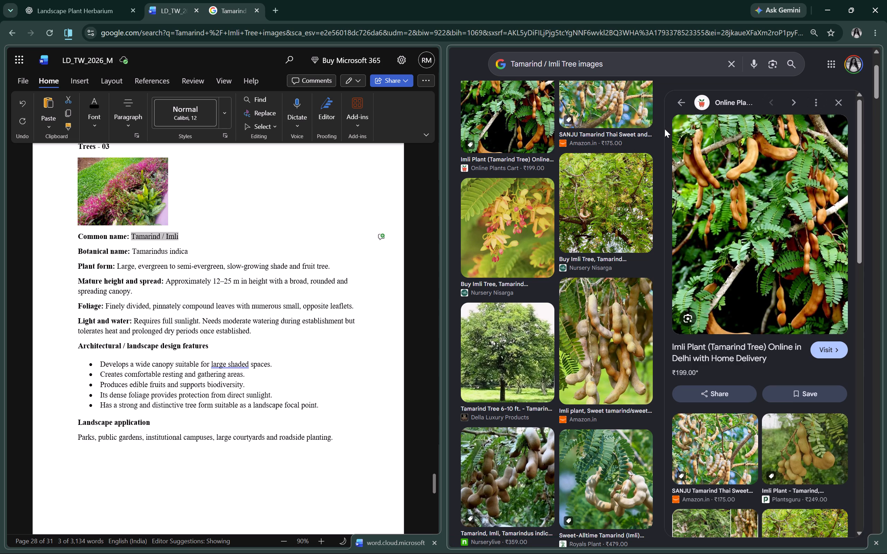
key(ctrl+z)
scroll(558, 201, up, 4)
click(589, 237)
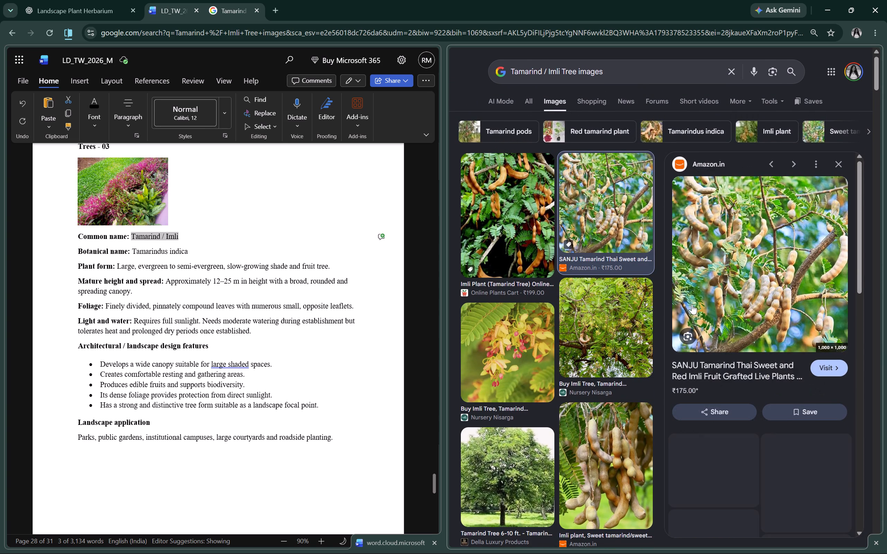
click(591, 326)
scroll(695, 364, down, 6)
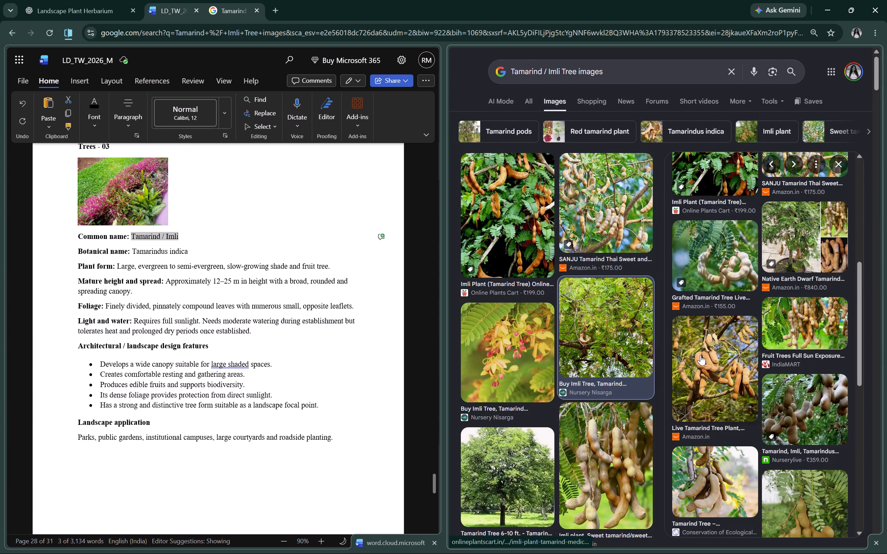
scroll(701, 354, down, 6)
scroll(701, 353, up, 9)
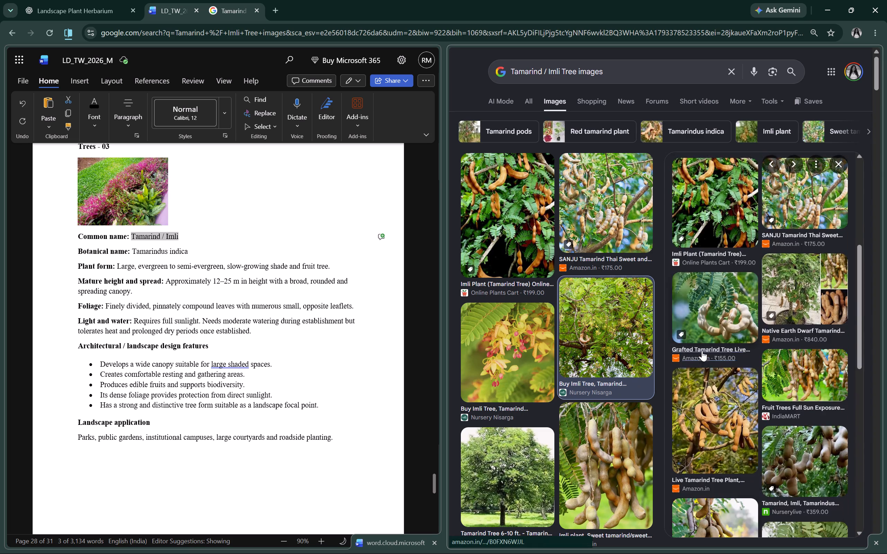
scroll(702, 351, up, 5)
Copy the Nursery Nisarga Imli tree picture and paste it after the old garden picture in Trees - 03.
right_click(717, 301)
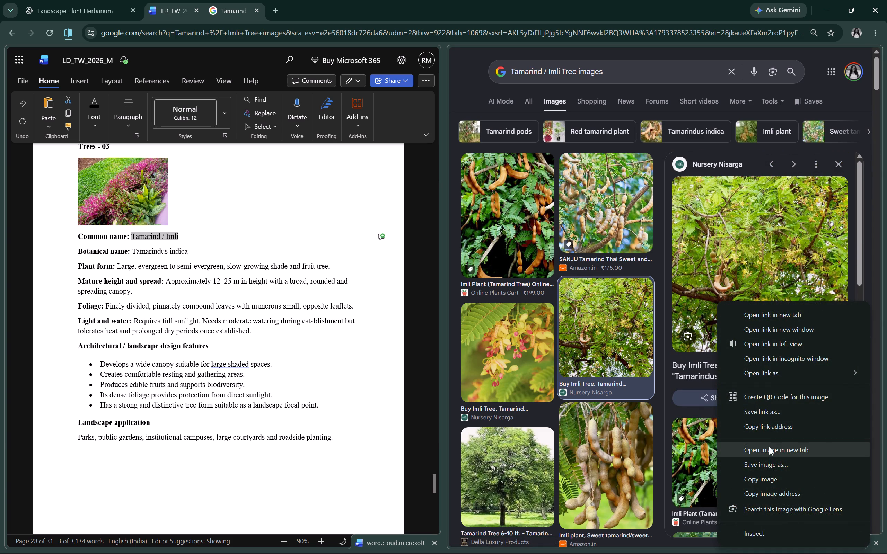
click(765, 475)
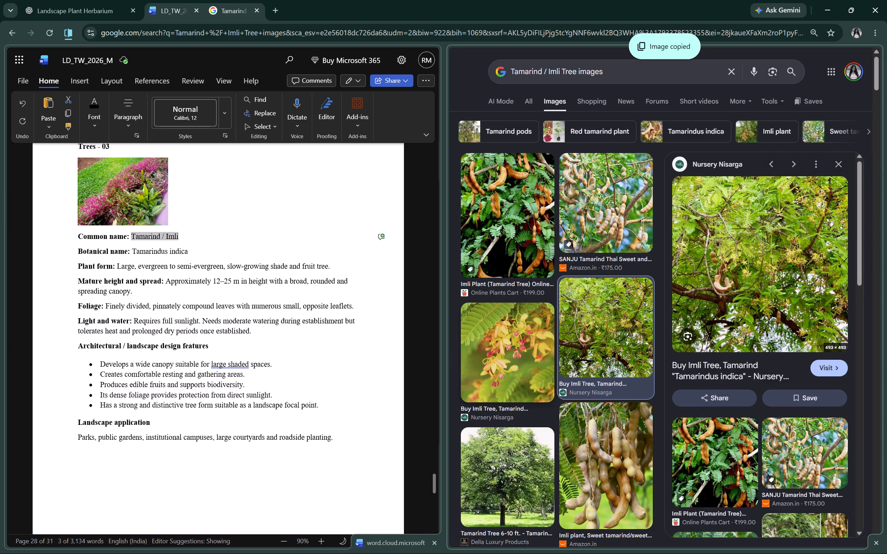
click(178, 215)
click(172, 217)
key(ctrl+v)
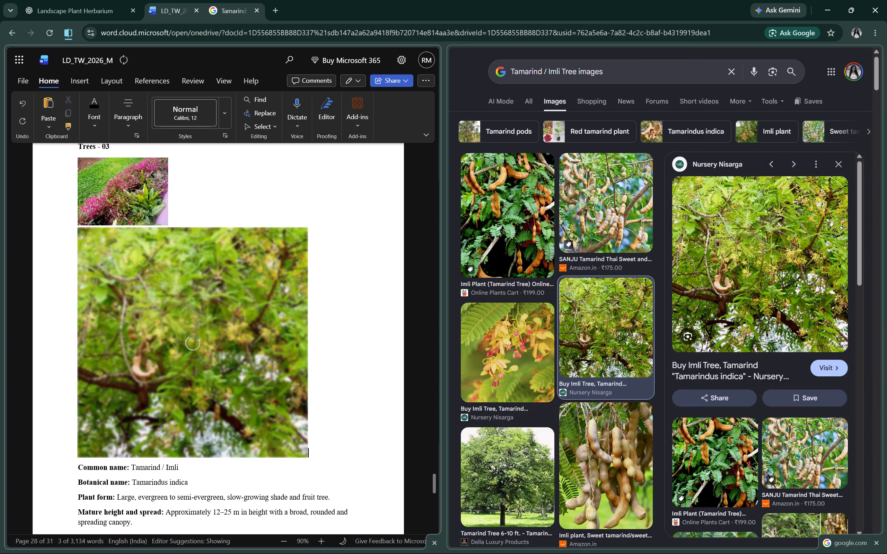
Shrink the Tamarind picture proportionally to about the width of the old garden picture in Trees - 03.
click(283, 311)
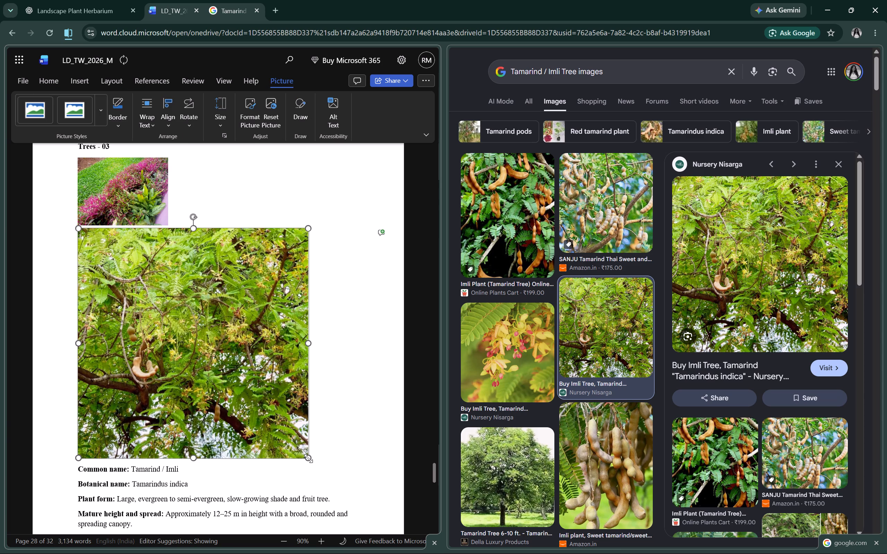
drag(309, 458, 168, 223)
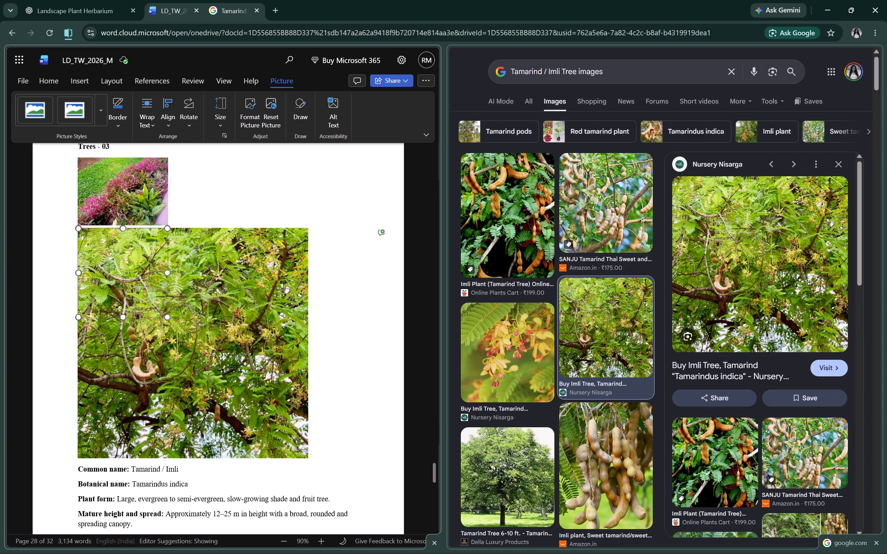
drag(168, 223, 167, 221)
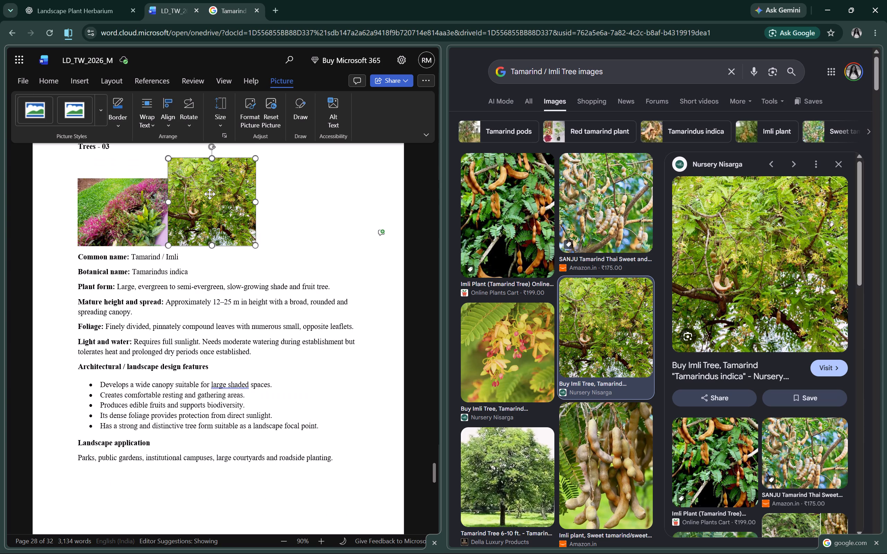
Crop the top of the Tamarind picture to match the height of the old garden picture.
right_click(210, 194)
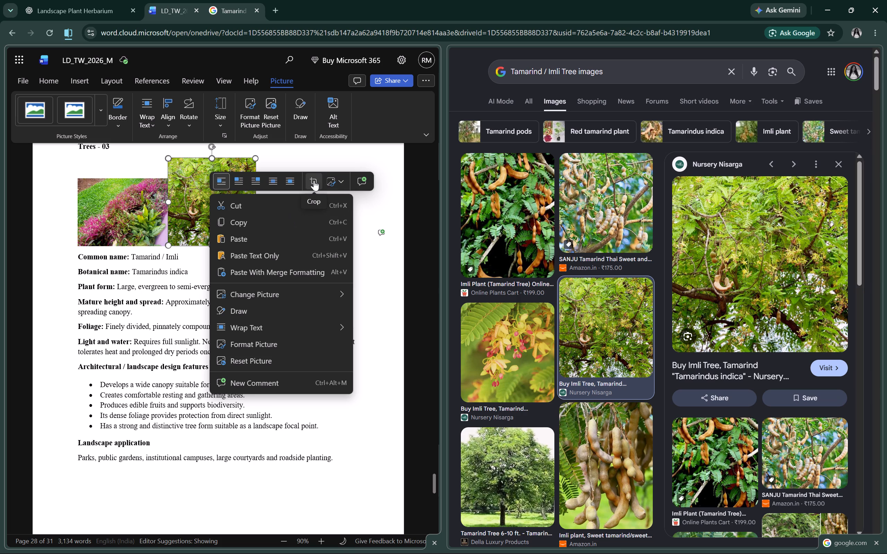
click(314, 180)
drag(212, 160, 209, 173)
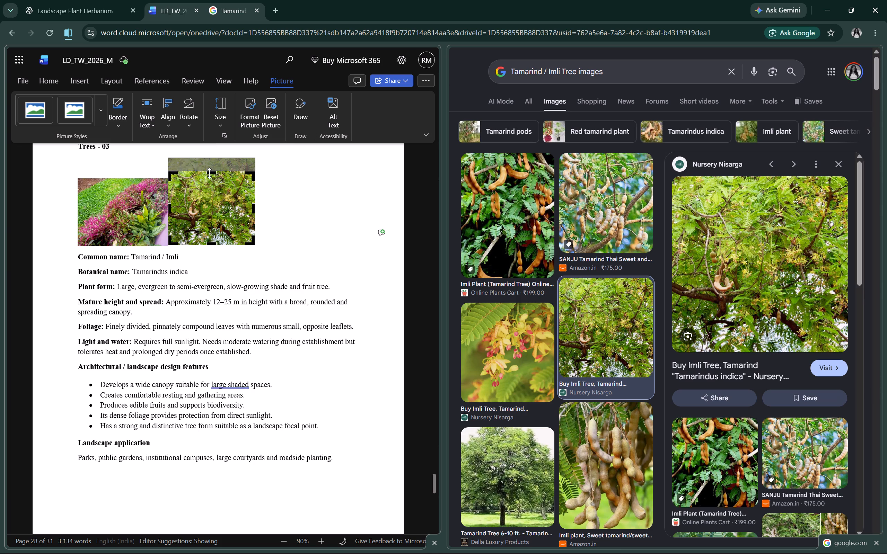
drag(209, 173, 209, 180)
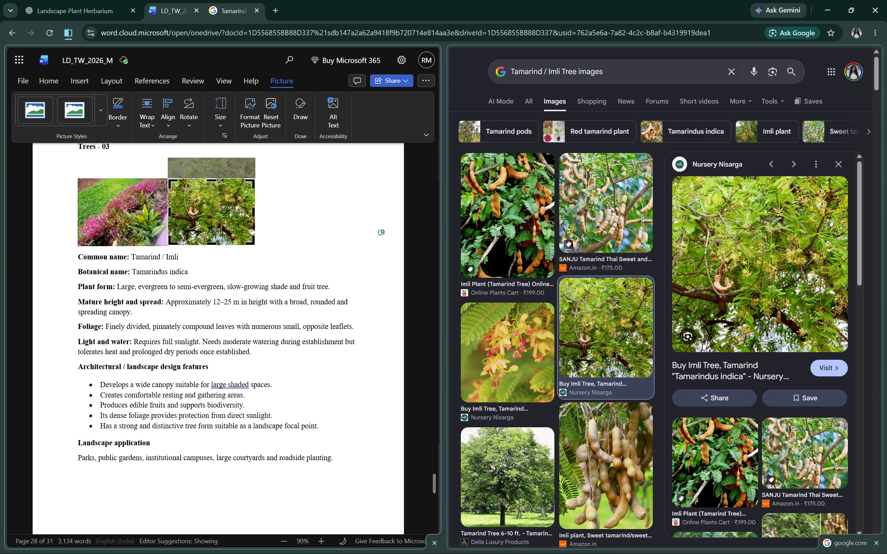
click(314, 234)
Move the Tamarind picture ahead of the old garden picture in Trees - 03 and delete the old picture.
drag(220, 202, 152, 197)
drag(204, 211, 144, 203)
click(208, 197)
drag(202, 207, 133, 197)
click(201, 194)
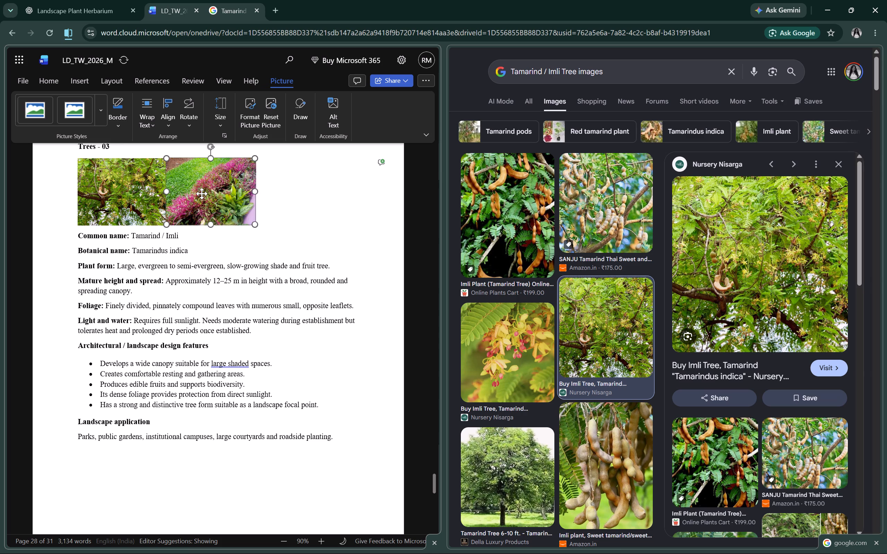
key(Delete)
Search online images for "Bottlebrush Tree images", using the common name copied from Trees - 04.
scroll(221, 239, down, 8)
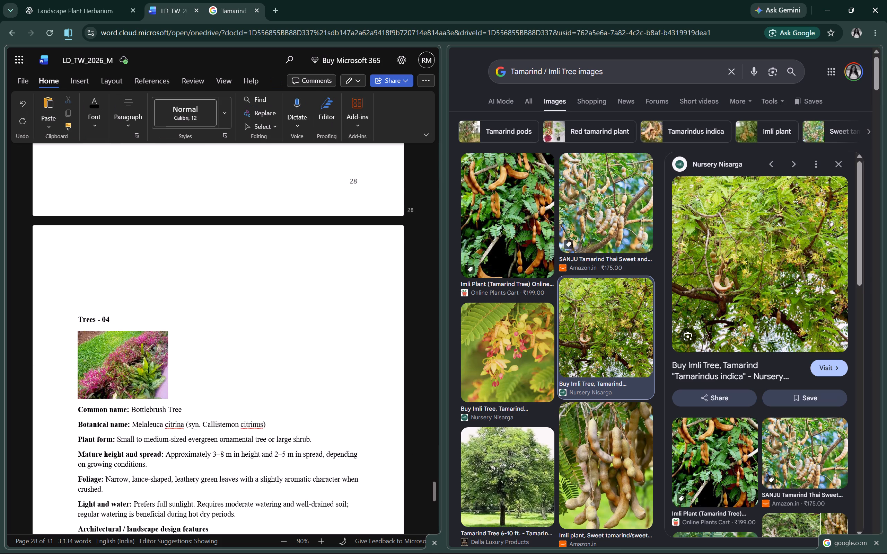
scroll(222, 239, down, 3)
drag(132, 199, 189, 204)
key(ctrl+c)
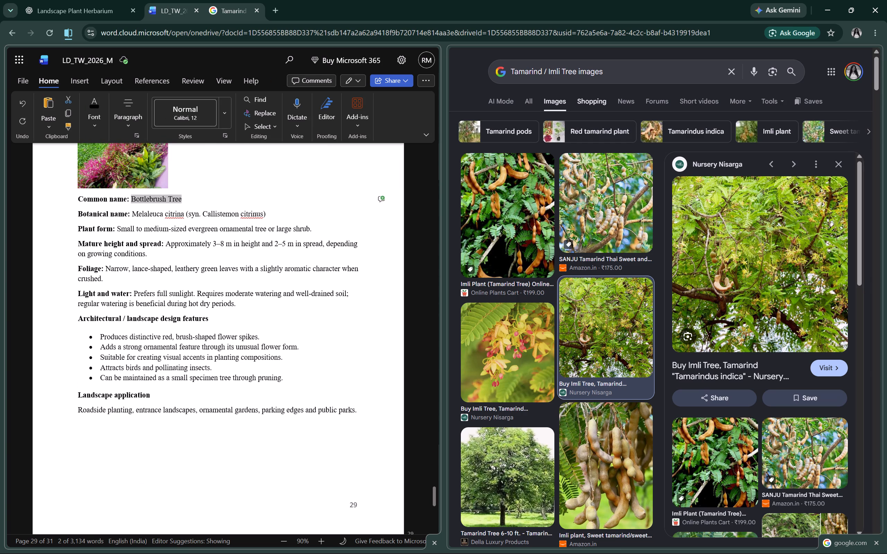
drag(577, 69, 506, 69)
key(BackSpace)
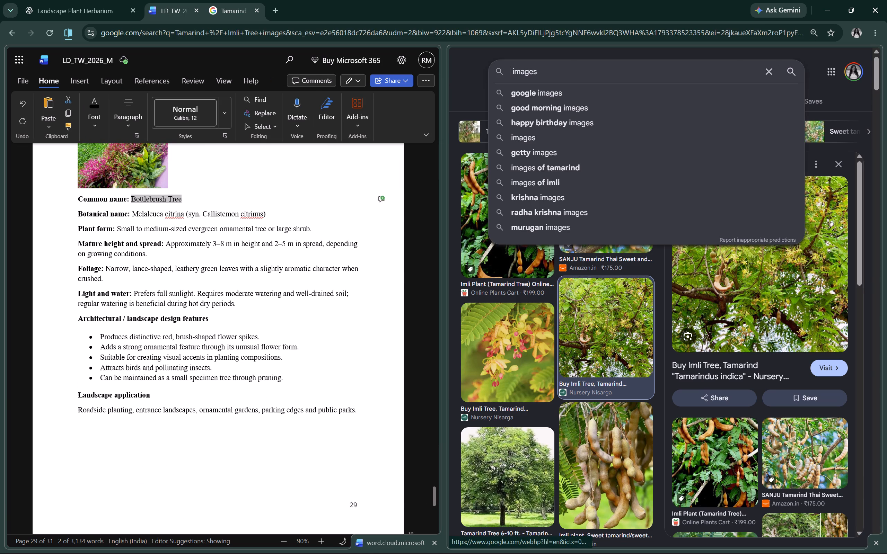
key(ctrl+v)
click(789, 69)
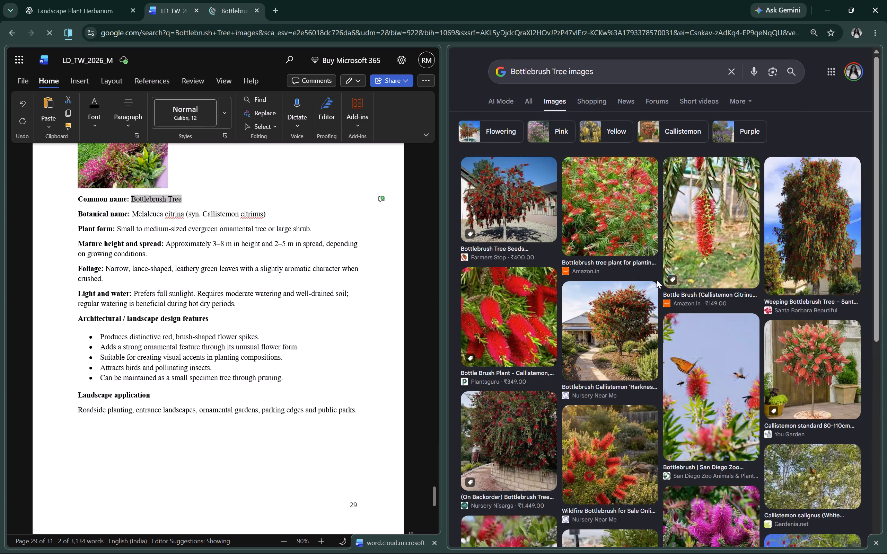
Copy the Farmers Stop Bottlebrush Tree picture and paste it after the old garden picture in Trees - 04.
click(505, 214)
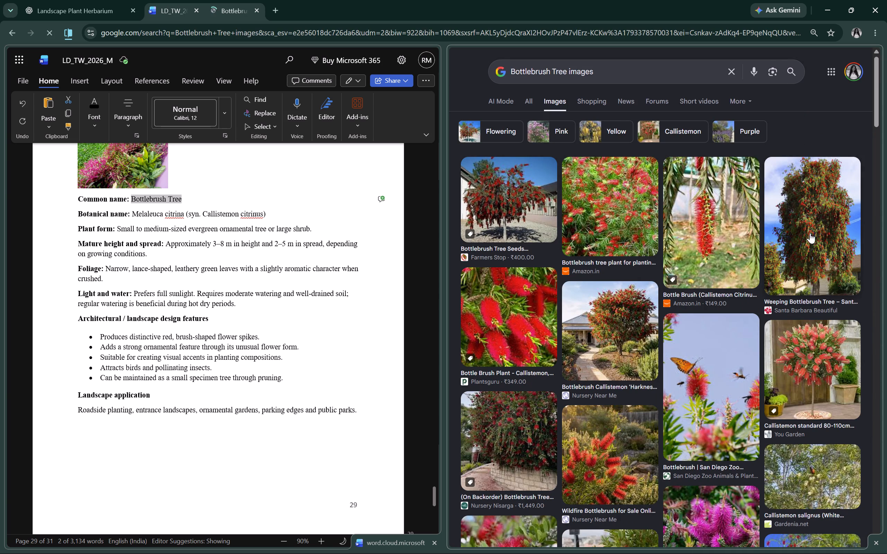
right_click(784, 233)
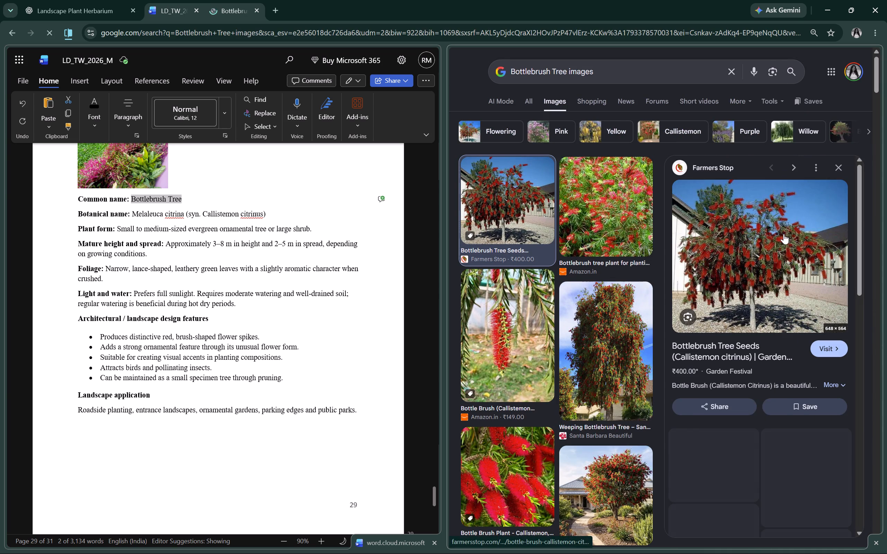
click(697, 416)
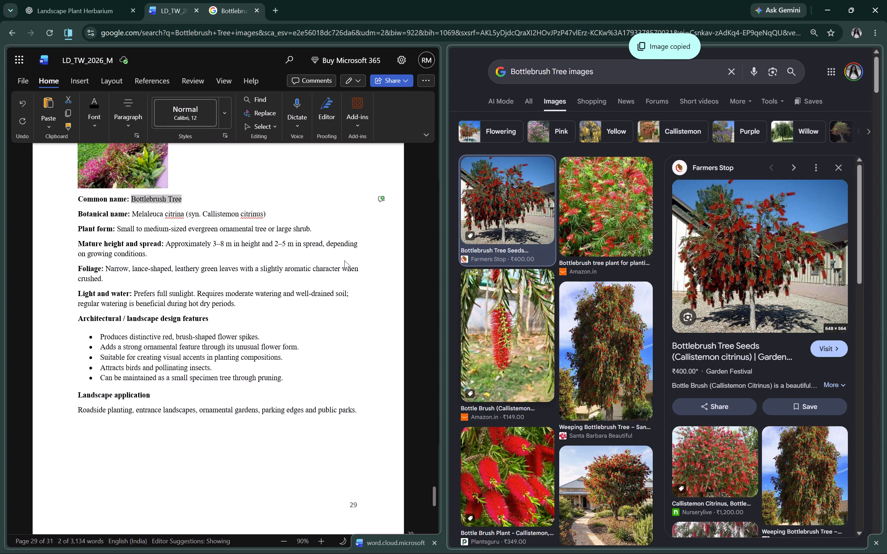
scroll(188, 235, up, 2)
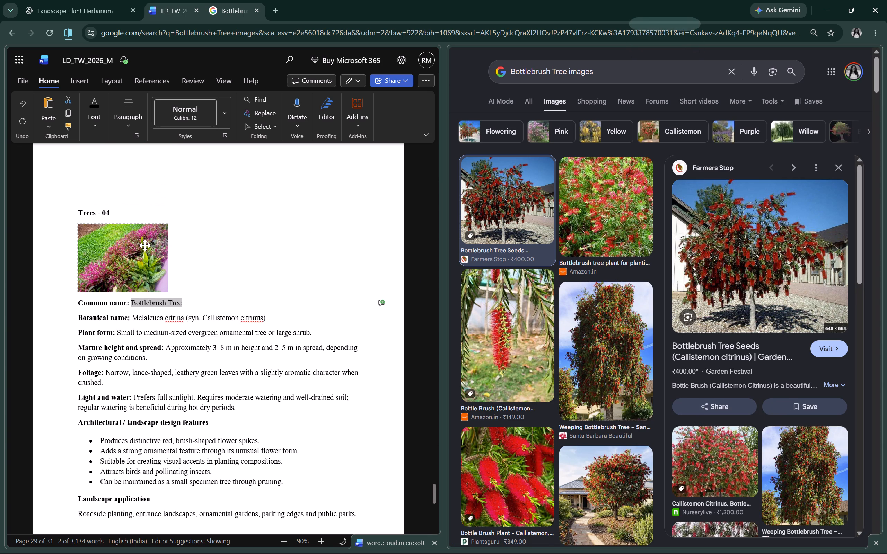
click(144, 245)
click(193, 263)
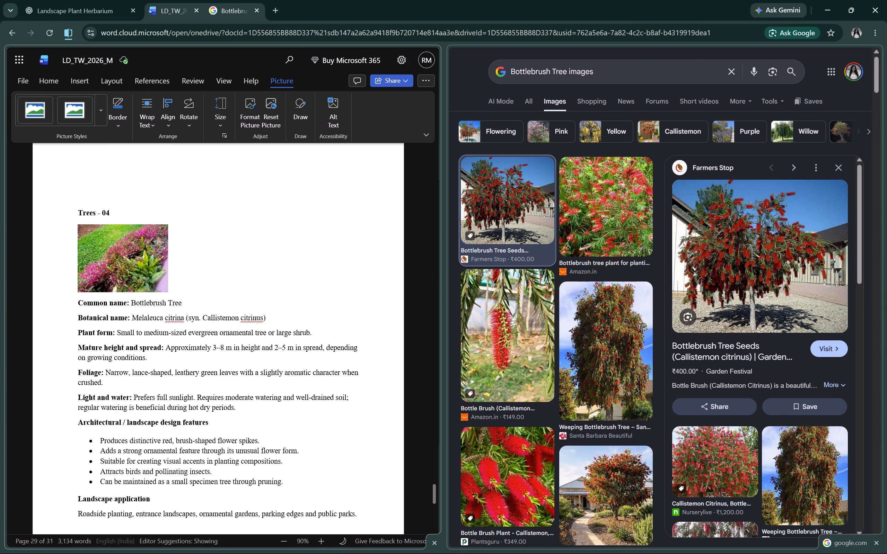
click(188, 266)
key(ctrl+v)
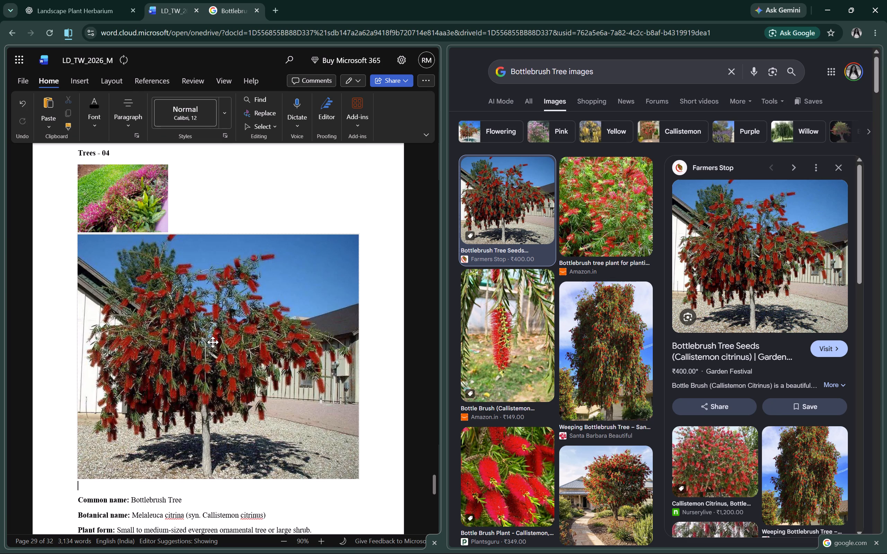
Shrink the Bottlebrush picture proportionally to about the width of the old garden picture in Trees - 04.
click(257, 315)
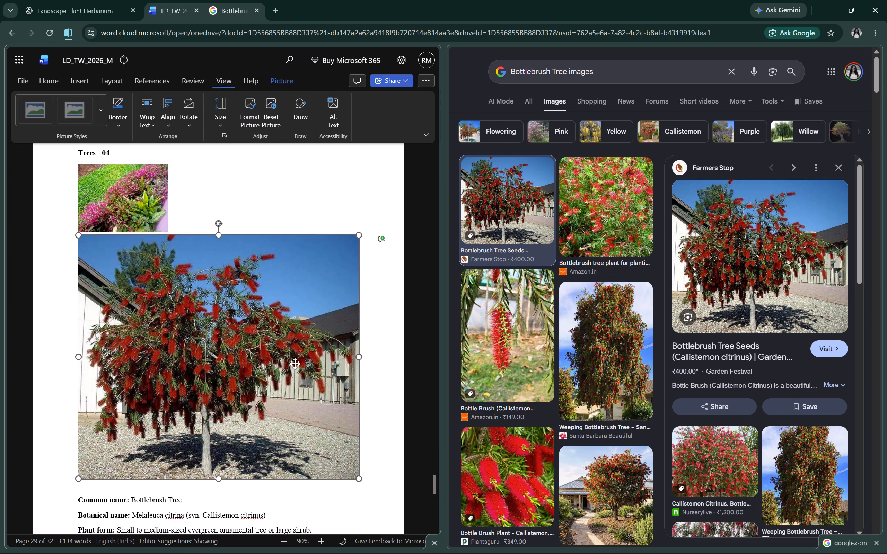
drag(360, 479, 167, 230)
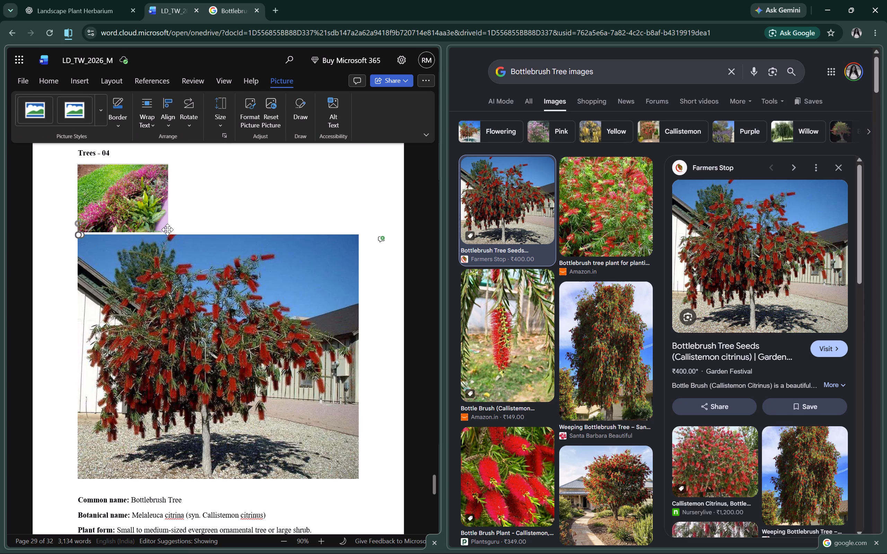
drag(167, 230, 289, 314)
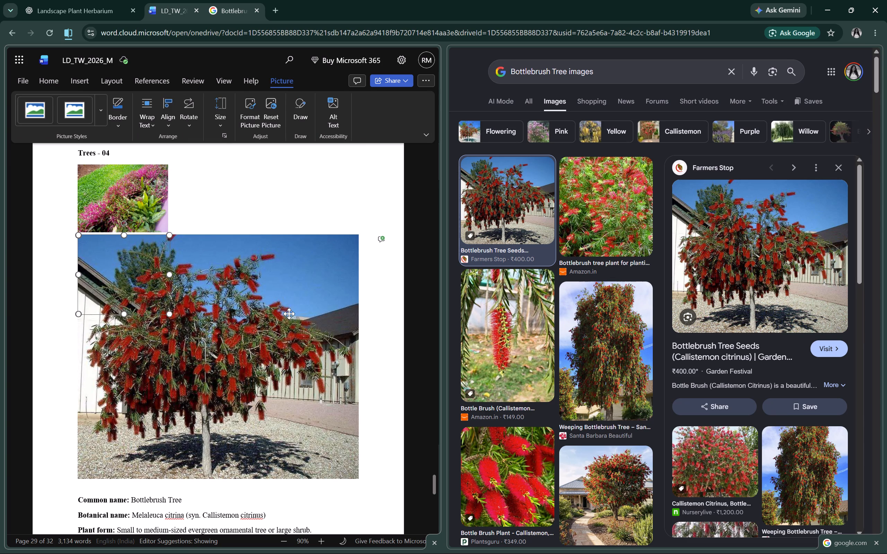
drag(289, 314, 286, 313)
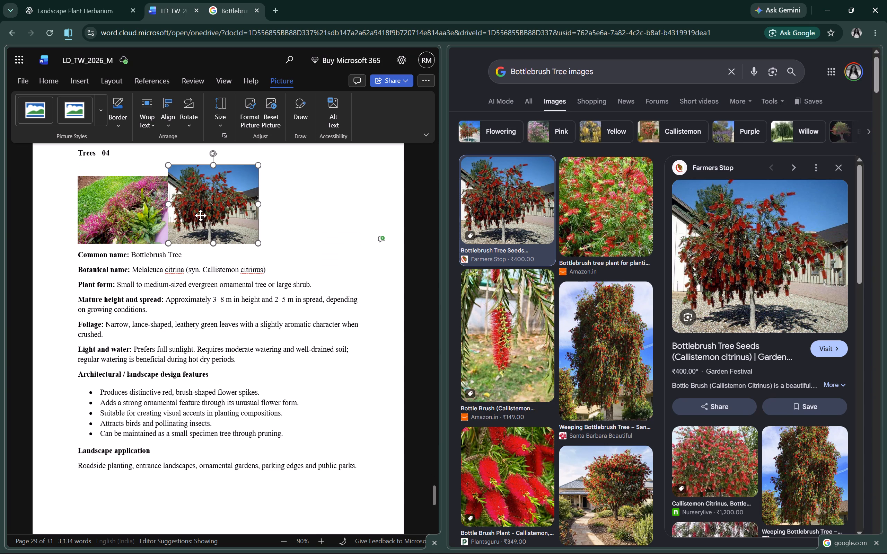
Reduce only the Bottlebrush picture's height to about that of the old garden picture, undoing any accidental move of it.
click(211, 162)
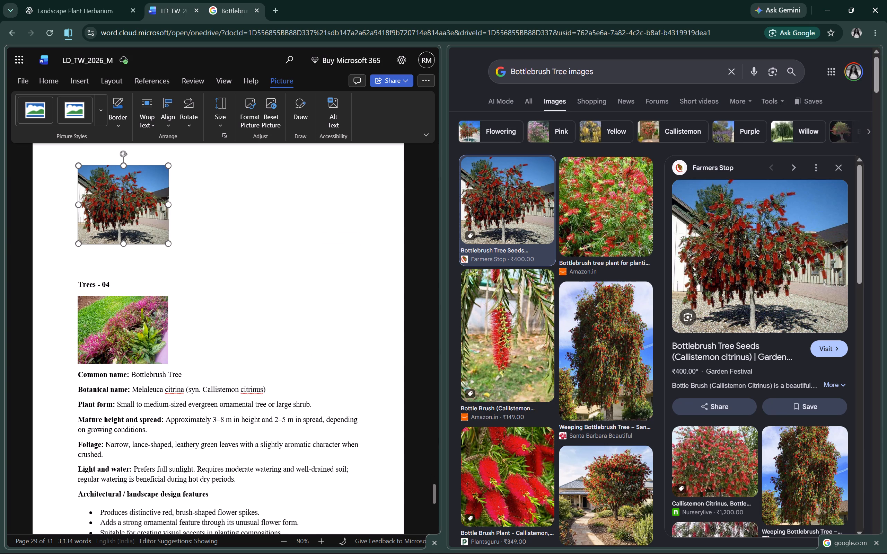
key(ctrl+z)
drag(214, 227, 161, 240)
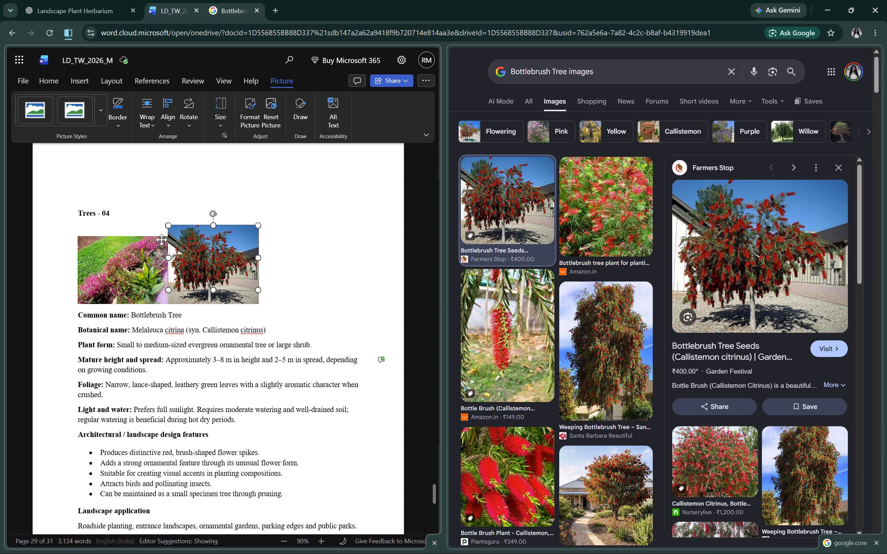
drag(161, 240, 160, 239)
Move the Bottlebrush picture ahead of the old garden picture in Trees - 04 and delete the old picture.
drag(218, 268, 146, 258)
click(213, 265)
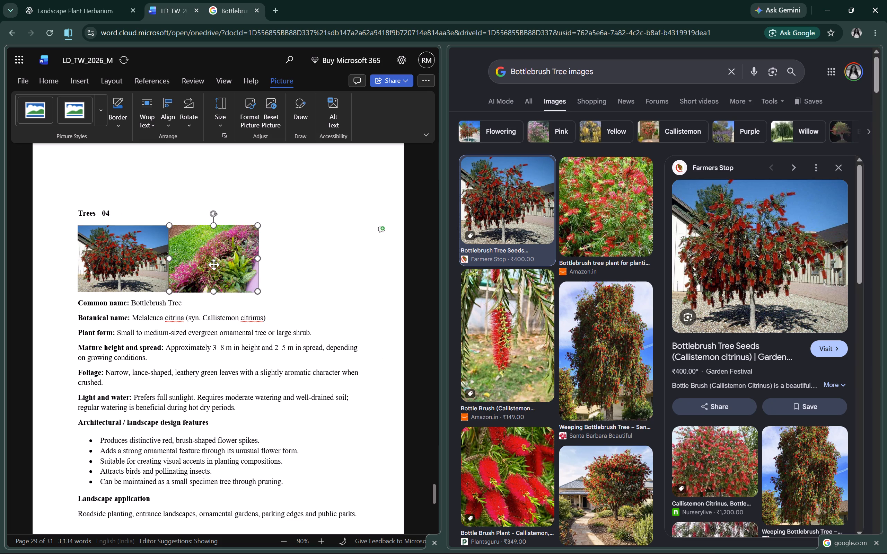
key(Delete)
Copy the common name Palash / Flame of the Forest from Trees - 05 and search for "Palash / Flame of the Forest Tree images".
scroll(230, 266, down, 9)
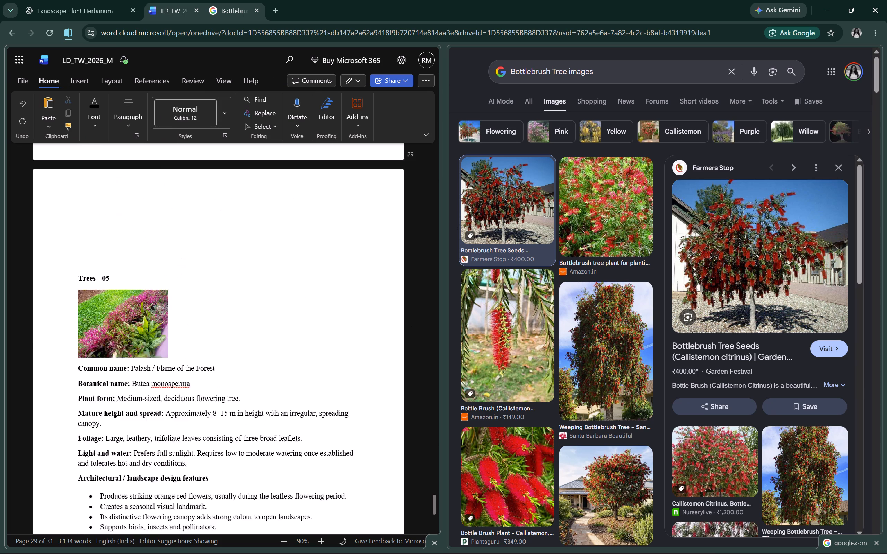
scroll(230, 265, down, 4)
scroll(215, 260, up, 2)
drag(132, 284, 173, 282)
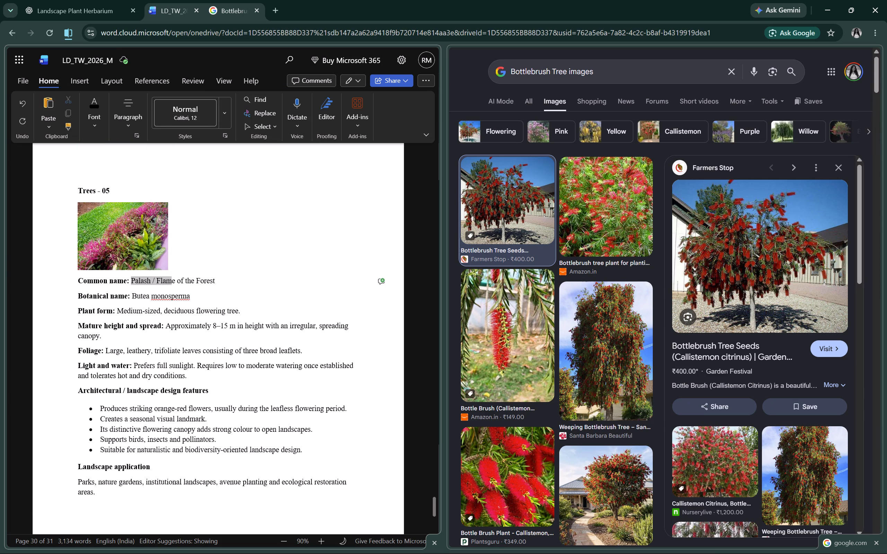
drag(173, 282, 227, 286)
key(ctrl+c)
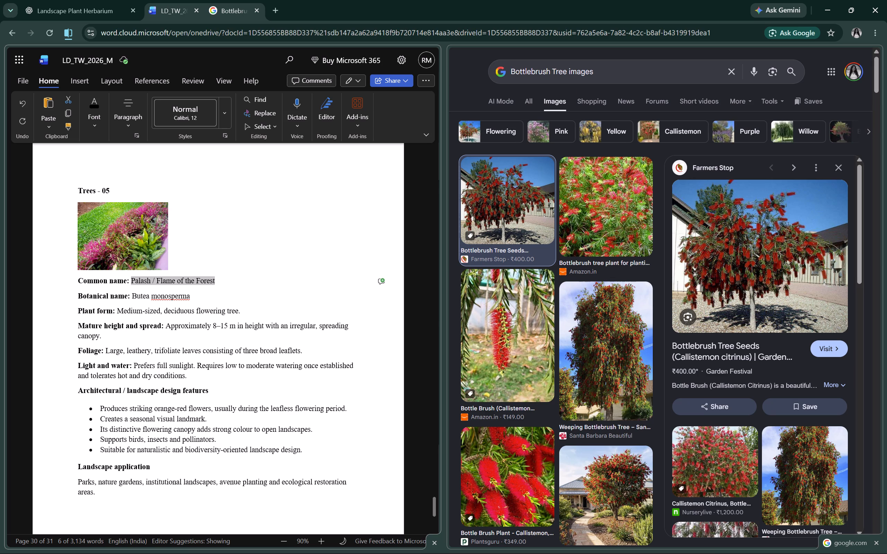
drag(549, 74, 509, 76)
key(BackSpace)
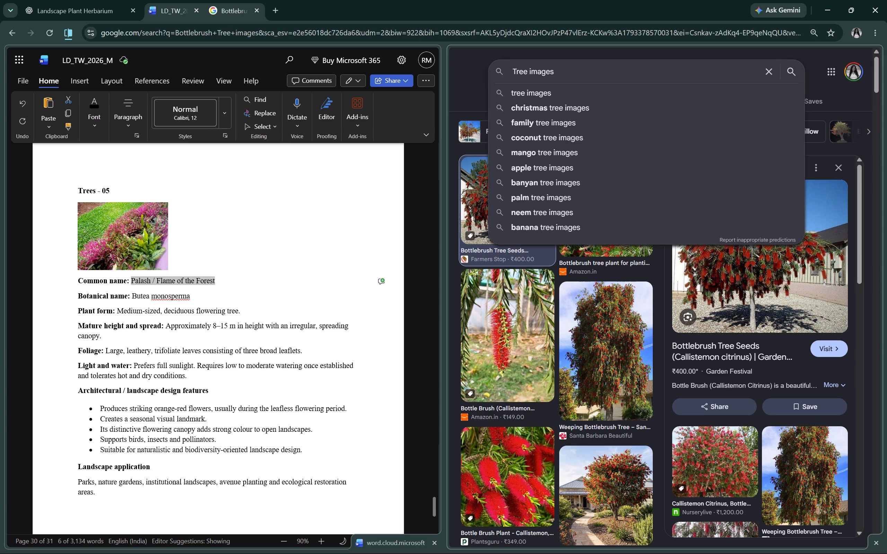
key(ctrl+v)
key(Return)
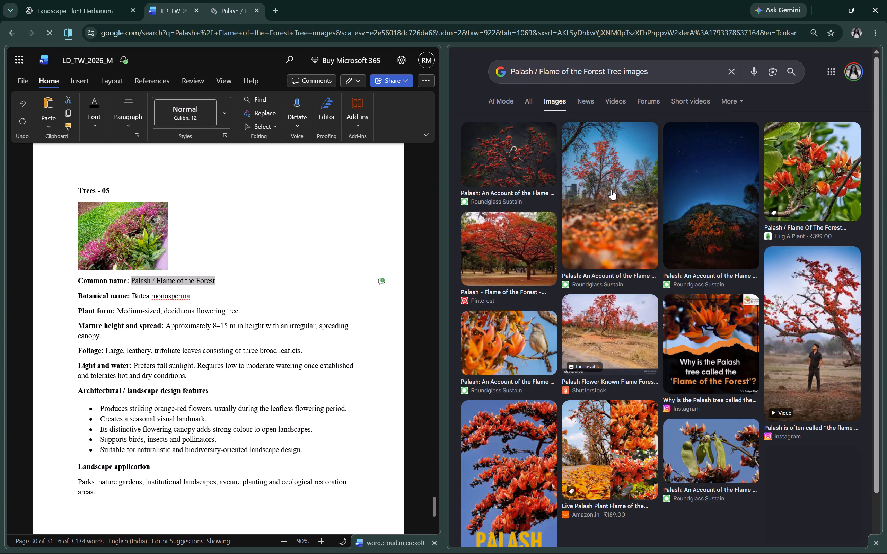
Copy the Pinterest "Palash - Flame of the Forest" picture and paste it after the old garden picture in Trees - 05.
scroll(608, 187, down, 1)
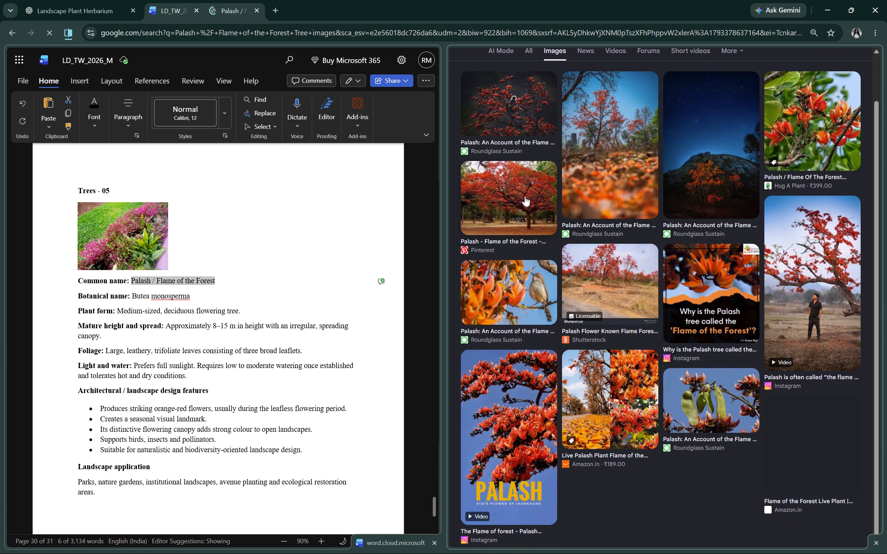
click(525, 196)
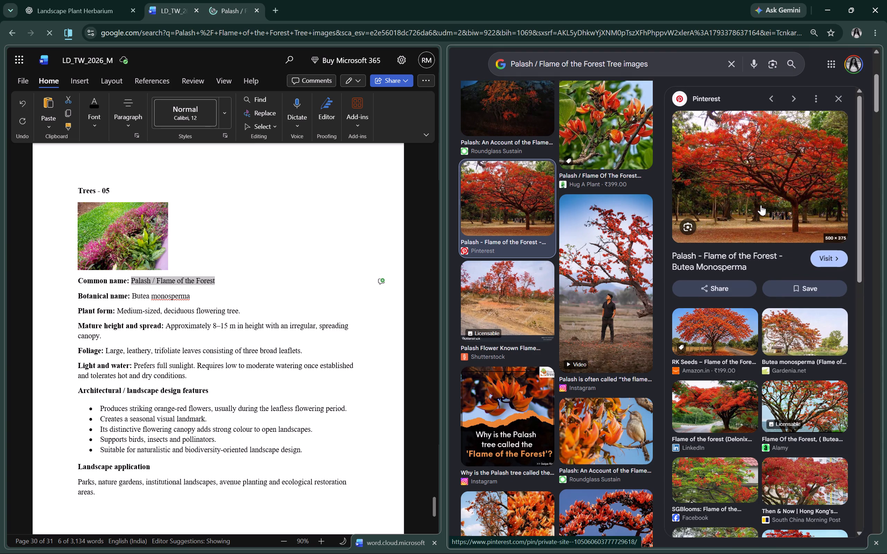
right_click(761, 205)
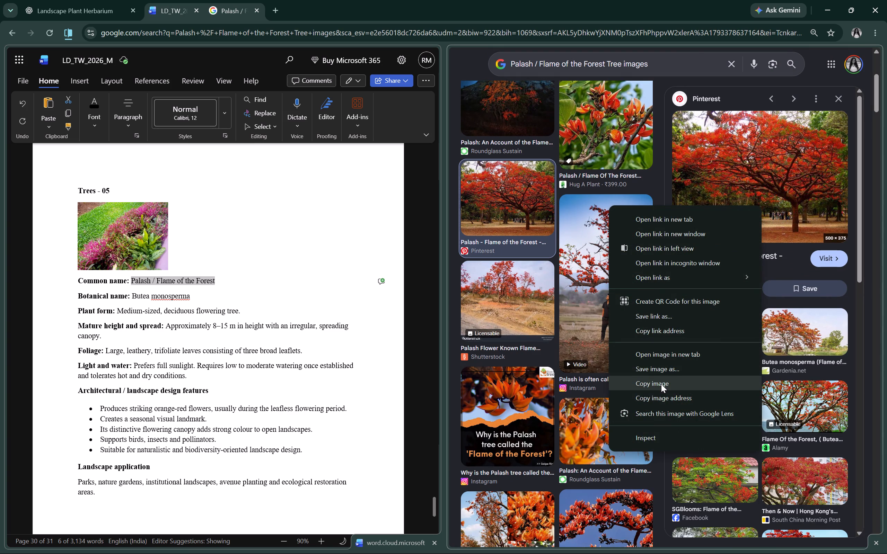
click(661, 384)
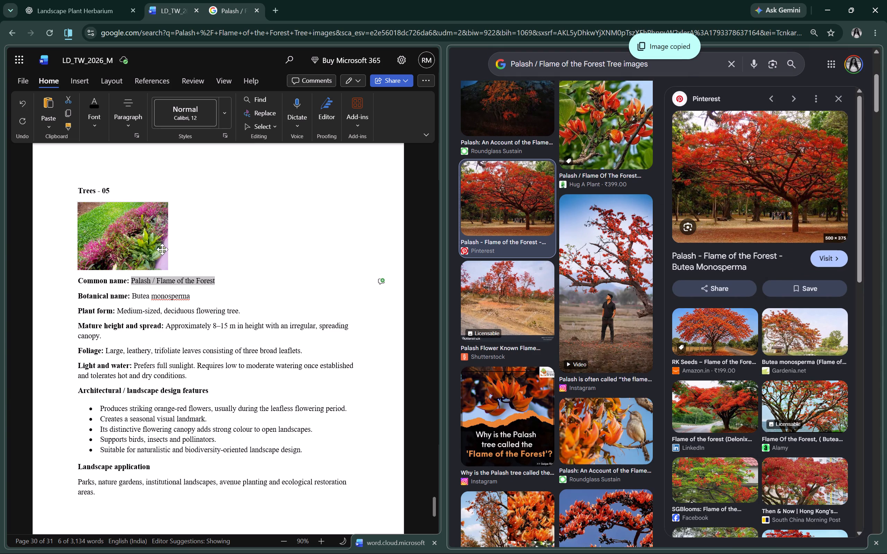
click(170, 246)
key(ctrl+v)
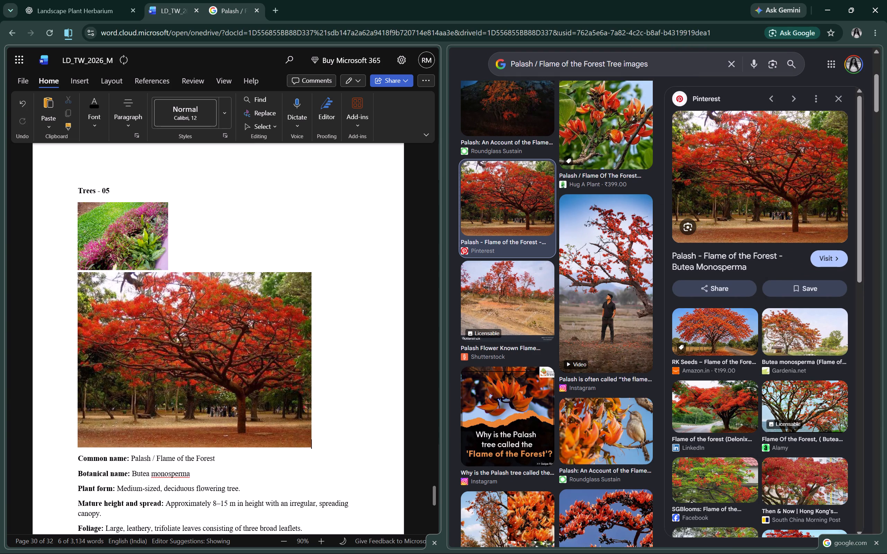
Shrink the pasted Palash picture proportionally to about the width of the old garden picture in Trees - 05.
click(280, 350)
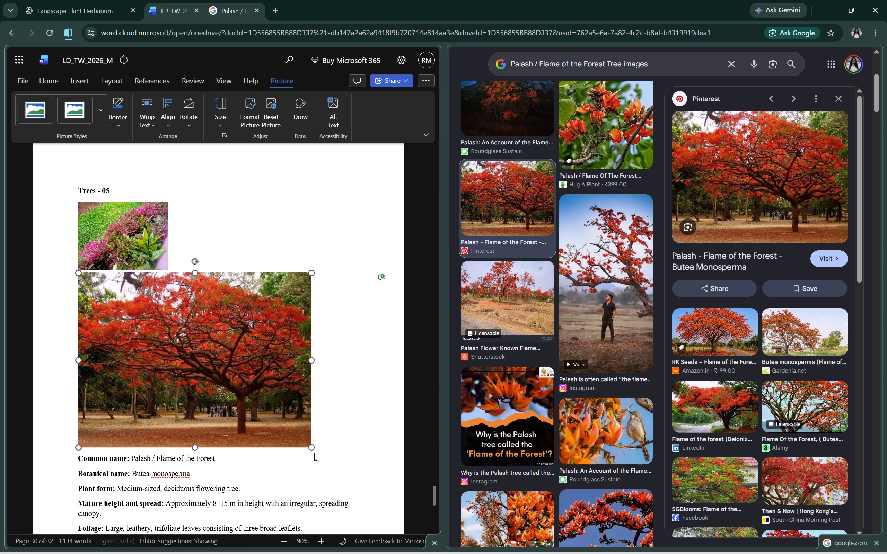
drag(314, 271, 178, 261)
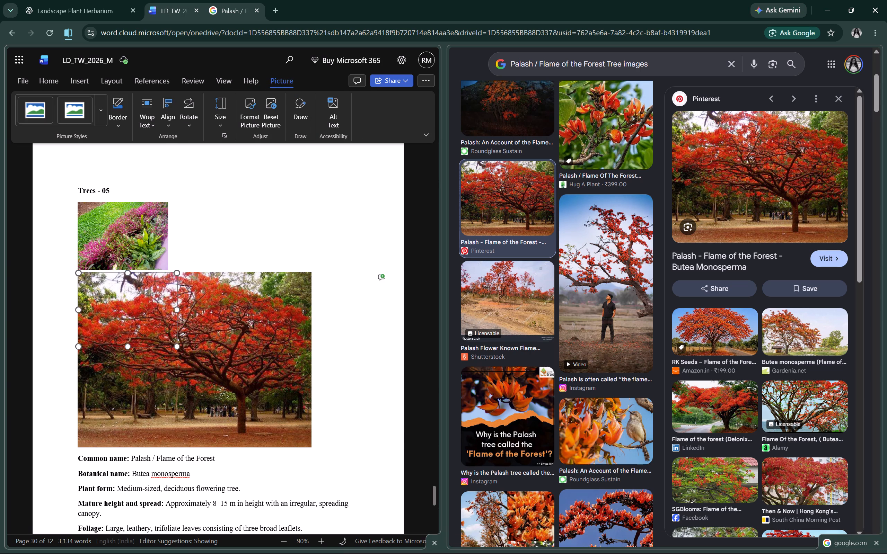
drag(178, 261, 168, 263)
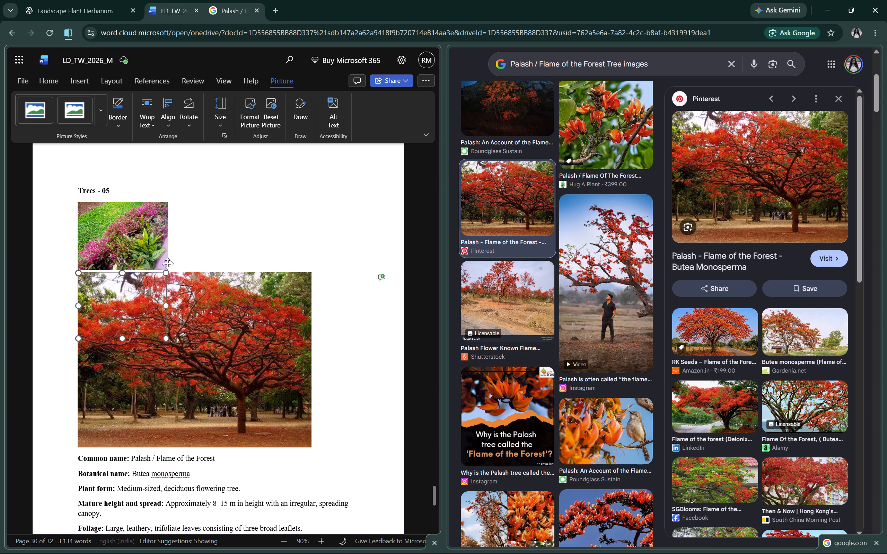
drag(168, 263, 170, 262)
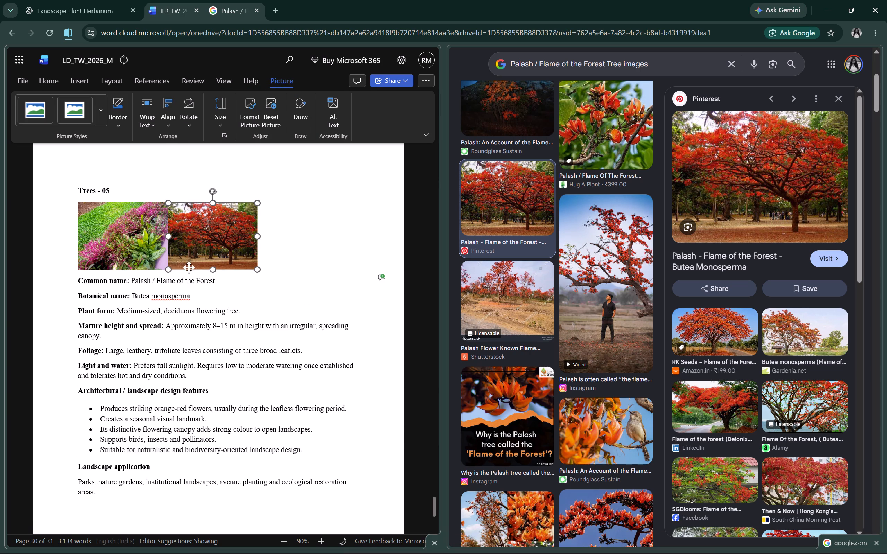
Move the Palash picture ahead of the old garden picture in Trees - 05 and delete the old picture.
drag(192, 262, 132, 250)
click(179, 247)
key(Delete)
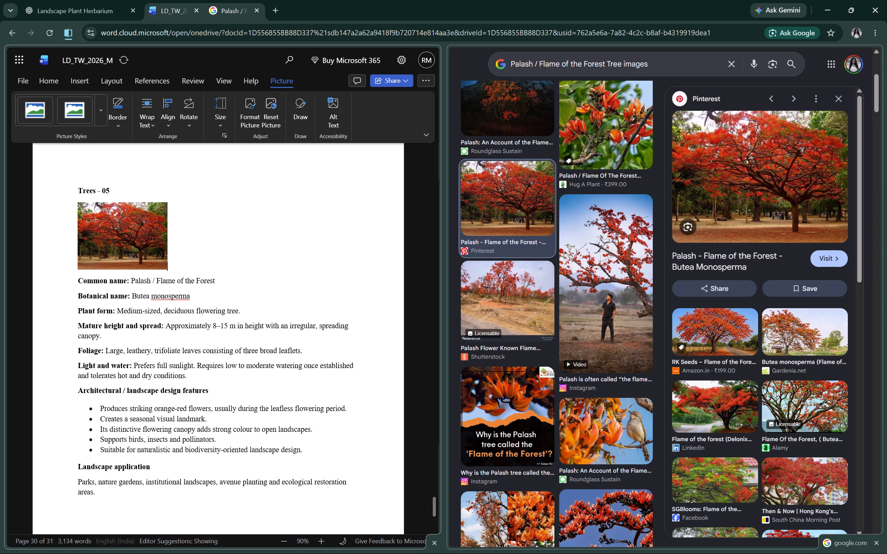
Review the plant entries and their replaced pictures from Trees - 05 back to the Landscape Plant Herbarium title page.
scroll(232, 265, down, 13)
scroll(232, 265, up, 6)
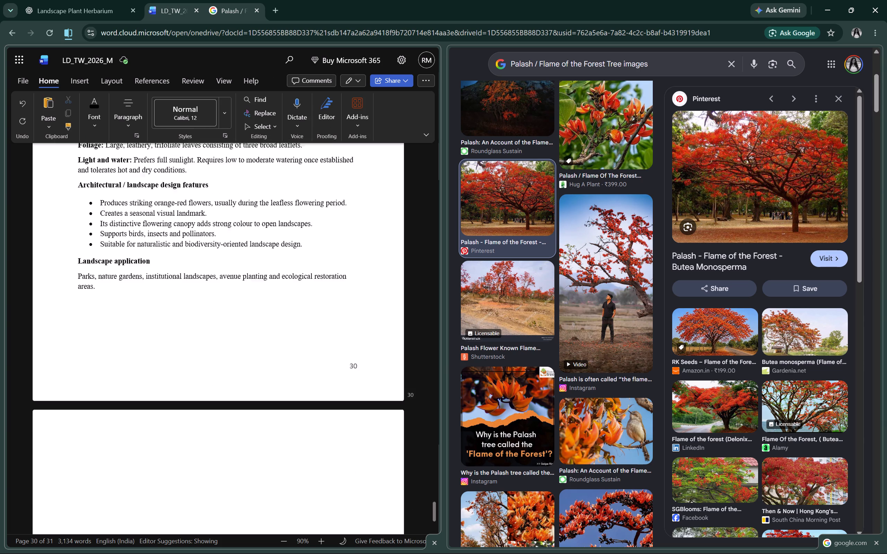
scroll(232, 265, up, 18)
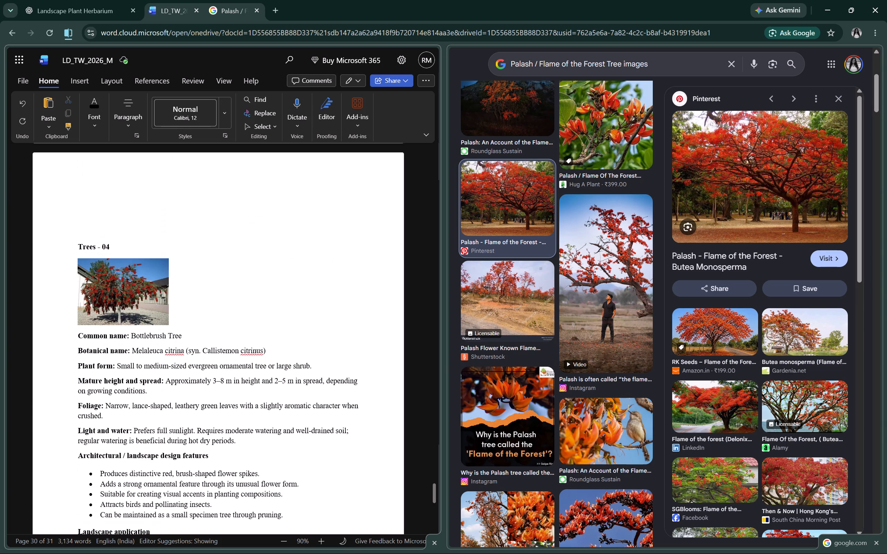
scroll(233, 265, up, 17)
scroll(233, 265, up, 4)
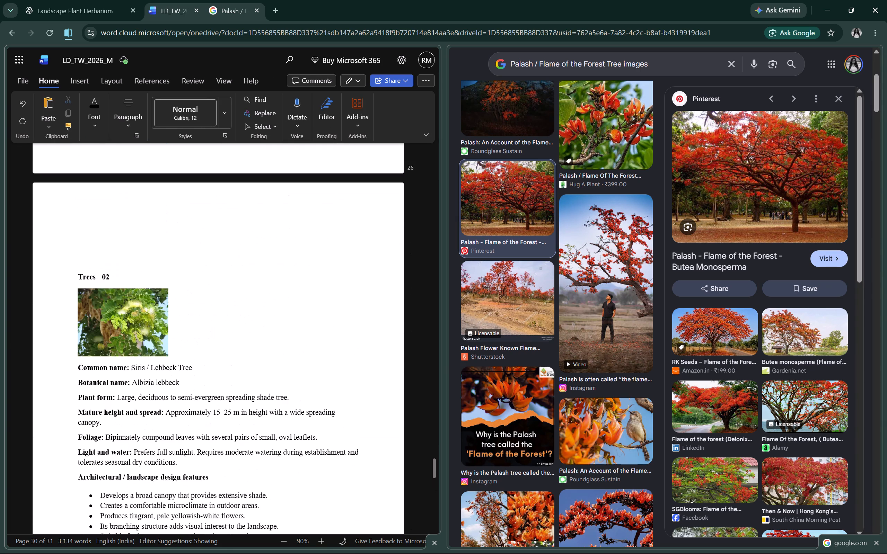
scroll(233, 265, up, 20)
scroll(233, 265, up, 7)
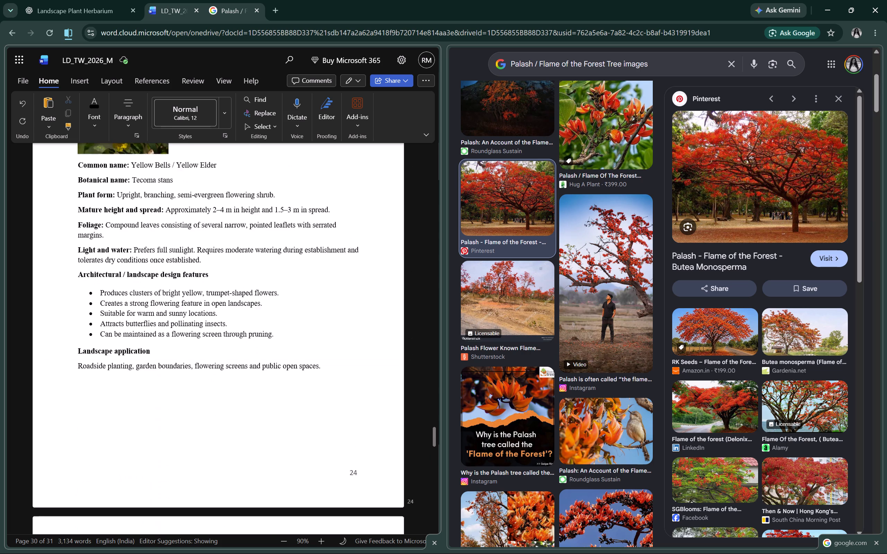
scroll(233, 265, up, 20)
scroll(233, 265, up, 9)
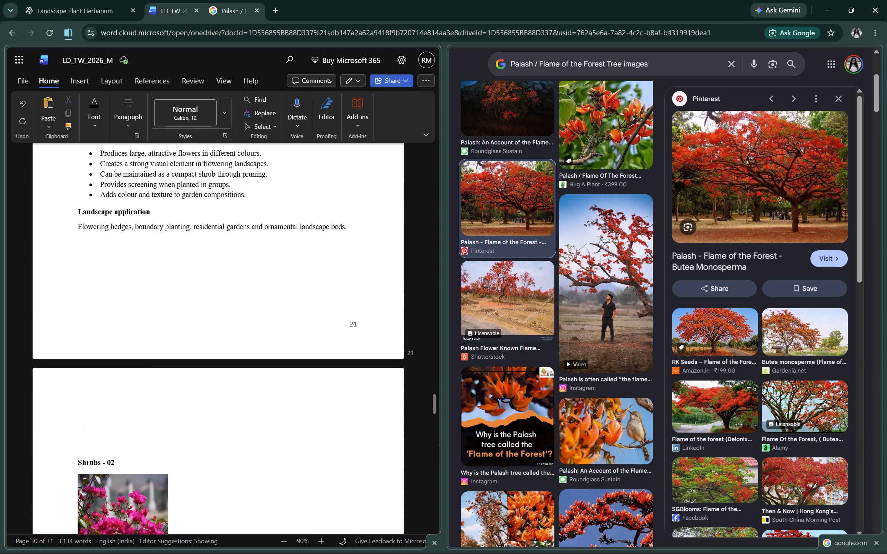
scroll(233, 265, up, 12)
scroll(233, 265, up, 10)
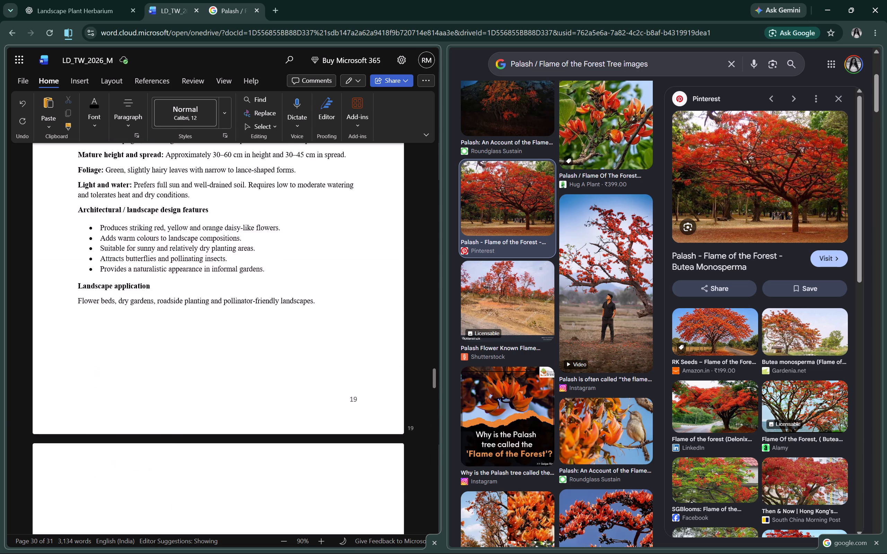
scroll(233, 265, up, 20)
scroll(233, 265, up, 5)
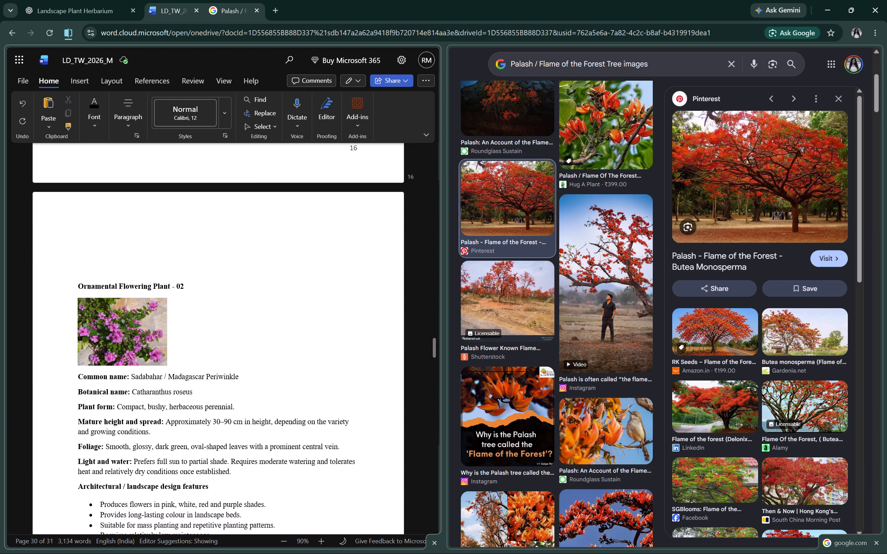
scroll(233, 265, up, 20)
scroll(233, 265, up, 3)
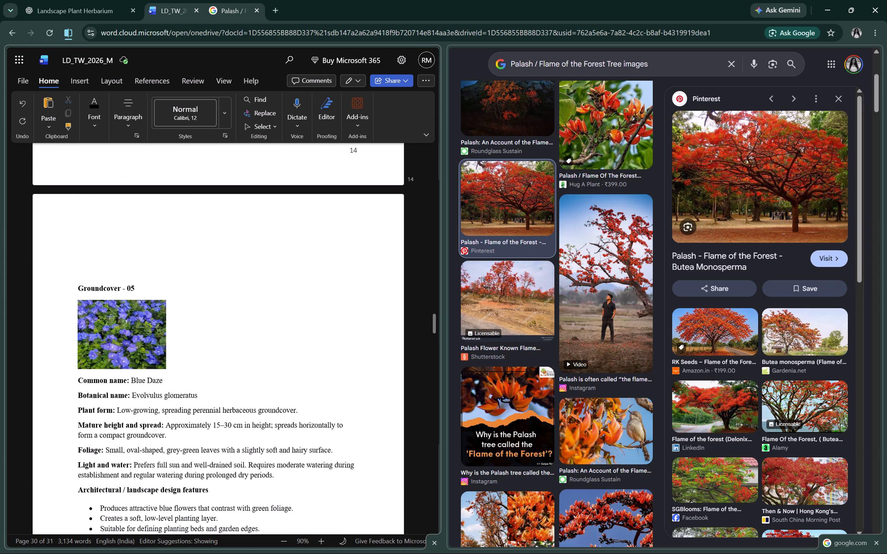
scroll(233, 265, up, 19)
scroll(233, 265, up, 20)
scroll(233, 265, up, 5)
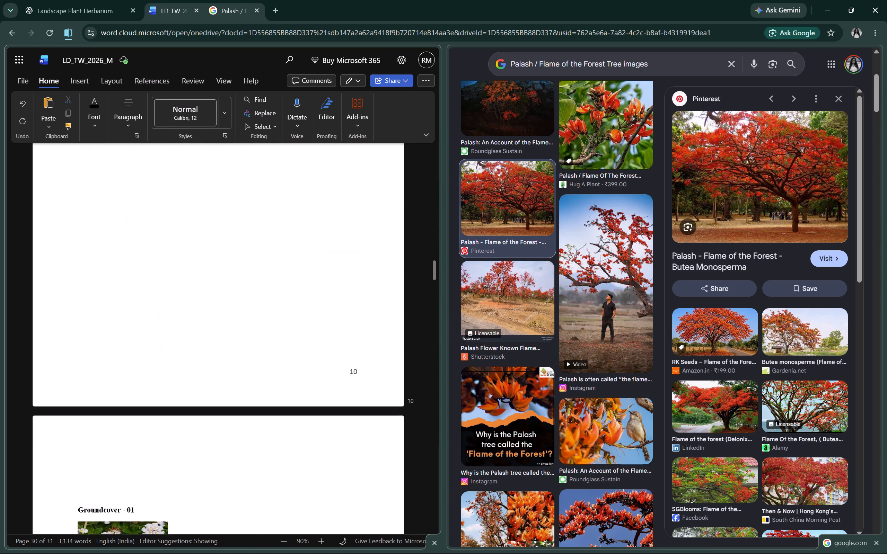
scroll(233, 265, up, 2)
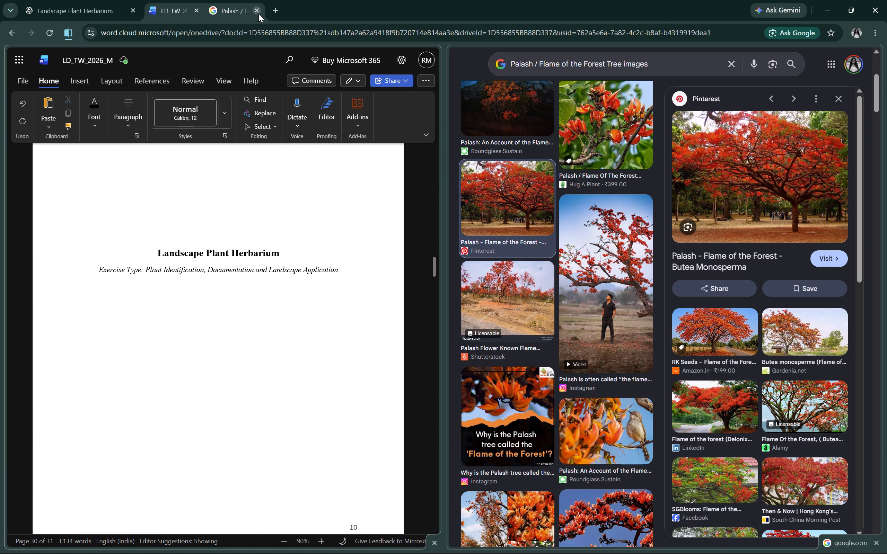
Close the Palash image search so that only the Word document remains in view.
click(260, 13)
Look over the Landscape Plant Herbarium title page and the first groundcover entry that follows it.
scroll(580, 395, down, 1)
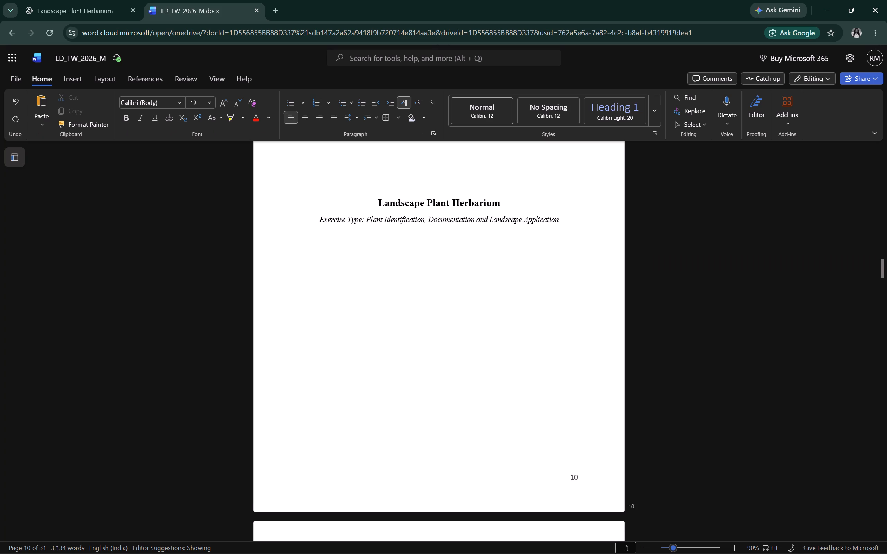
scroll(580, 395, up, 4)
scroll(580, 395, down, 4)
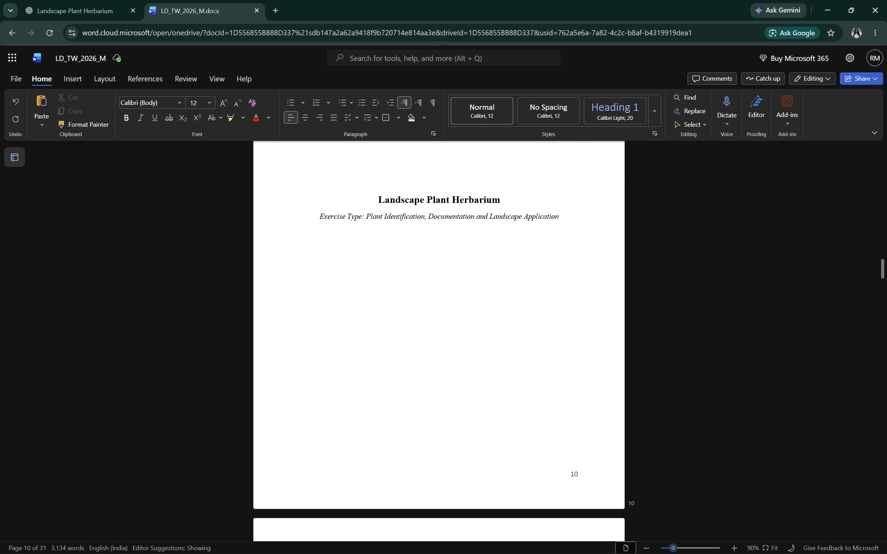
scroll(513, 457, down, 13)
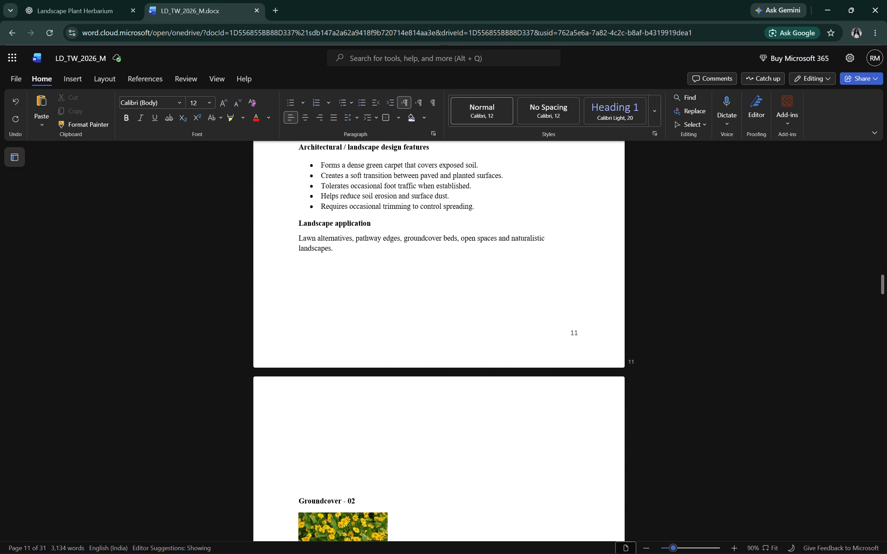
Export the LD_TW_2026_M document as a PDF without comments and download it.
click(17, 82)
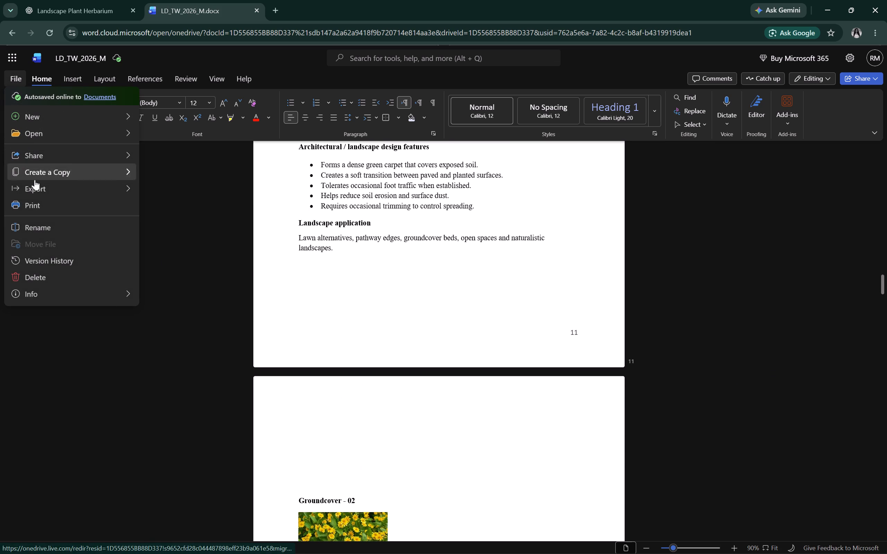
click(40, 188)
click(88, 184)
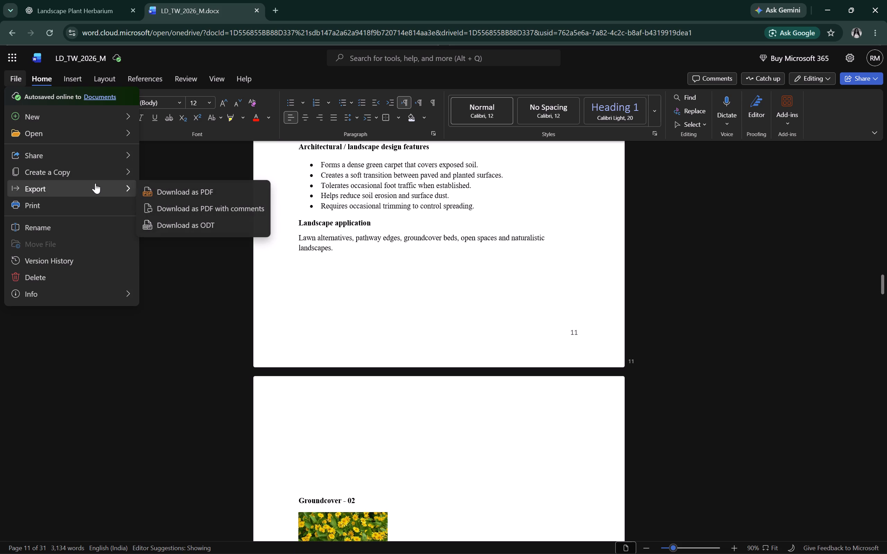
click(196, 195)
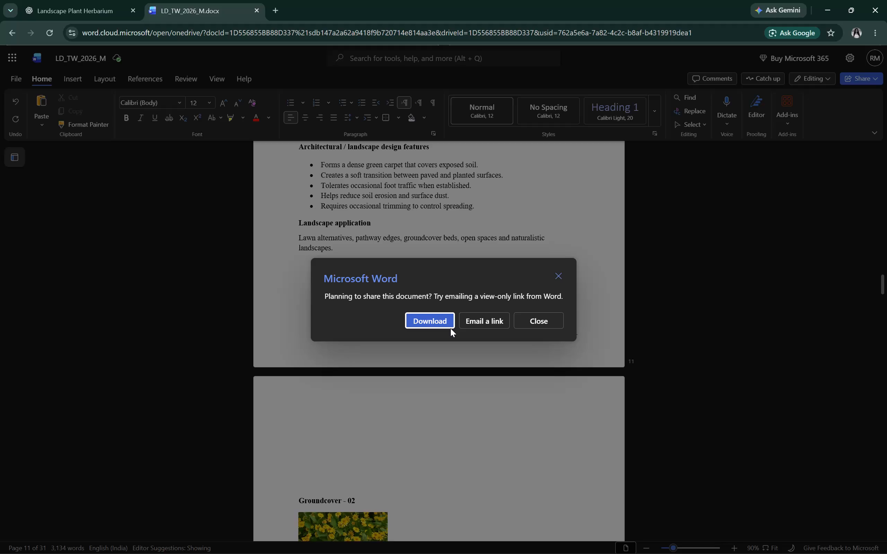
click(438, 323)
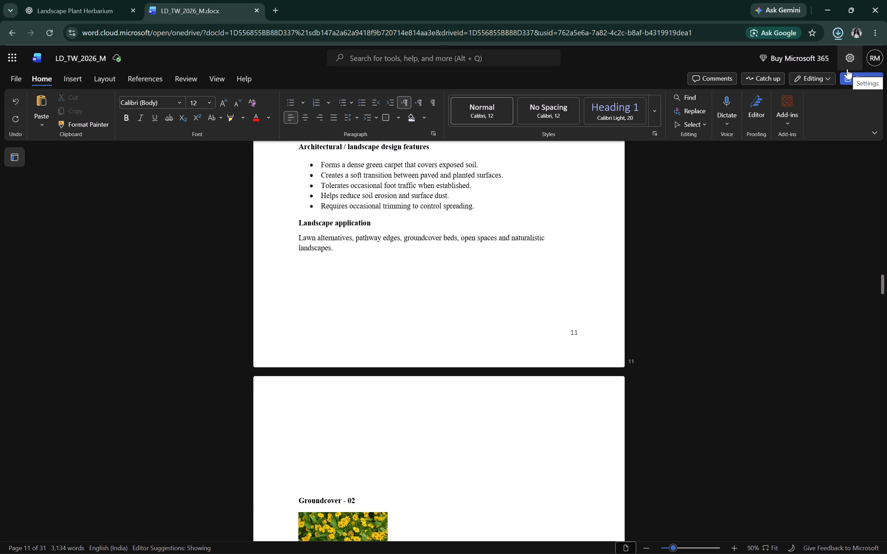
Open the downloaded LD_TW_2026_M PDF and look over its opening pages, from the cover to the Final Proposal section.
click(830, 53)
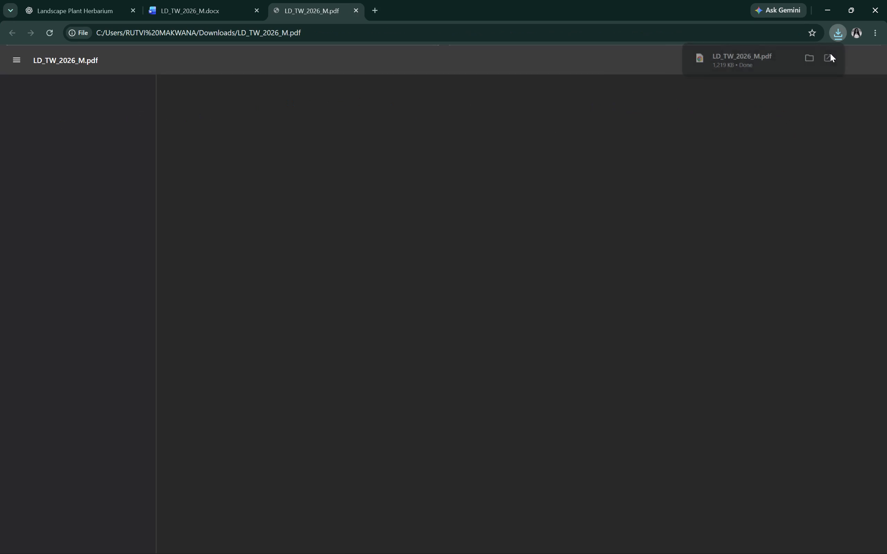
scroll(627, 468, down, 8)
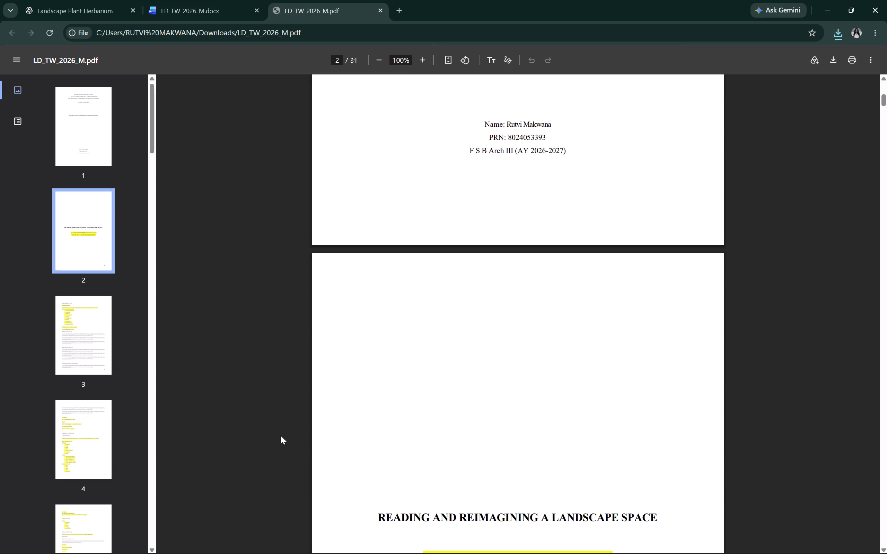
click(1, 419)
click(77, 401)
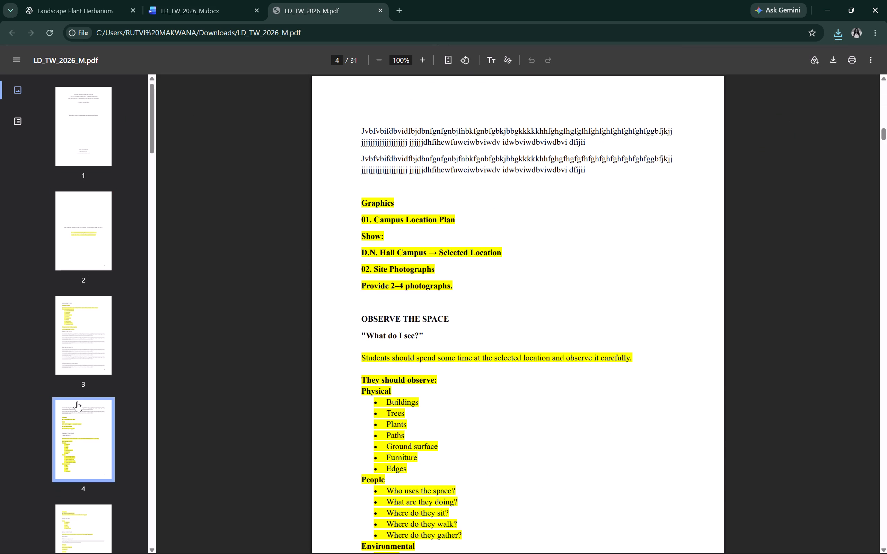
scroll(77, 401, down, 9)
click(80, 310)
click(88, 373)
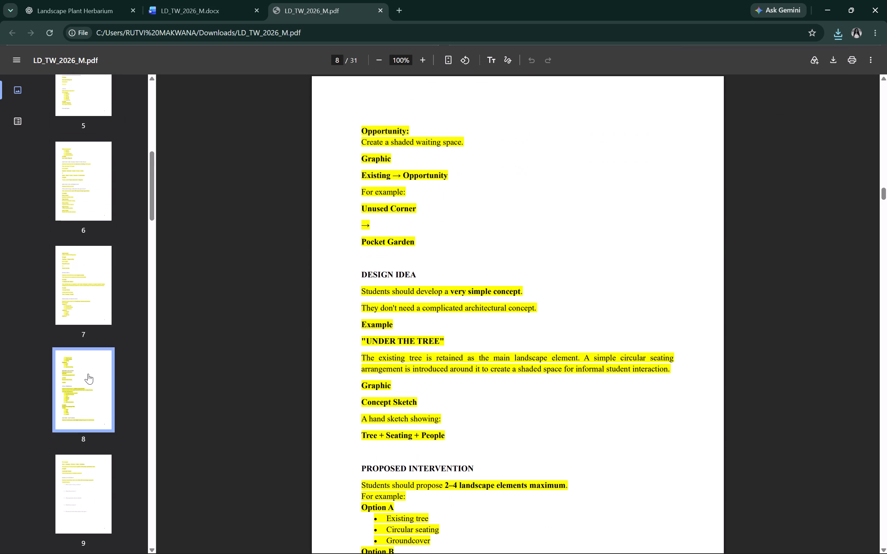
scroll(88, 374, down, 15)
scroll(88, 350, up, 5)
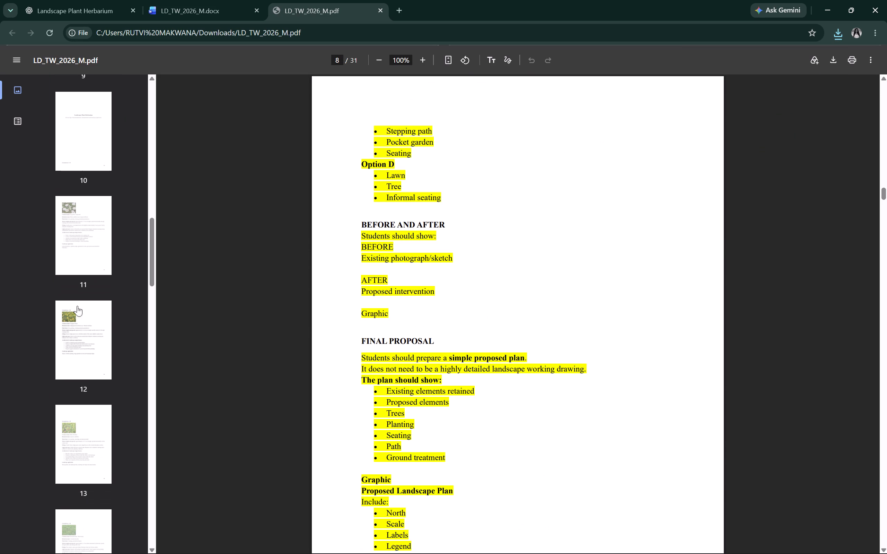
Check the exported groundcover entries and their pictures in the PDF, from Groundcover - 01 to the Blue Daze page.
click(71, 257)
scroll(698, 435, up, 2)
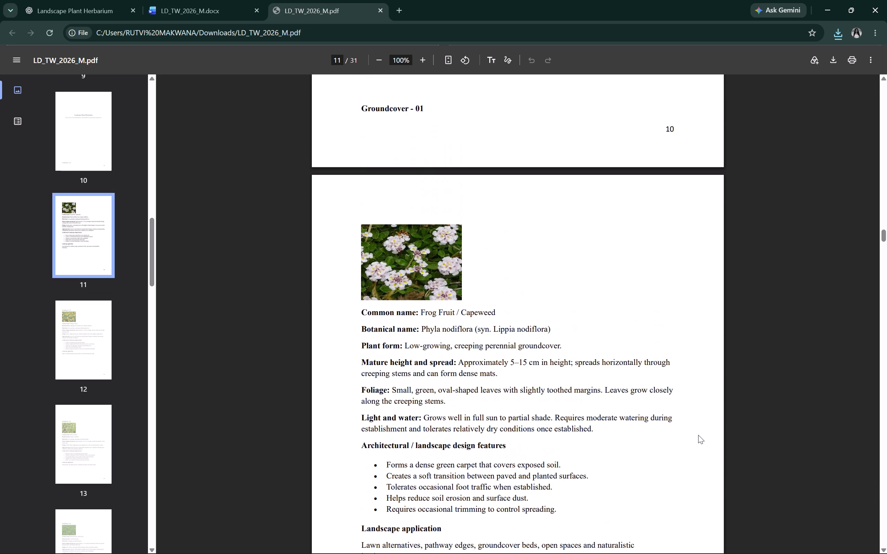
scroll(698, 435, down, 18)
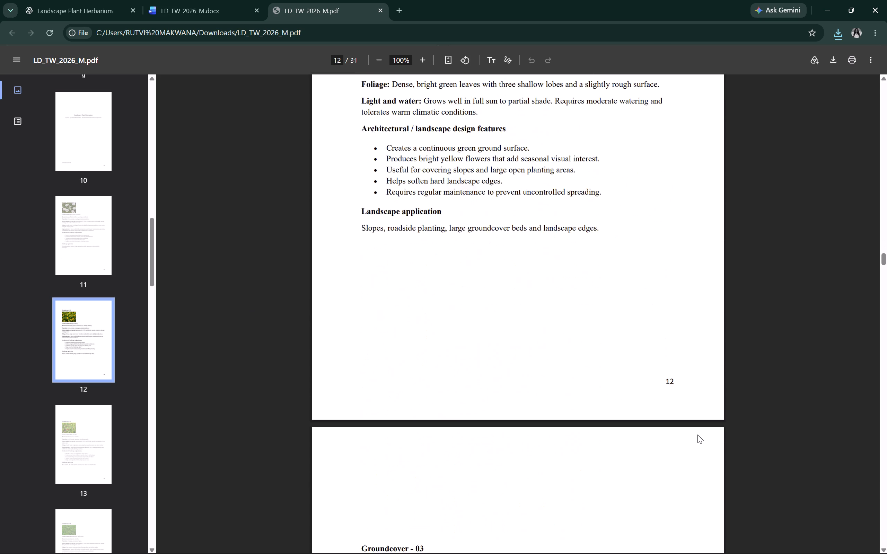
scroll(697, 435, down, 18)
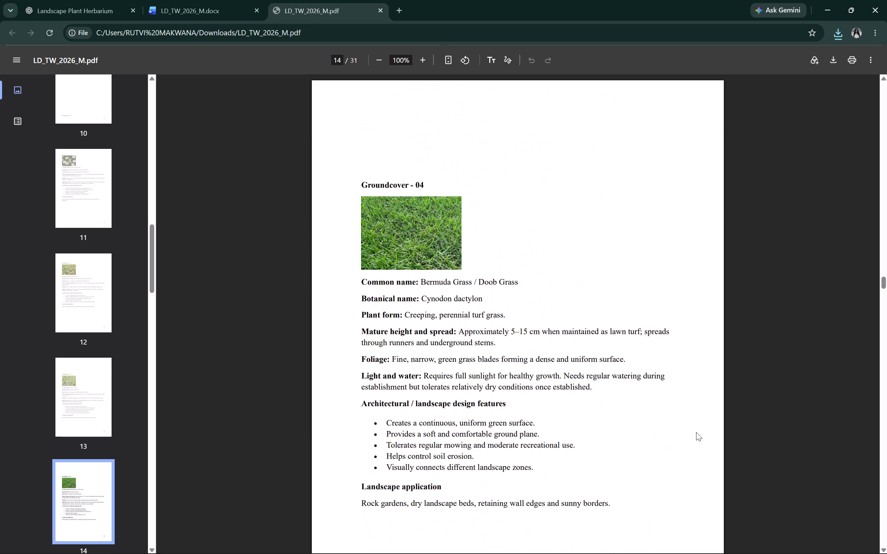
scroll(696, 432, down, 15)
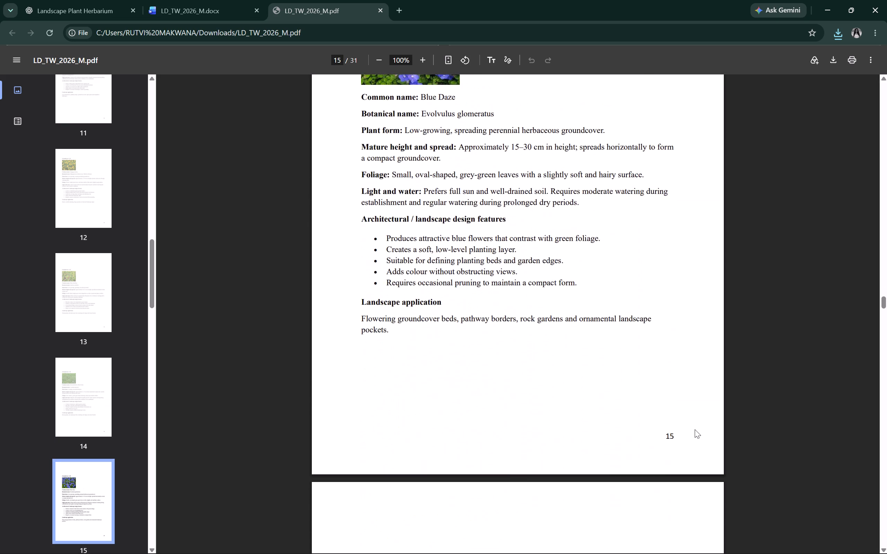
scroll(694, 429, up, 2)
Check the exported Ornamental Flowering Plant entries 01 to 05 and their pictures in the PDF.
scroll(694, 429, down, 10)
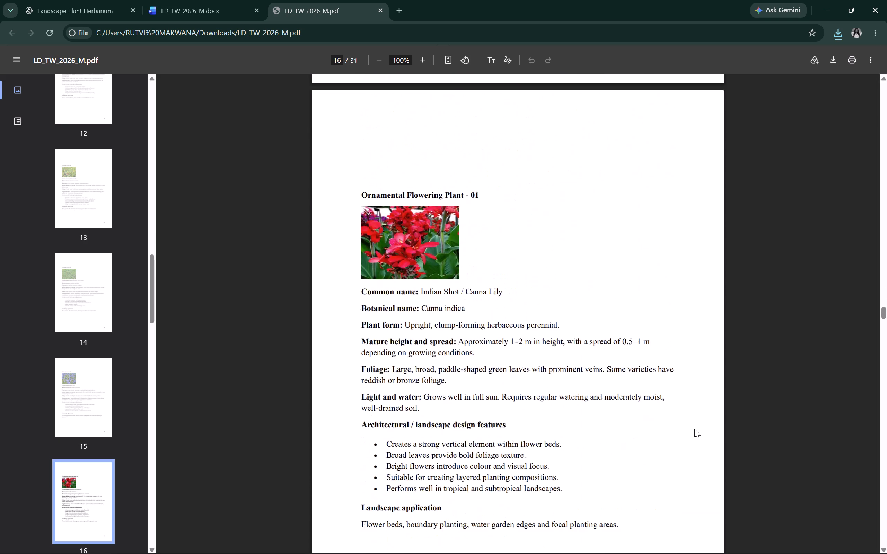
scroll(694, 429, down, 2)
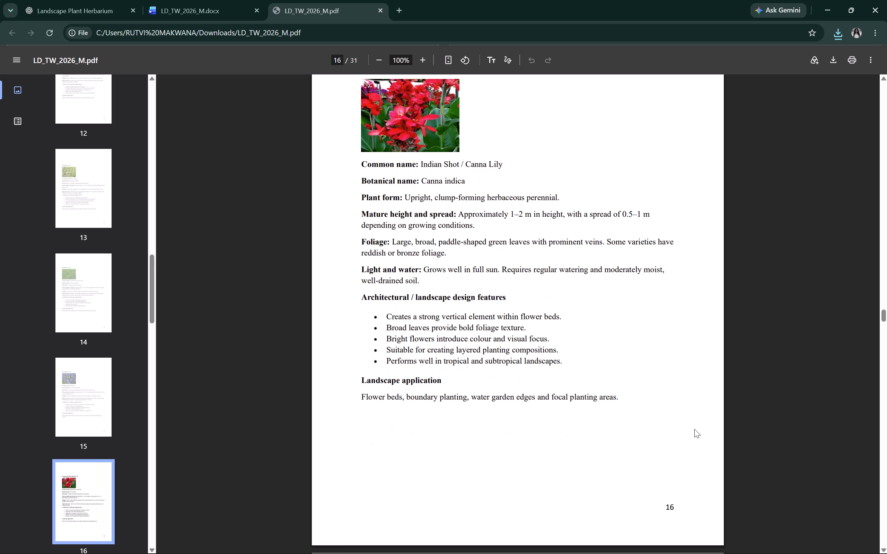
scroll(694, 429, down, 11)
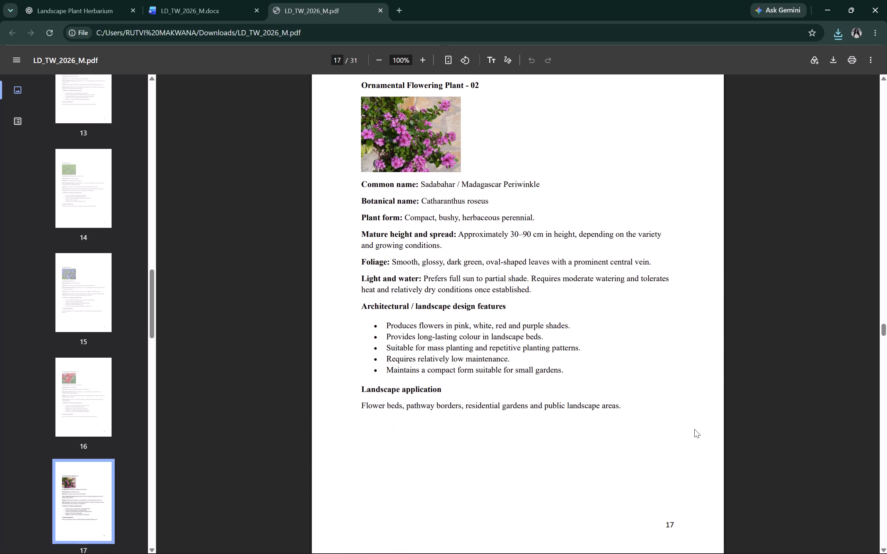
scroll(694, 429, down, 12)
scroll(694, 429, up, 1)
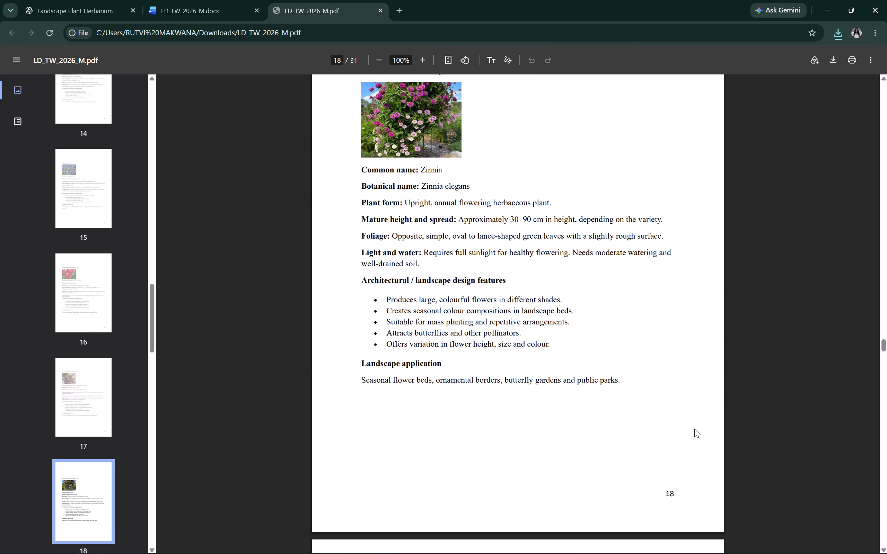
scroll(694, 429, down, 12)
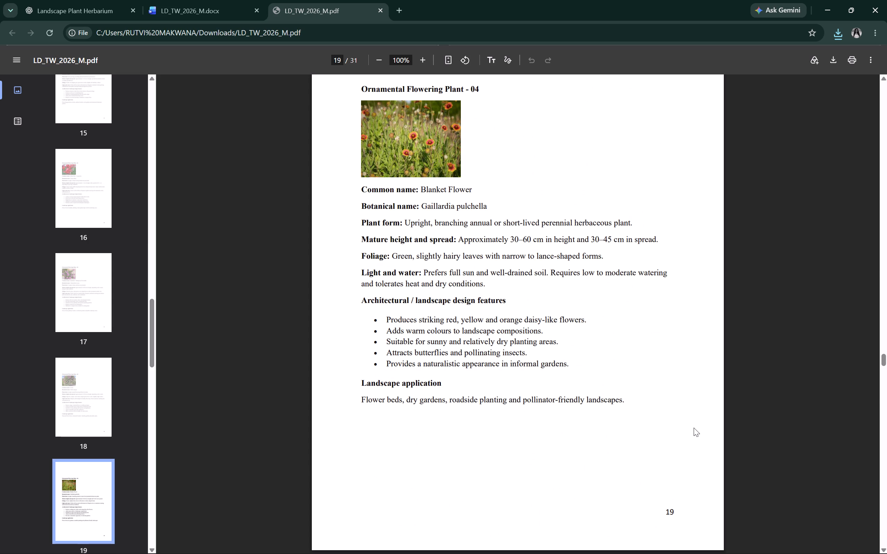
scroll(694, 428, down, 14)
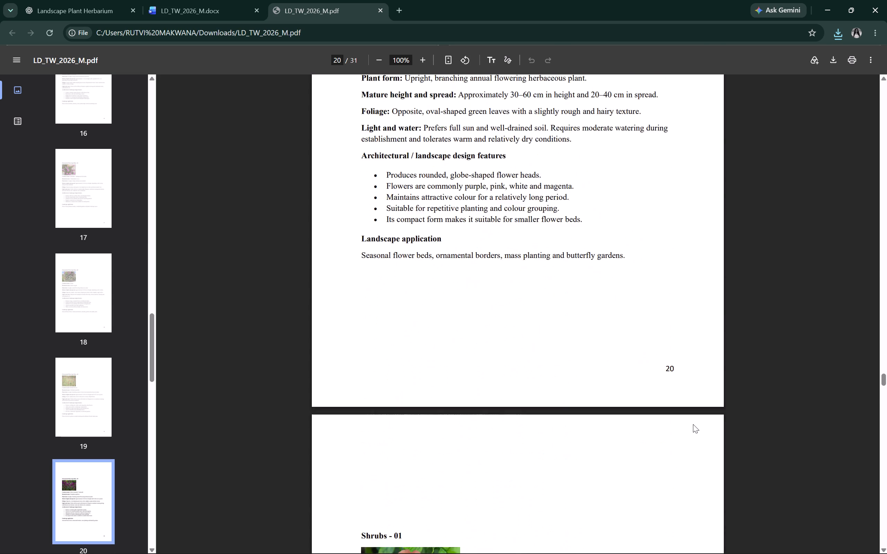
Check the exported Shrubs entries 01 to 05 and their pictures in the PDF.
scroll(693, 424, down, 15)
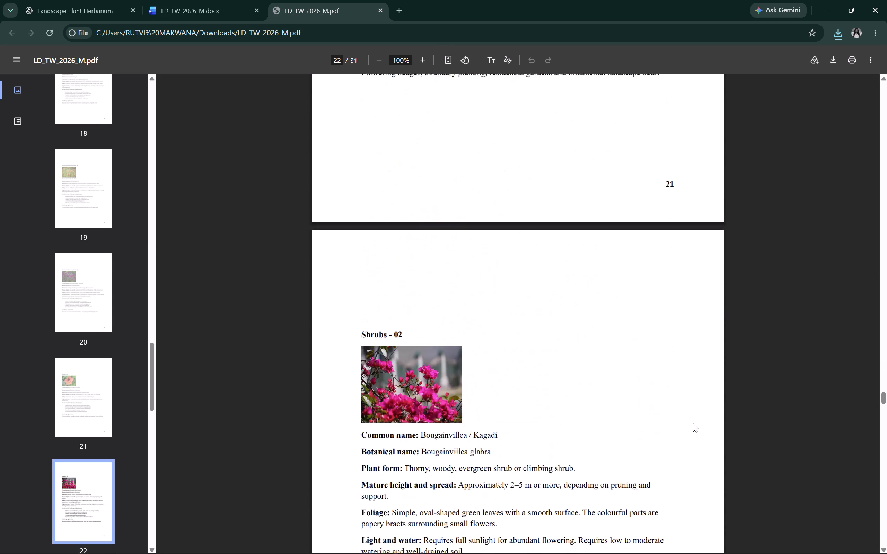
scroll(693, 423, down, 20)
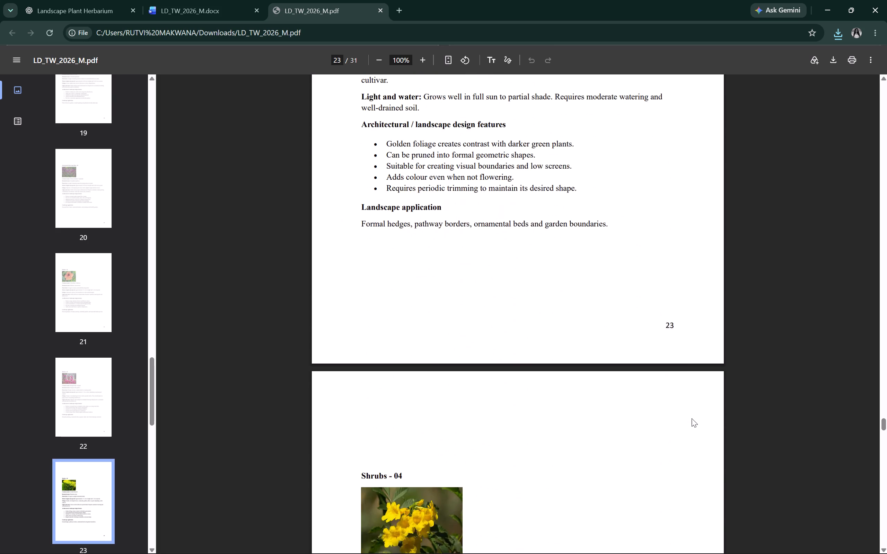
scroll(691, 418, down, 18)
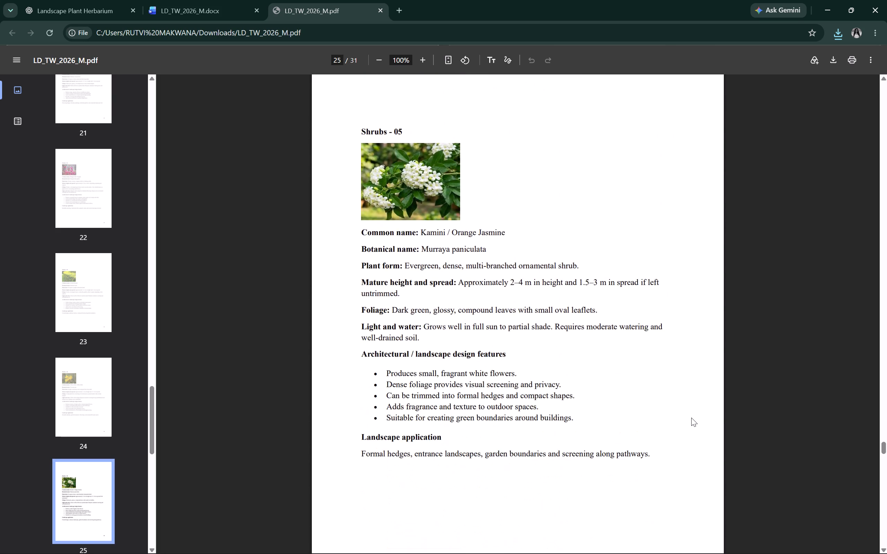
scroll(691, 418, down, 4)
Check the exported Trees entries 01 to 05 and their pictures in the PDF.
scroll(691, 417, down, 14)
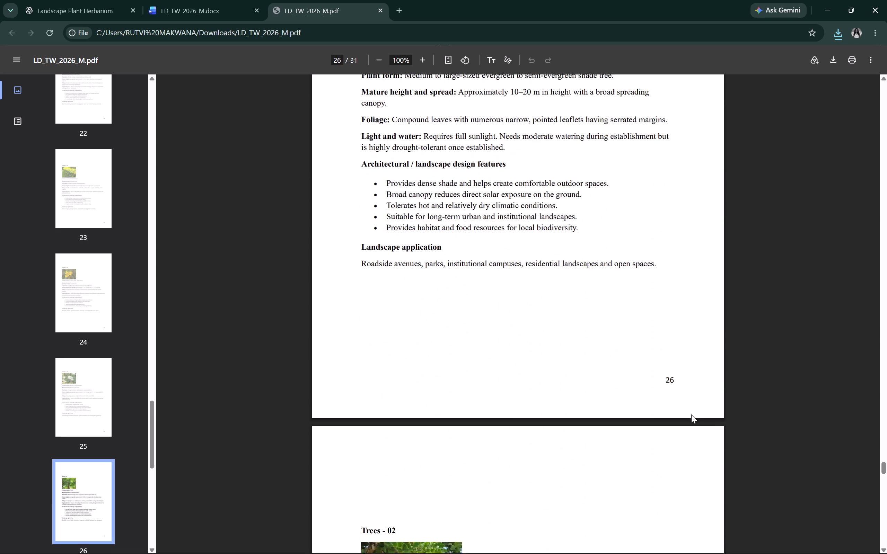
scroll(691, 414, down, 19)
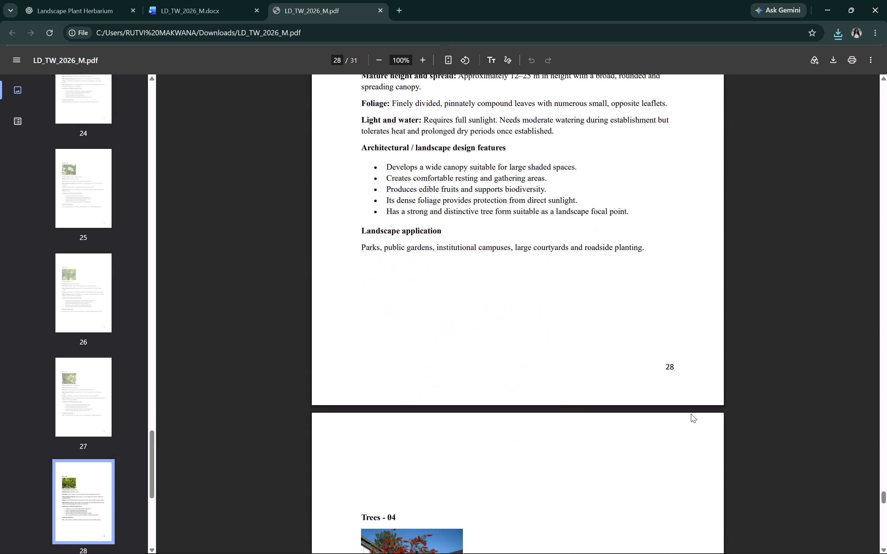
scroll(691, 414, down, 19)
scroll(691, 413, down, 3)
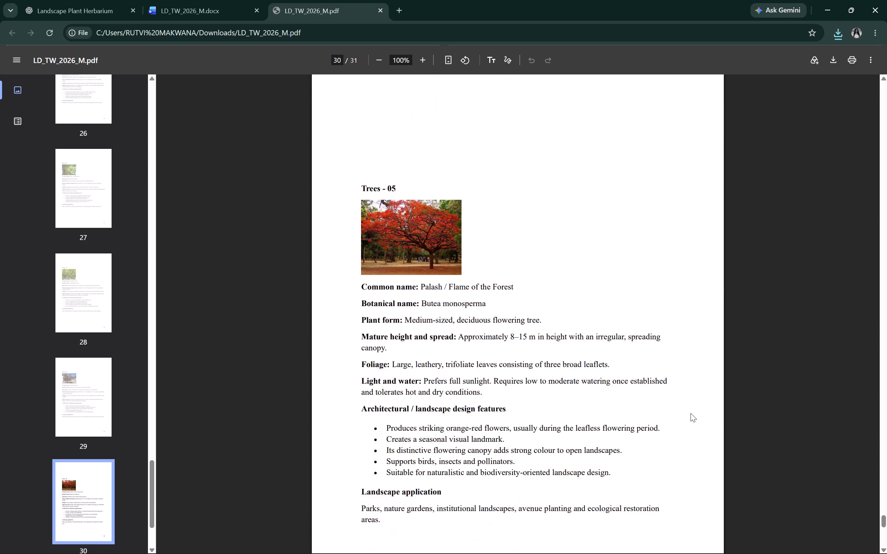
Return to the Word document and look back over the Herbarium title page and the Section / Elevation and Design Statement page.
click(206, 9)
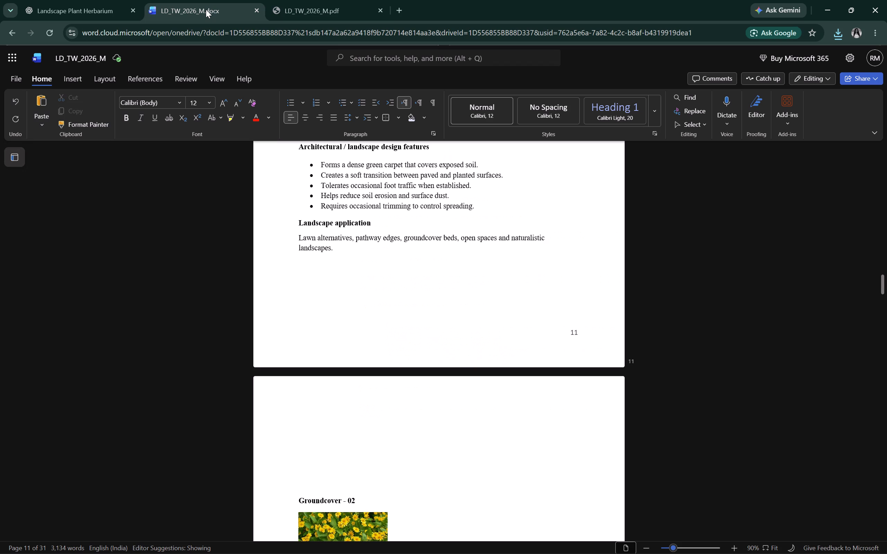
click(636, 255)
scroll(643, 258, up, 11)
scroll(638, 198, up, 3)
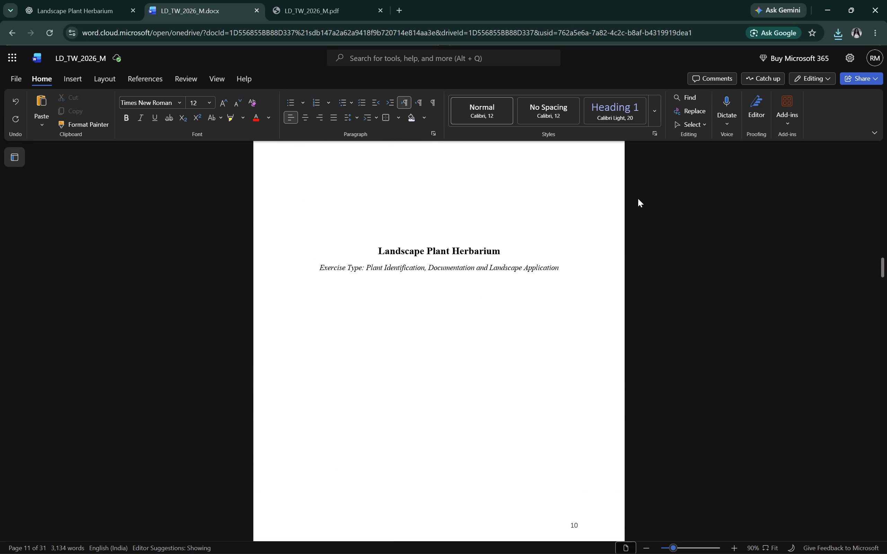
scroll(638, 198, up, 6)
scroll(742, 186, up, 9)
scroll(795, 180, up, 7)
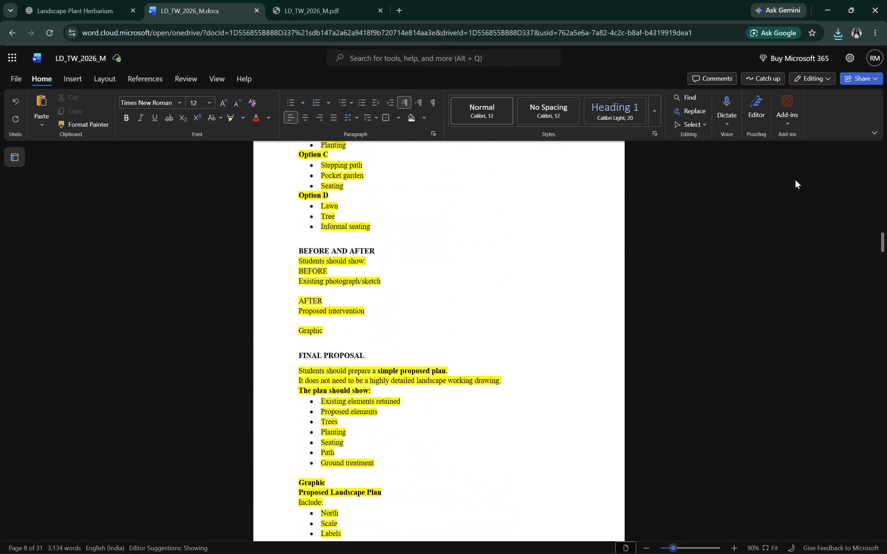
scroll(795, 180, up, 2)
scroll(799, 242, down, 11)
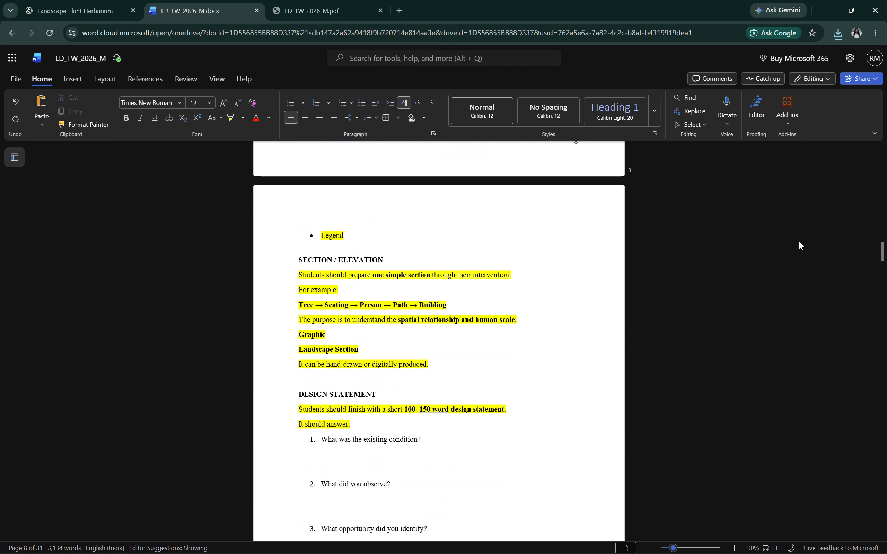
scroll(799, 241, down, 2)
scroll(798, 241, up, 1)
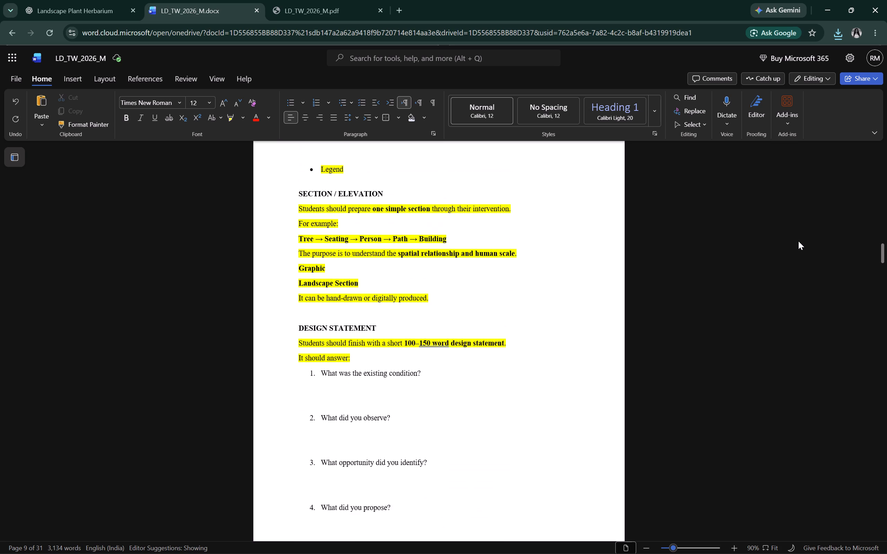
scroll(798, 241, down, 4)
scroll(798, 241, up, 5)
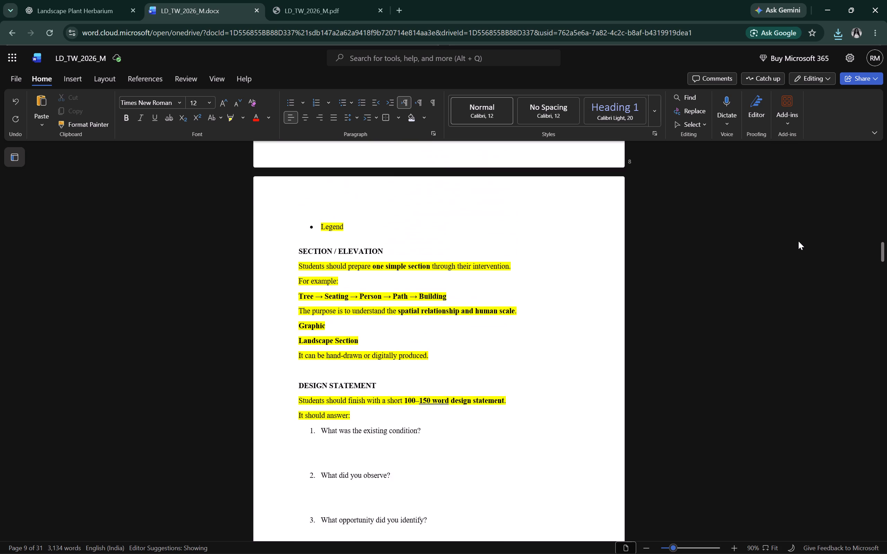
Review the remaining highlighted instruction pages of the Word document back to the Landscape Design cover page.
scroll(798, 241, up, 5)
scroll(798, 241, up, 18)
scroll(798, 241, up, 5)
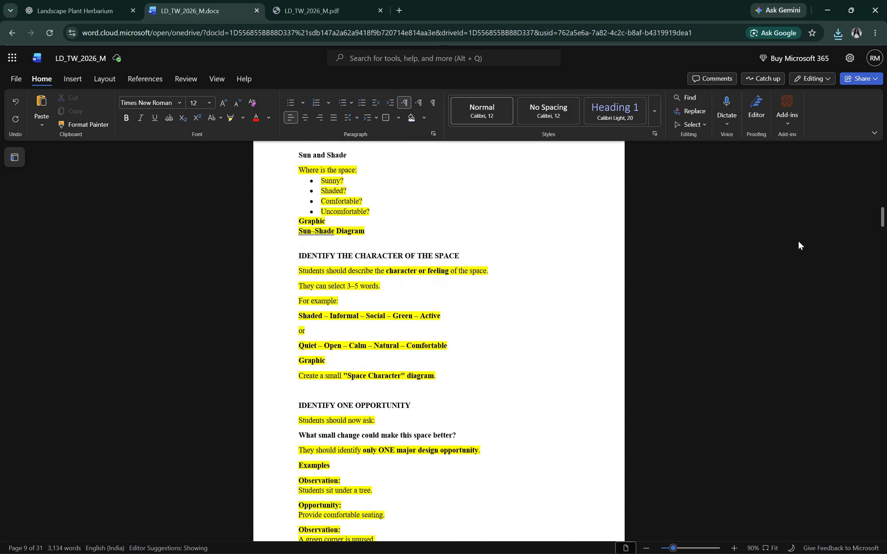
scroll(798, 241, up, 20)
scroll(798, 241, up, 13)
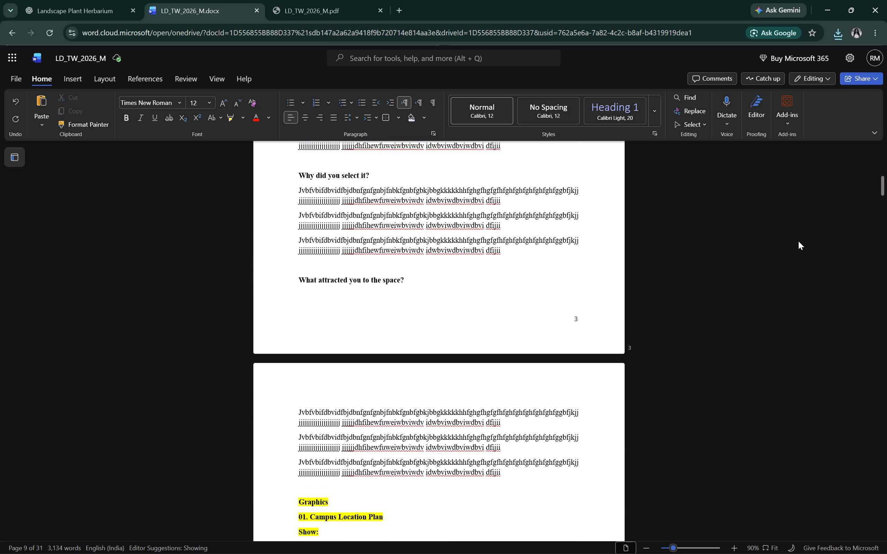
scroll(798, 241, up, 13)
scroll(798, 241, up, 17)
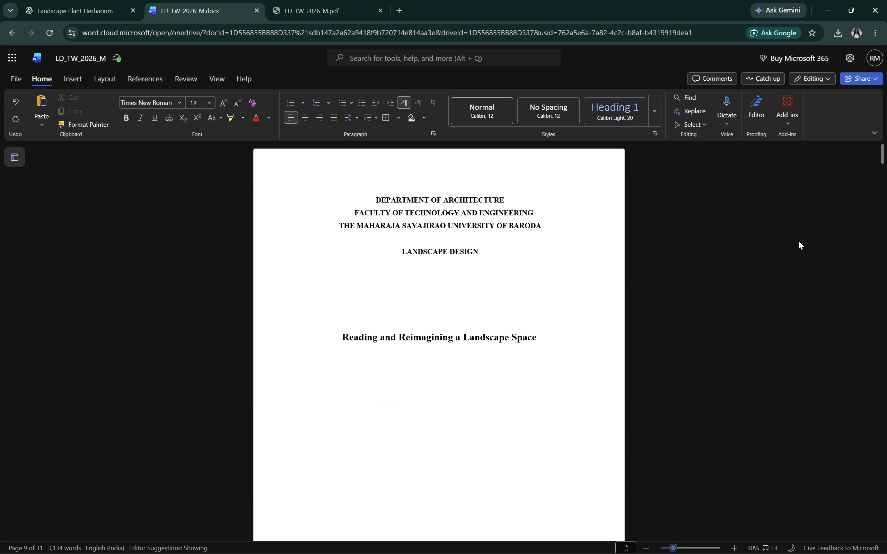
scroll(798, 241, up, 4)
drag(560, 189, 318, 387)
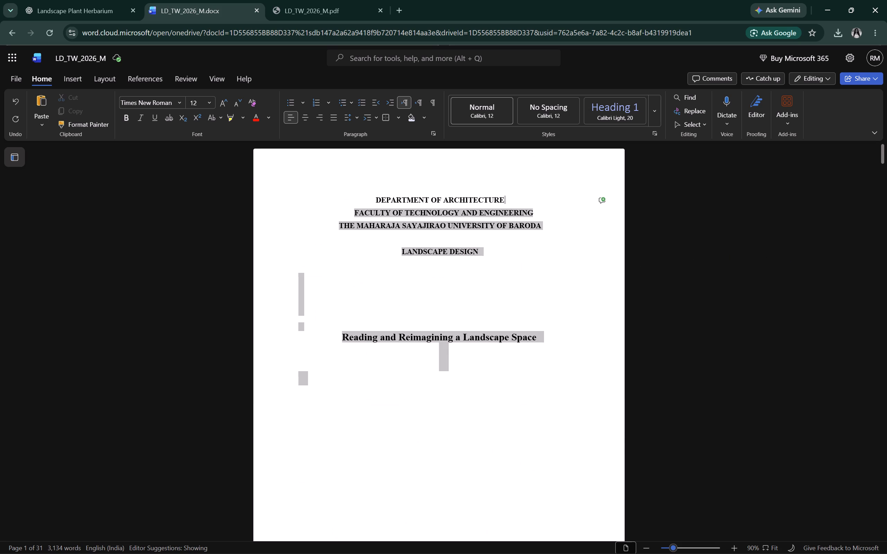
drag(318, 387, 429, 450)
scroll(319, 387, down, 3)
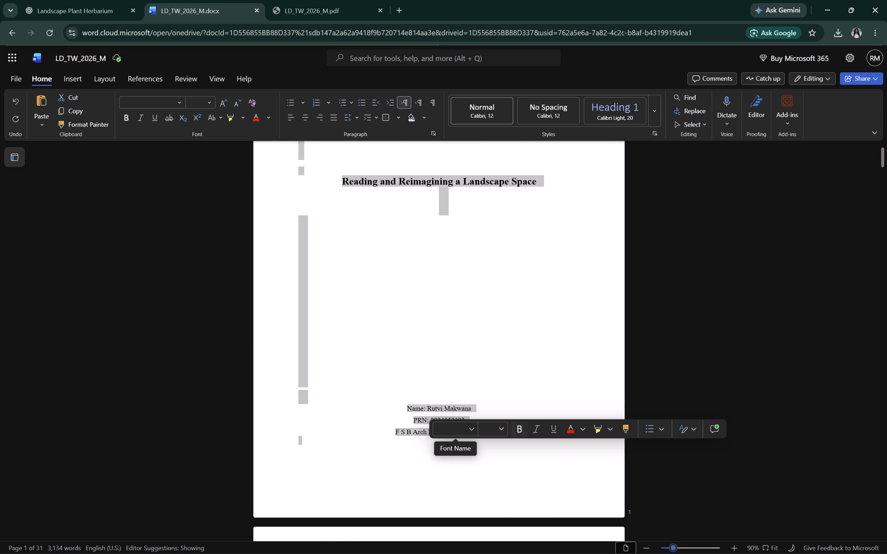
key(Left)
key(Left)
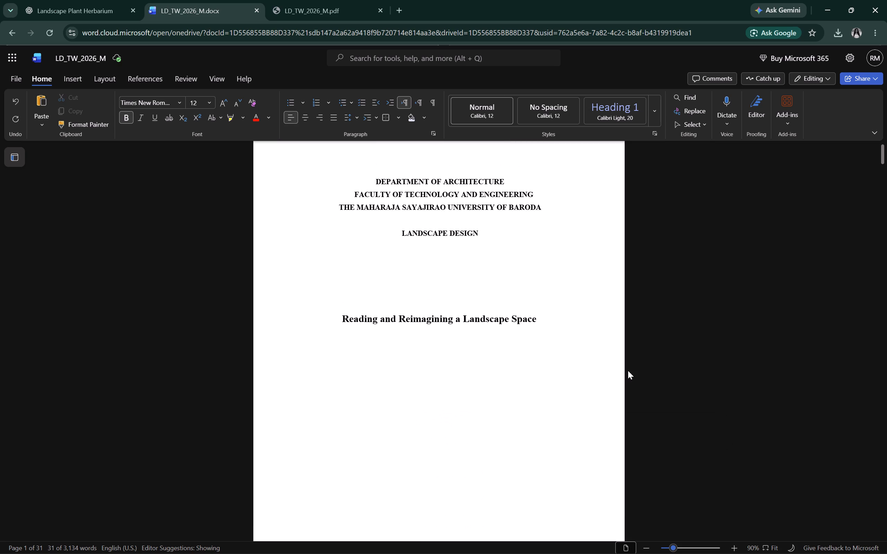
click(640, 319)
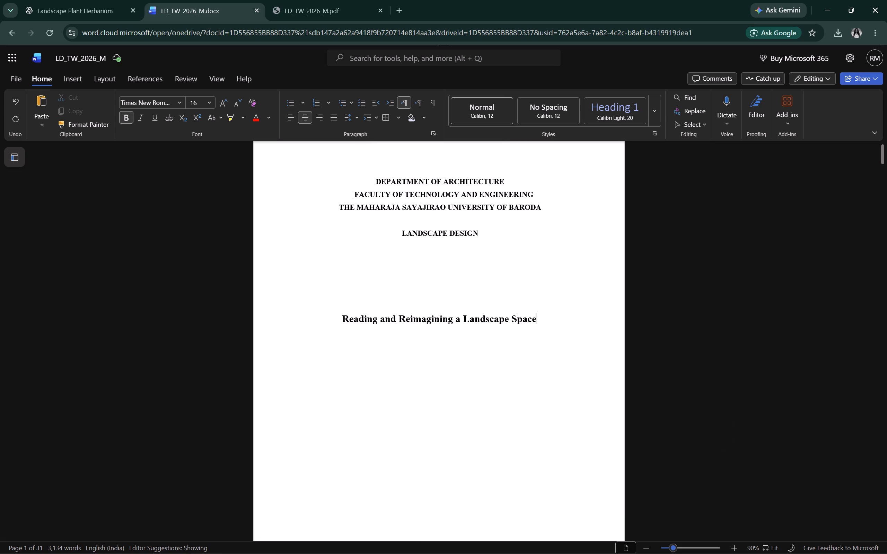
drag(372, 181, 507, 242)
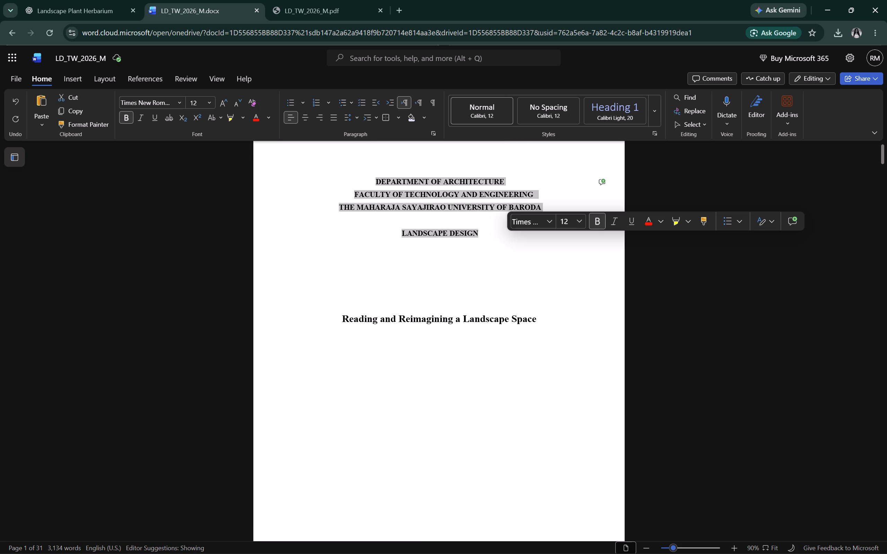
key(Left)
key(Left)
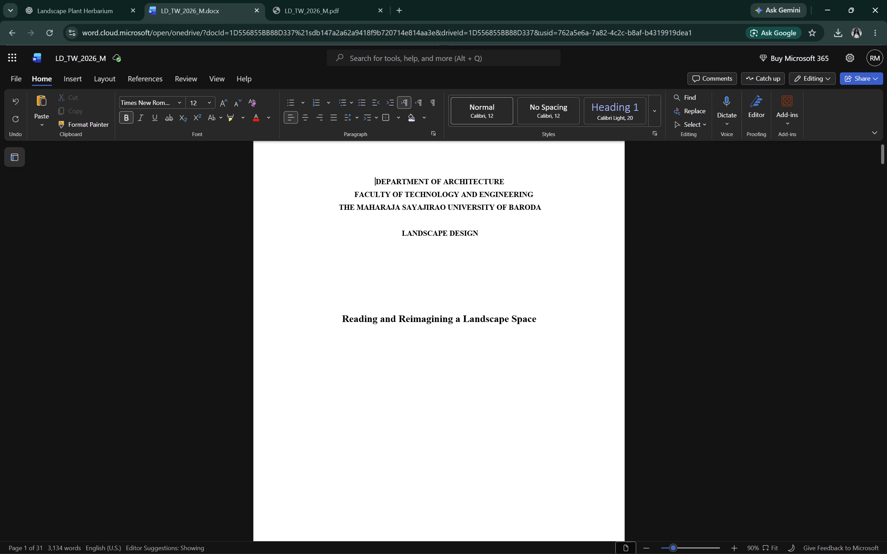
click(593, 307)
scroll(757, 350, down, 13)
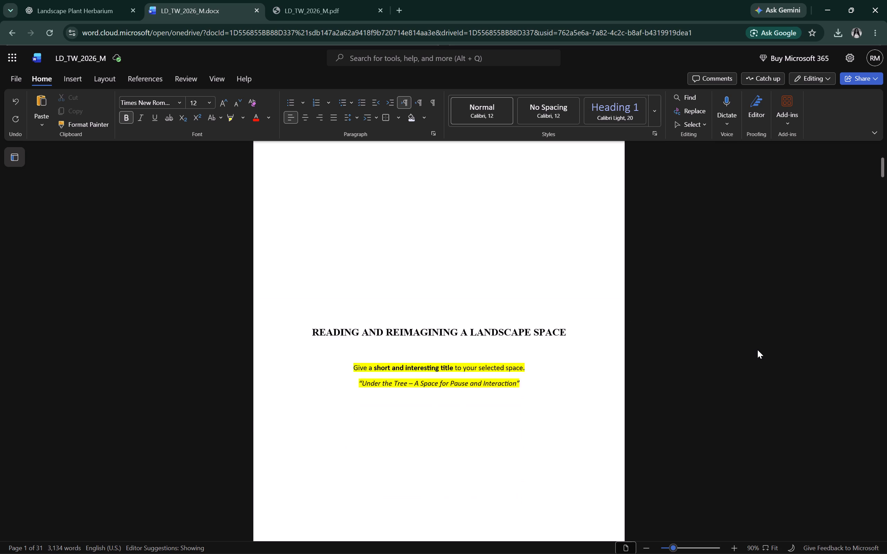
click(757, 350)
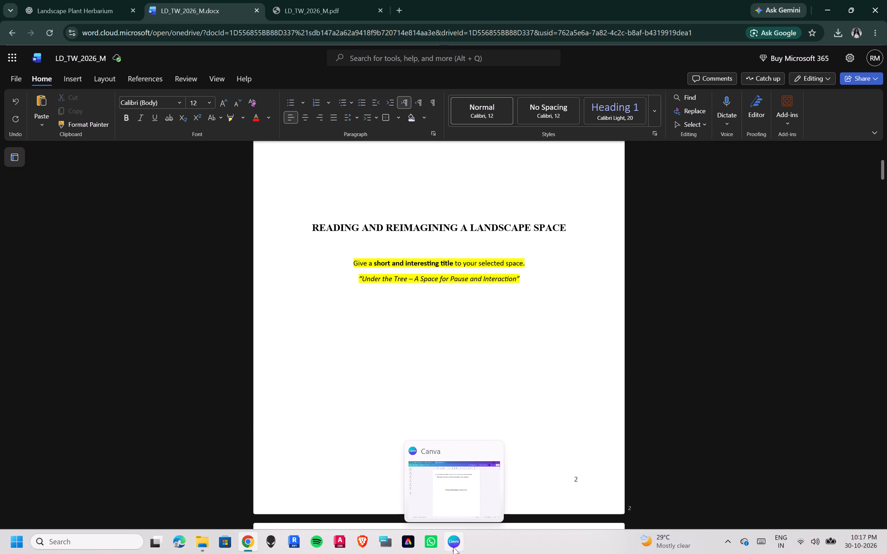
Switch to Canva, look through its LD_TW_2026_M.docx copy down to the Read the Space section, and return to the Word document in Chrome.
click(453, 547)
scroll(439, 417, down, 17)
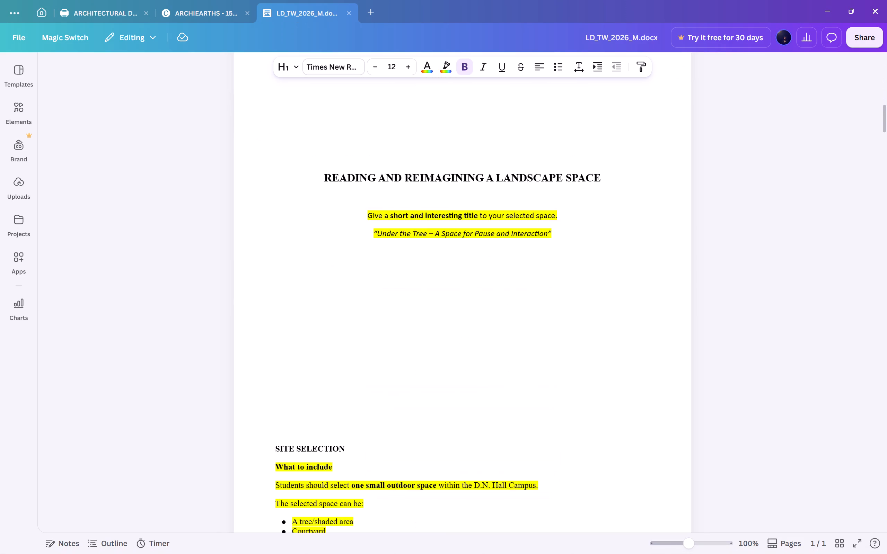
scroll(439, 417, down, 15)
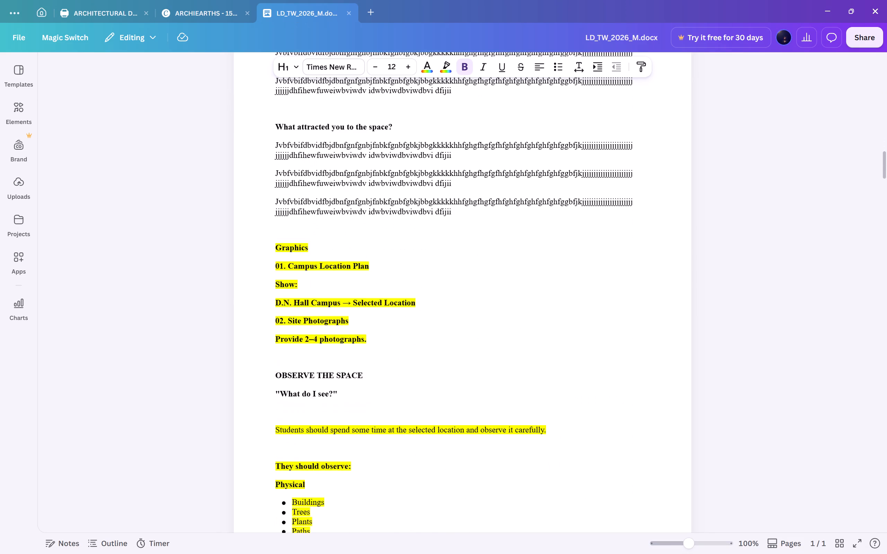
scroll(439, 417, down, 12)
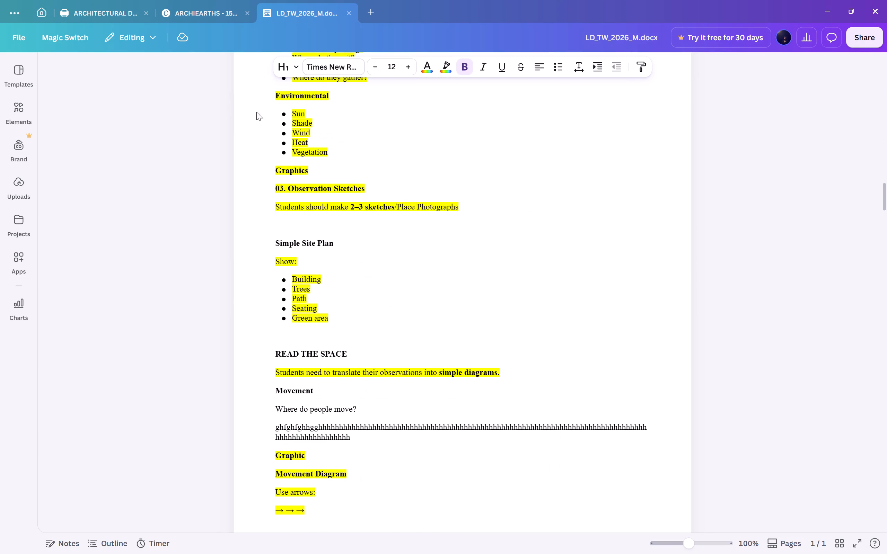
click(828, 16)
click(641, 328)
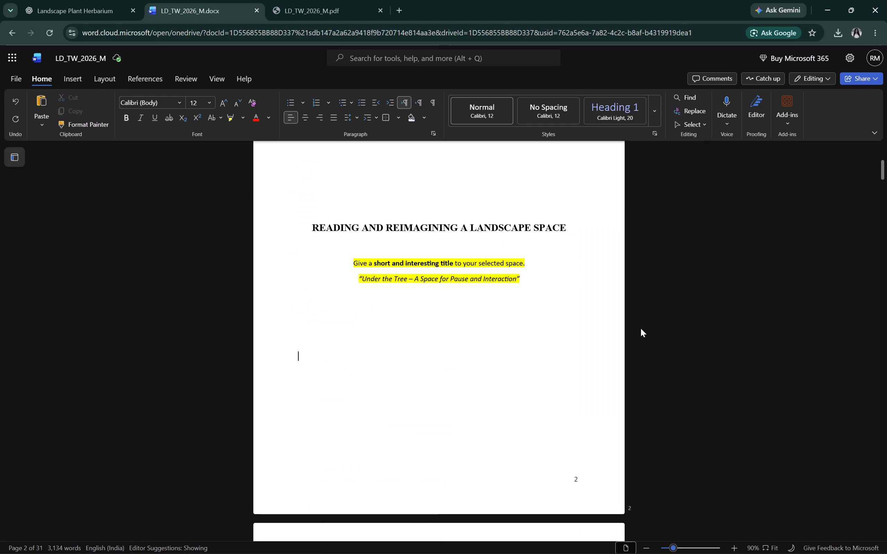
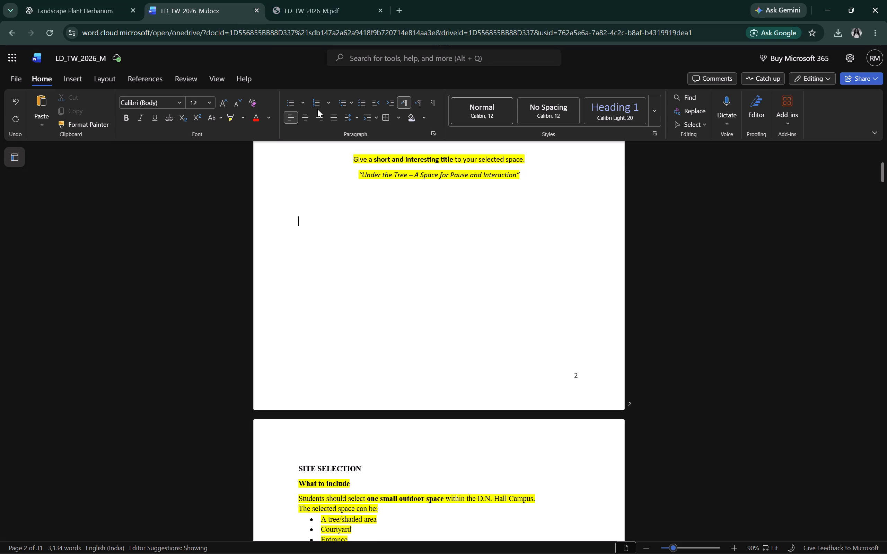
scroll(402, 359, up, 1)
click(516, 229)
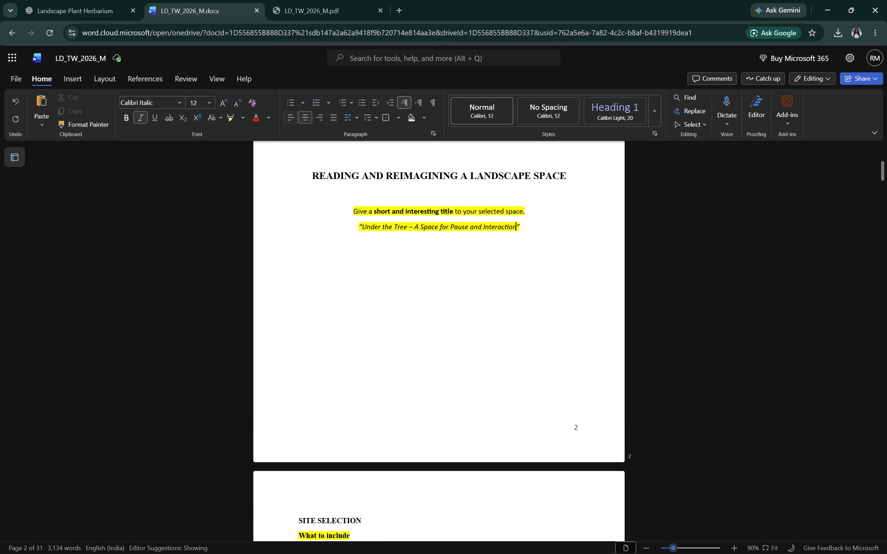
click(511, 228)
drag(511, 228, 360, 230)
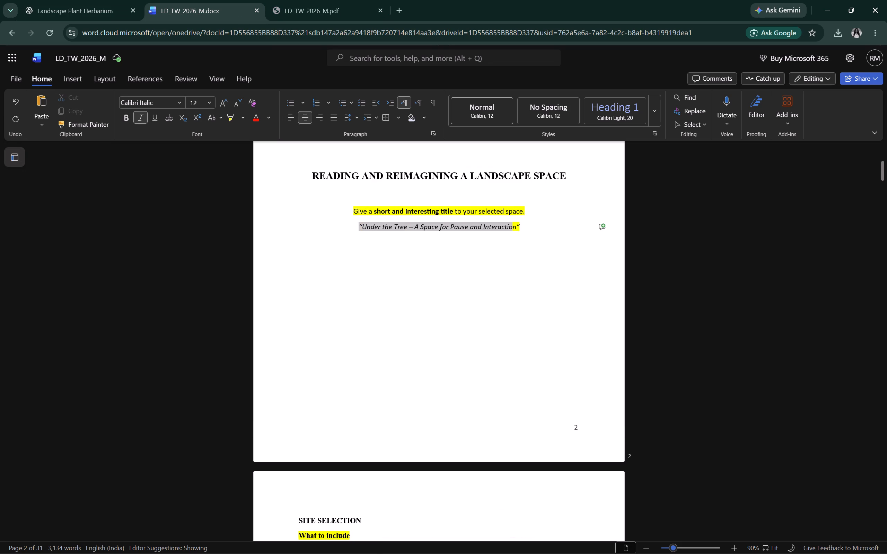
drag(360, 230, 361, 229)
key(BackSpace)
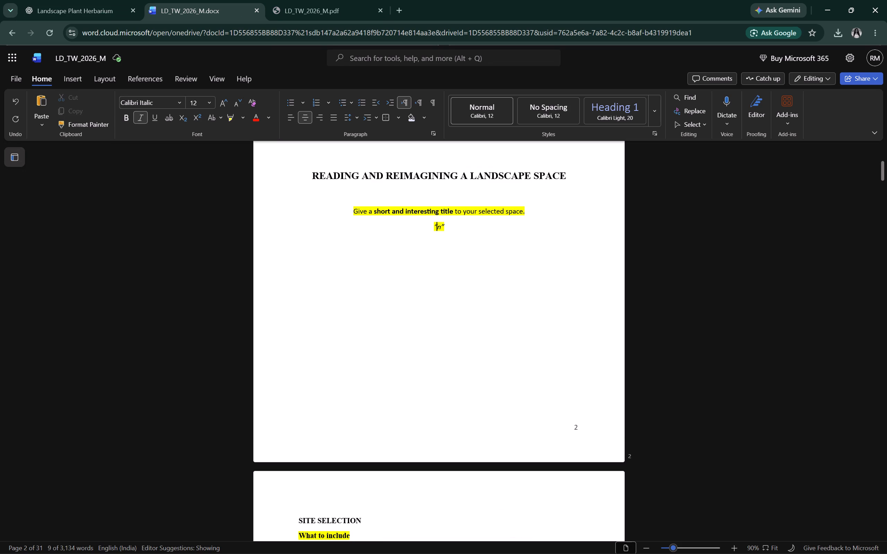
key(ctrl+v)
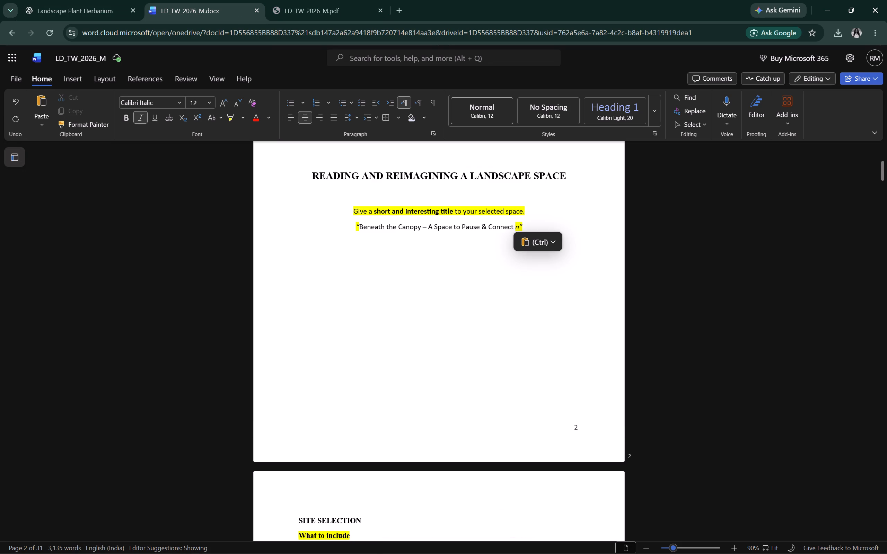
key(ctrl+z)
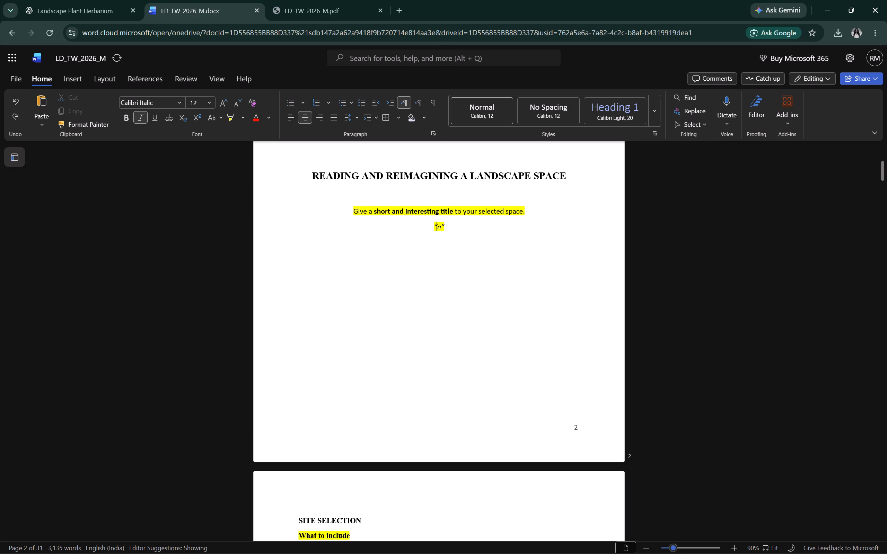
click(443, 229)
click(440, 227)
key(BackSpace)
key(ctrl+v)
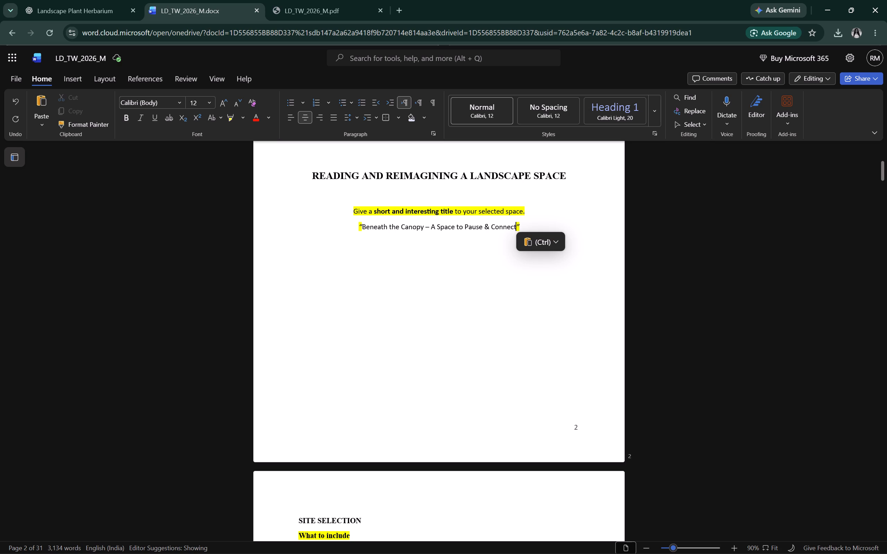
Italicise the quoted title "Beneath the Canopy – A Space to Pause & Connect" on page 2 and clear its yellow highlight.
drag(516, 226, 352, 229)
click(135, 114)
click(136, 114)
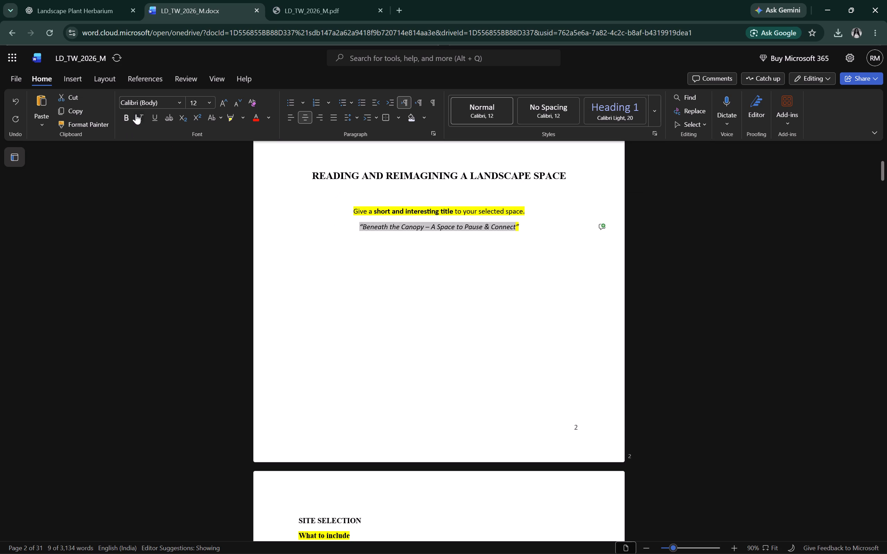
click(468, 272)
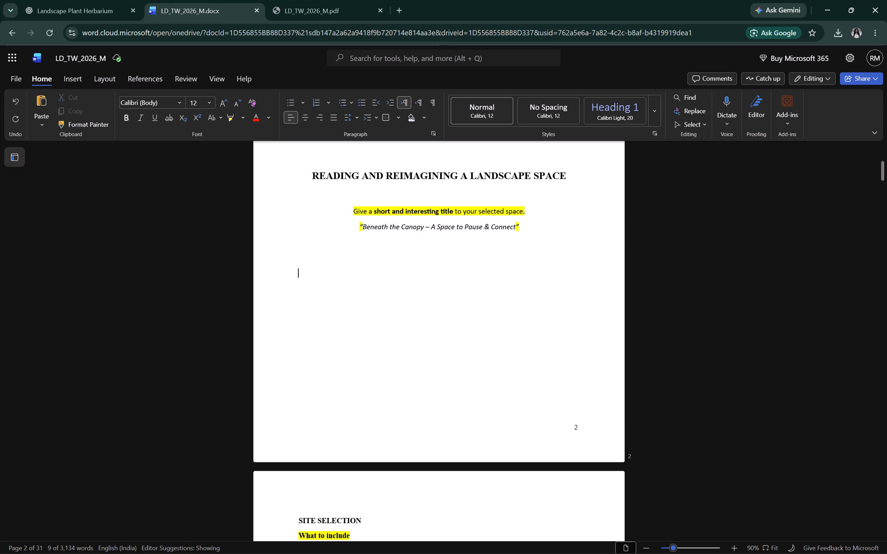
drag(523, 227, 352, 235)
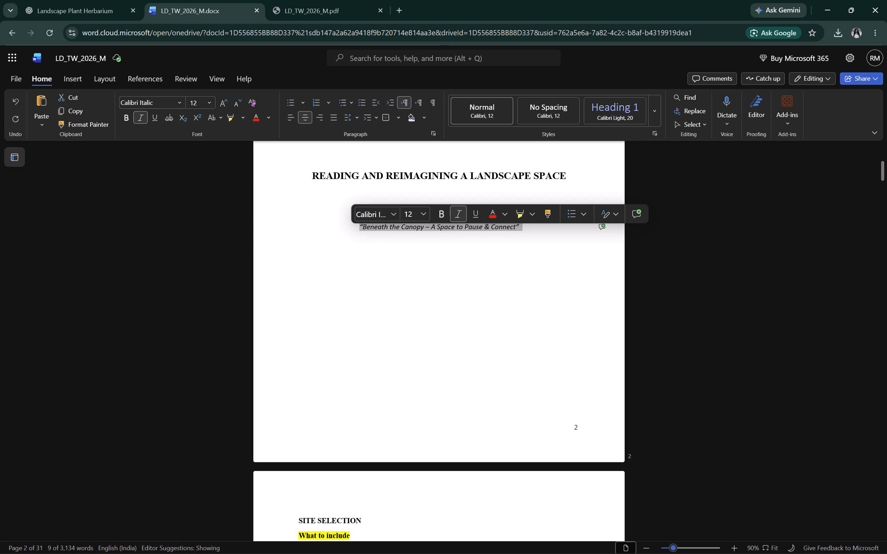
click(530, 214)
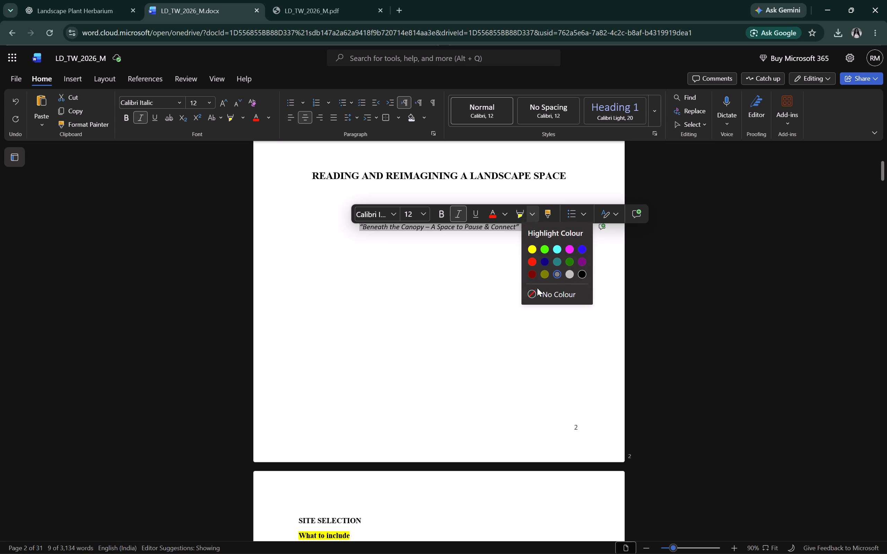